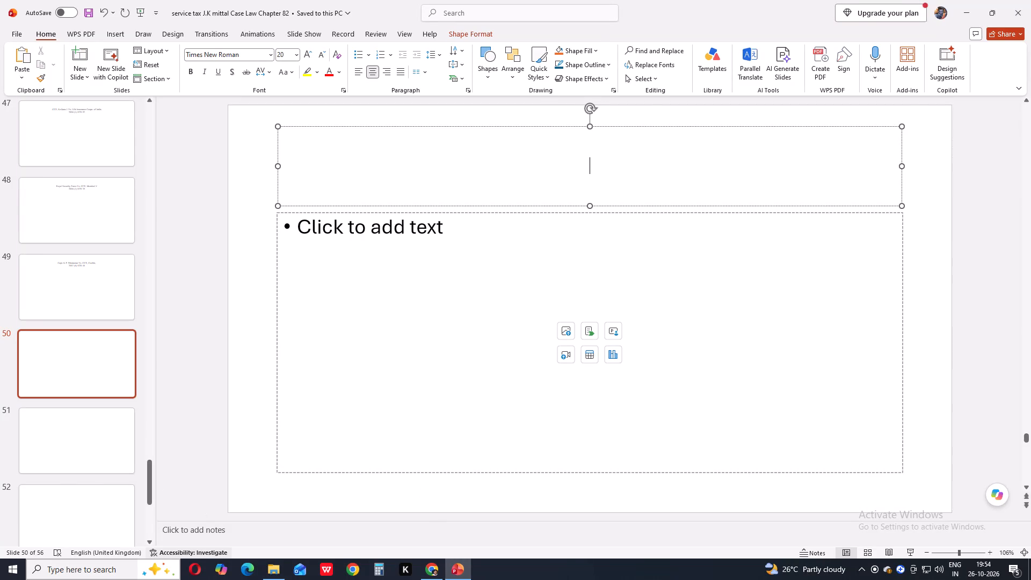
Switch from the slide presentation to the Centax case-law database in Chrome.
{"action": "left_click", "coordinate": [431, 569]}
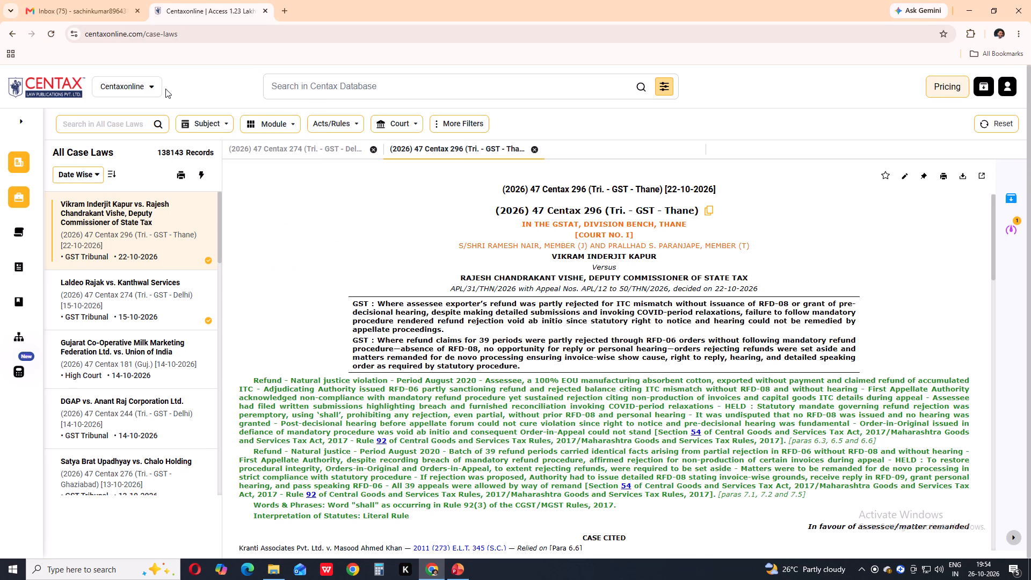
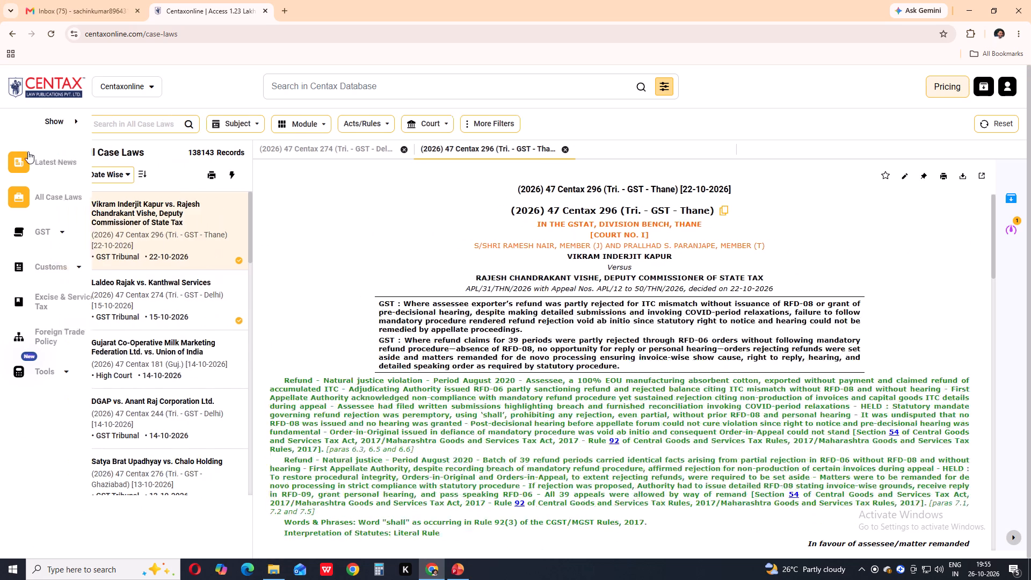
Switch from the Centax case-law database to the Gmail inbox.
{"action": "left_click", "coordinate": [54, 11]}
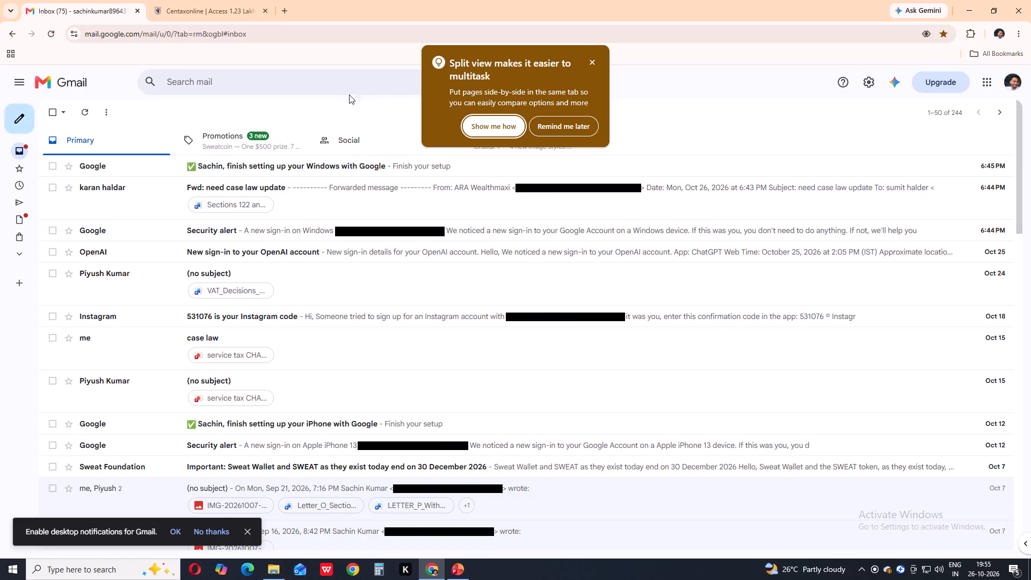
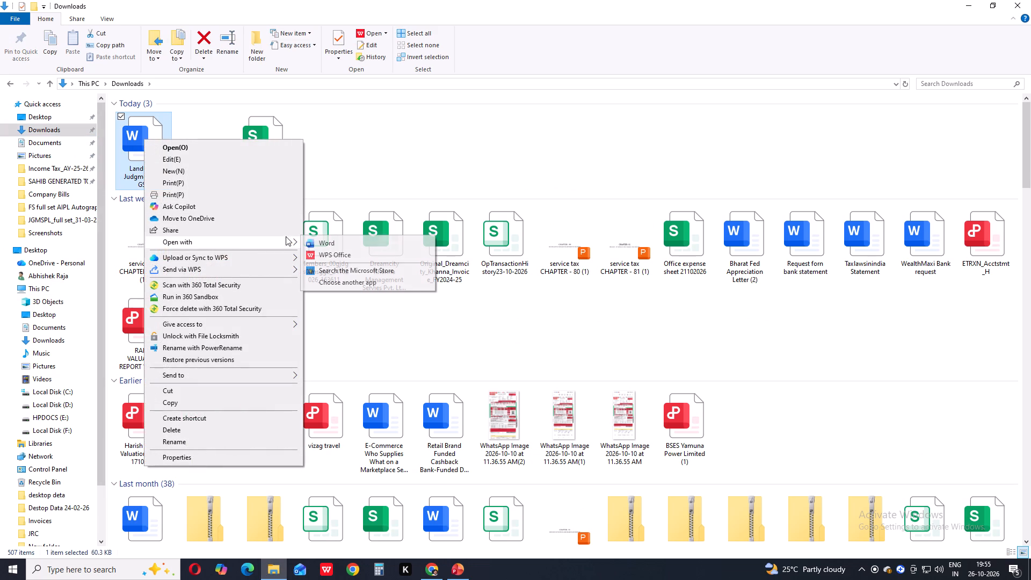
Open the Landmark Judgments of GST document from the Downloads folder in Word.
{"action": "left_click", "coordinate": [309, 239]}
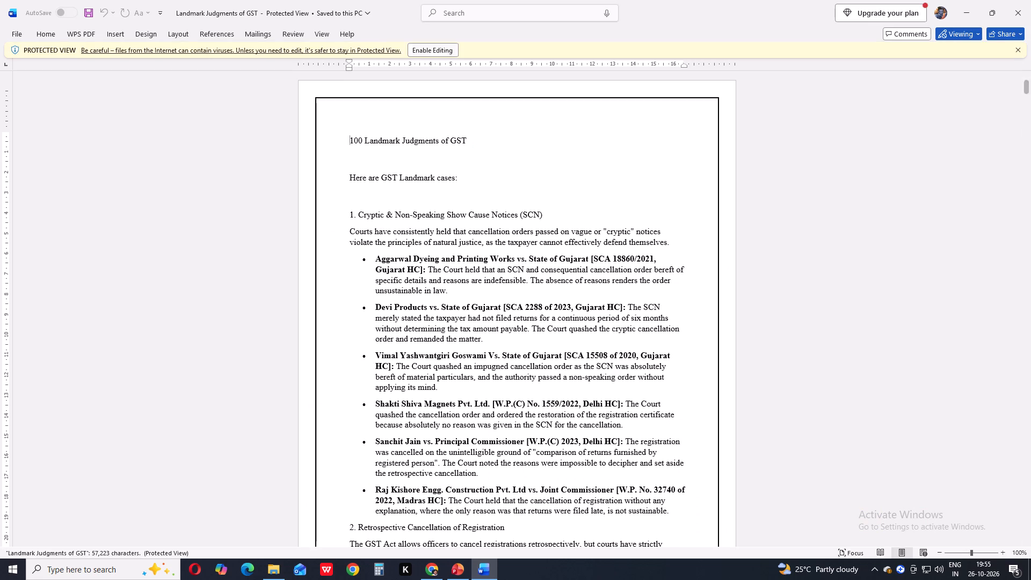
Enable editing for the protected Landmark Judgments of GST document.
{"action": "left_click", "coordinate": [430, 55]}
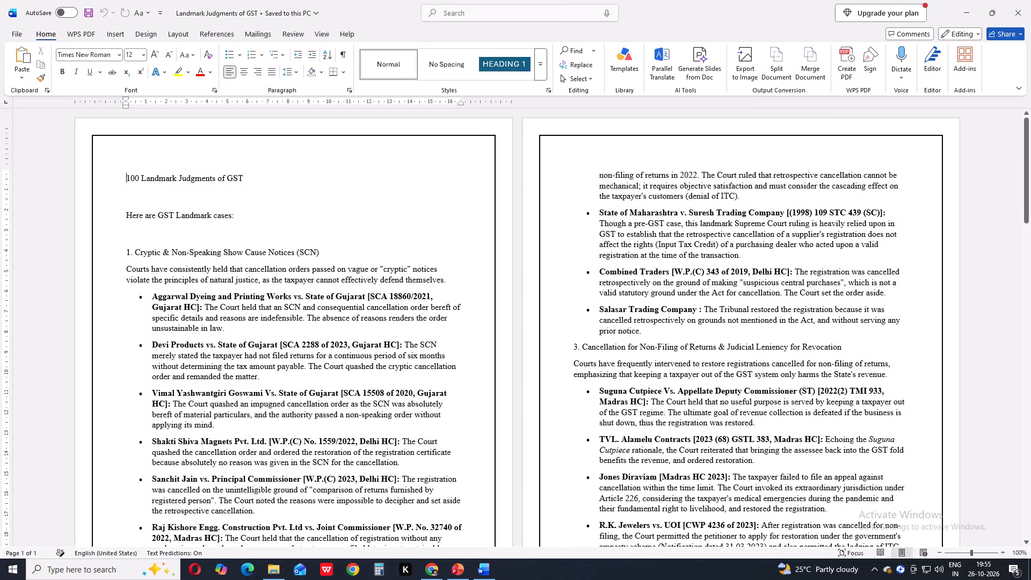
Look through the first page of the document, covering the cryptic show cause notice cases and the start of section 2.
{"action": "scroll", "coordinate": [519, 217], "scroll_direction": "up", "scroll_amount": 2, "text": "ctrl"}
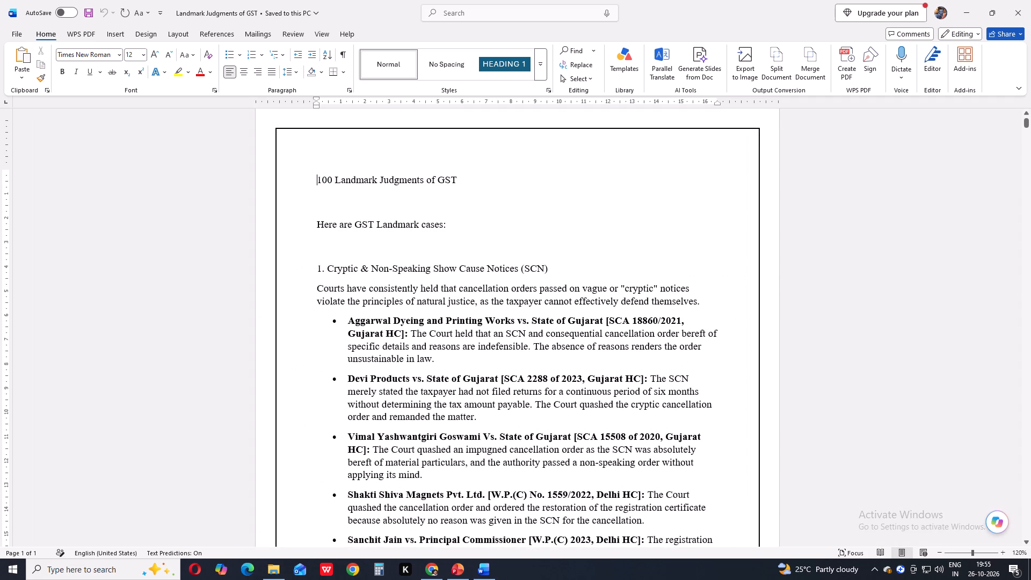
{"action": "scroll", "coordinate": [519, 217], "scroll_direction": "up", "scroll_amount": 2}
{"action": "scroll", "coordinate": [519, 217], "scroll_direction": "down", "scroll_amount": 12}
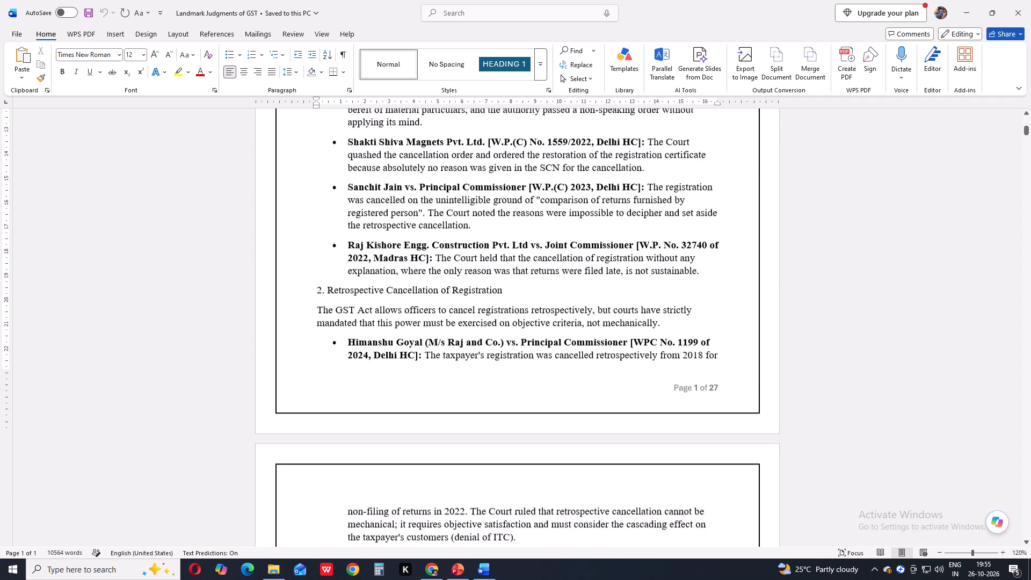
{"action": "scroll", "coordinate": [515, 219], "scroll_direction": "up", "scroll_amount": 18}
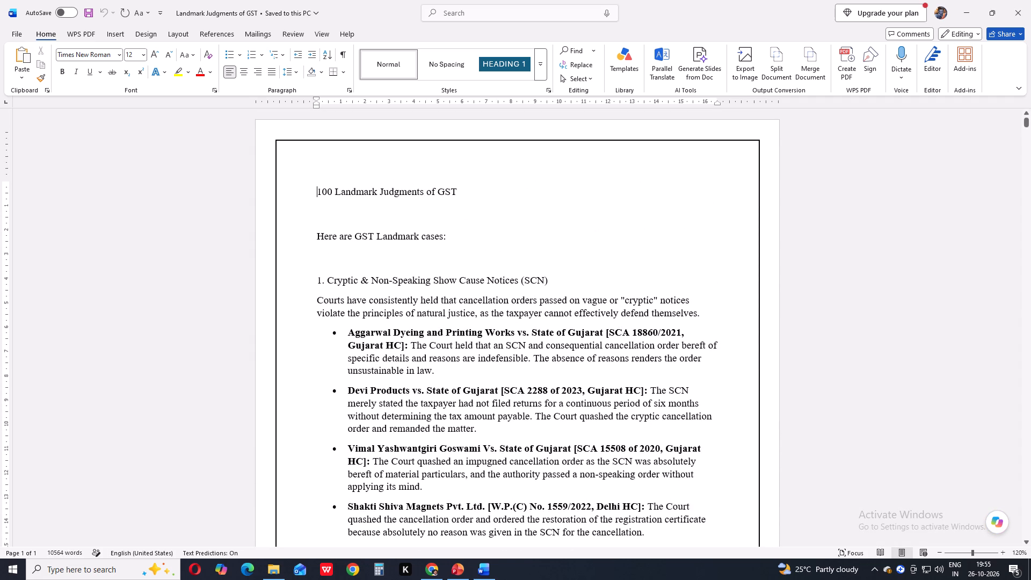
{"action": "scroll", "coordinate": [514, 218], "scroll_direction": "down", "scroll_amount": 4}
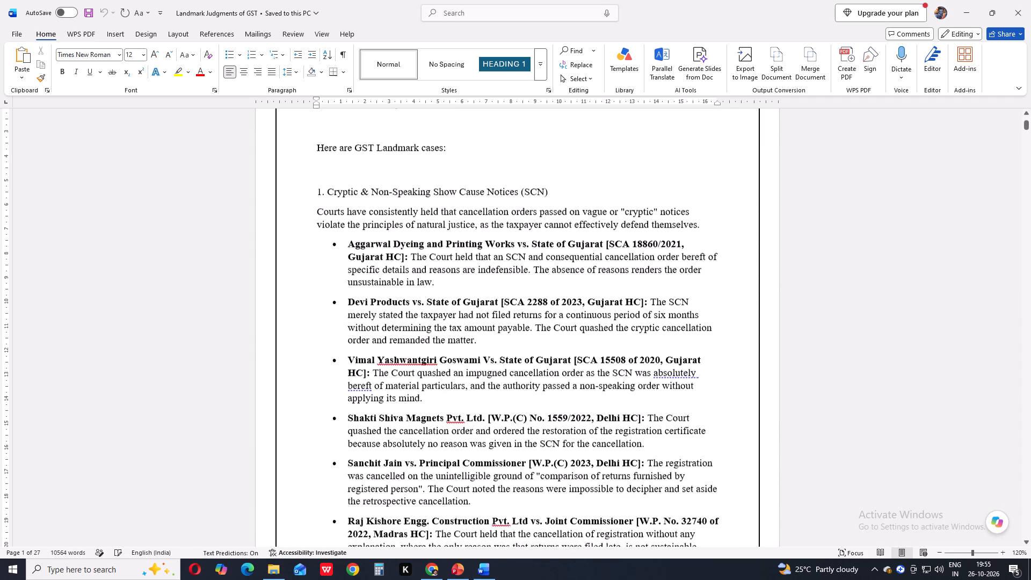
{"action": "scroll", "coordinate": [514, 218], "scroll_direction": "down", "scroll_amount": 8}
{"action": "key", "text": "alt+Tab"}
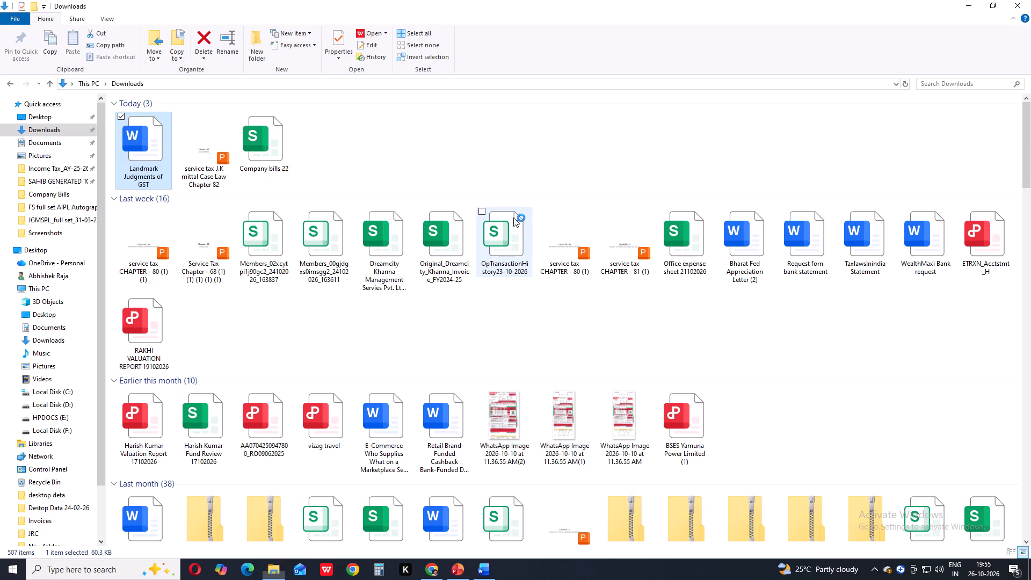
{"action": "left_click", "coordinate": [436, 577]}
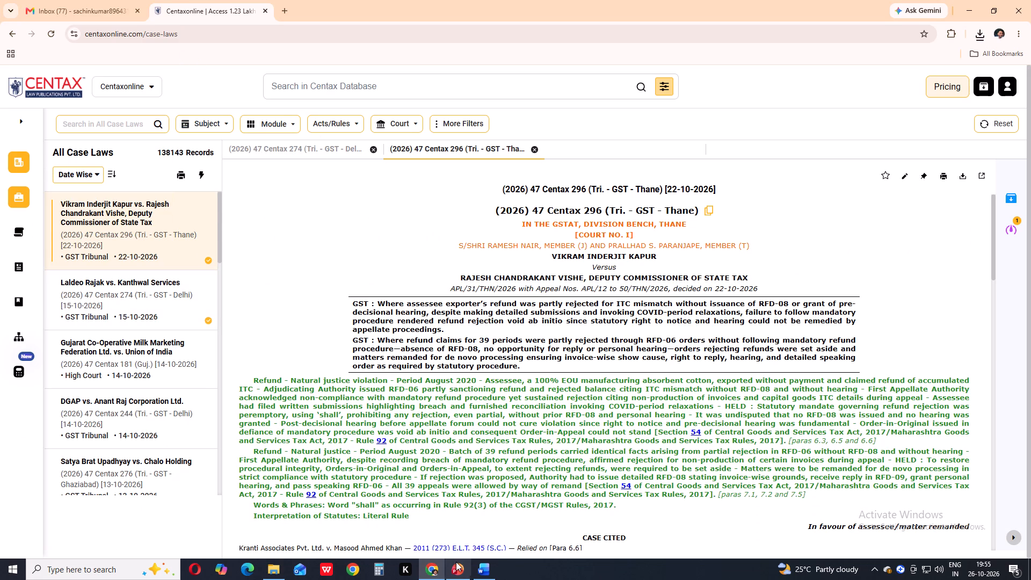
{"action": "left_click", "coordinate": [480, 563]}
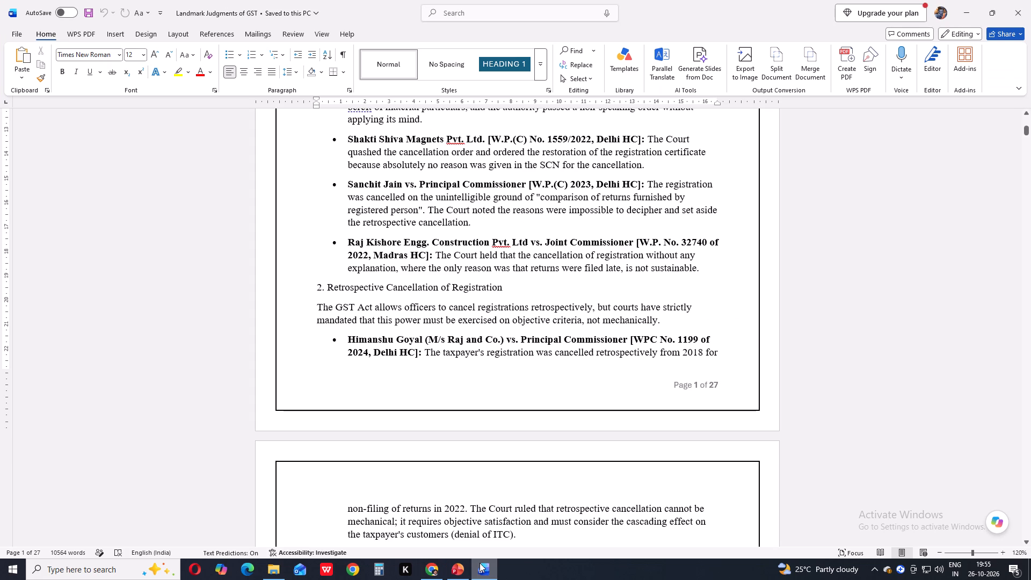
Examine the case summaries and headings in sections 1 to 3 of the Landmark Judgments of GST document.
{"action": "scroll", "coordinate": [447, 363], "scroll_direction": "up", "scroll_amount": 20}
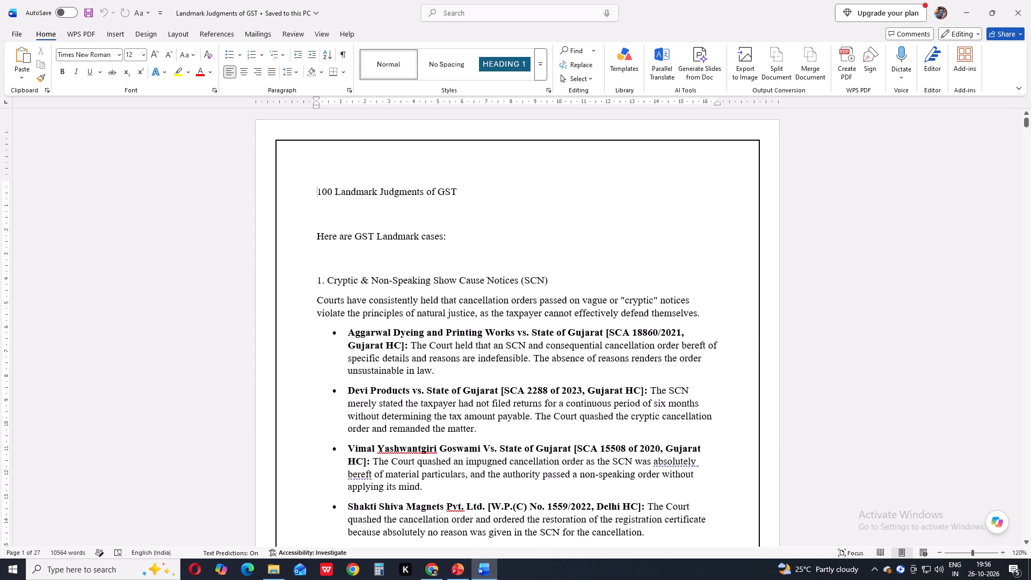
{"action": "scroll", "coordinate": [432, 328], "scroll_direction": "down", "scroll_amount": 19}
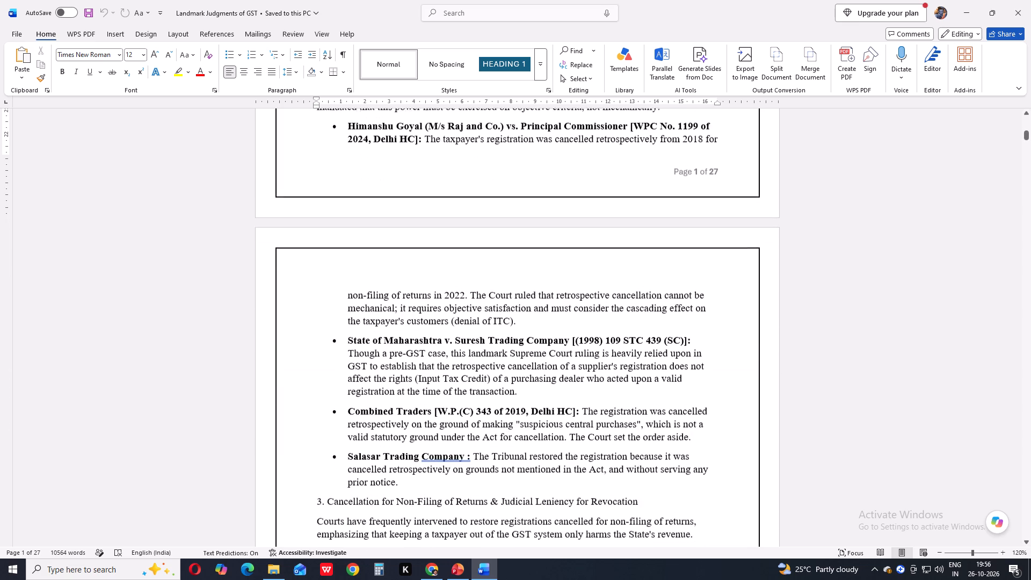
{"action": "scroll", "coordinate": [432, 328], "scroll_direction": "down", "scroll_amount": 7}
{"action": "scroll", "coordinate": [432, 328], "scroll_direction": "up", "scroll_amount": 7}
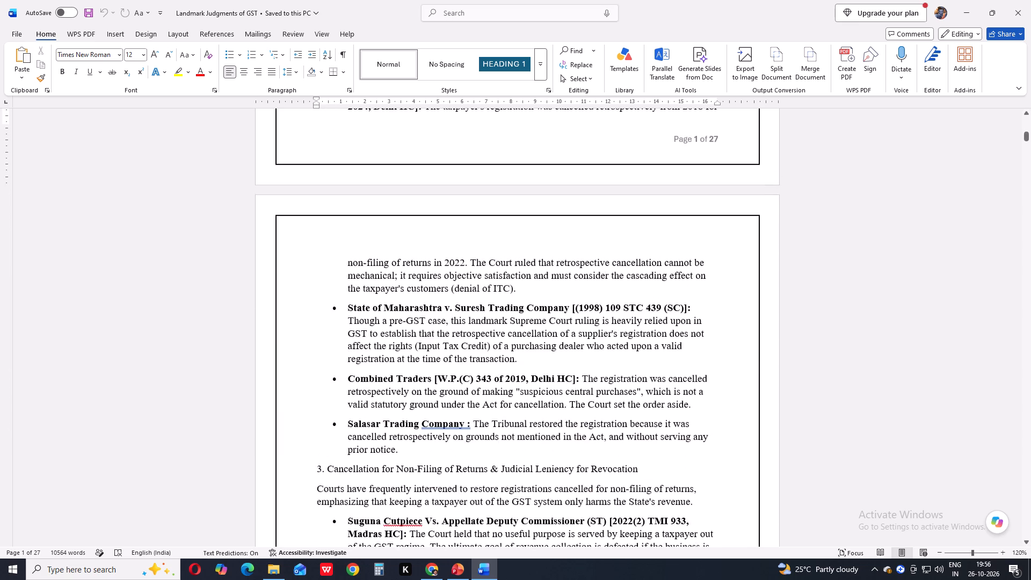
{"action": "scroll", "coordinate": [432, 328], "scroll_direction": "up", "scroll_amount": 19}
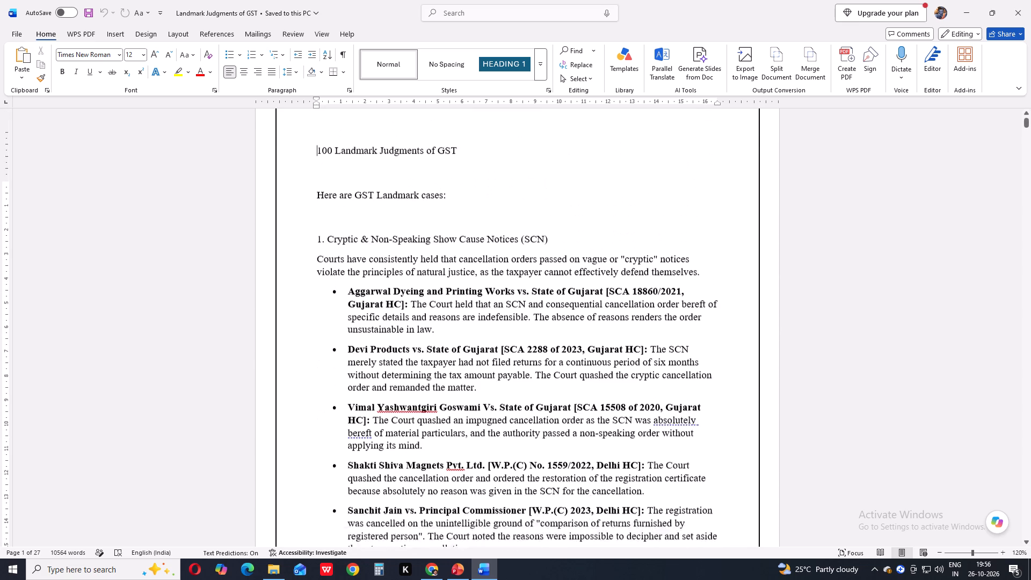
{"action": "scroll", "coordinate": [432, 328], "scroll_direction": "up", "scroll_amount": 6}
{"action": "scroll", "coordinate": [432, 328], "scroll_direction": "down", "scroll_amount": 7}
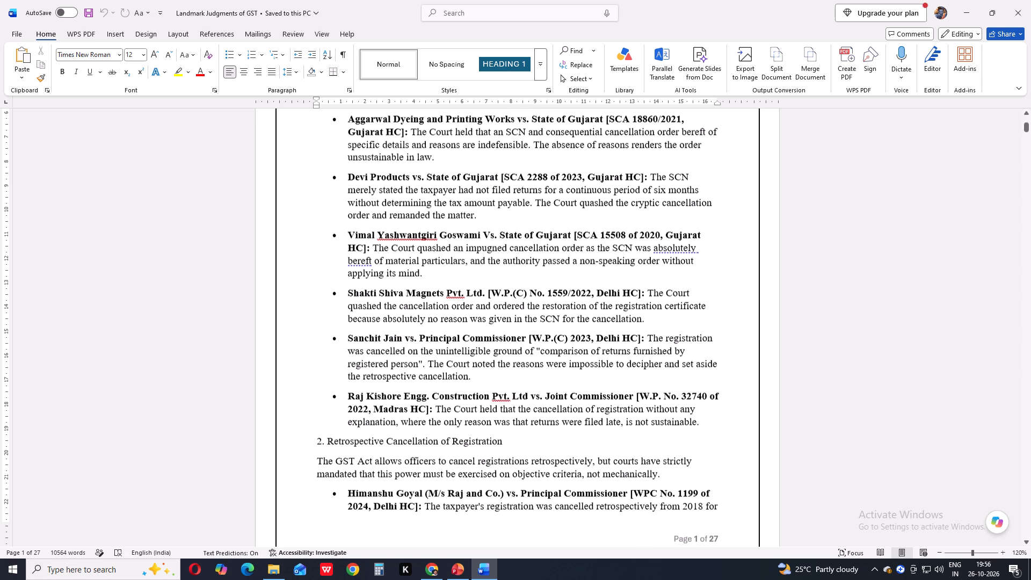
{"action": "scroll", "coordinate": [432, 328], "scroll_direction": "up", "scroll_amount": 6}
{"action": "scroll", "coordinate": [432, 328], "scroll_direction": "down", "scroll_amount": 2}
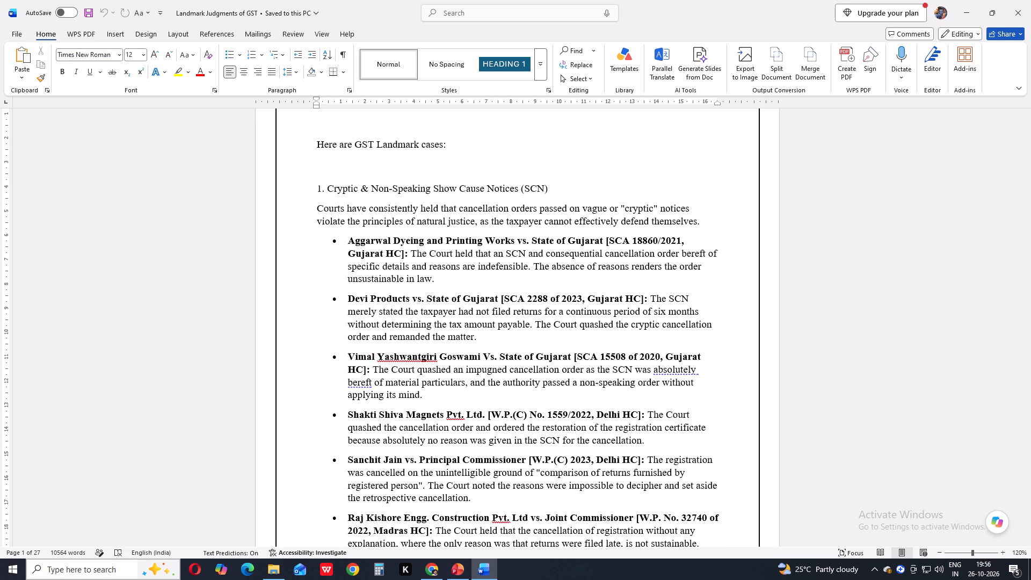
Start another Word window and create a new blank document.
{"action": "left_click", "coordinate": [114, 569]}
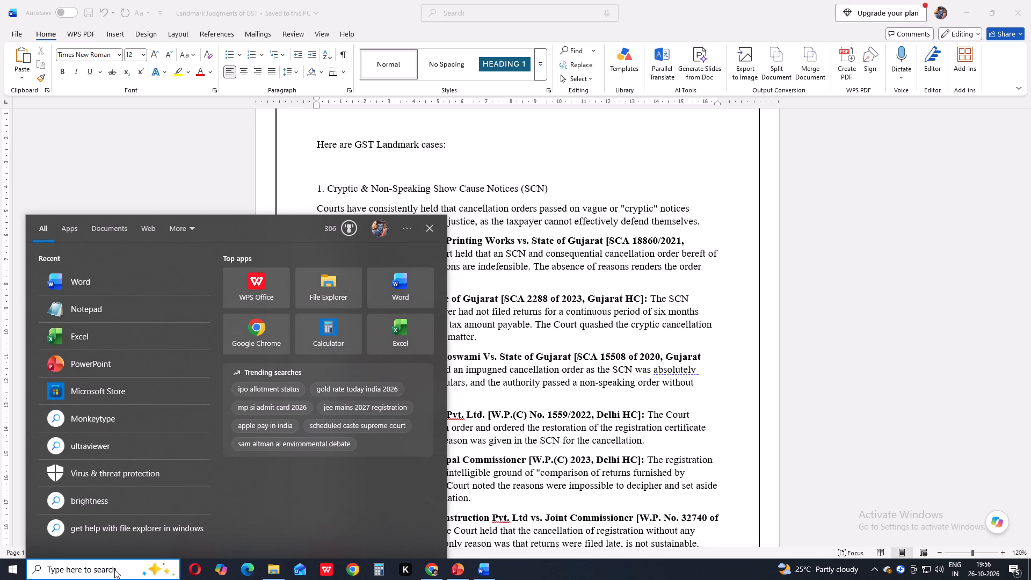
{"action": "type", "text": "wo"}
{"action": "key", "text": "Return"}
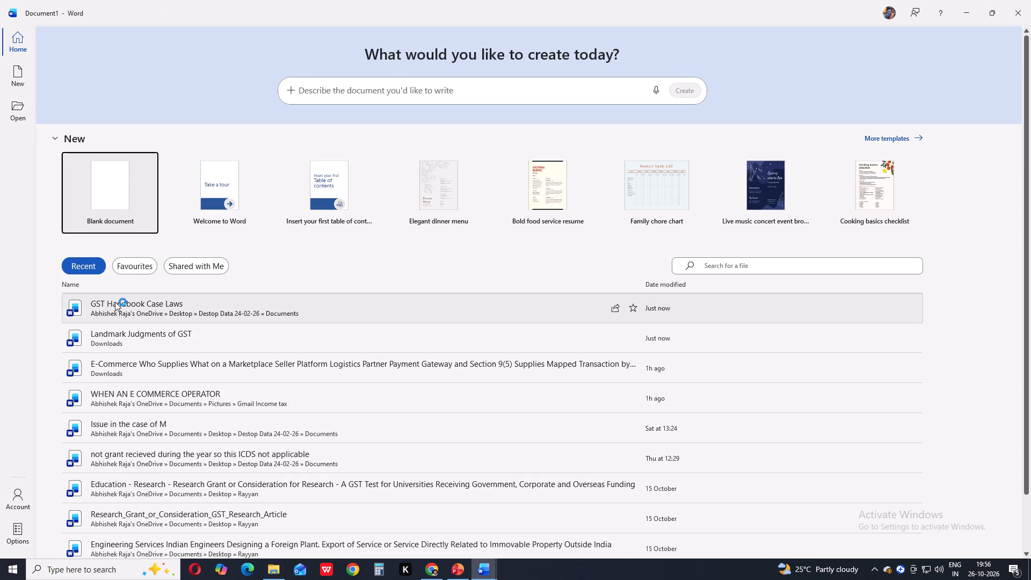
{"action": "left_click", "coordinate": [108, 189]}
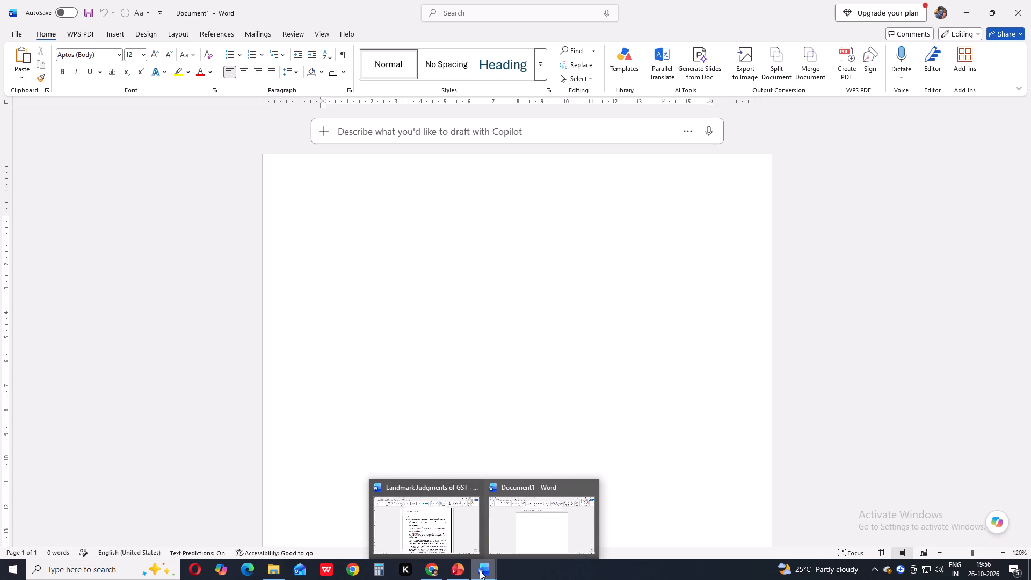
In the Landmark Judgments of GST document, select everything from the title through the last case of section 1, Raj Kishore Engg. Construction.
{"action": "left_click", "coordinate": [456, 542]}
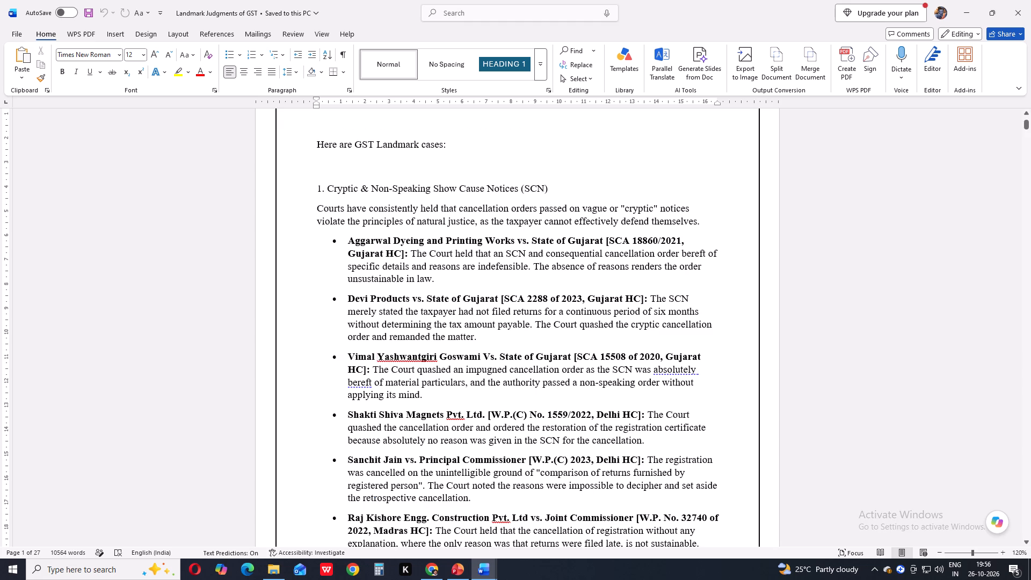
{"action": "scroll", "coordinate": [383, 292], "scroll_direction": "up", "scroll_amount": 5}
{"action": "scroll", "coordinate": [355, 250], "scroll_direction": "up", "scroll_amount": 4}
{"action": "left_click_drag", "start_coordinate": [316, 193], "coordinate": [353, 221]}
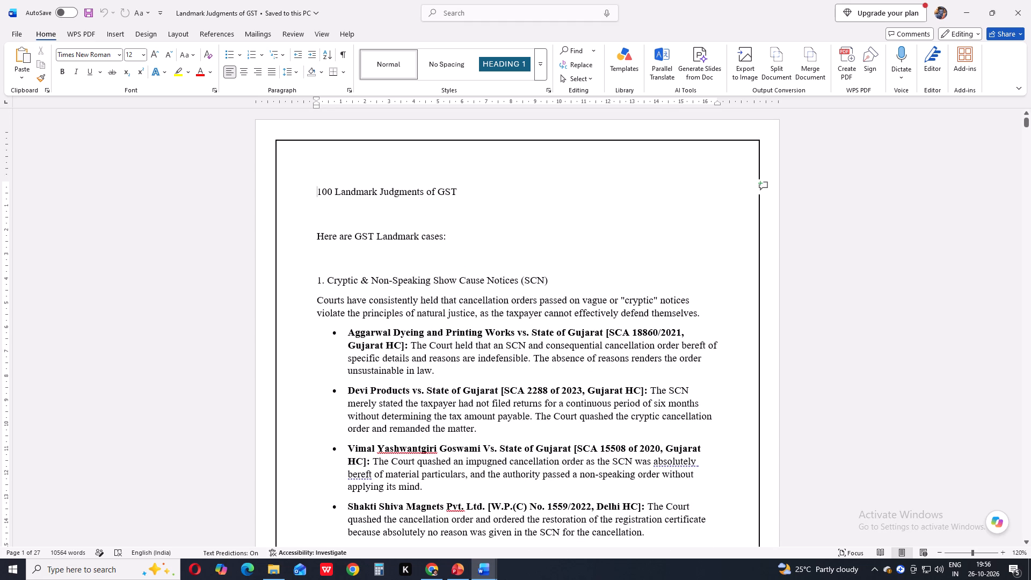
{"action": "left_click_drag", "start_coordinate": [353, 221], "coordinate": [510, 330]}
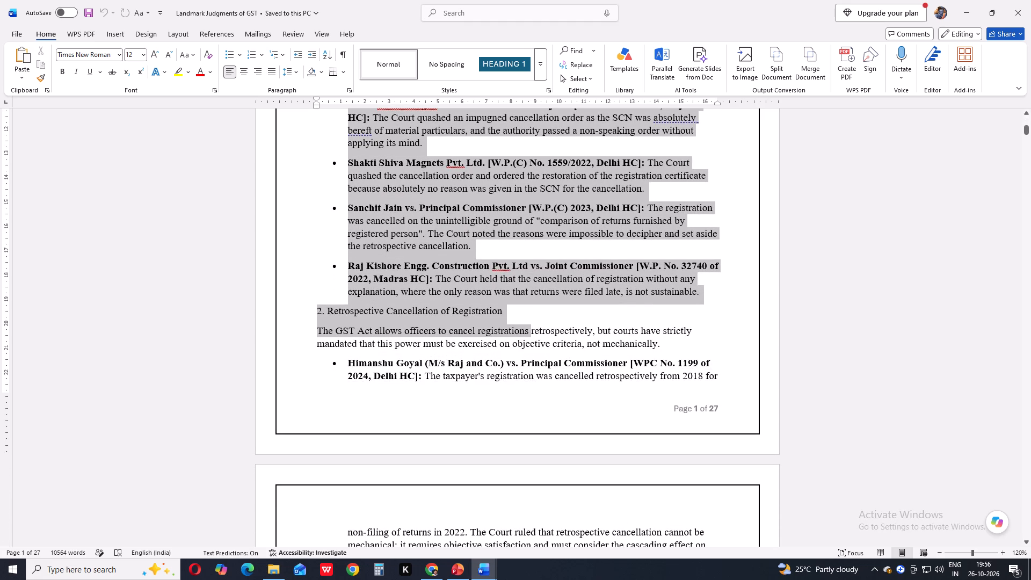
{"action": "left_click_drag", "start_coordinate": [510, 330], "coordinate": [705, 302]}
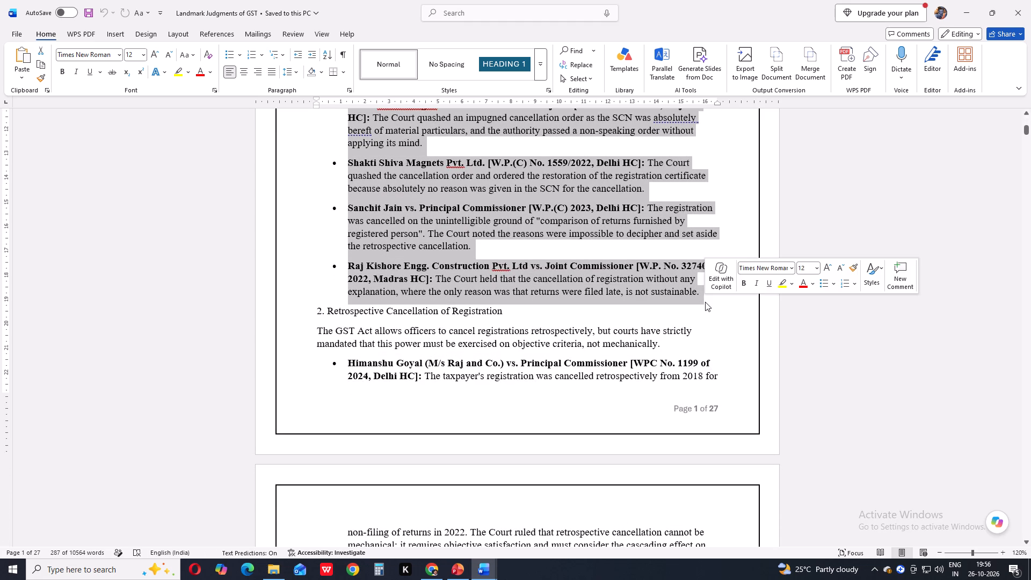
{"action": "scroll", "coordinate": [575, 314], "scroll_direction": "up", "scroll_amount": 4}
{"action": "scroll", "coordinate": [501, 331], "scroll_direction": "up", "scroll_amount": 4}
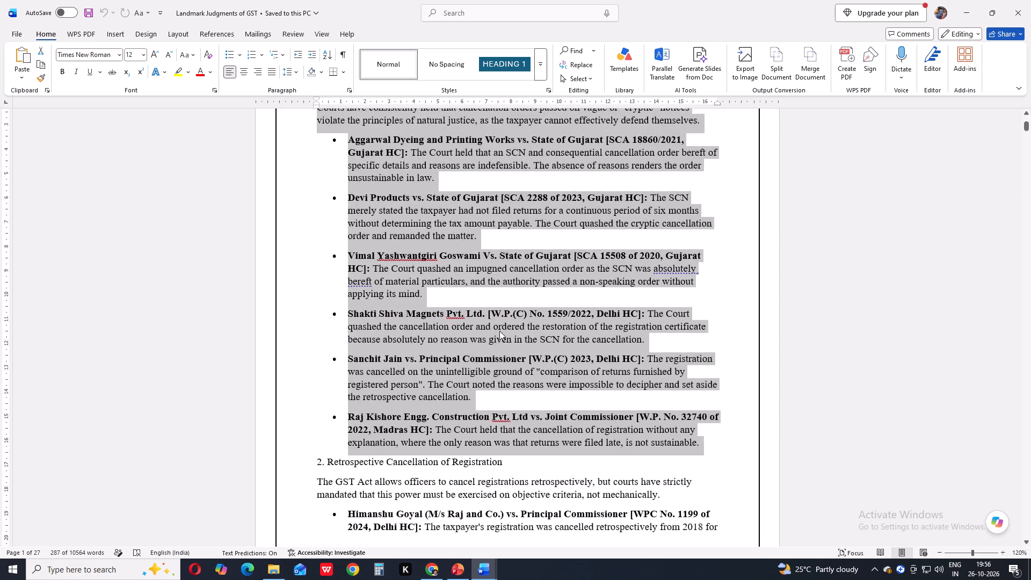
{"action": "scroll", "coordinate": [499, 331], "scroll_direction": "up", "scroll_amount": 7}
{"action": "scroll", "coordinate": [498, 331], "scroll_direction": "down", "scroll_amount": 4}
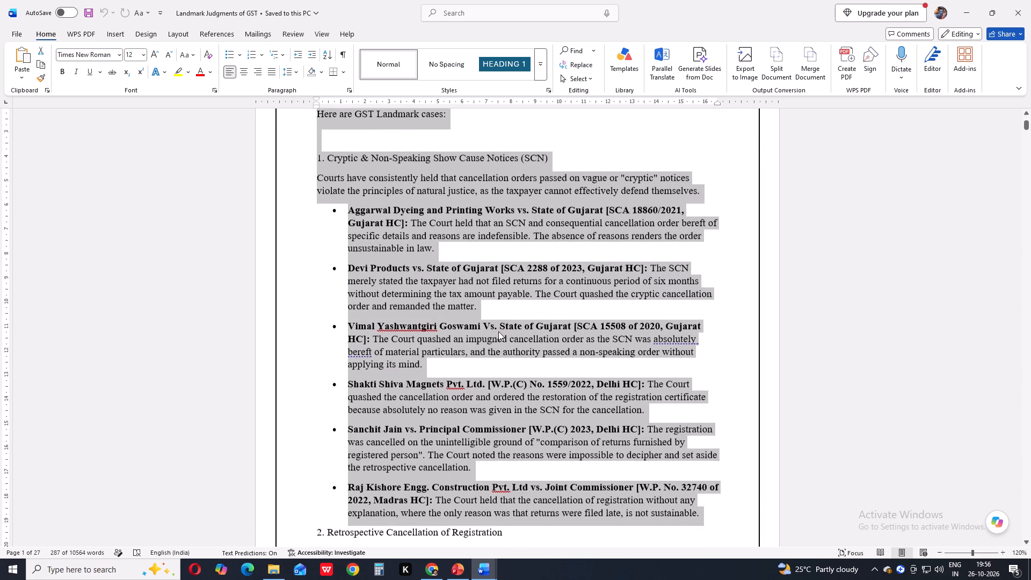
{"action": "scroll", "coordinate": [498, 331], "scroll_direction": "down", "scroll_amount": 3}
{"action": "scroll", "coordinate": [498, 331], "scroll_direction": "up", "scroll_amount": 8}
Switch to the PowerPoint presentation for Chapter 82 and review how the case law slides at its beginning are filled in and formatted.
{"action": "key", "text": "alt+Tab"}
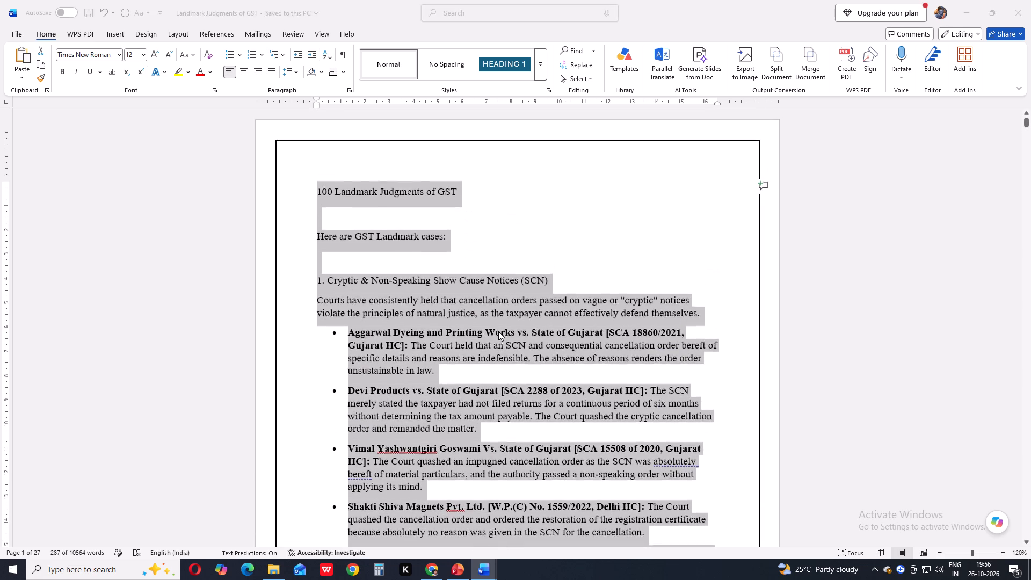
{"action": "left_click", "coordinate": [451, 568]}
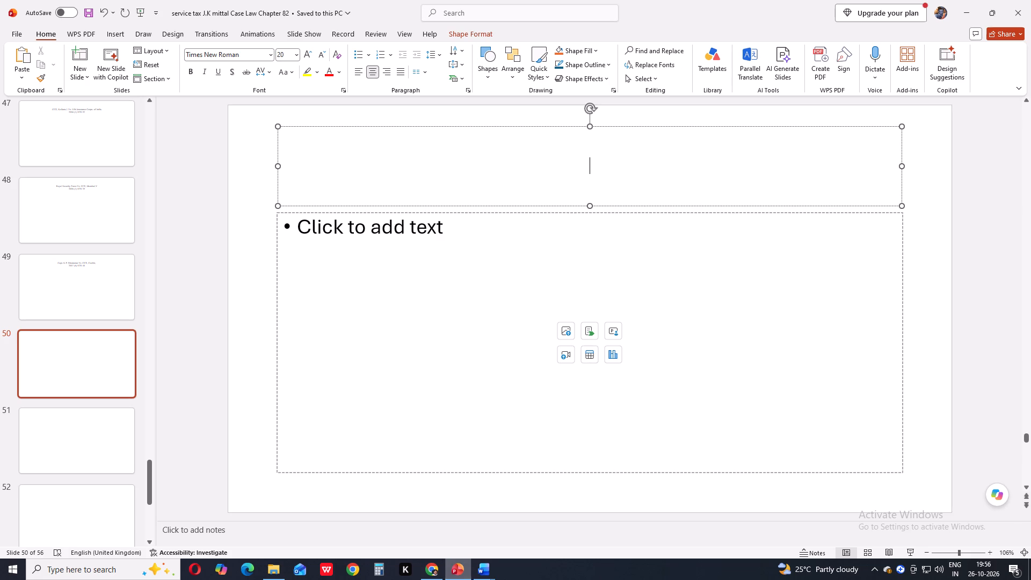
{"action": "scroll", "coordinate": [387, 383], "scroll_direction": "up", "scroll_amount": 20}
{"action": "scroll", "coordinate": [387, 383], "scroll_direction": "up", "scroll_amount": 8}
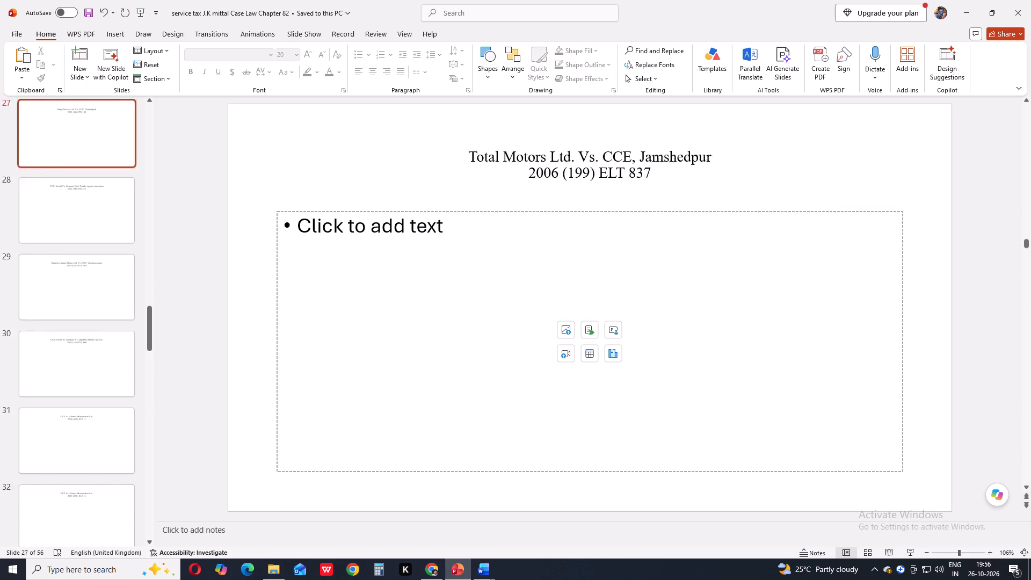
{"action": "scroll", "coordinate": [387, 383], "scroll_direction": "up", "scroll_amount": 6}
{"action": "scroll", "coordinate": [469, 324], "scroll_direction": "up", "scroll_amount": 11}
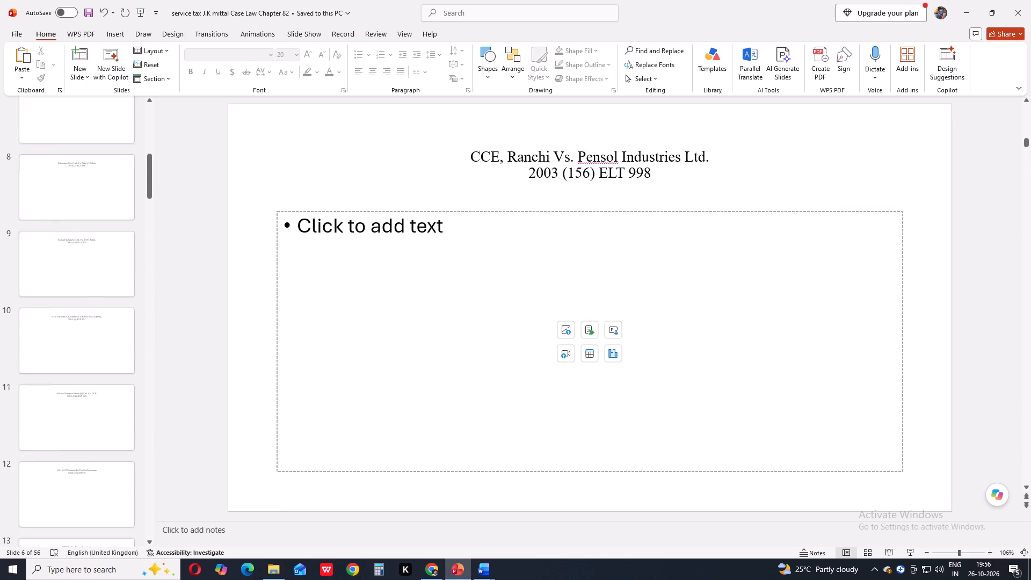
{"action": "scroll", "coordinate": [469, 324], "scroll_direction": "up", "scroll_amount": 4}
{"action": "scroll", "coordinate": [469, 324], "scroll_direction": "down", "scroll_amount": 3}
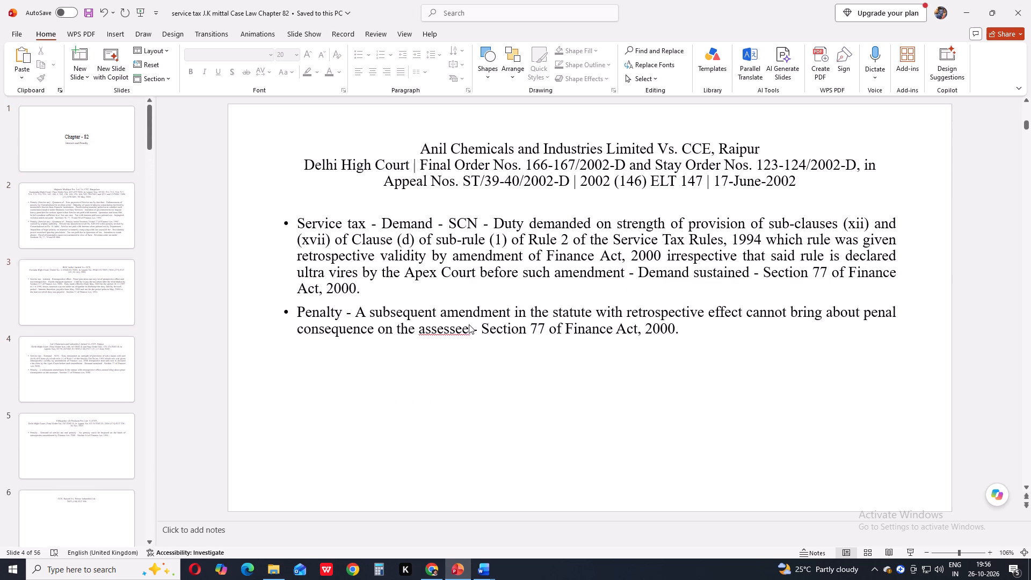
{"action": "scroll", "coordinate": [469, 324], "scroll_direction": "down", "scroll_amount": 1}
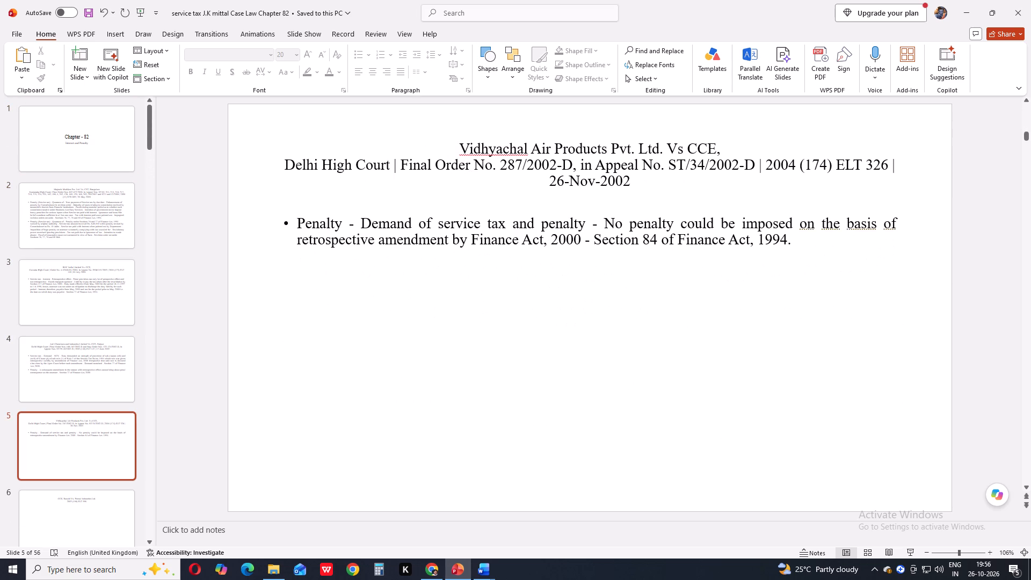
{"action": "scroll", "coordinate": [469, 324], "scroll_direction": "up", "scroll_amount": 3}
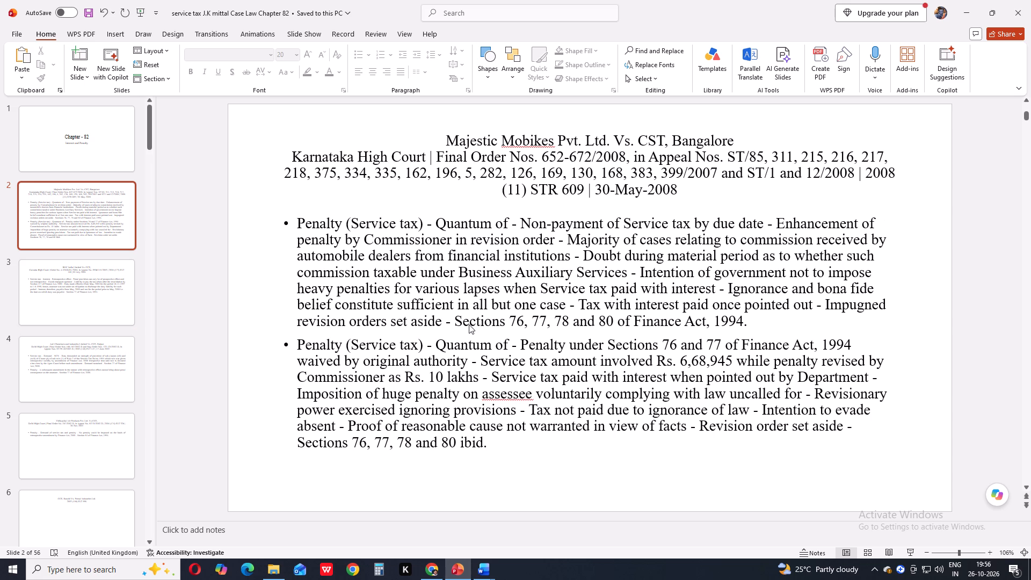
Justify all the body text on slide 2, the Majestic Mobikes case.
{"action": "left_click", "coordinate": [469, 324]}
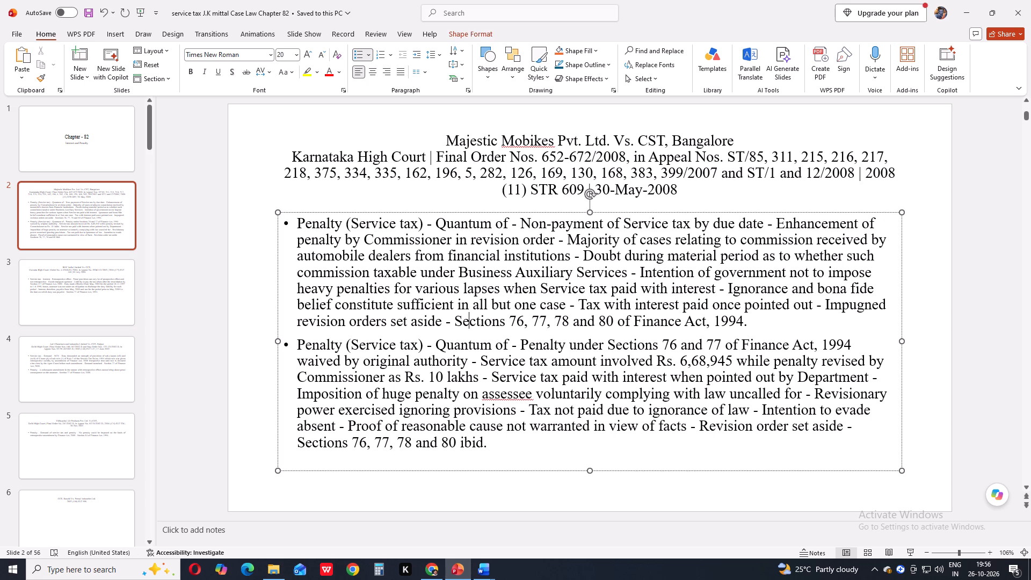
{"action": "key", "text": "ctrl+a"}
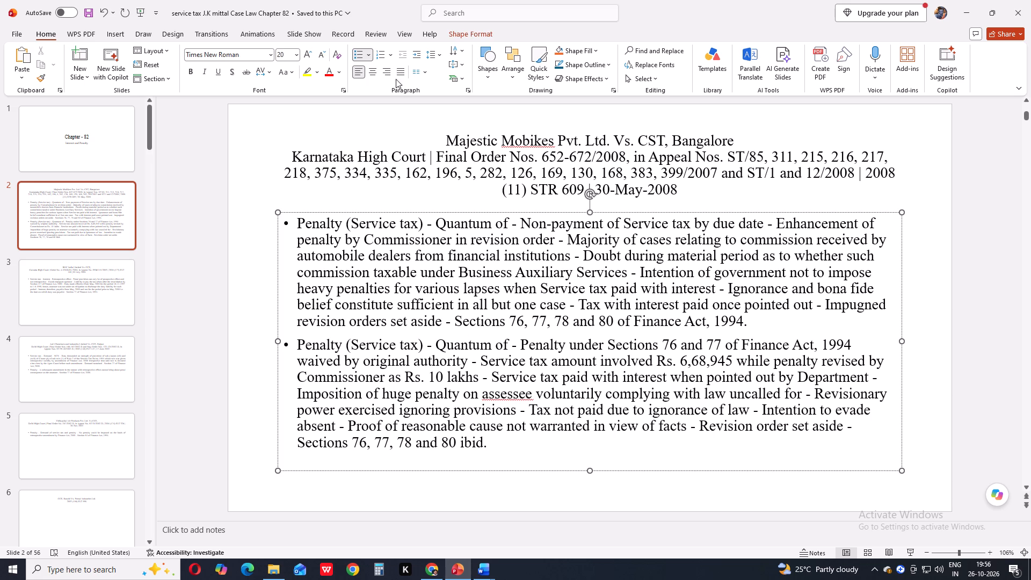
{"action": "left_click", "coordinate": [396, 73]}
{"action": "left_click", "coordinate": [439, 305]}
Justify all the body text on slide 3, the BOC India Limited case.
{"action": "scroll", "coordinate": [439, 305], "scroll_direction": "down", "scroll_amount": 1}
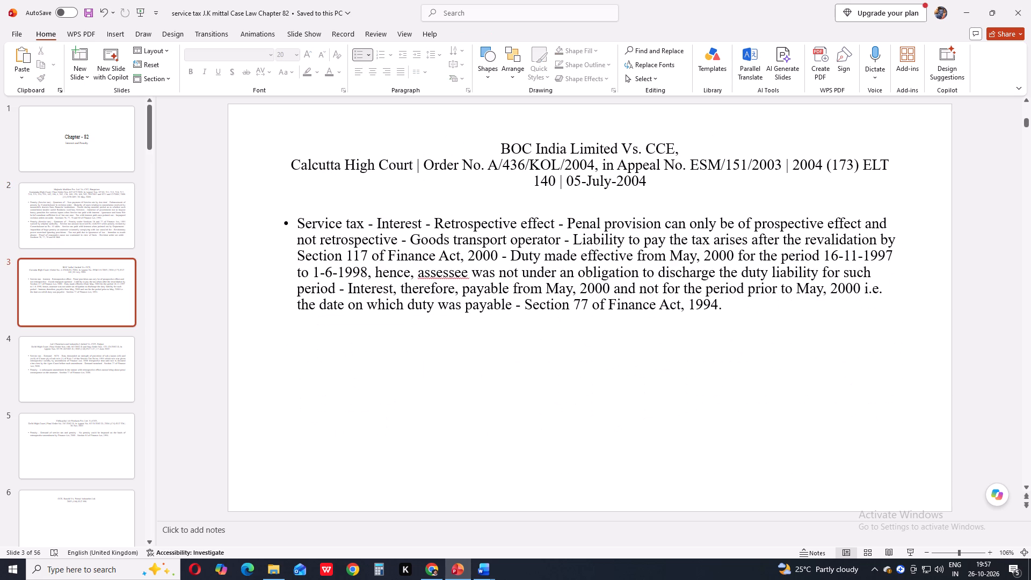
{"action": "left_click", "coordinate": [439, 305]}
{"action": "key", "text": "ctrl+a"}
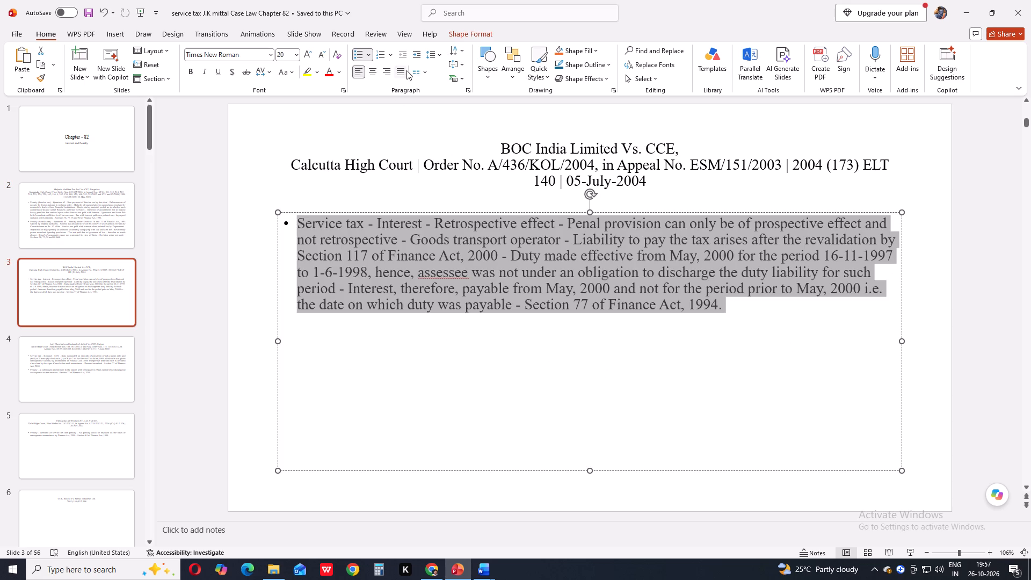
{"action": "left_click", "coordinate": [404, 70]}
{"action": "scroll", "coordinate": [451, 284], "scroll_direction": "down", "scroll_amount": 2}
{"action": "scroll", "coordinate": [451, 284], "scroll_direction": "up", "scroll_amount": 1}
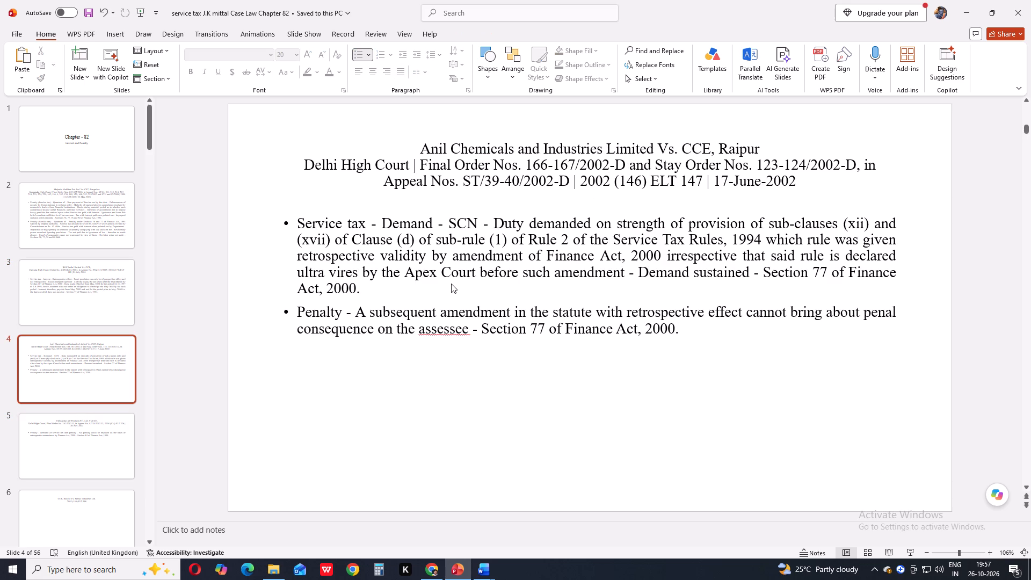
Check the body text alignment on slide 4, the Anil Chemicals case, and slide 5, the Vidhyachal Air Products case.
{"action": "left_click", "coordinate": [456, 257]}
{"action": "key", "text": "ctrl+a"}
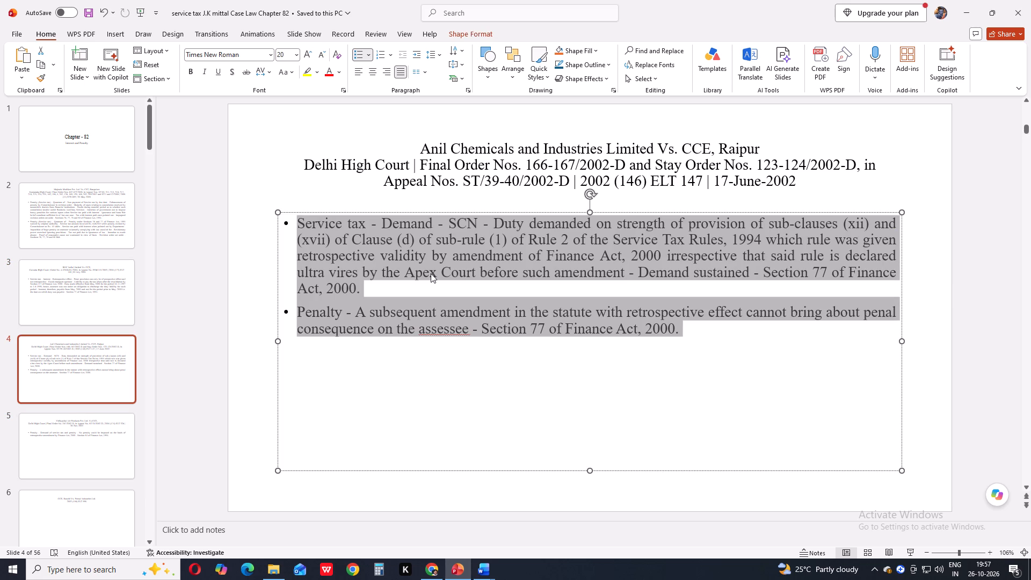
{"action": "scroll", "coordinate": [431, 273], "scroll_direction": "down", "scroll_amount": 1}
{"action": "left_click", "coordinate": [431, 273]}
{"action": "left_click", "coordinate": [428, 236]}
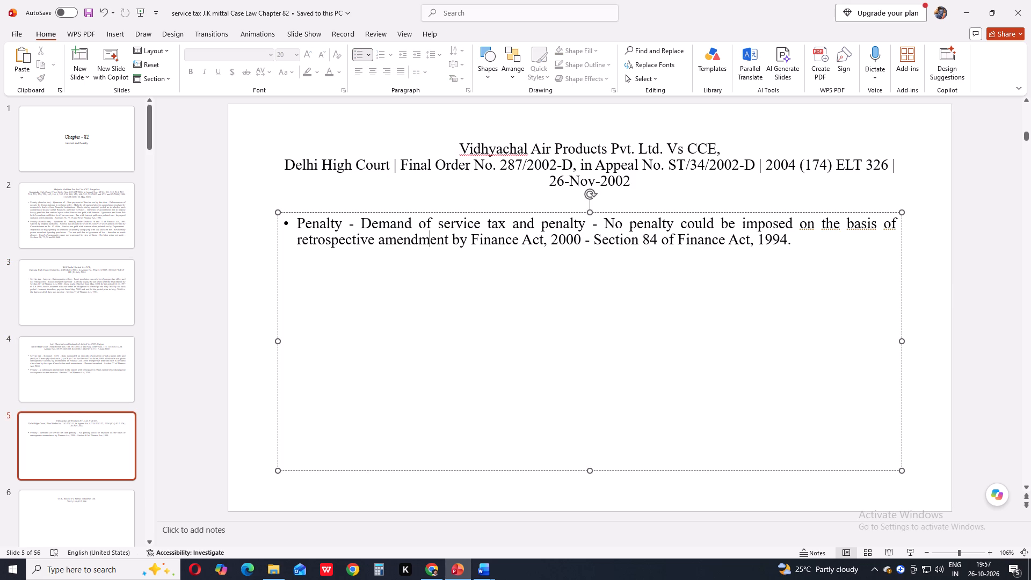
Copy the selected section 1 text from the Landmark Judgments of GST document into the blank Word document, Document1.
{"action": "key", "text": "alt+Tab"}
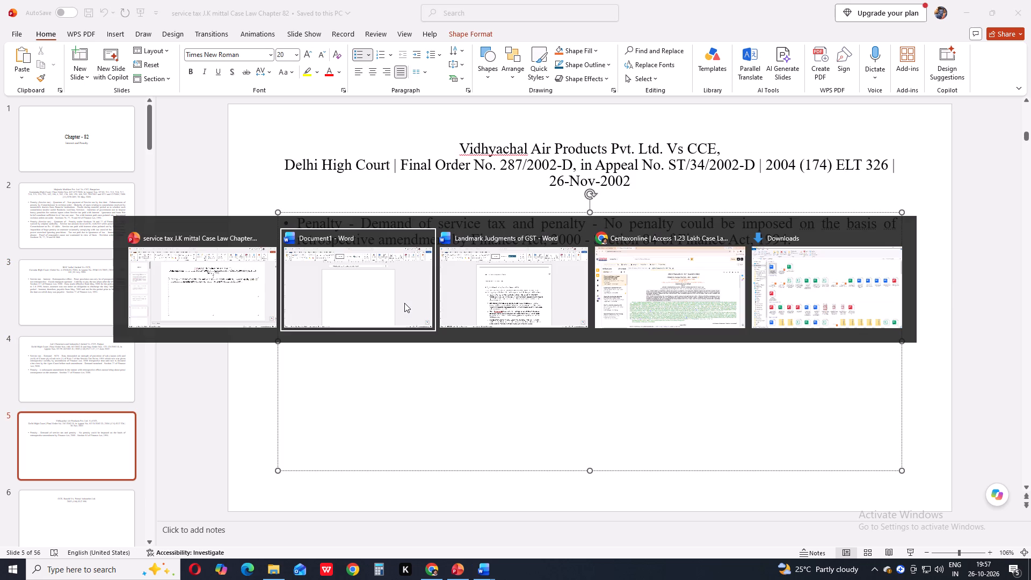
{"action": "key", "text": "alt+Tab"}
{"action": "scroll", "coordinate": [414, 320], "scroll_direction": "down", "scroll_amount": 2}
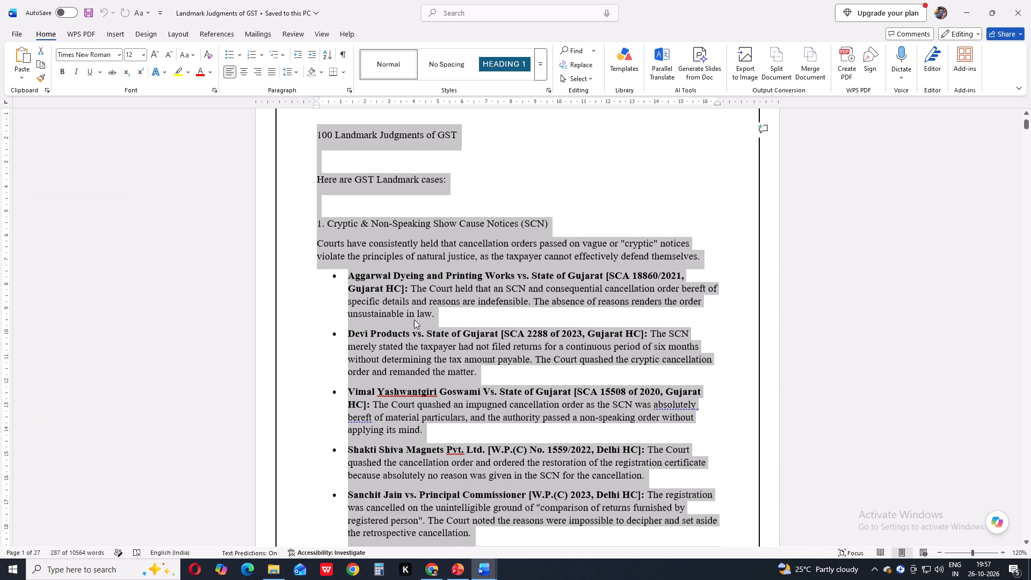
{"action": "scroll", "coordinate": [414, 320], "scroll_direction": "down", "scroll_amount": 5}
{"action": "key", "text": "ctrl+c"}
{"action": "key", "text": "alt+Tab"}
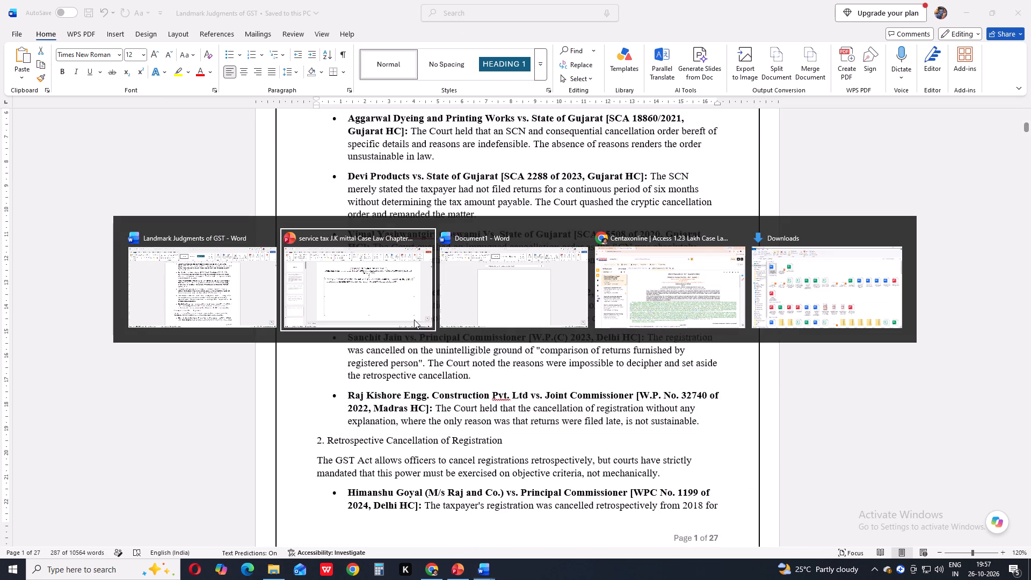
{"action": "key", "text": "alt+Tab"}
{"action": "key", "text": "ctrl+v"}
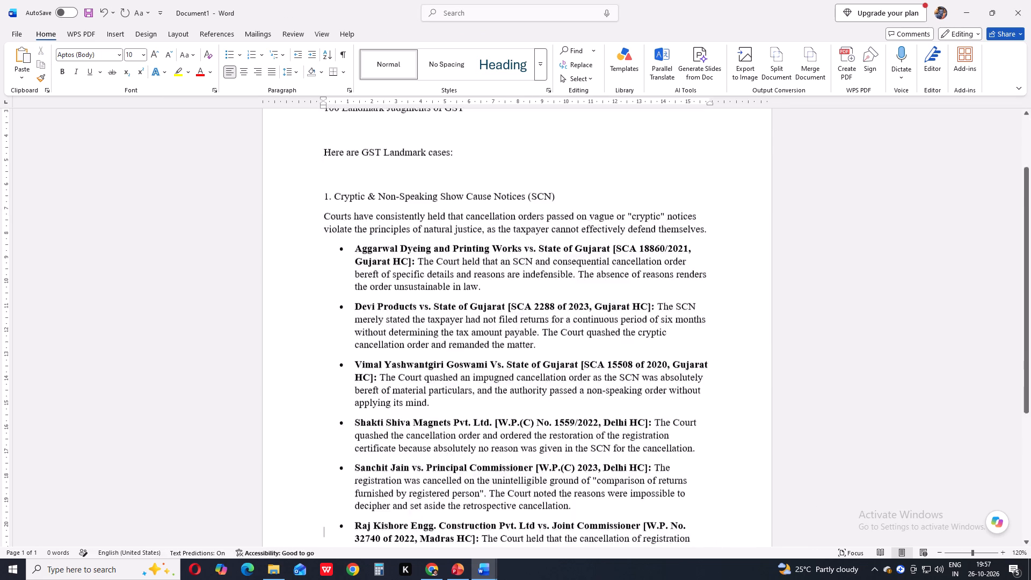
{"action": "scroll", "coordinate": [417, 321], "scroll_direction": "up", "scroll_amount": 12}
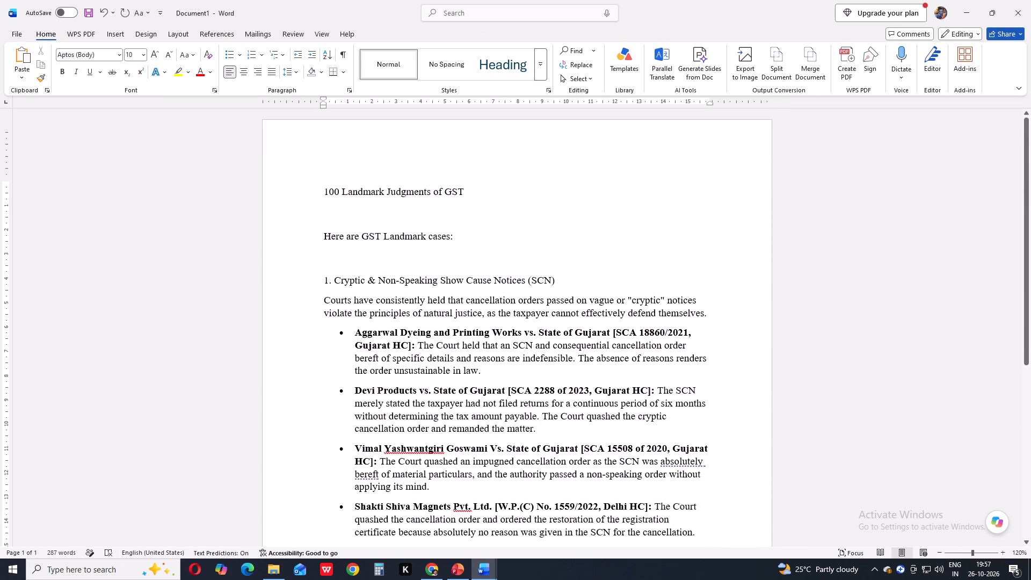
{"action": "scroll", "coordinate": [417, 321], "scroll_direction": "up", "scroll_amount": 3}
{"action": "scroll", "coordinate": [417, 321], "scroll_direction": "down", "scroll_amount": 5}
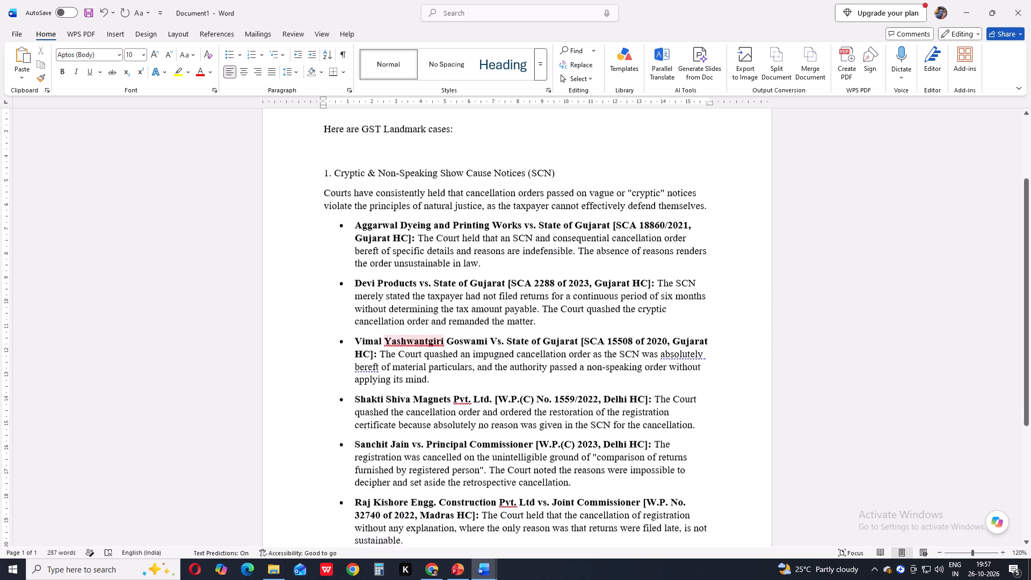
Apply the Times New Roman font to all the text in Document1.
{"action": "key", "text": "ctrl+a"}
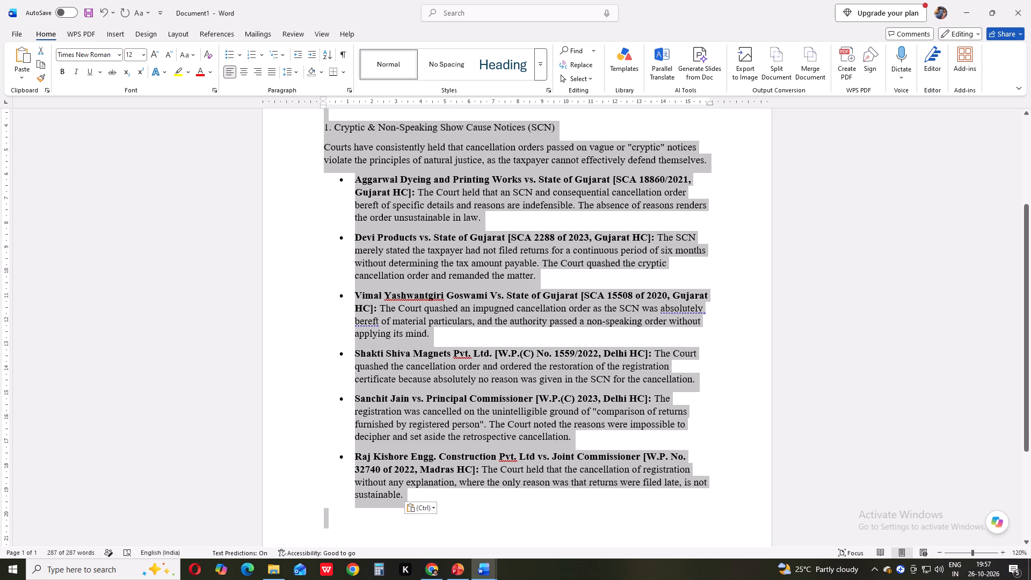
{"action": "scroll", "coordinate": [404, 231], "scroll_direction": "up", "scroll_amount": 8}
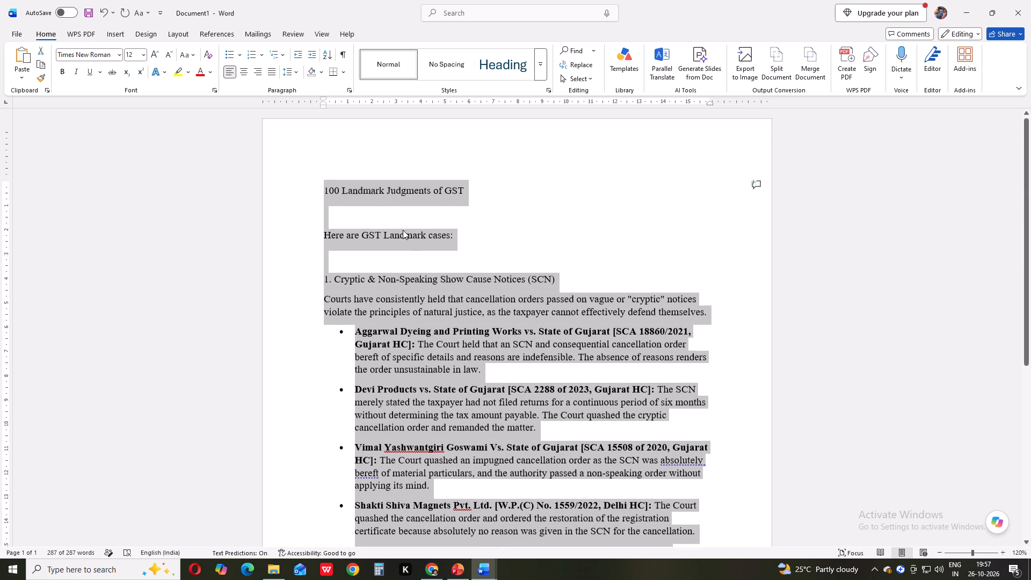
{"action": "left_click", "coordinate": [118, 57]}
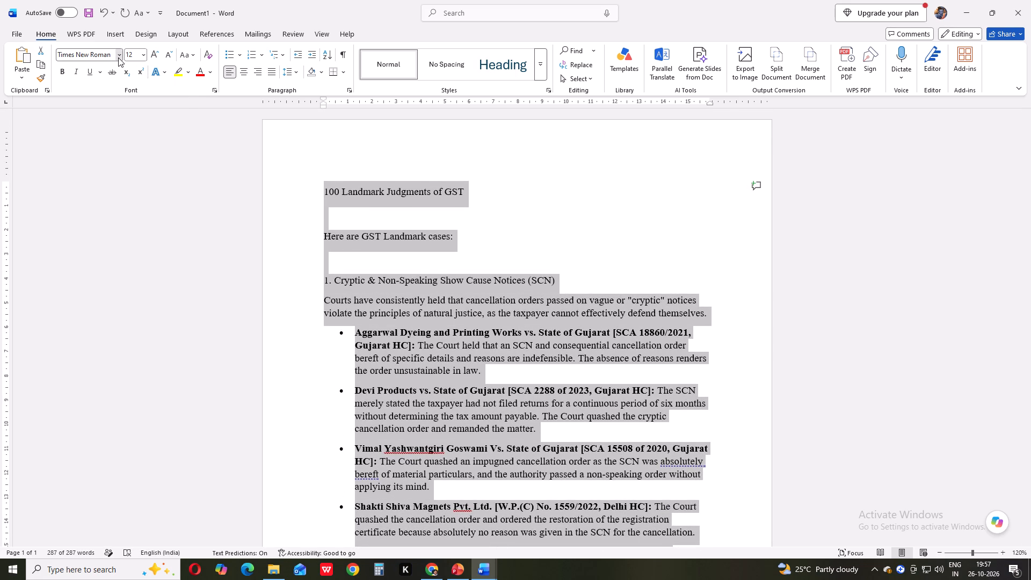
{"action": "left_click", "coordinate": [144, 131]}
{"action": "left_click", "coordinate": [398, 230]}
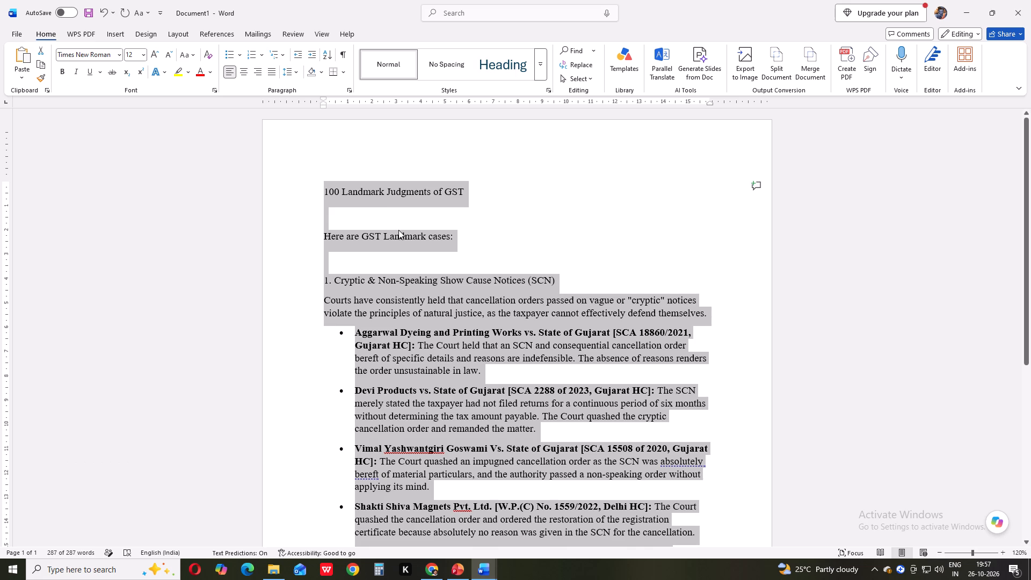
Read through the pasted text in Document1, from the title to the Raj Kishore Engg. Construction case.
{"action": "scroll", "coordinate": [406, 241], "scroll_direction": "down", "scroll_amount": 9}
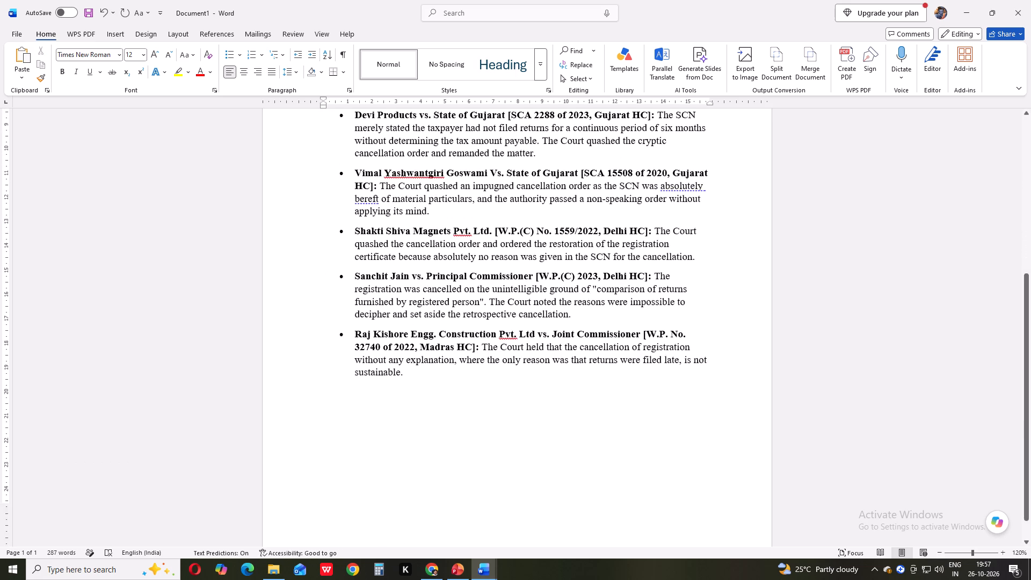
{"action": "scroll", "coordinate": [408, 244], "scroll_direction": "up", "scroll_amount": 15}
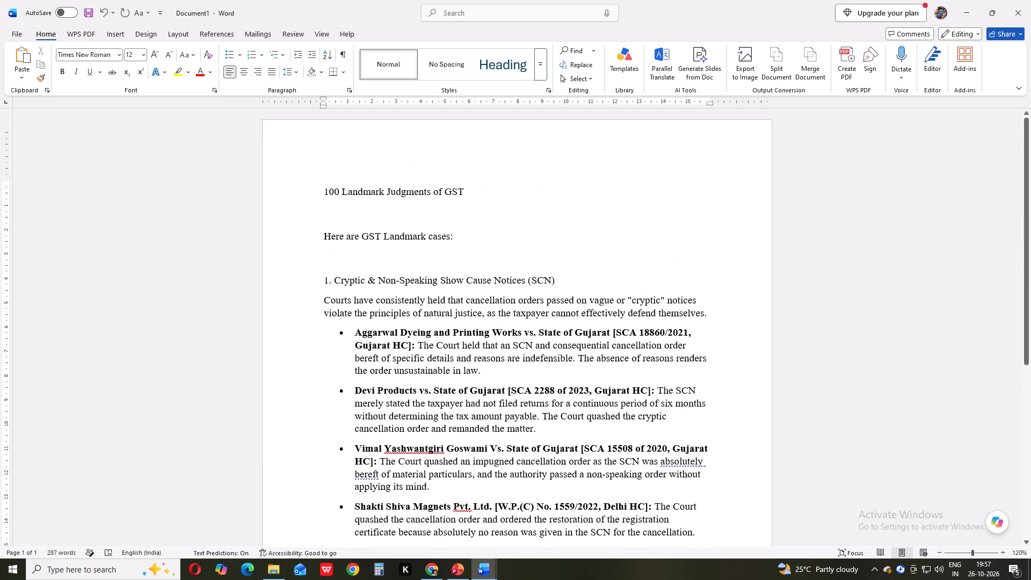
{"action": "scroll", "coordinate": [371, 257], "scroll_direction": "down", "scroll_amount": 5}
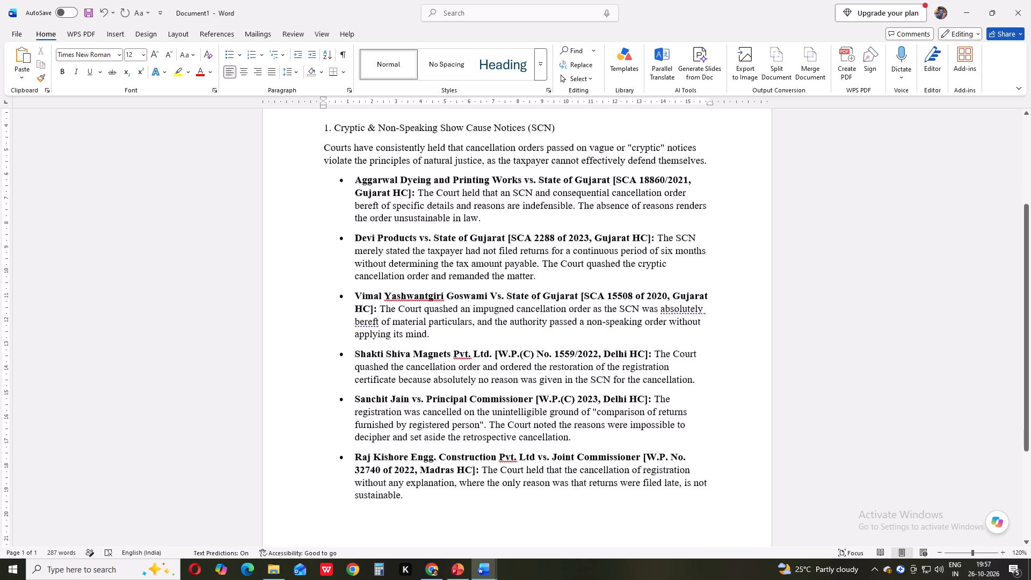
{"action": "scroll", "coordinate": [371, 257], "scroll_direction": "down", "scroll_amount": 11}
{"action": "scroll", "coordinate": [376, 260], "scroll_direction": "up", "scroll_amount": 9}
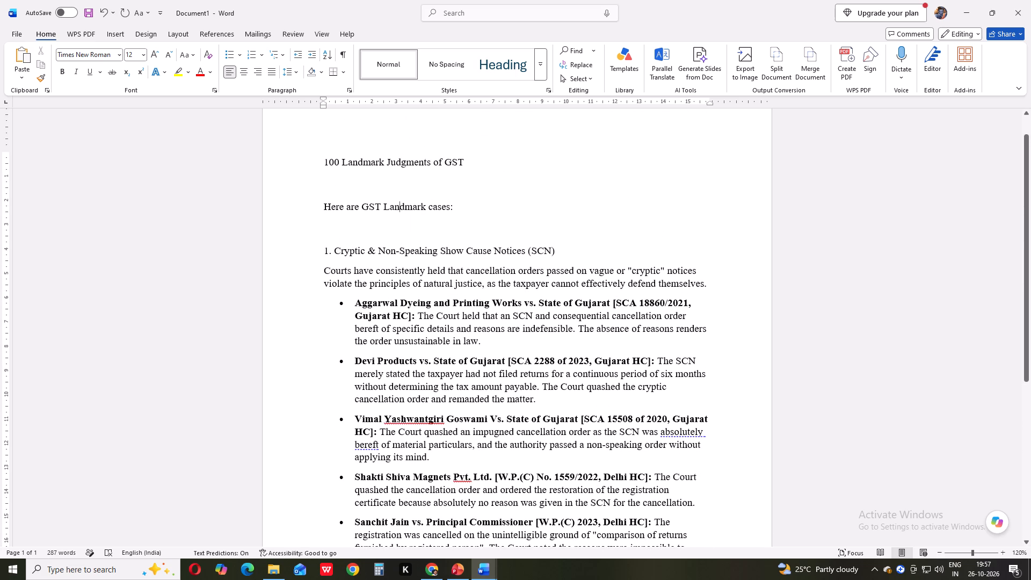
Copy the party name Aggarwal Dyeing and Printing Works from Document1 and search for it in Centax's All Case Laws in Chrome.
{"action": "left_click_drag", "start_coordinate": [357, 302], "coordinate": [423, 306]}
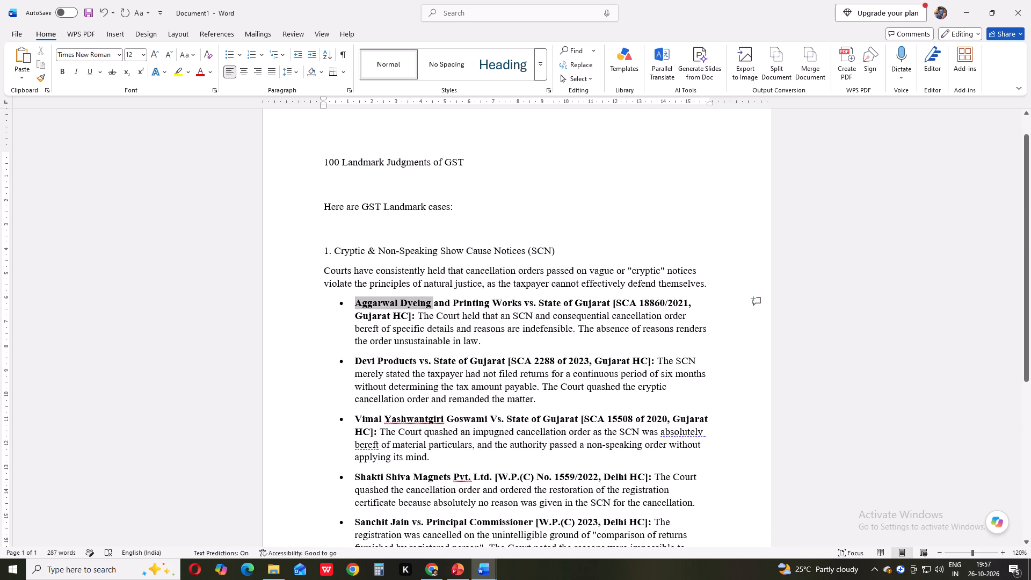
{"action": "left_click_drag", "start_coordinate": [423, 306], "coordinate": [506, 300]}
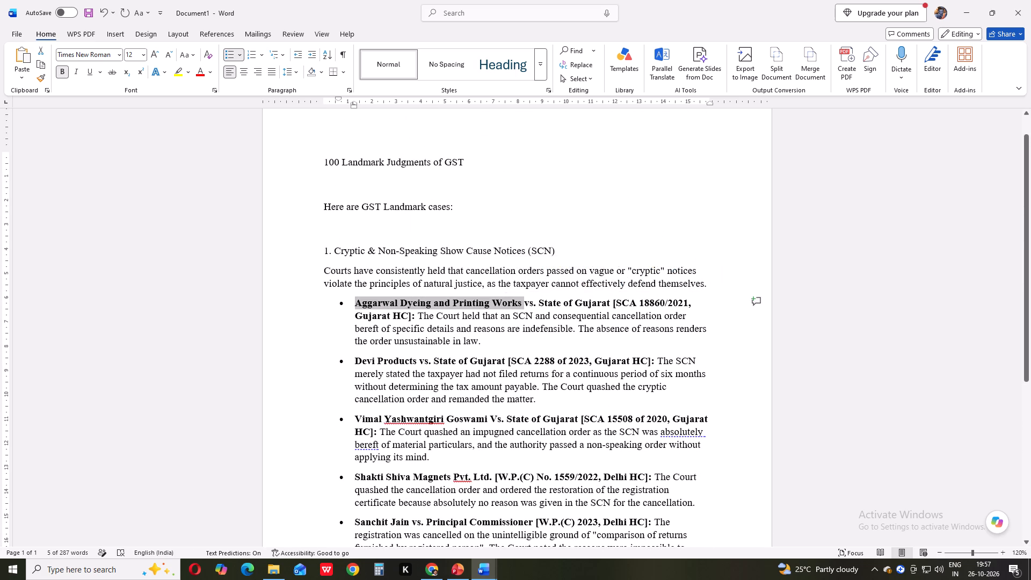
{"action": "key", "text": "ctrl+c"}
{"action": "key", "text": "alt+Tab"}
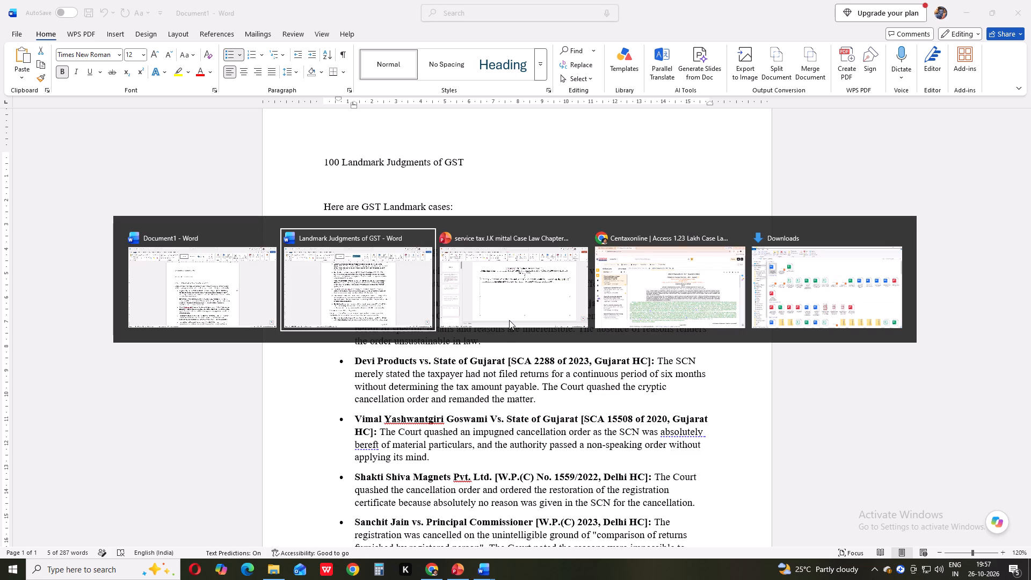
{"action": "key", "text": "alt+Tab"}
{"action": "key", "text": "alt+Tab"}
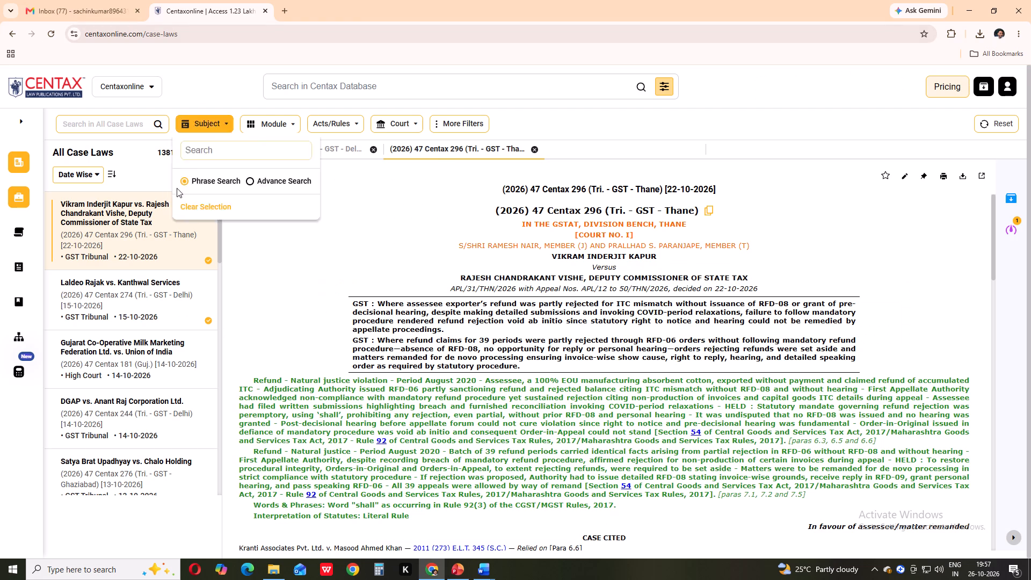
{"action": "left_click", "coordinate": [115, 123]}
{"action": "key", "text": "ctrl+v"}
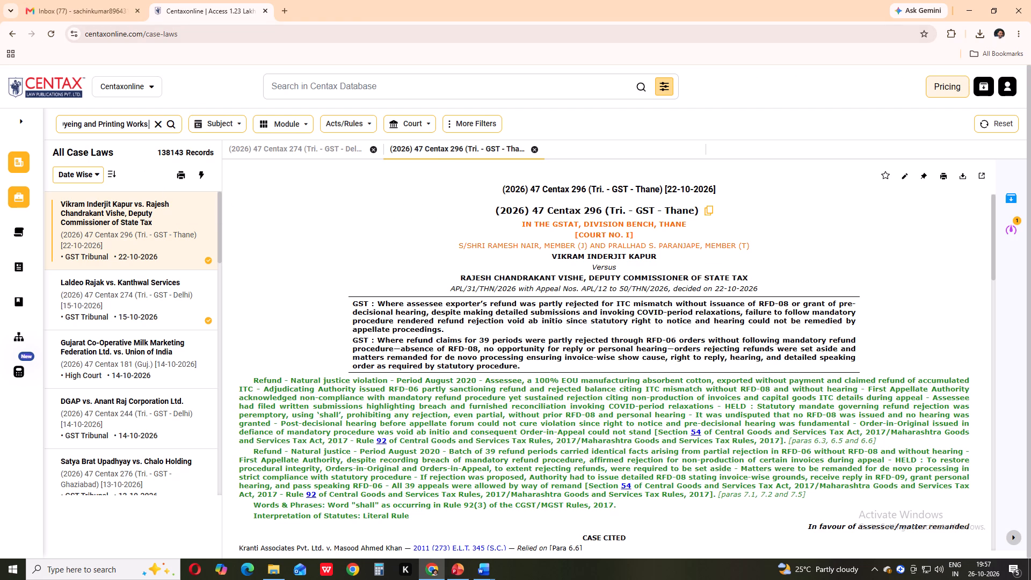
{"action": "key", "text": "Return"}
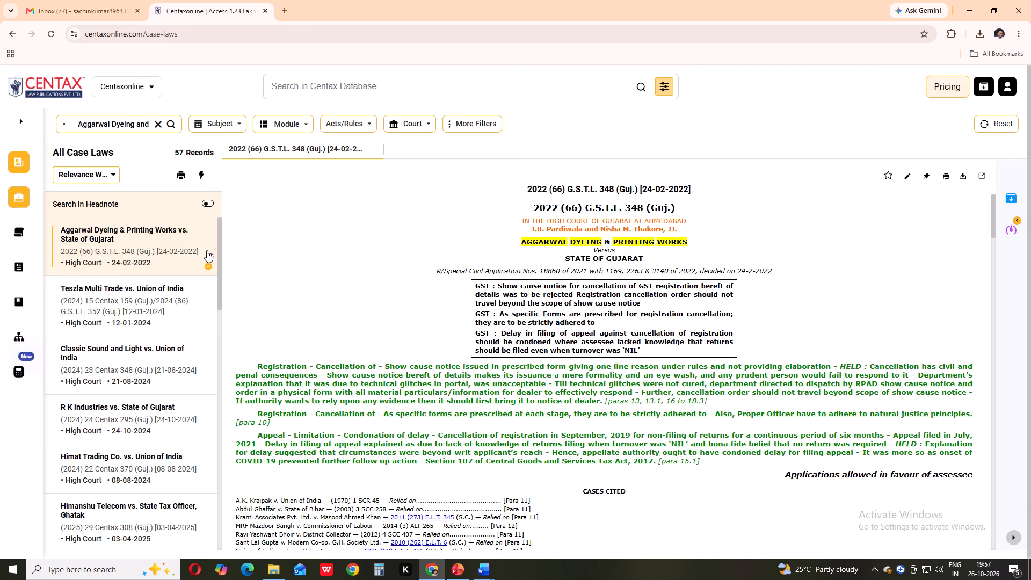
Compare the Aggarwal Dyeing entry in the Word document with the judgment opened in Centax.
{"action": "key", "text": "alt+Tab"}
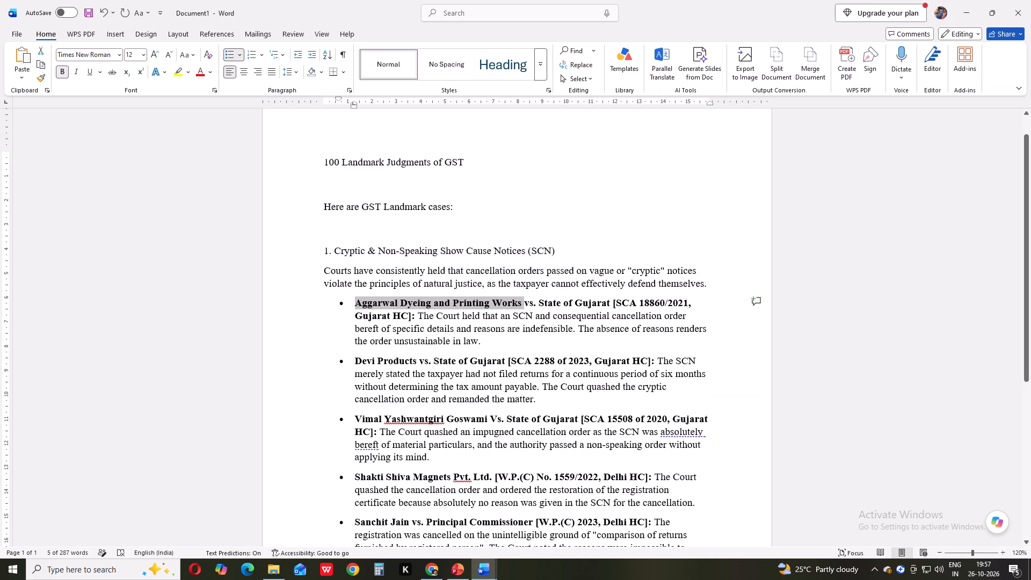
{"action": "scroll", "coordinate": [500, 324], "scroll_direction": "down", "scroll_amount": 1}
{"action": "left_click", "coordinate": [488, 294]}
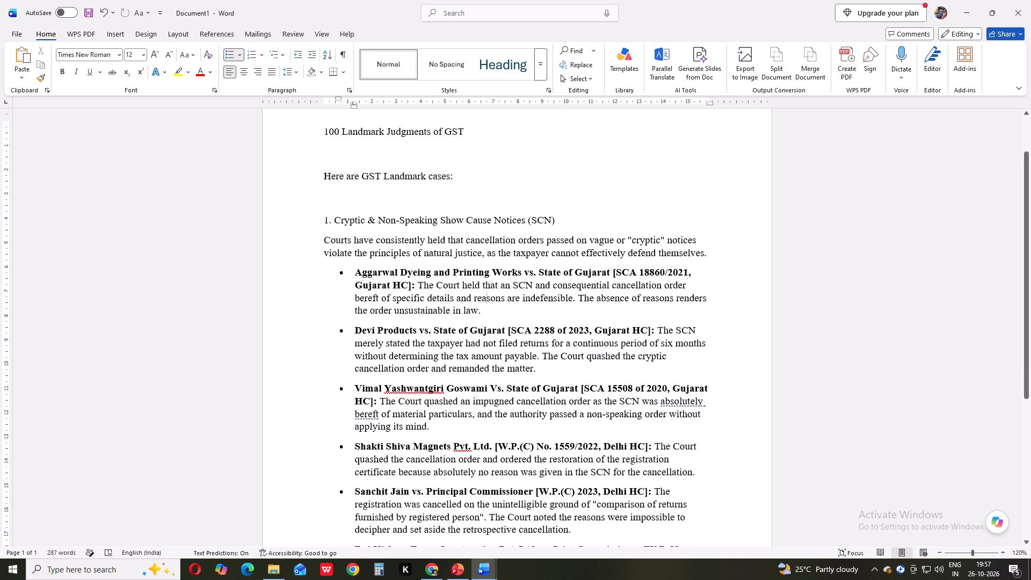
{"action": "key", "text": "alt+Tab"}
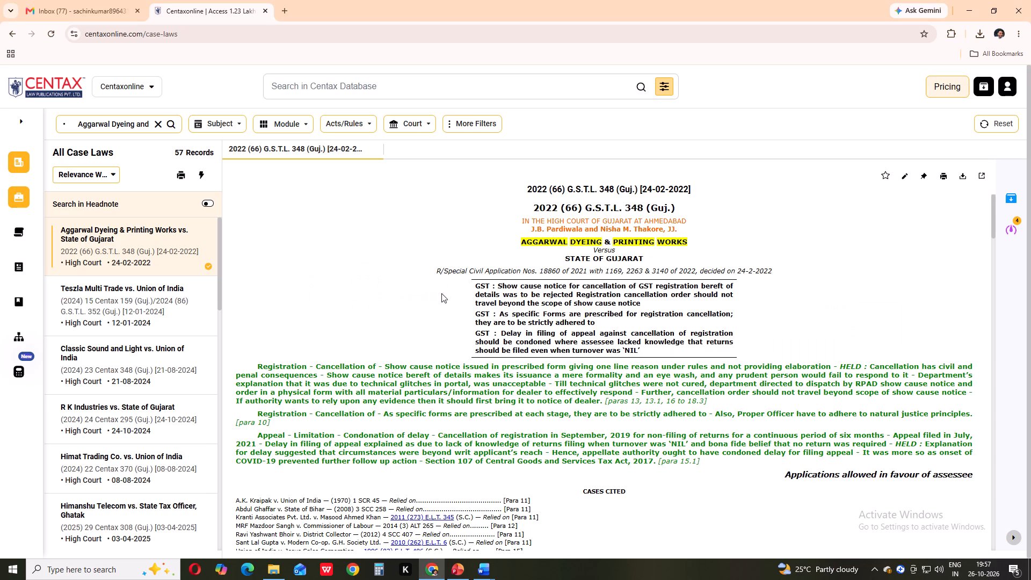
{"action": "scroll", "coordinate": [155, 313], "scroll_direction": "up", "scroll_amount": 2}
{"action": "key", "text": "alt+Tab"}
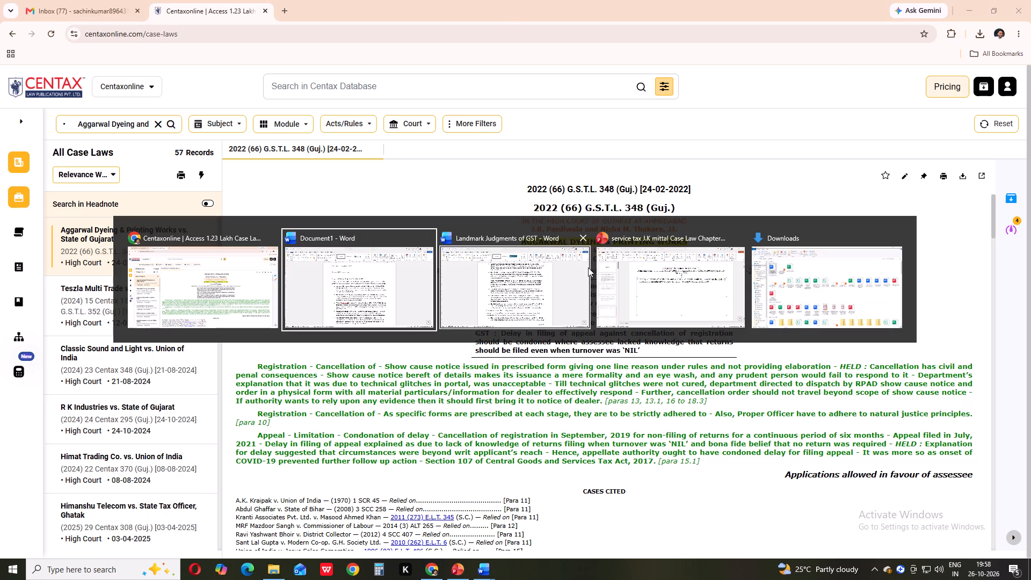
{"action": "scroll", "coordinate": [585, 278], "scroll_direction": "up", "scroll_amount": 6}
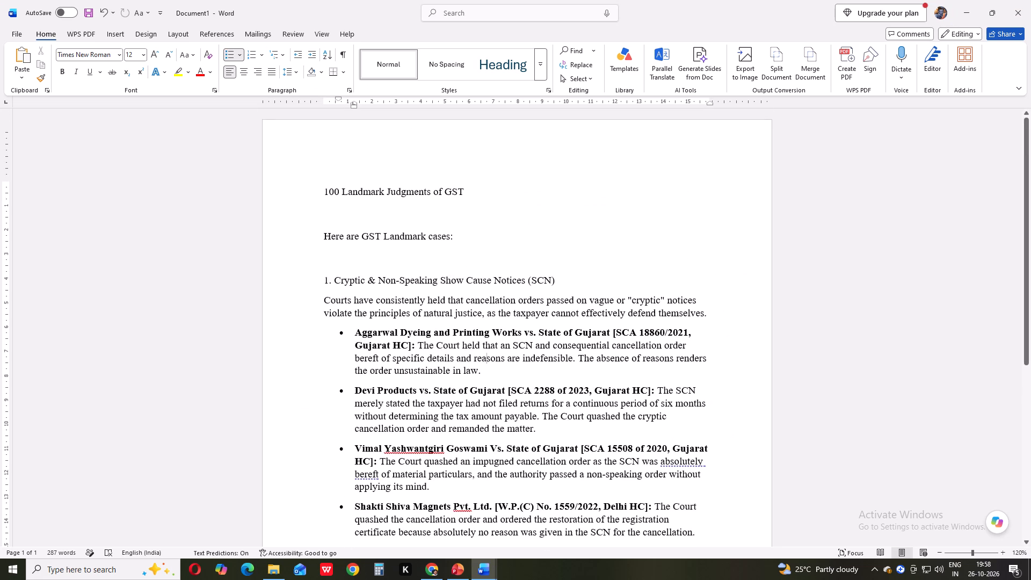
{"action": "scroll", "coordinate": [552, 296], "scroll_direction": "down", "scroll_amount": 2}
{"action": "key", "text": "alt+Tab"}
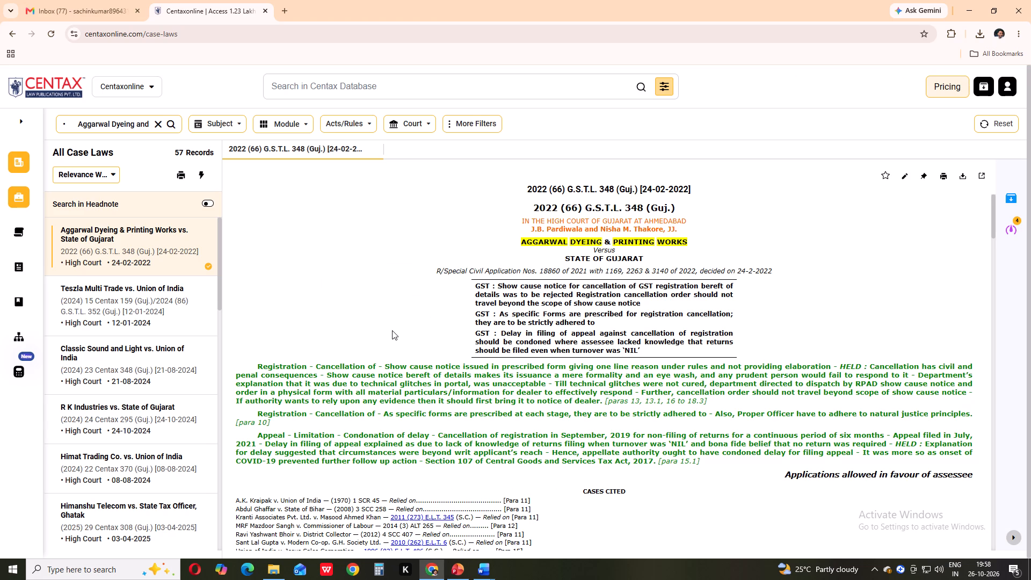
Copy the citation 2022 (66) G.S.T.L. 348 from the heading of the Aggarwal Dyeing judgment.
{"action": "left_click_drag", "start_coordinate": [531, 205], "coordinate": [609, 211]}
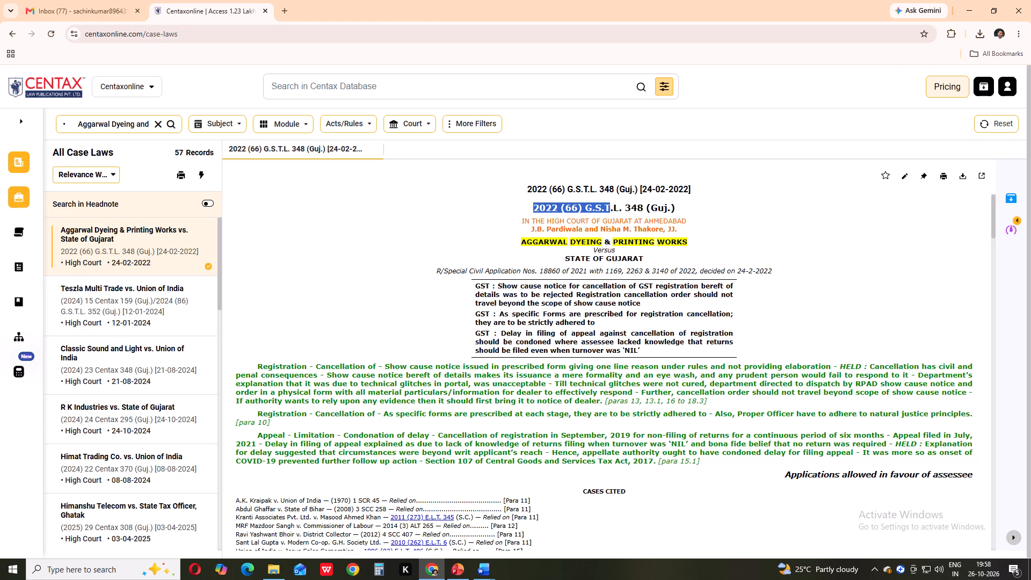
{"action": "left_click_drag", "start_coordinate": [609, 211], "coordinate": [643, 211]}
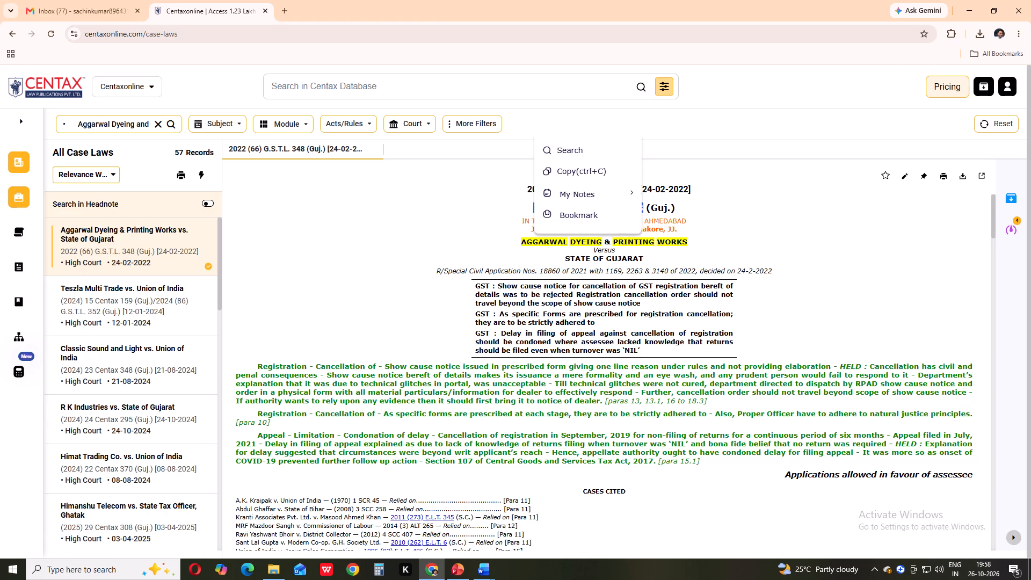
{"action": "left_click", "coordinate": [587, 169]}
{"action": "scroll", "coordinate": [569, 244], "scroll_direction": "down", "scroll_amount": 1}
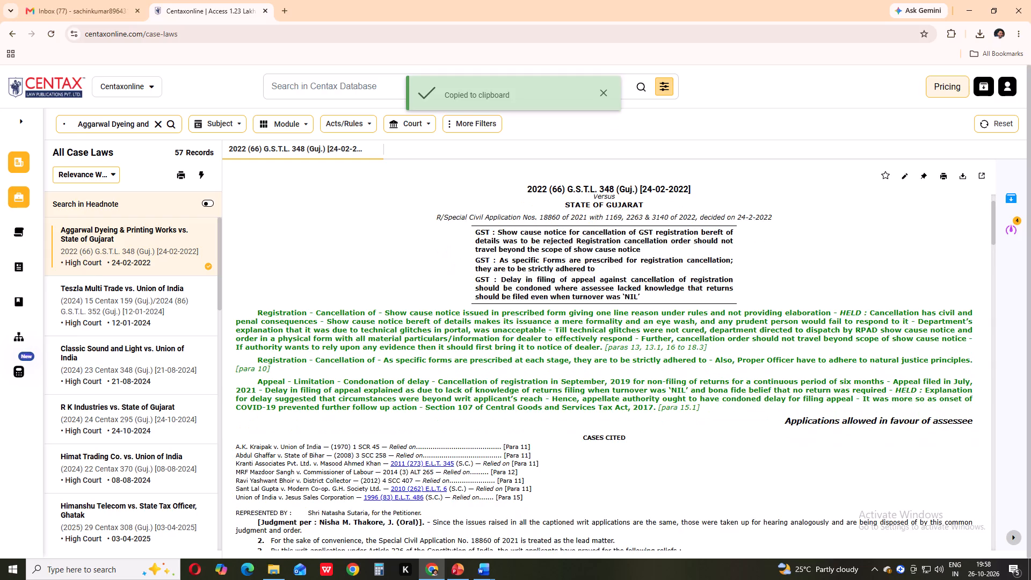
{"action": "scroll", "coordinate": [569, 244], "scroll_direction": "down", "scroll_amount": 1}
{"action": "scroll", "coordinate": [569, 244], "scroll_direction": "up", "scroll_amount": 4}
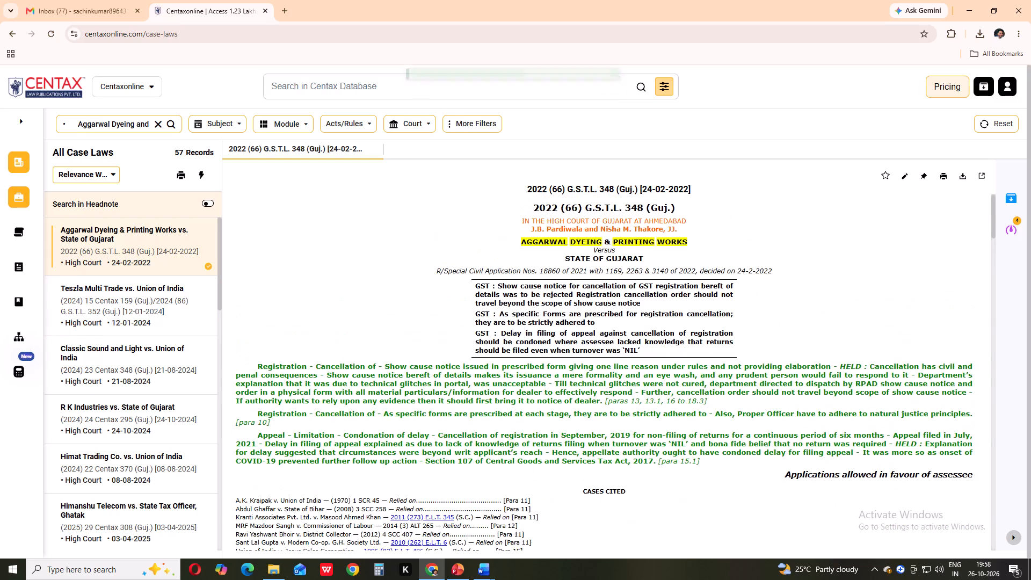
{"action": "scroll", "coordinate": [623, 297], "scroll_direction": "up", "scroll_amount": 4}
Filter All Case Laws by the party name Aggarwal Dyeing & Printing Works, starting from the name copied from Document1 in Word.
{"action": "left_click", "coordinate": [493, 121]}
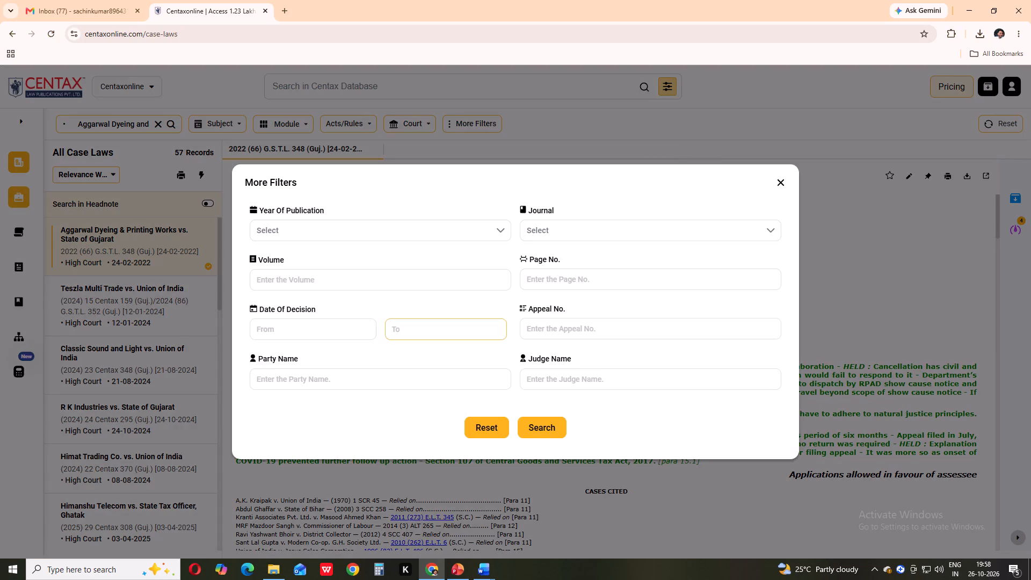
{"action": "left_click", "coordinate": [398, 372]}
{"action": "key", "text": "ctrl+v"}
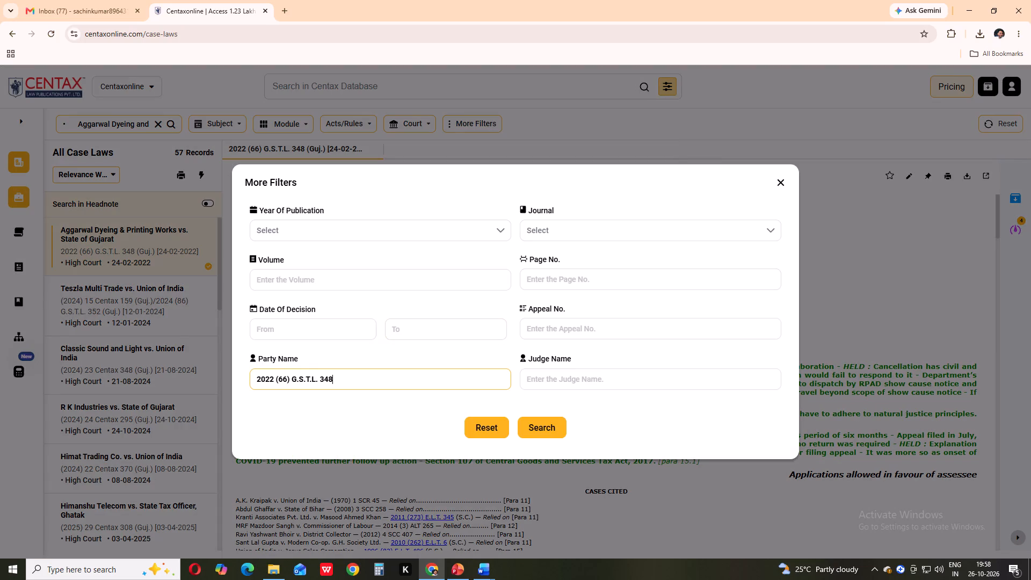
{"action": "key", "text": "ctrl+z"}
{"action": "key", "text": "alt+Tab"}
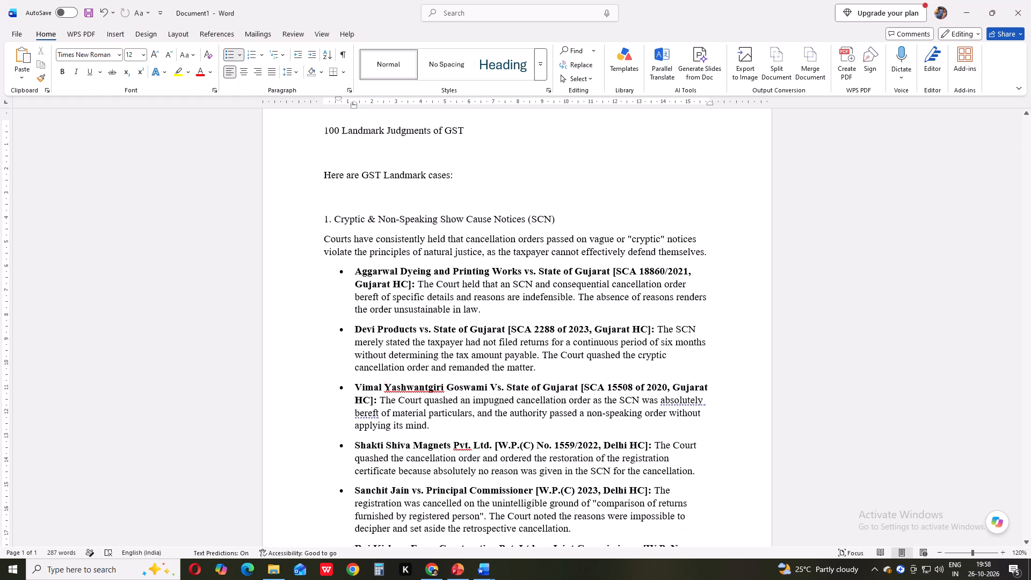
{"action": "left_click_drag", "start_coordinate": [357, 270], "coordinate": [423, 271]}
{"action": "key", "text": "ctrl+c"}
{"action": "key", "text": "alt+Tab"}
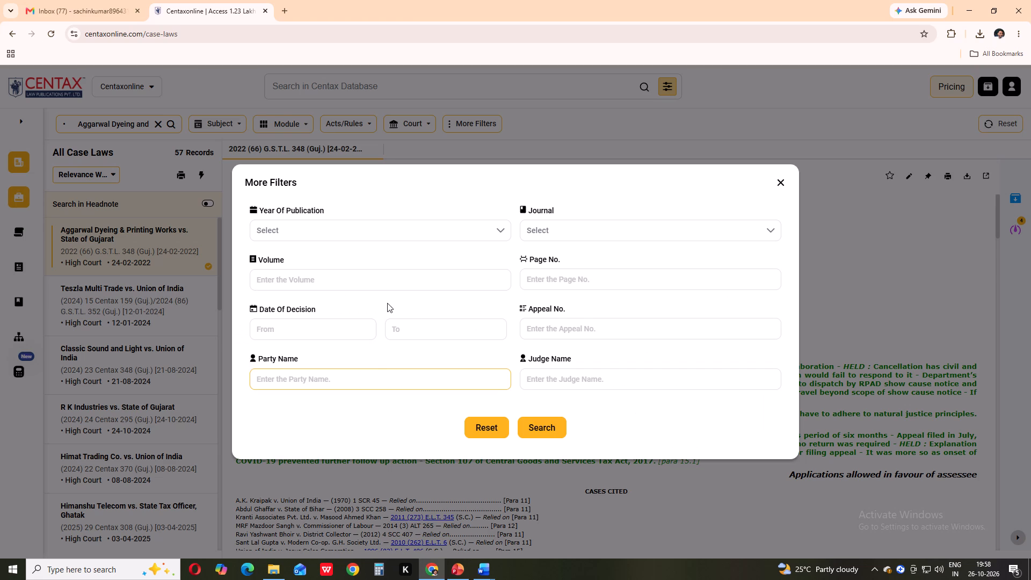
{"action": "key", "text": "ctrl+v"}
{"action": "left_click", "coordinate": [272, 378]}
{"action": "key", "text": "BackSpace"}
{"action": "key", "text": "BackSpace"}
{"action": "key", "text": "BackSpace"}
{"action": "key", "text": "BackSpace"}
{"action": "key", "text": "BackSpace"}
{"action": "key", "text": "BackSpace"}
{"action": "key", "text": "BackSpace"}
{"action": "key", "text": "BackSpace"}
{"action": "key", "text": "BackSpace"}
{"action": "key", "text": "BackSpace"}
{"action": "key", "text": "BackSpace"}
{"action": "key", "text": "BackSpace"}
{"action": "key", "text": "BackSpace"}
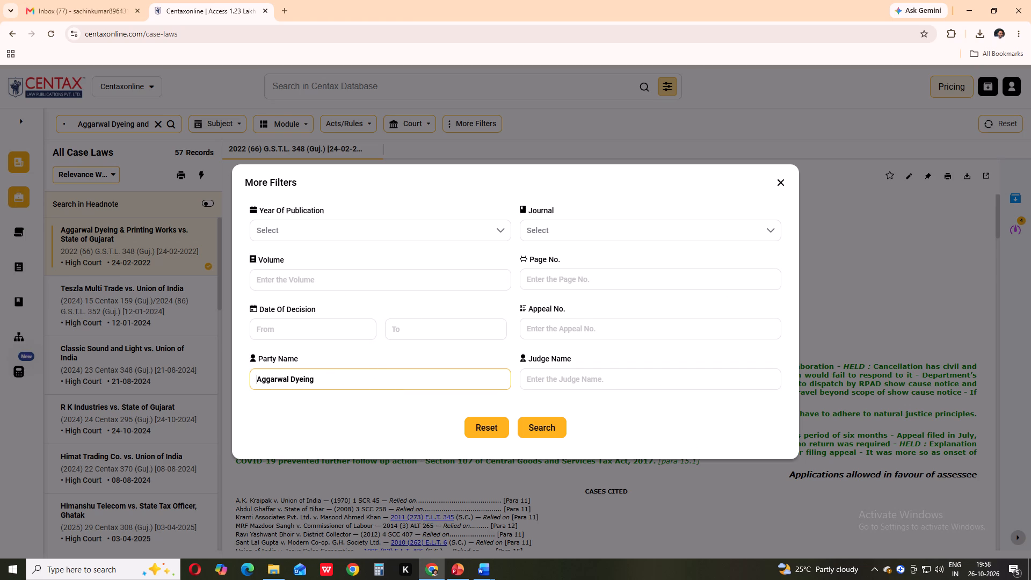
{"action": "left_click", "coordinate": [392, 415]}
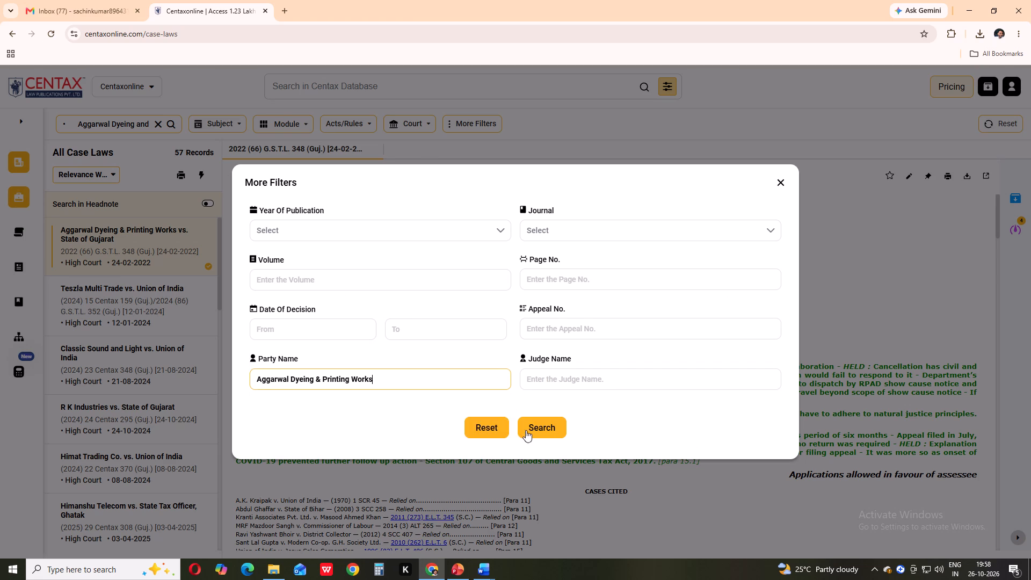
{"action": "left_click", "coordinate": [532, 429]}
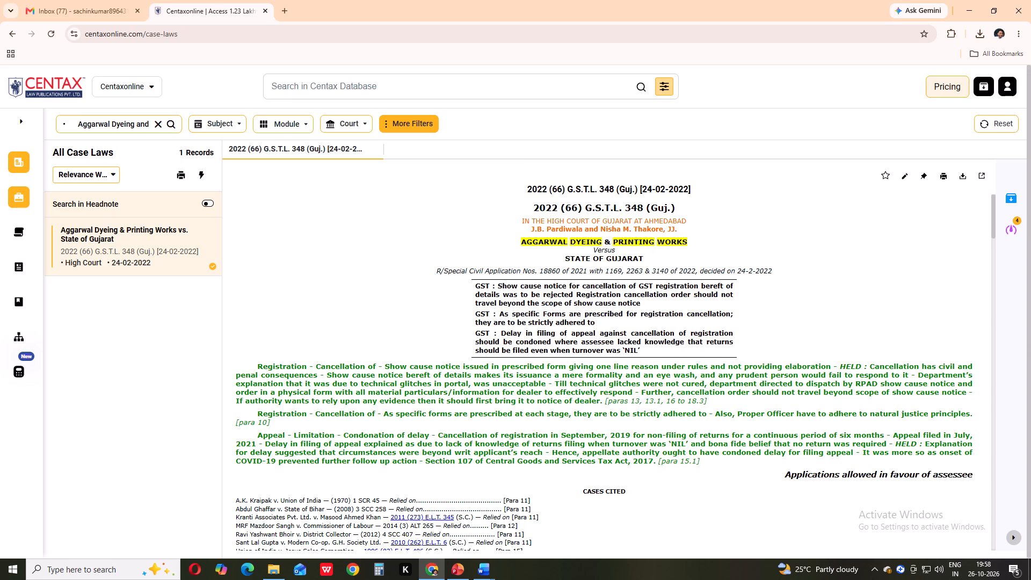
Copy the citation 2022 (66) G.S.T.L. 348 from the judgment and insert it after "Gujarat HC]:" in Document1's Aggarwal Dyeing entry in Word.
{"action": "left_click_drag", "start_coordinate": [528, 208], "coordinate": [631, 209]}
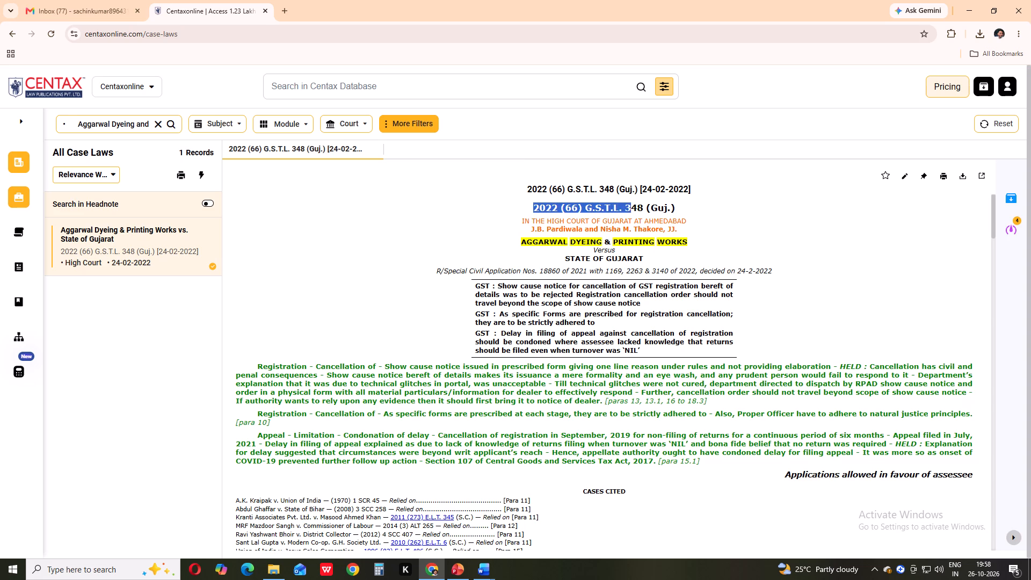
{"action": "left_click_drag", "start_coordinate": [631, 209], "coordinate": [643, 209]}
{"action": "left_click", "coordinate": [587, 170]}
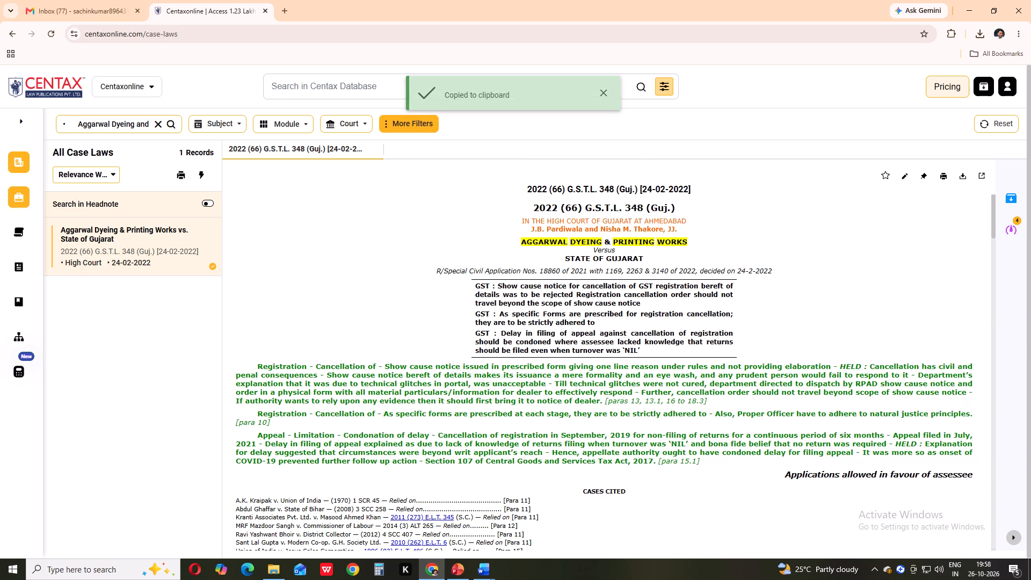
{"action": "key", "text": "alt+Tab"}
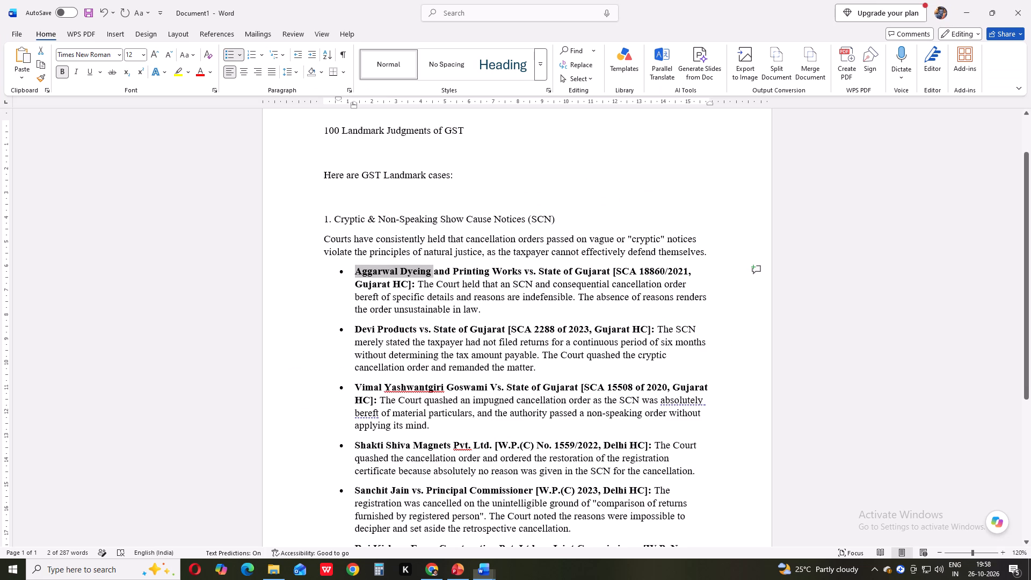
{"action": "left_click", "coordinate": [419, 284]}
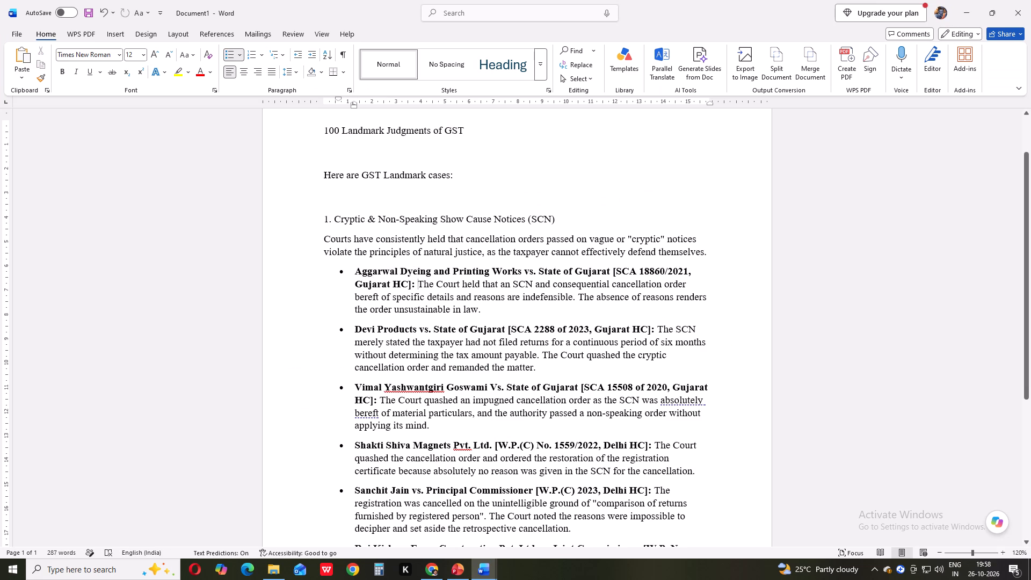
{"action": "key", "text": "ctrl+v"}
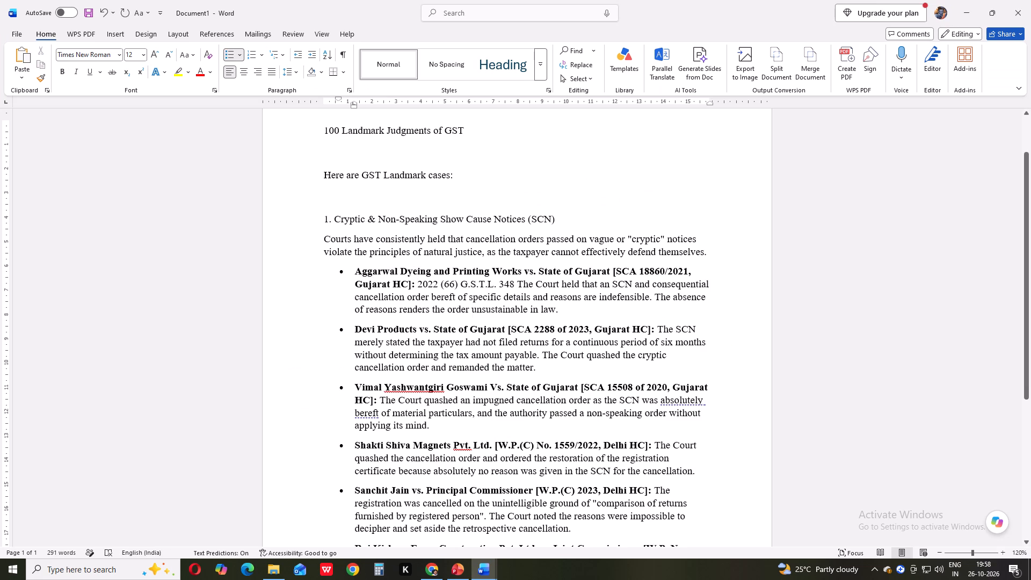
Make the inserted citation 2022 (66) G.S.T.L. 348 bold.
{"action": "left_click_drag", "start_coordinate": [418, 283], "coordinate": [510, 285]}
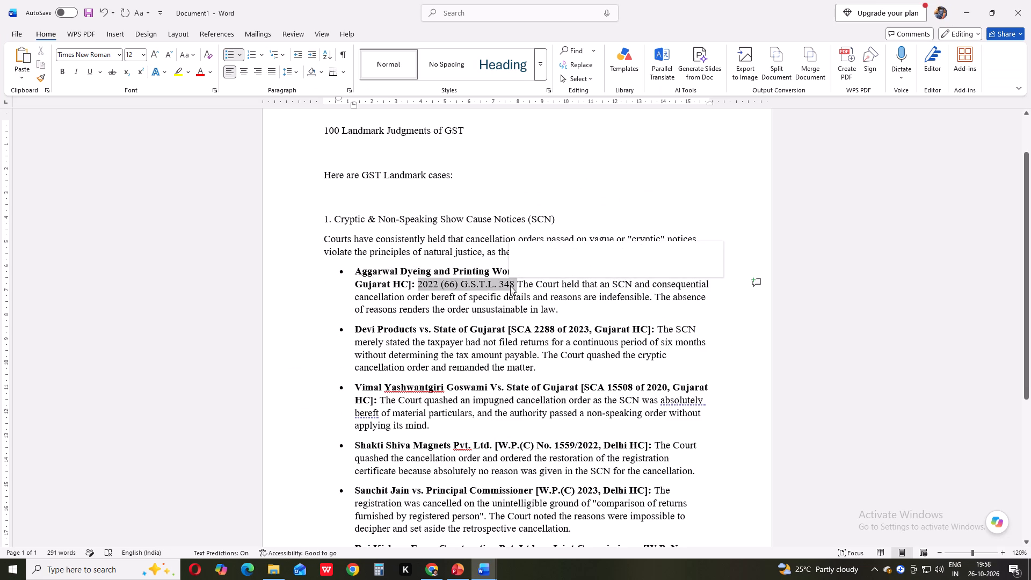
{"action": "left_click", "coordinate": [546, 266]}
{"action": "left_click", "coordinate": [508, 285]}
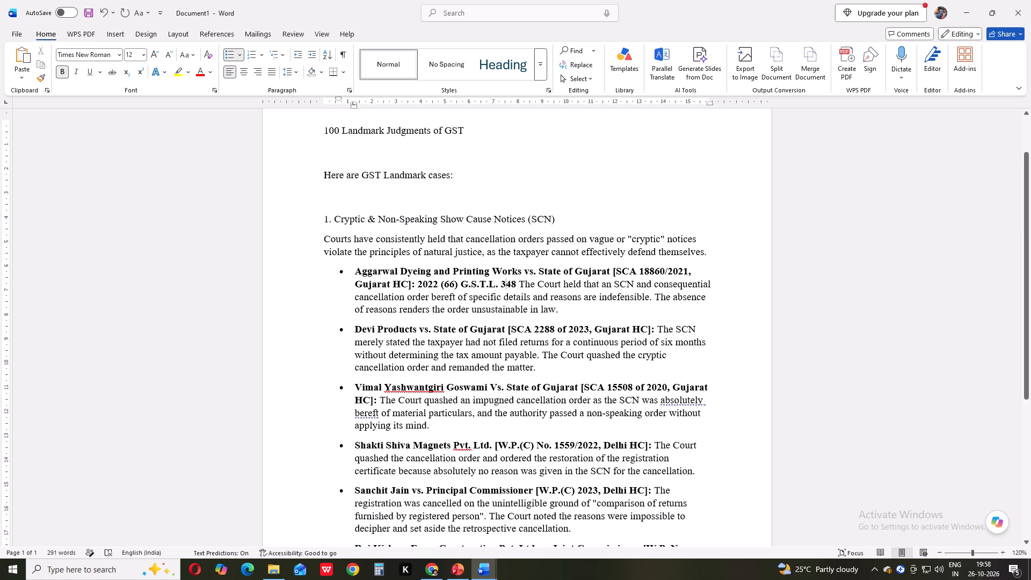
Copy the three green headnote paragraphs from the Centax judgment, up to "Tax Act, 2017.", and add them at the end of the Aggarwal Dyeing entry in Word.
{"action": "left_click", "coordinate": [572, 313]}
{"action": "key", "text": "space"}
{"action": "key", "text": "alt+Tab"}
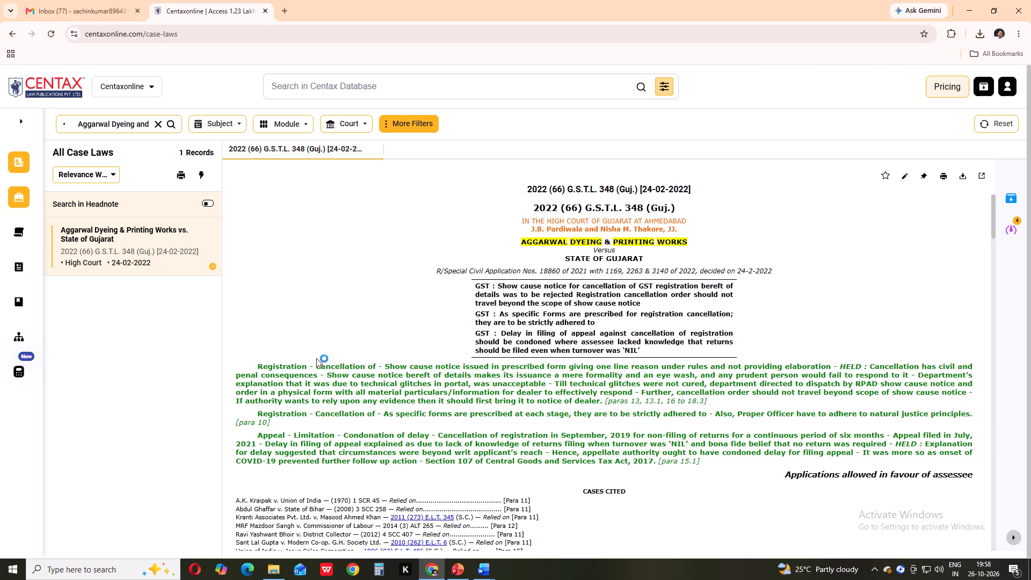
{"action": "double_click", "coordinate": [256, 365]}
{"action": "left_click_drag", "start_coordinate": [256, 365], "coordinate": [307, 388]}
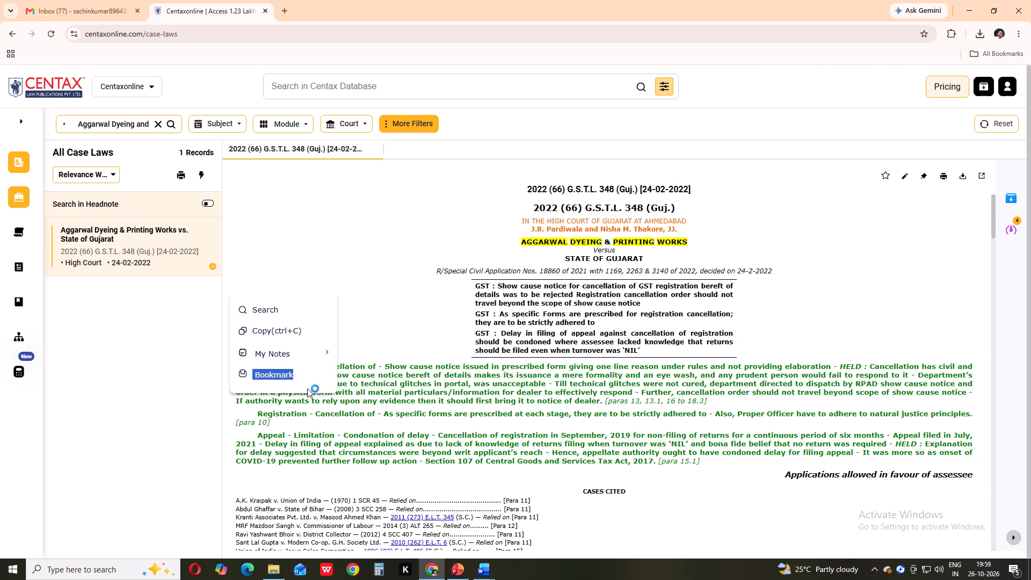
{"action": "left_click_drag", "start_coordinate": [307, 388], "coordinate": [372, 395]}
{"action": "left_click", "coordinate": [385, 396]}
{"action": "left_click_drag", "start_coordinate": [256, 365], "coordinate": [275, 371]}
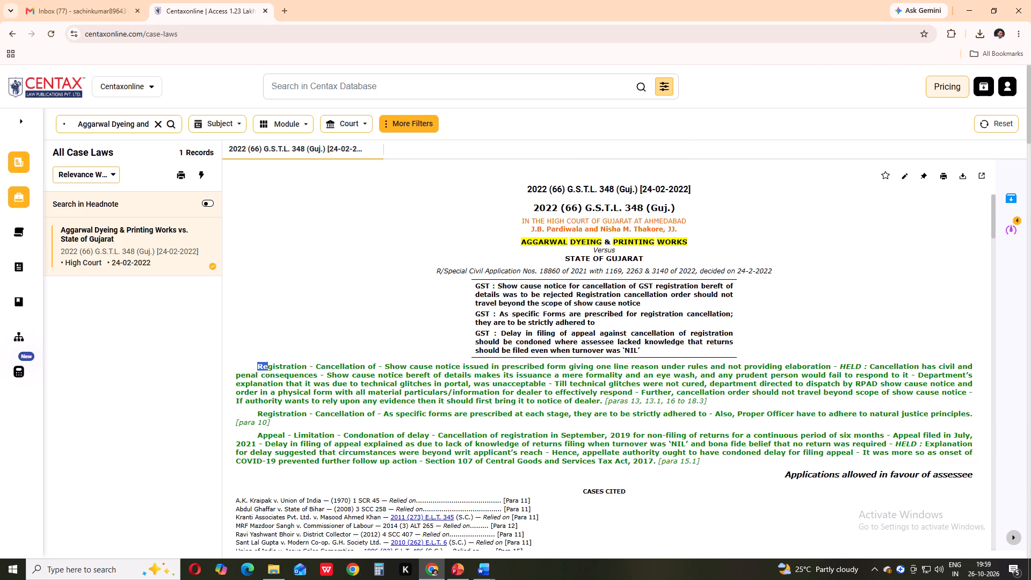
{"action": "left_click_drag", "start_coordinate": [275, 371], "coordinate": [663, 457]}
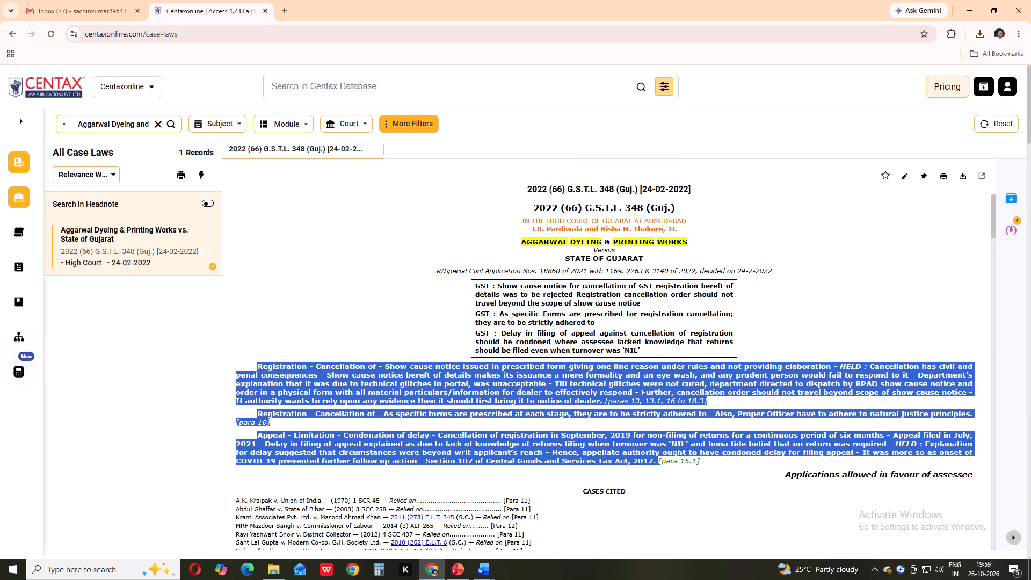
{"action": "left_click_drag", "start_coordinate": [663, 457], "coordinate": [657, 458]}
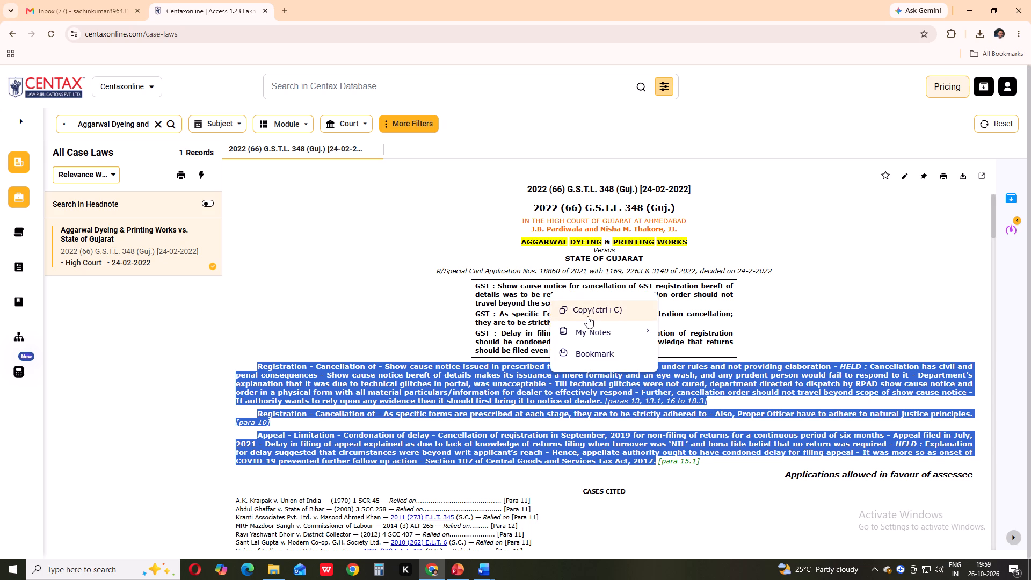
{"action": "left_click", "coordinate": [589, 312]}
{"action": "key", "text": "alt+Tab"}
{"action": "key", "text": "ctrl+v"}
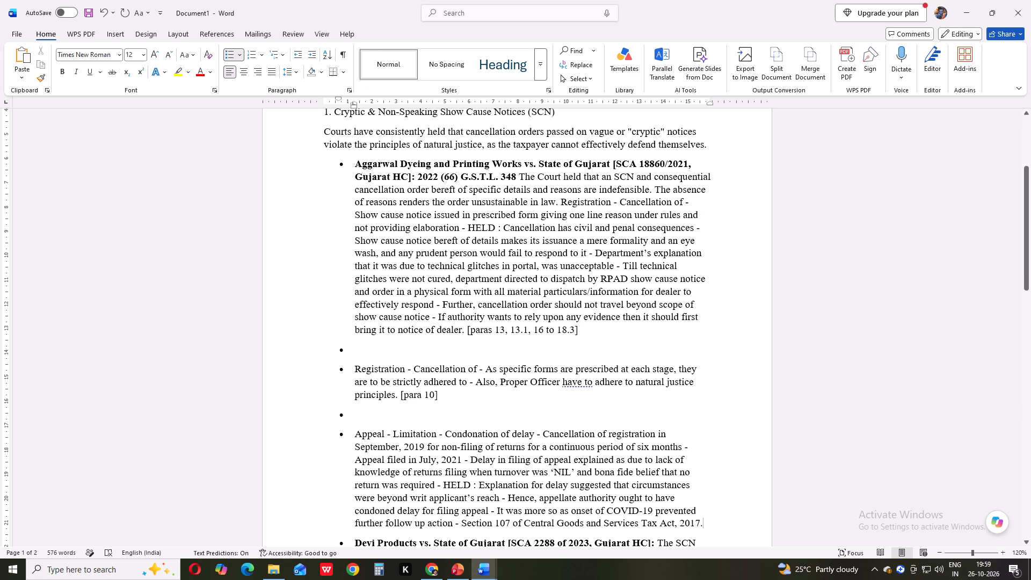
Delete the reference [paras 13, 13.1, 16 to 18.3] from the end of the first pasted headnote paragraph.
{"action": "left_click_drag", "start_coordinate": [467, 332], "coordinate": [515, 337]}
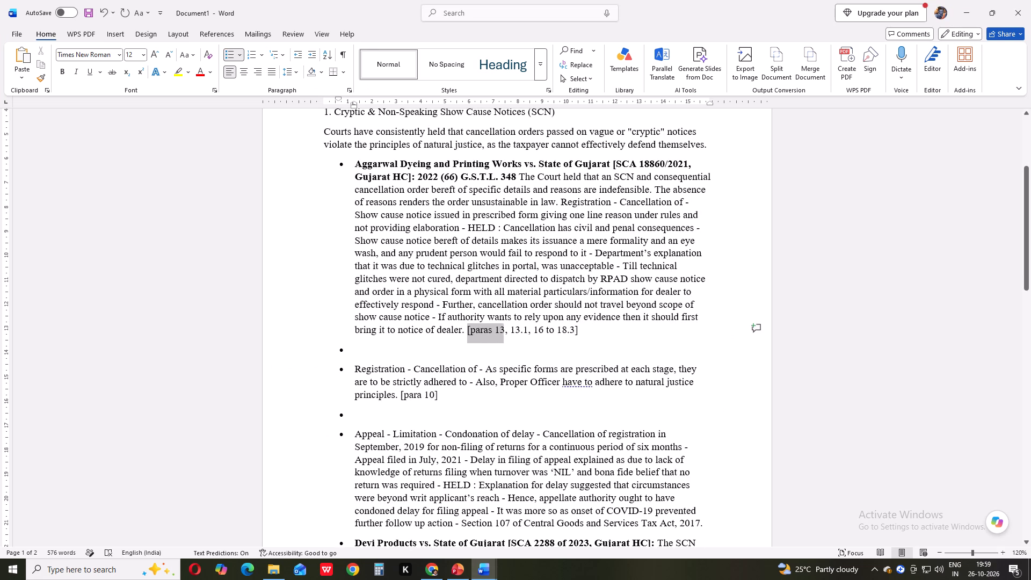
{"action": "left_click_drag", "start_coordinate": [515, 337], "coordinate": [591, 342]}
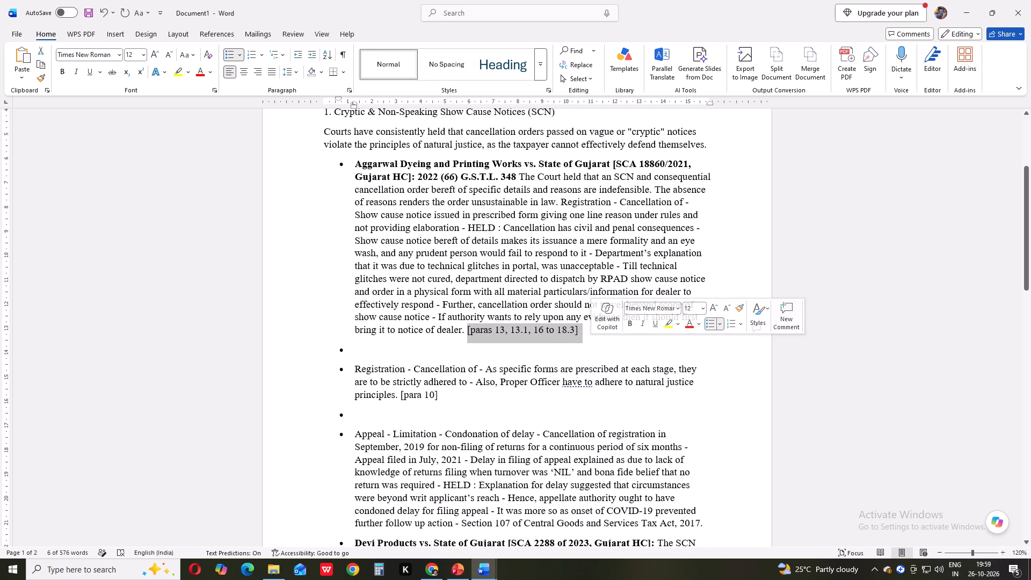
{"action": "key", "text": "BackSpace"}
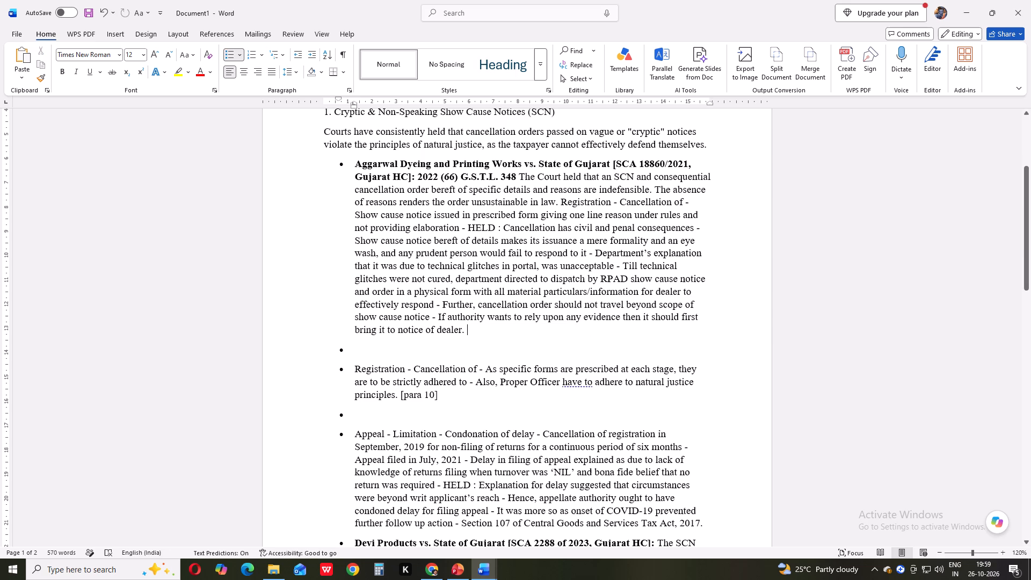
Compare the pasted headnote paragraphs in Document1 with the Aggarwal Dyeing judgment in Centax.
{"action": "key", "text": "alt+Tab"}
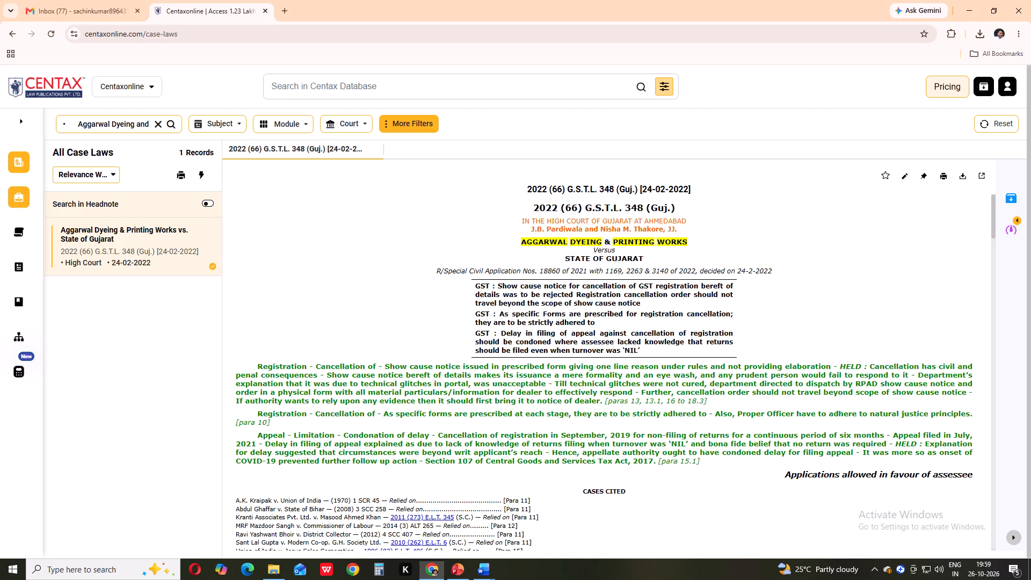
{"action": "key", "text": "alt+Tab"}
{"action": "key", "text": "alt+Tab"}
{"action": "key", "text": "alt+Tab"}
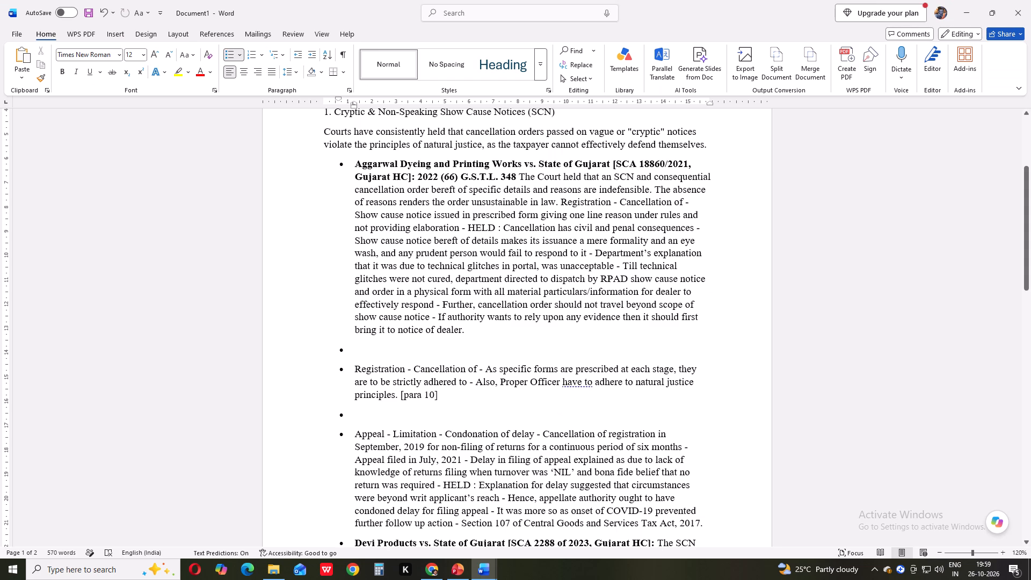
{"action": "key", "text": "alt+Tab"}
{"action": "key", "text": "alt+Tab"}
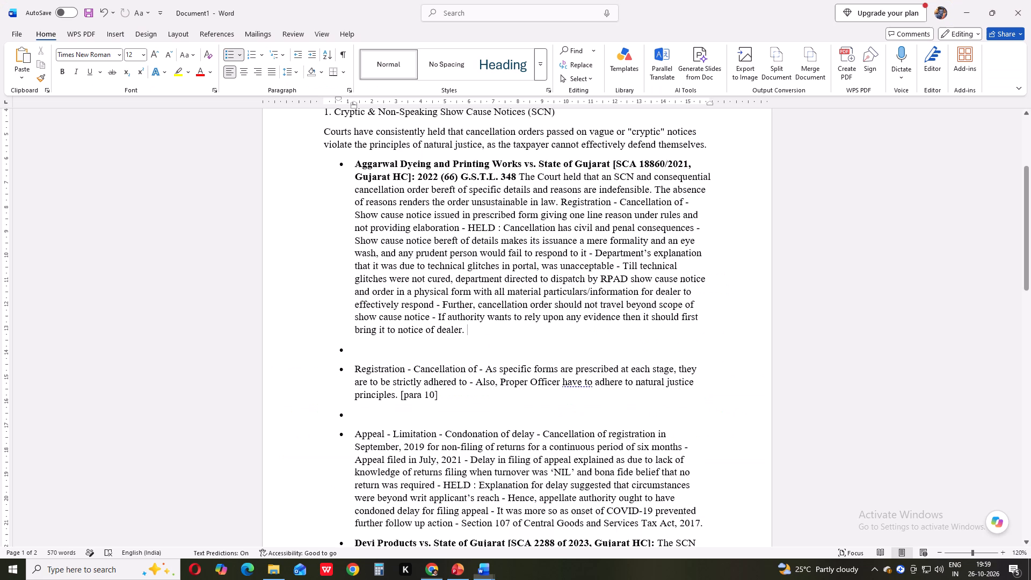
{"action": "scroll", "coordinate": [357, 371], "scroll_direction": "down", "scroll_amount": 3}
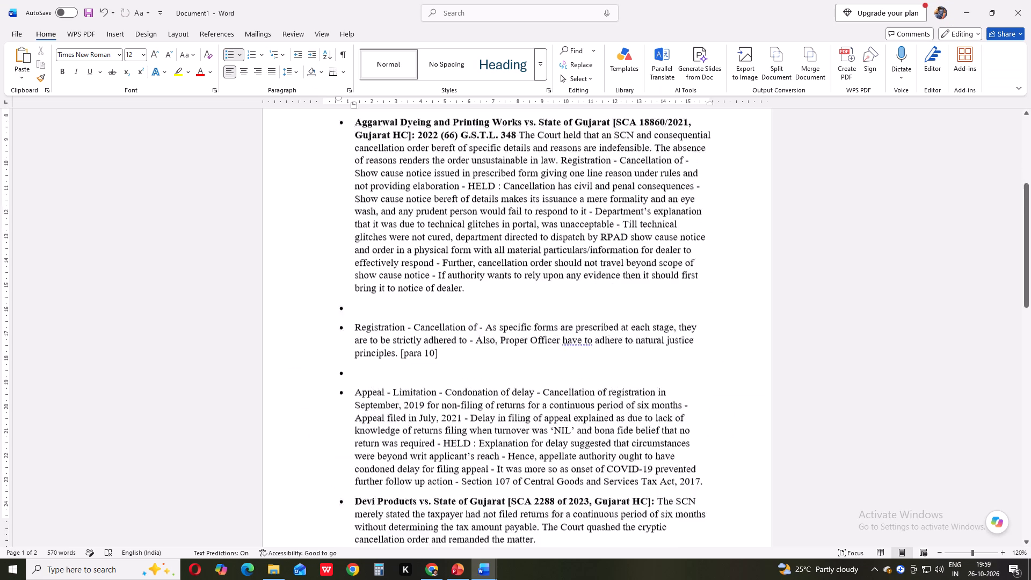
Remove the empty bullet lines between the Aggarwal Dyeing headnote paragraphs and turn the second and third paragraphs into unbulleted, indented text.
{"action": "scroll", "coordinate": [380, 370], "scroll_direction": "down", "scroll_amount": 2}
{"action": "scroll", "coordinate": [380, 374], "scroll_direction": "up", "scroll_amount": 5}
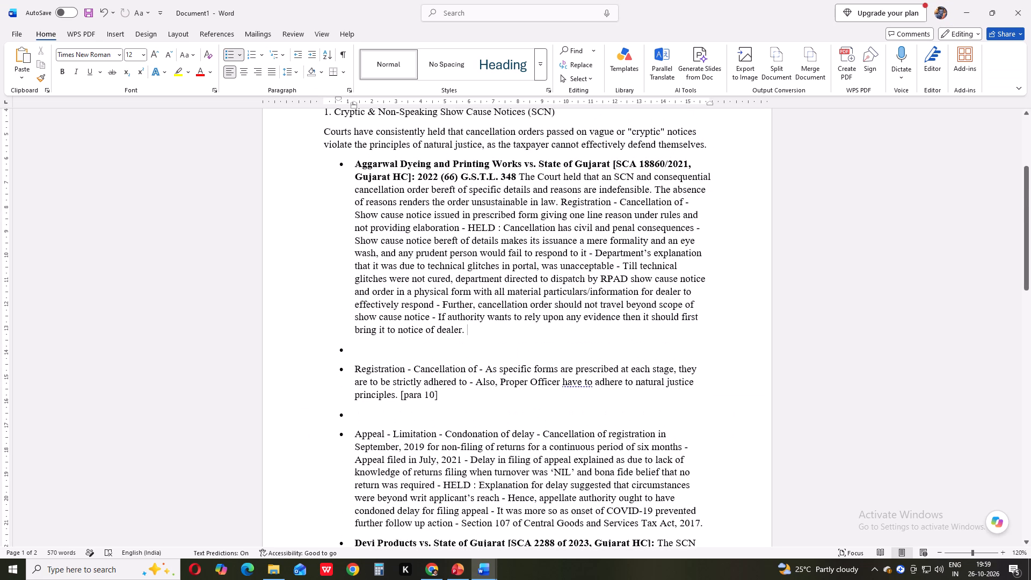
{"action": "left_click", "coordinate": [354, 367]}
{"action": "key", "text": "BackSpace"}
{"action": "key", "text": "BackSpace"}
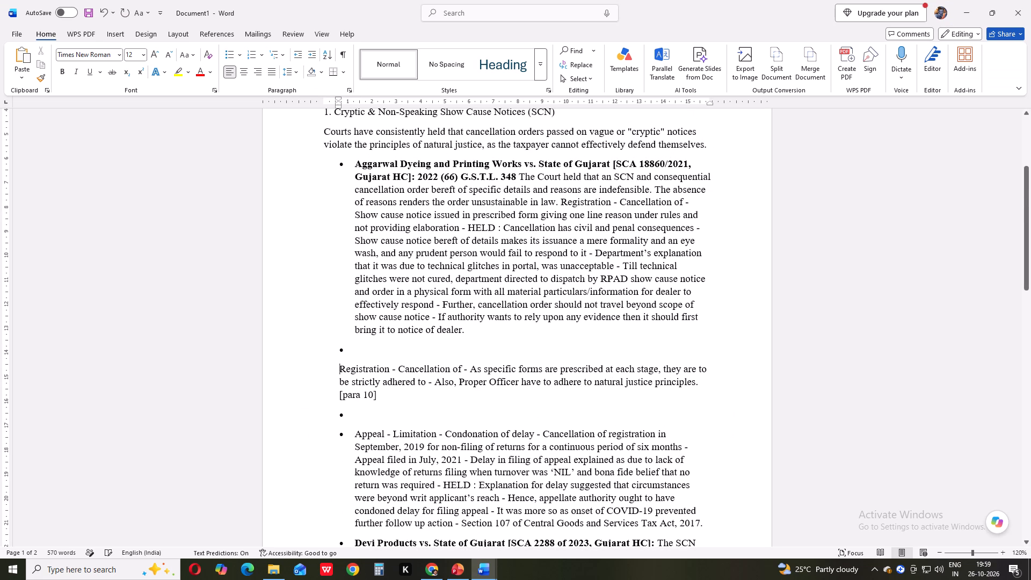
{"action": "key", "text": "BackSpace"}
{"action": "key", "text": "BackSpace"}
{"action": "key", "text": "BackSpace"}
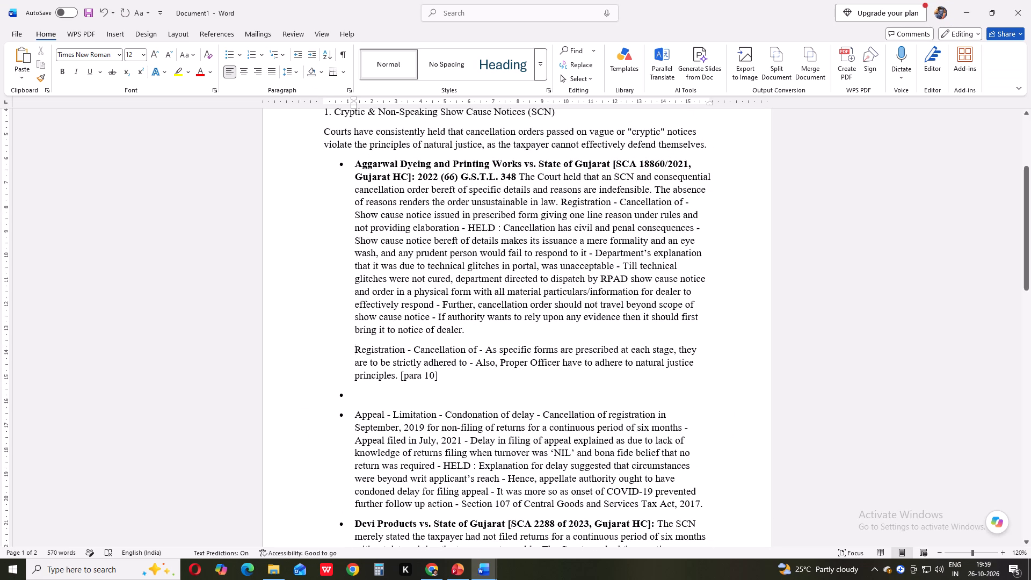
{"action": "left_click", "coordinate": [356, 415]}
{"action": "key", "text": "BackSpace"}
{"action": "key", "text": "BackSpace"}
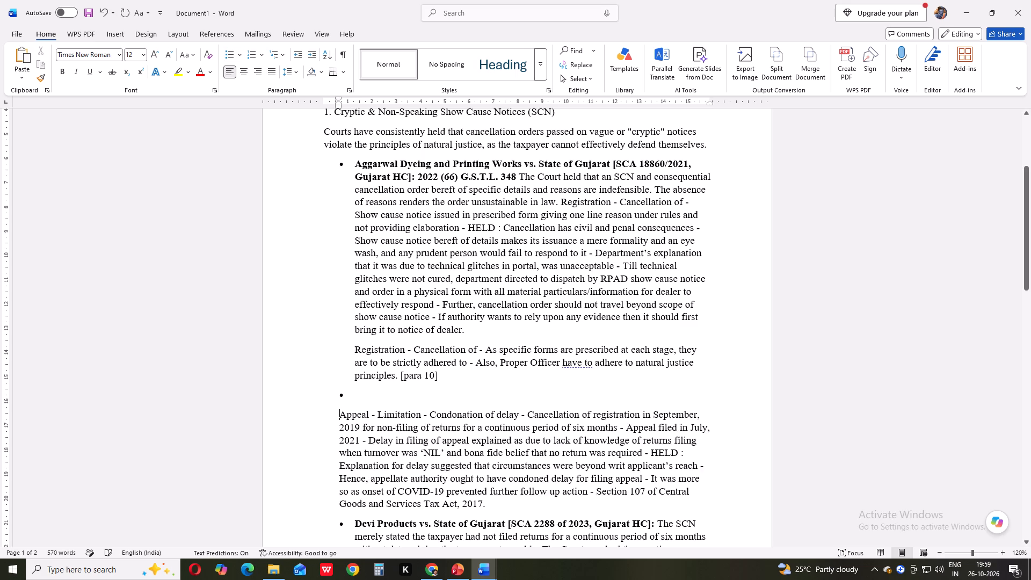
{"action": "key", "text": "BackSpace"}
{"action": "key", "text": "BackSpace"}
{"action": "key", "text": "BackSpace"}
Delete the reference [para 10] from the end of the second Aggarwal Dyeing headnote paragraph.
{"action": "scroll", "coordinate": [375, 415], "scroll_direction": "down", "scroll_amount": 3}
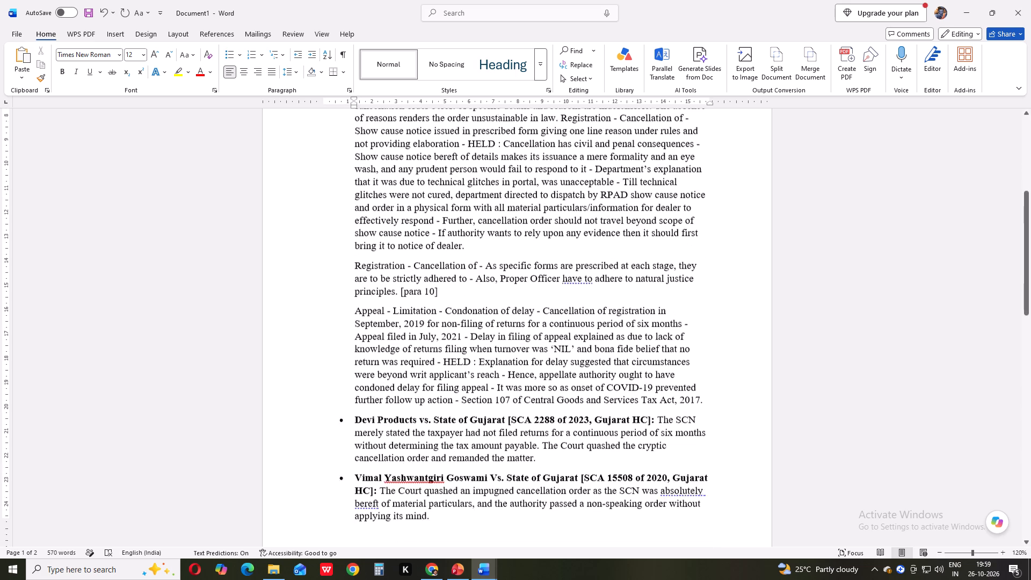
{"action": "scroll", "coordinate": [379, 414], "scroll_direction": "down", "scroll_amount": 3}
{"action": "scroll", "coordinate": [379, 414], "scroll_direction": "up", "scroll_amount": 7}
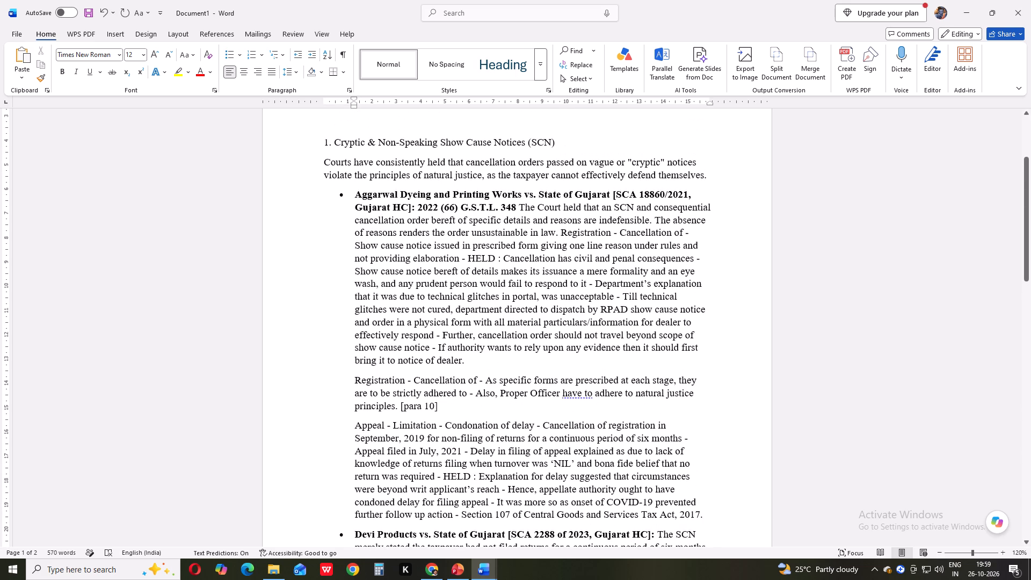
{"action": "left_click", "coordinate": [438, 409]}
{"action": "key", "text": "BackSpace"}
{"action": "key", "text": "BackSpace"}
{"action": "key", "text": "BackSpace"}
{"action": "key", "text": "BackSpace"}
{"action": "key", "text": "BackSpace"}
{"action": "key", "text": "BackSpace"}
{"action": "key", "text": "BackSpace"}
{"action": "key", "text": "BackSpace"}
{"action": "key", "text": "BackSpace"}
Split the first headnote off after "unsustainable in law." into its own unbulleted, indented paragraph starting at "Registration - Cancellation of".
{"action": "left_click", "coordinate": [561, 232]}
{"action": "key", "text": "Return"}
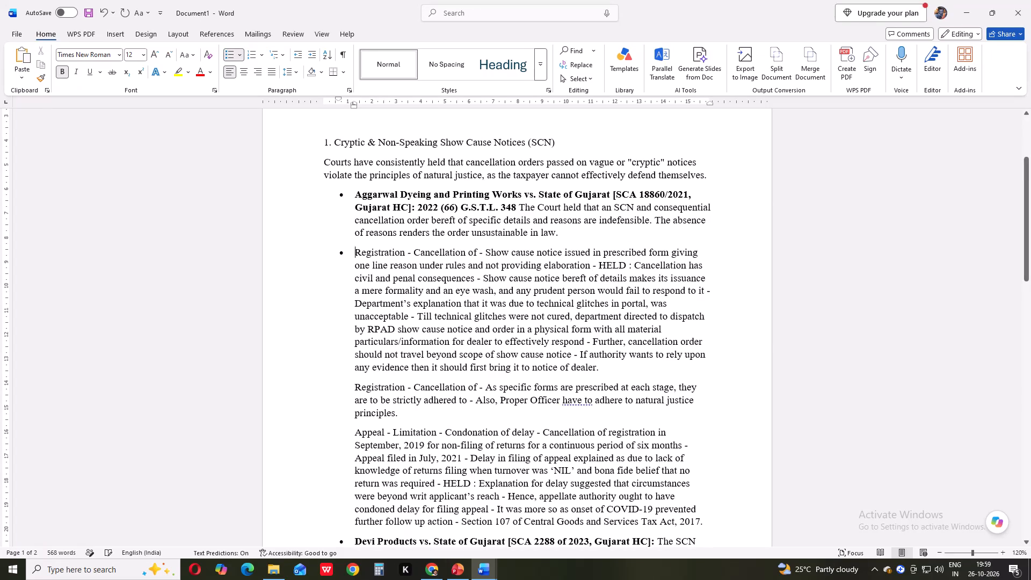
{"action": "key", "text": "BackSpace"}
Review the layout of the Aggarwal Dyeing entry and its headnote paragraphs against the rest of the document.
{"action": "scroll", "coordinate": [560, 243], "scroll_direction": "down", "scroll_amount": 2}
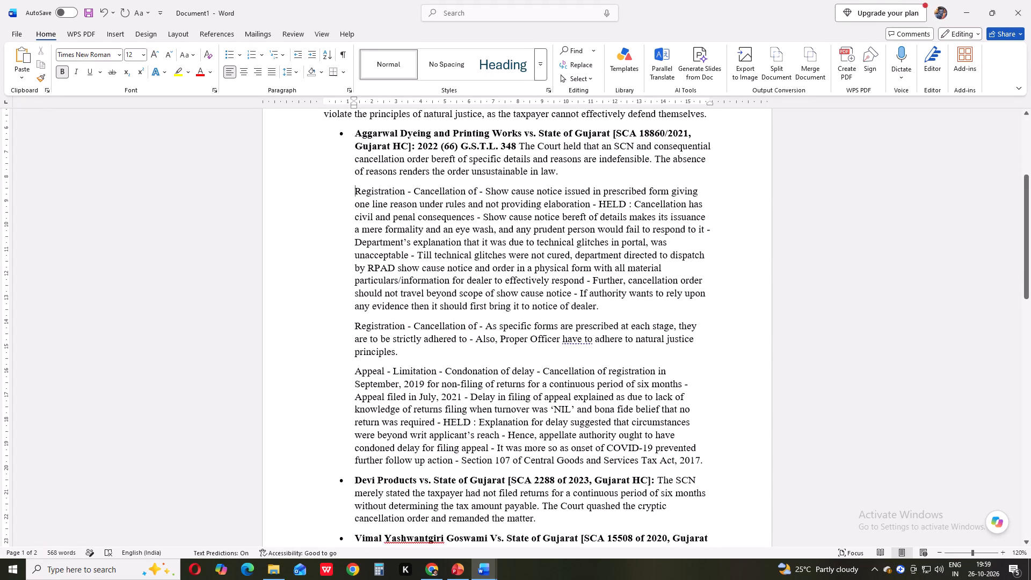
{"action": "scroll", "coordinate": [512, 254], "scroll_direction": "up", "scroll_amount": 3}
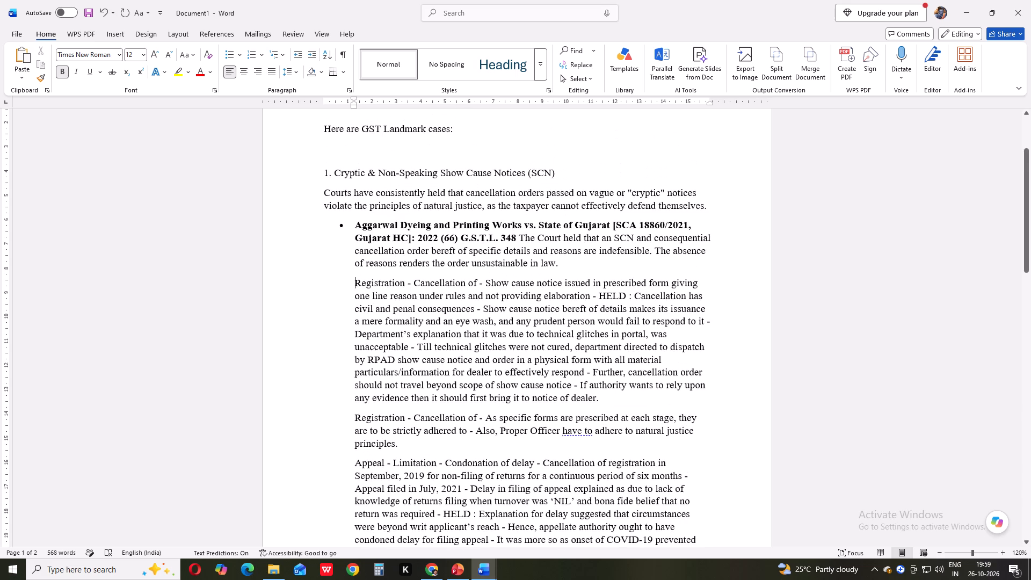
{"action": "scroll", "coordinate": [512, 254], "scroll_direction": "down", "scroll_amount": 3}
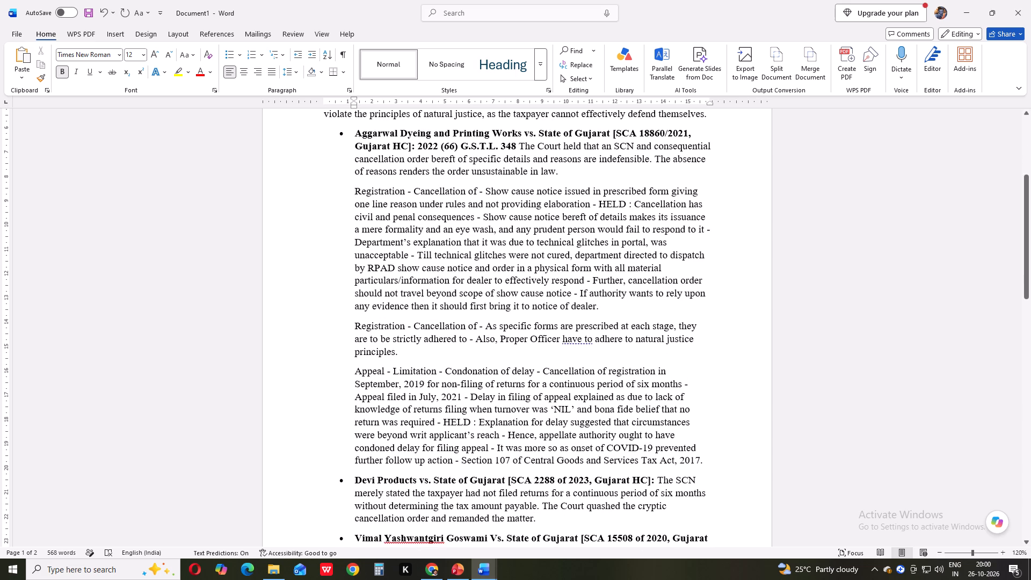
{"action": "scroll", "coordinate": [511, 257], "scroll_direction": "up", "scroll_amount": 2}
{"action": "scroll", "coordinate": [511, 257], "scroll_direction": "down", "scroll_amount": 3}
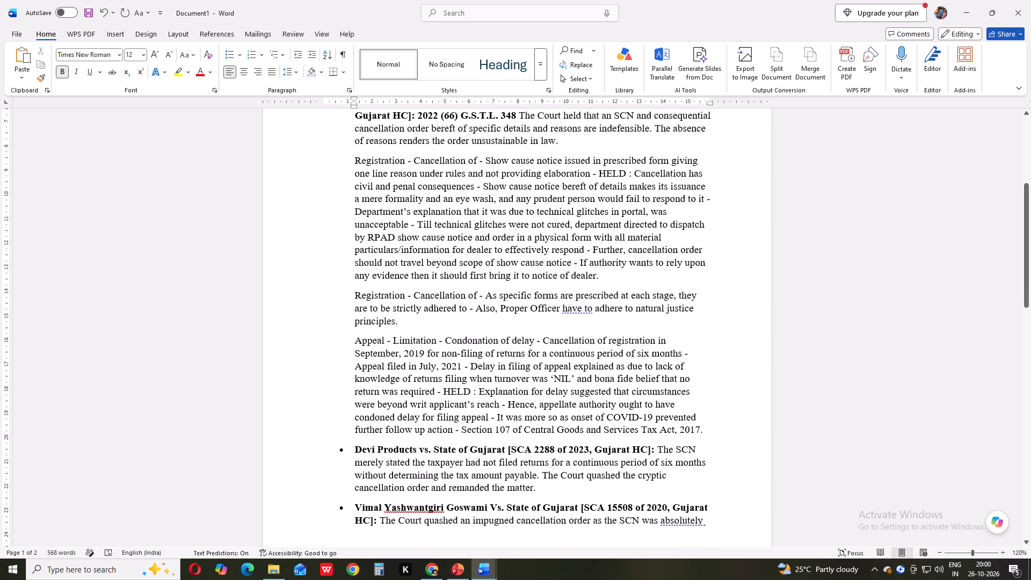
{"action": "scroll", "coordinate": [511, 257], "scroll_direction": "up", "scroll_amount": 10}
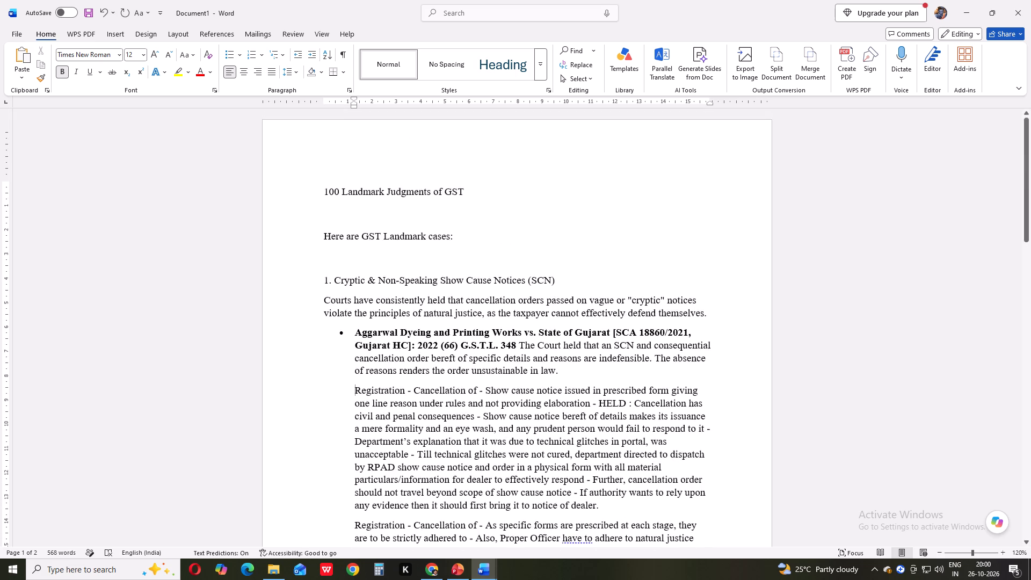
{"action": "scroll", "coordinate": [511, 257], "scroll_direction": "down", "scroll_amount": 5}
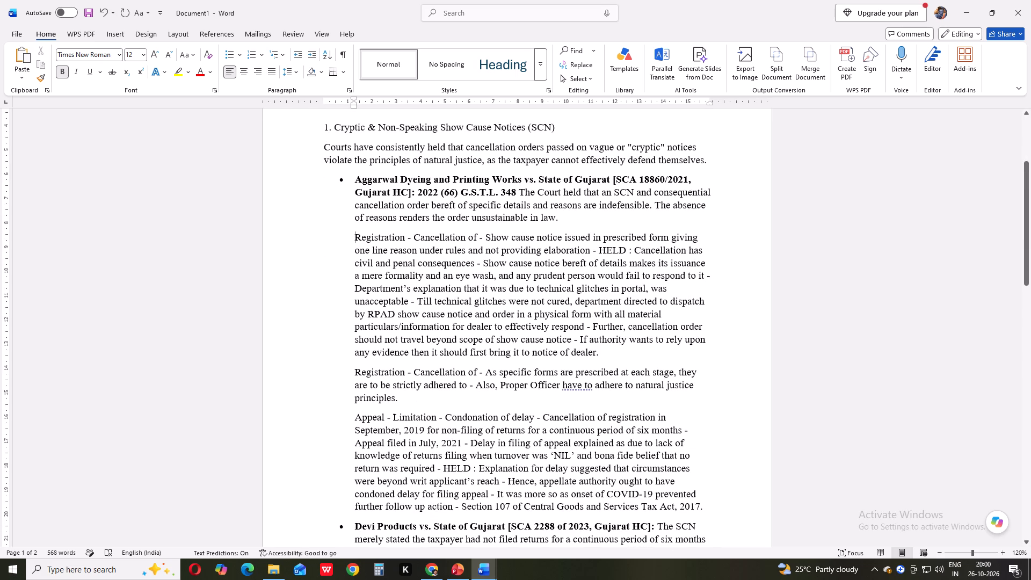
Copy the party name Devi Products from the Word entry and search Centax case laws in Chrome by that party name.
{"action": "scroll", "coordinate": [511, 258], "scroll_direction": "down", "scroll_amount": 8}
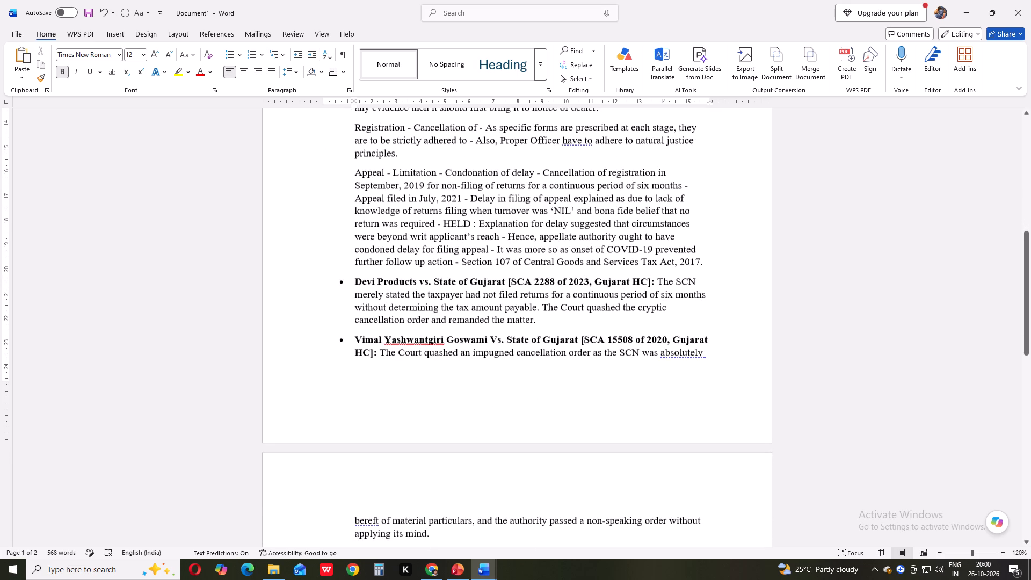
{"action": "left_click_drag", "start_coordinate": [355, 279], "coordinate": [401, 281]}
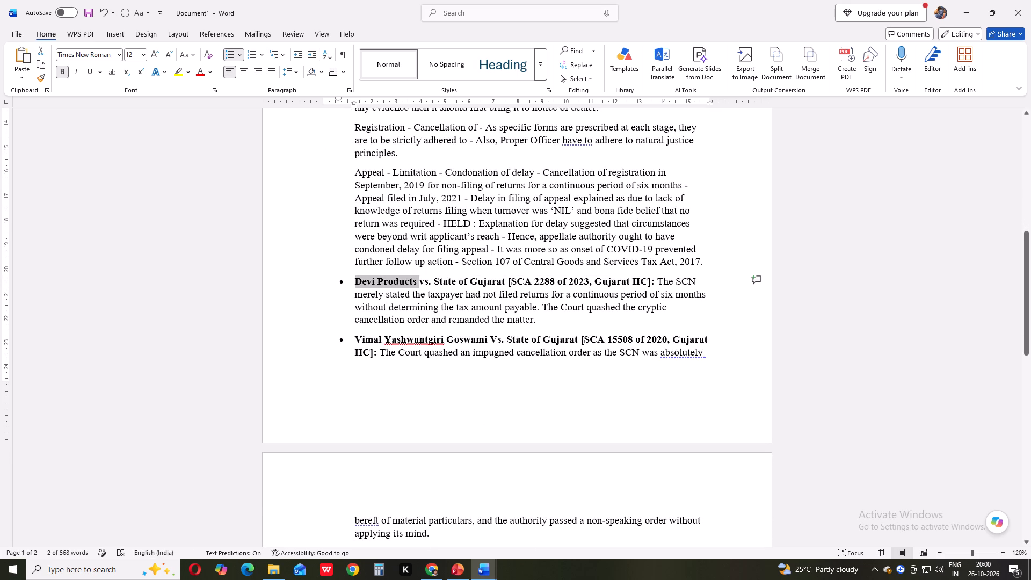
{"action": "key", "text": "ctrl+c"}
{"action": "key", "text": "alt+Tab"}
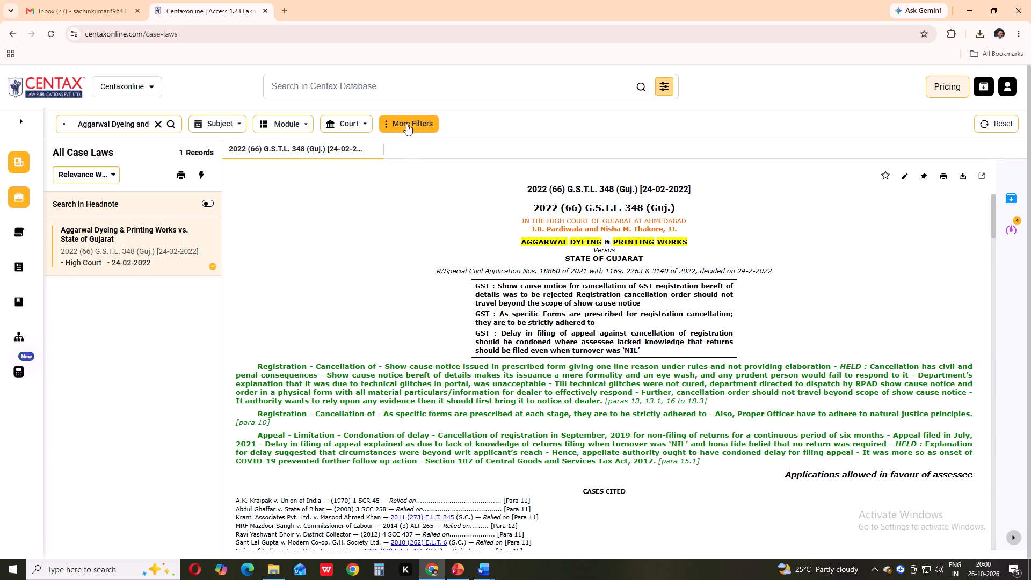
{"action": "left_click", "coordinate": [406, 124]}
{"action": "left_click", "coordinate": [320, 377]}
{"action": "triple_click", "coordinate": [317, 381]}
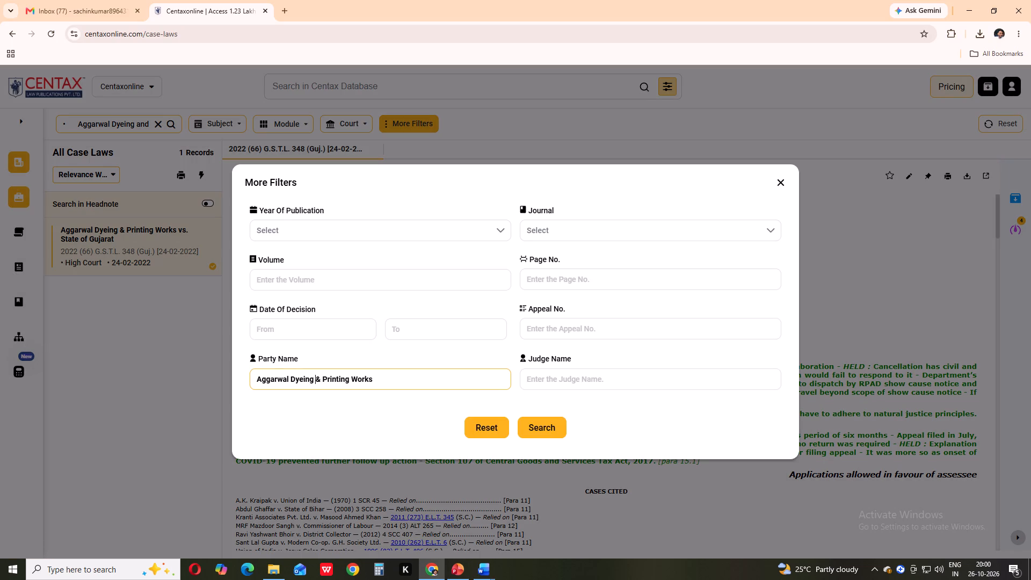
{"action": "key", "text": "ctrl+v"}
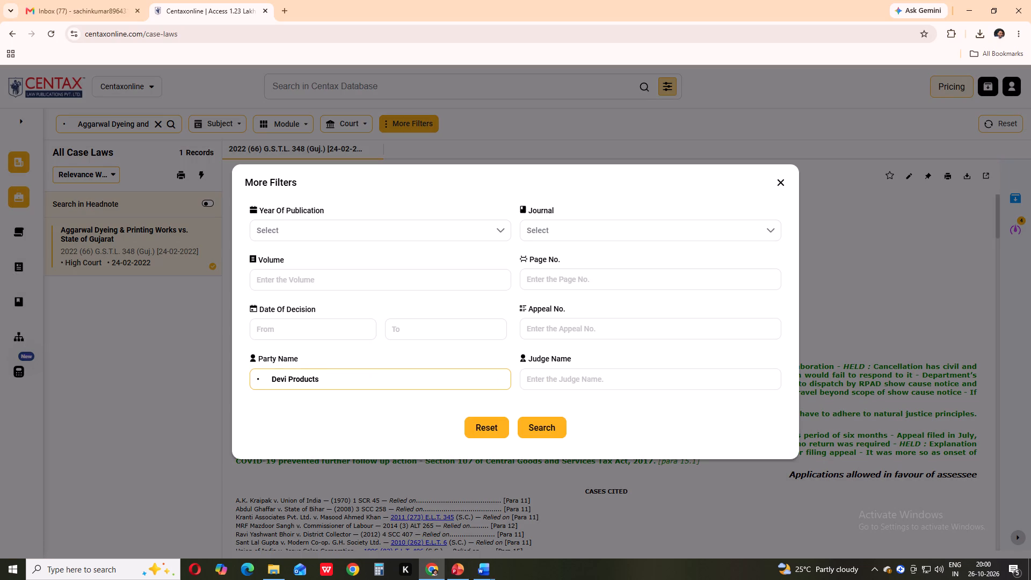
{"action": "left_click", "coordinate": [269, 377]}
{"action": "key", "text": "BackSpace"}
{"action": "key", "text": "BackSpace"}
{"action": "key", "text": "BackSpace"}
{"action": "key", "text": "BackSpace"}
{"action": "left_click", "coordinate": [536, 424]}
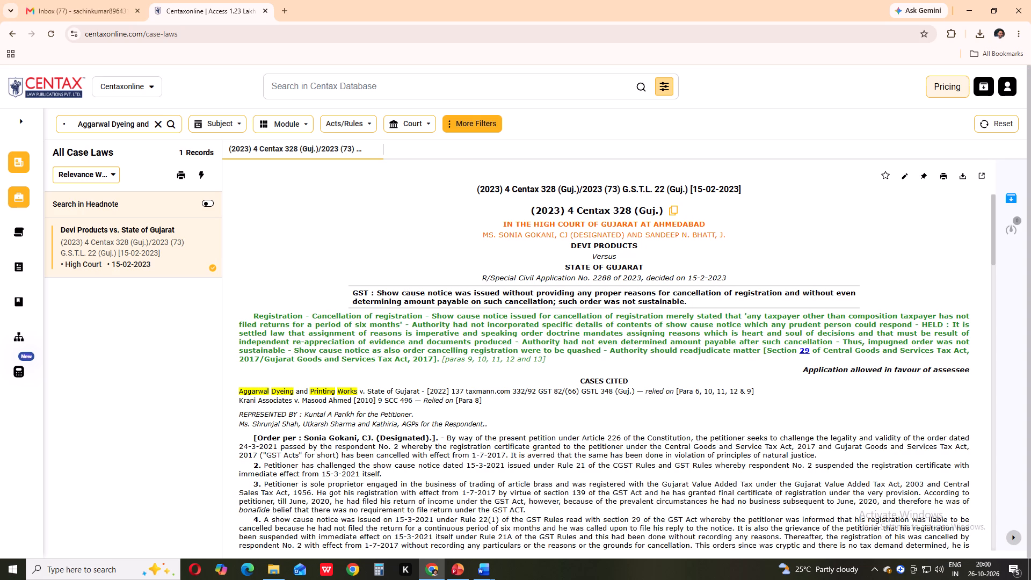
Compare the Devi Products entry in Word with the Devi Products judgment in Centax.
{"action": "key", "text": "alt+Tab"}
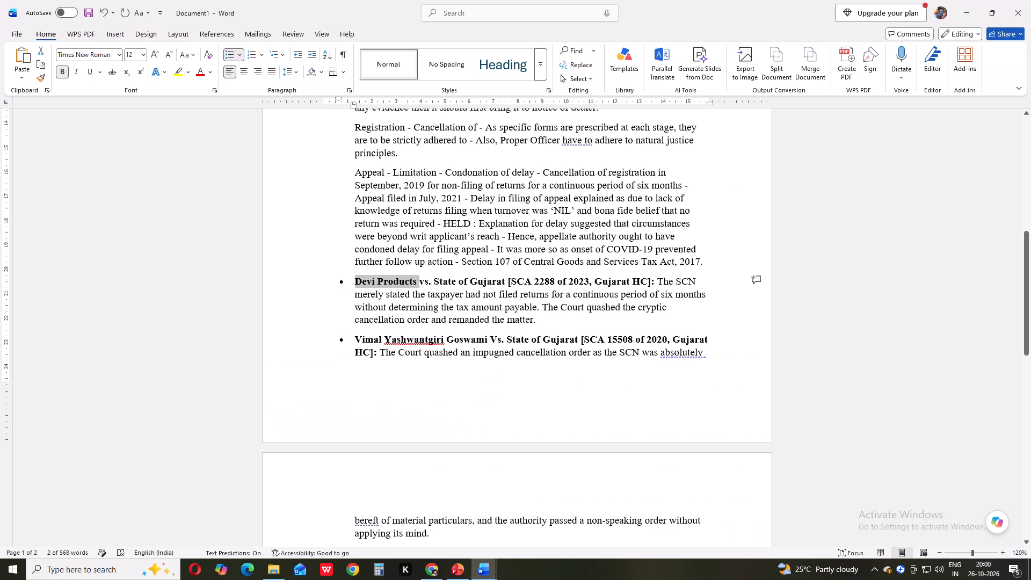
{"action": "left_click", "coordinate": [454, 305]}
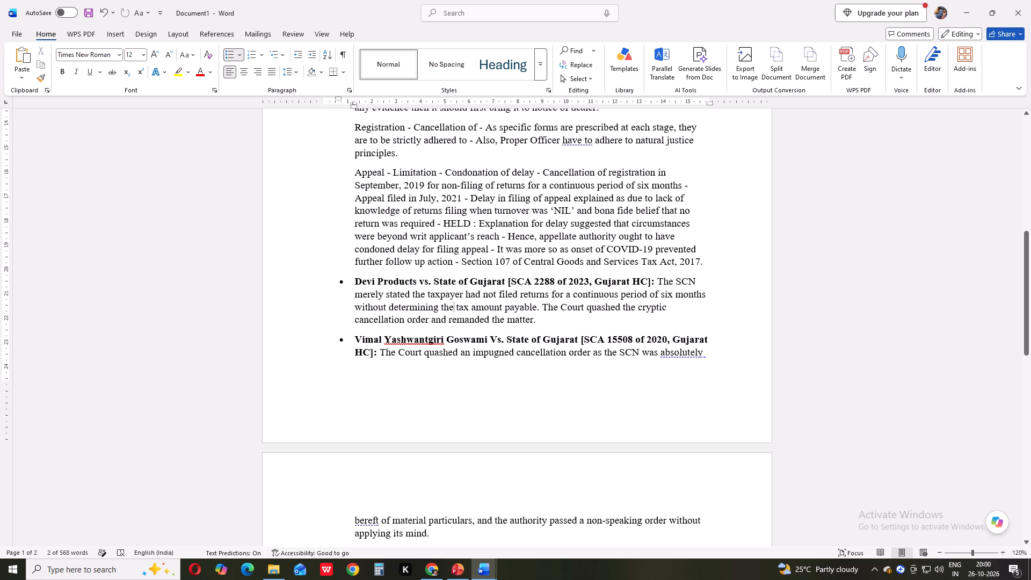
{"action": "key", "text": "alt+Tab"}
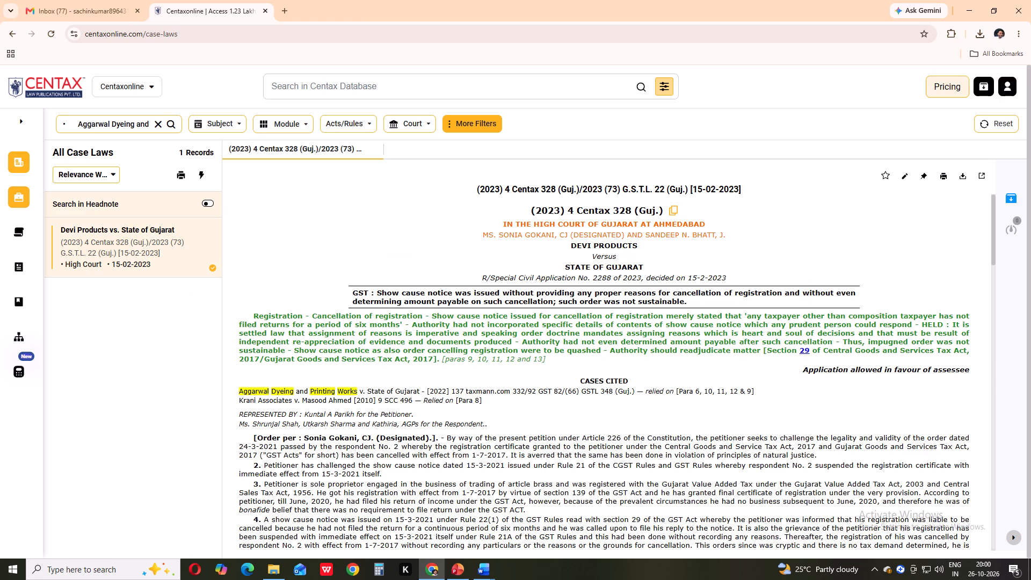
{"action": "key", "text": "alt+Tab"}
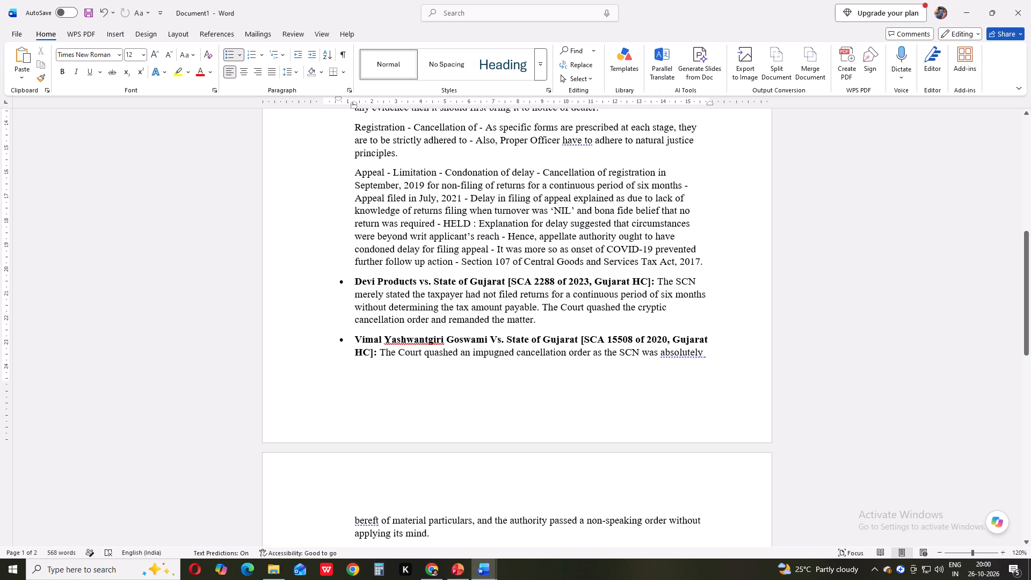
{"action": "key", "text": "alt+Tab"}
{"action": "key", "text": "alt+Tab"}
{"action": "left_click", "coordinate": [465, 287]}
Copy the citation (2023) 4 Centax 328 from the Centax judgment and insert it after the Devi Products case heading in Word.
{"action": "key", "text": "alt+Tab"}
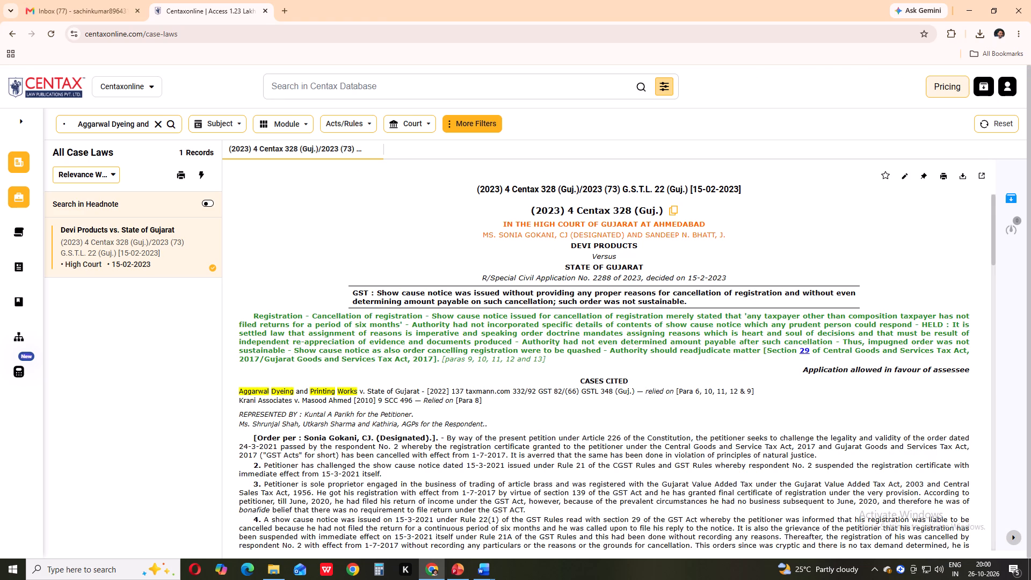
{"action": "left_click_drag", "start_coordinate": [529, 212], "coordinate": [632, 211]}
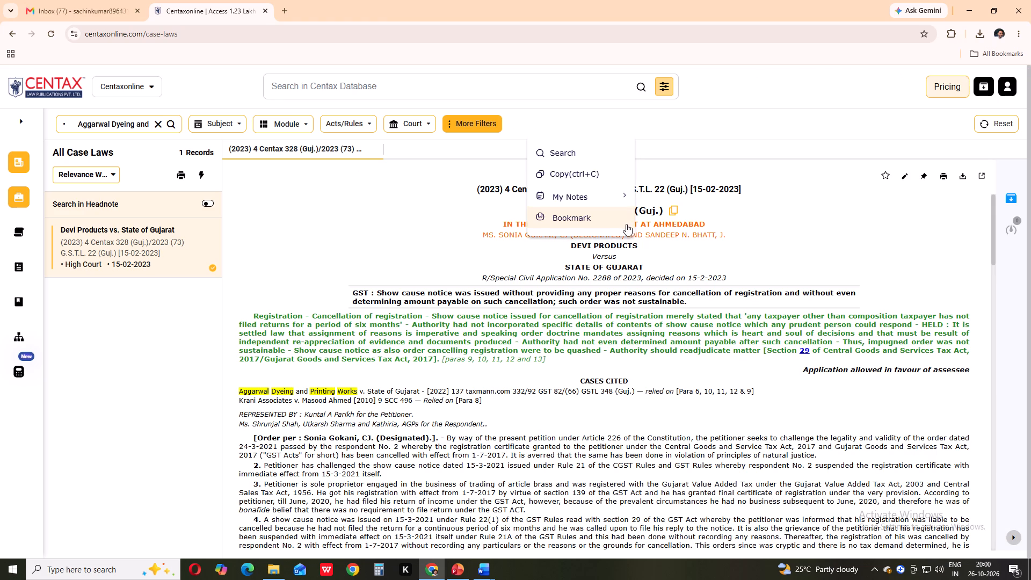
{"action": "left_click", "coordinate": [586, 176]}
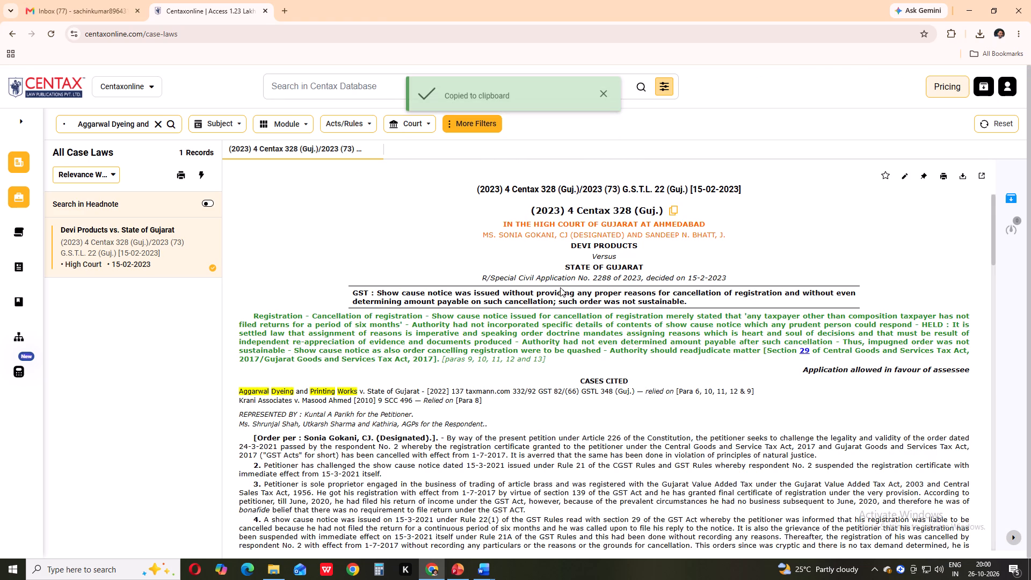
{"action": "key", "text": "alt+Tab"}
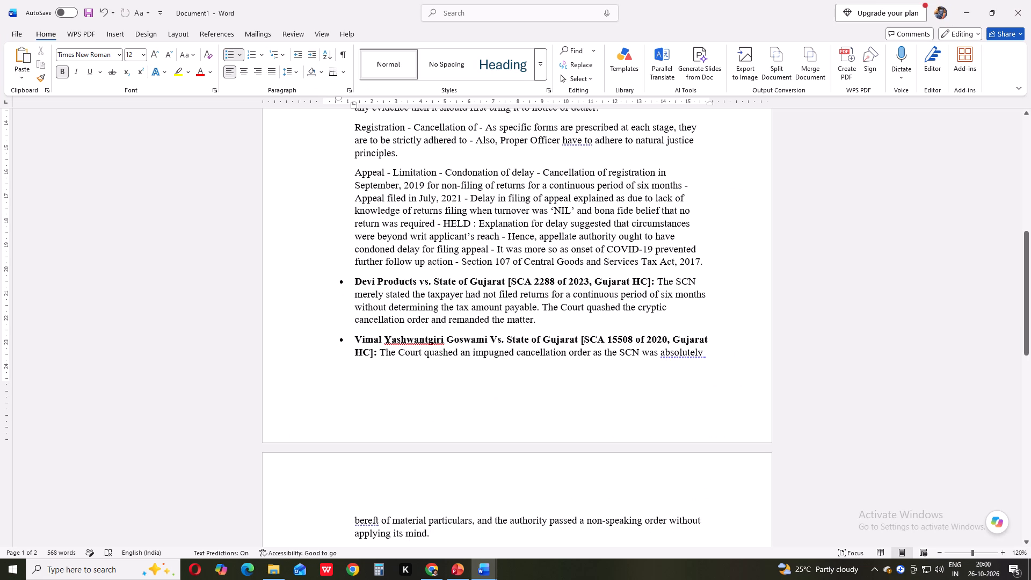
{"action": "left_click", "coordinate": [657, 282]}
{"action": "key", "text": "ctrl+v"}
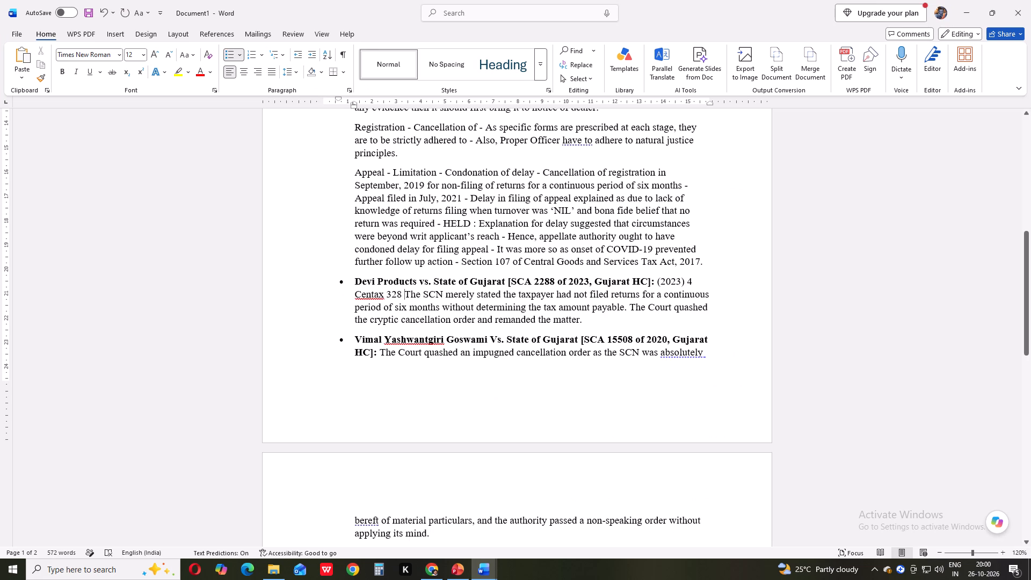
Bold the citation (2023) 4 Centax 328 in the Devi Products entry.
{"action": "left_click_drag", "start_coordinate": [657, 281], "coordinate": [499, 307]}
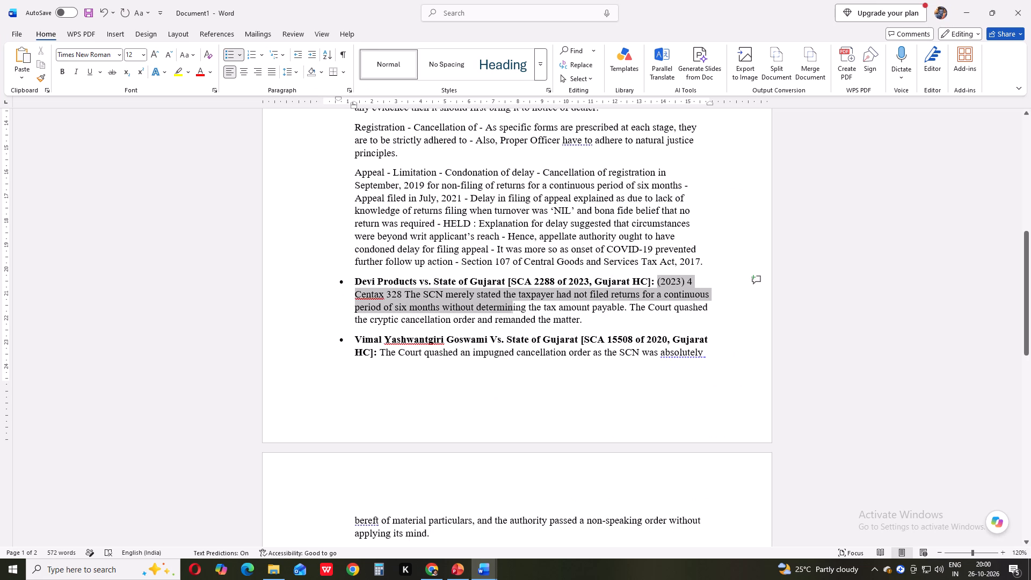
{"action": "left_click_drag", "start_coordinate": [499, 307], "coordinate": [401, 291]}
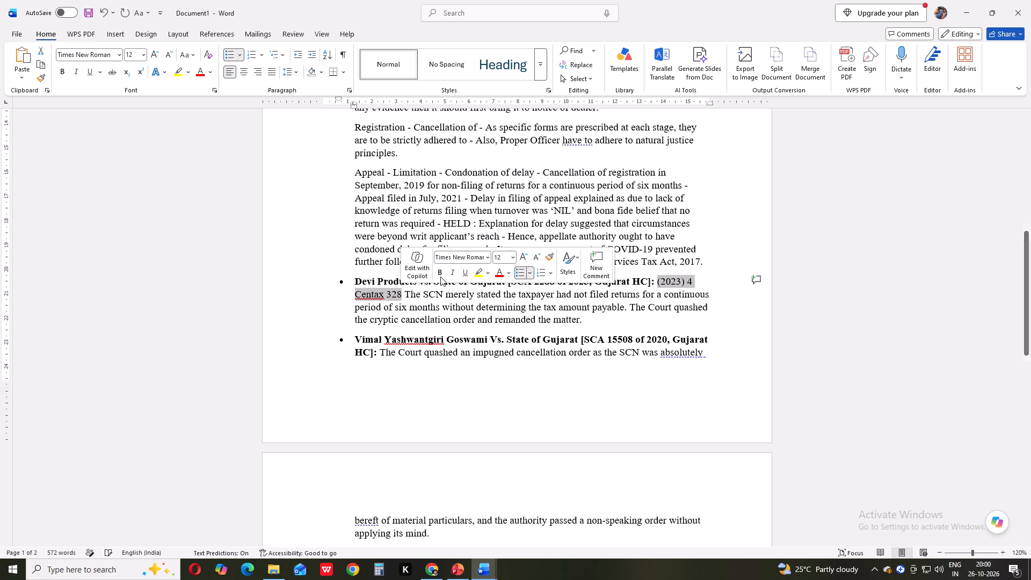
{"action": "left_click", "coordinate": [442, 272]}
{"action": "left_click", "coordinate": [447, 300]}
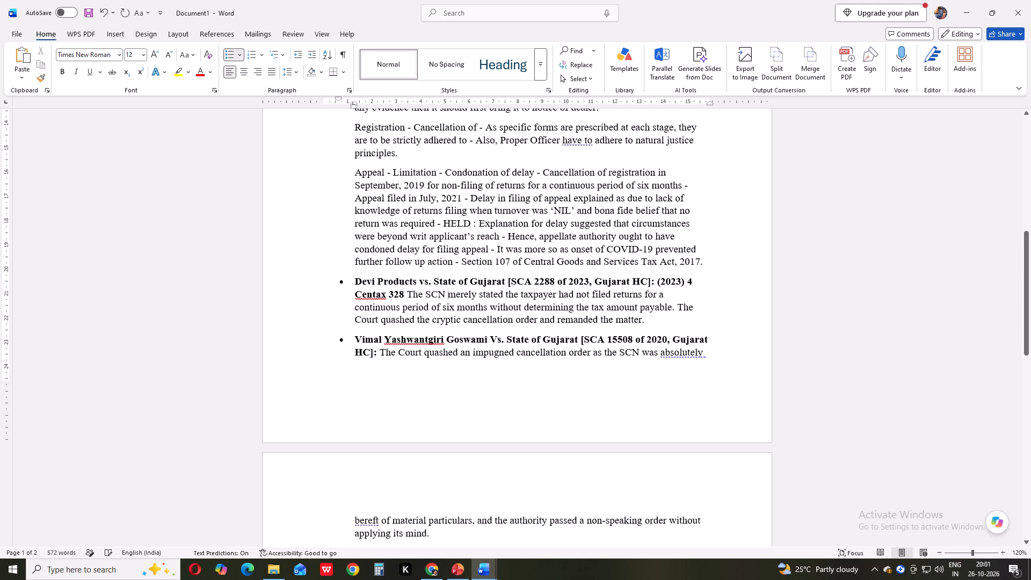
Add a new unbulleted paragraph directly below the Devi Products case summary.
{"action": "scroll", "coordinate": [551, 330], "scroll_direction": "up", "scroll_amount": 4}
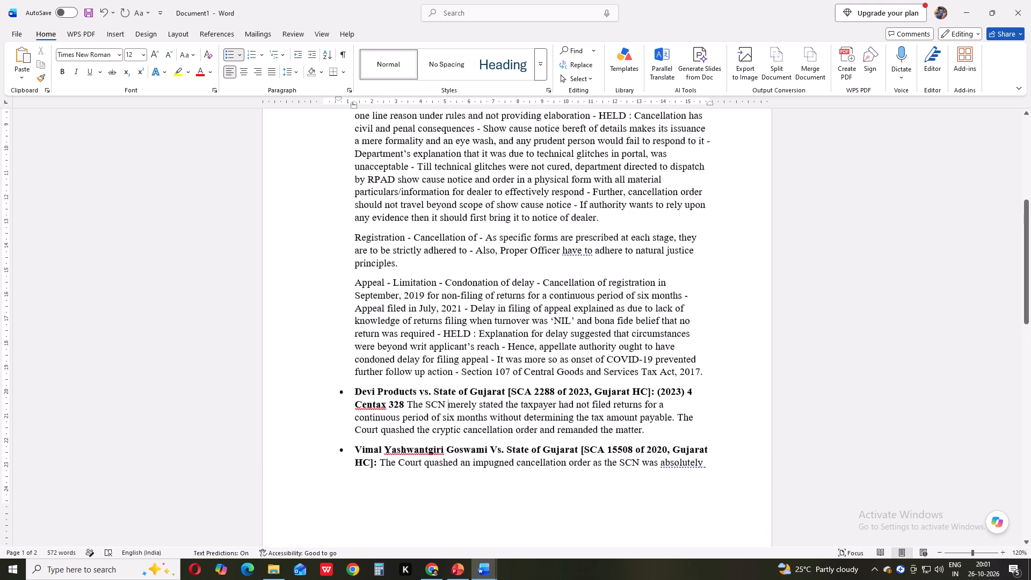
{"action": "scroll", "coordinate": [551, 330], "scroll_direction": "up", "scroll_amount": 6}
{"action": "scroll", "coordinate": [551, 330], "scroll_direction": "down", "scroll_amount": 4}
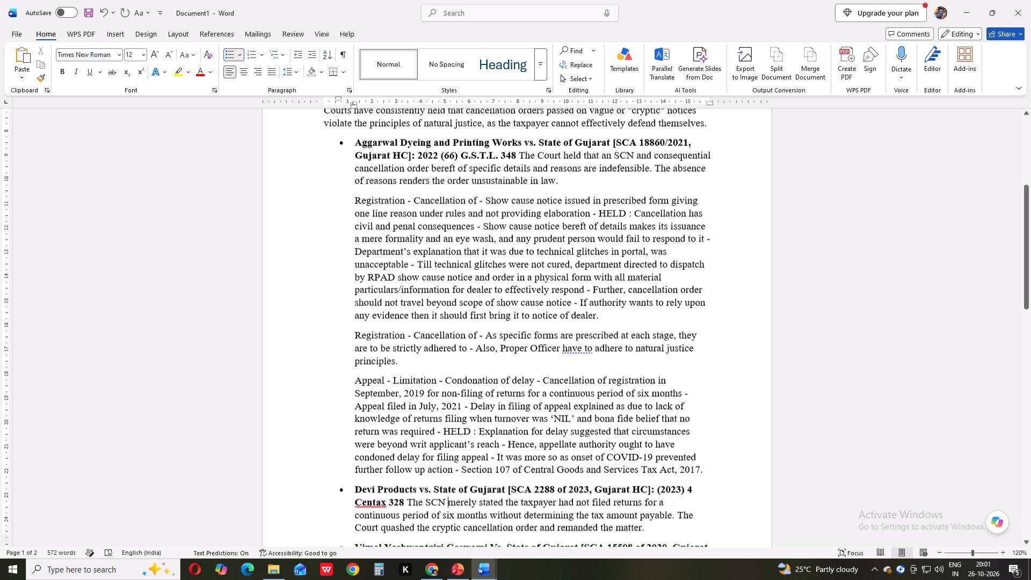
{"action": "scroll", "coordinate": [551, 330], "scroll_direction": "down", "scroll_amount": 7}
{"action": "left_click", "coordinate": [651, 290]}
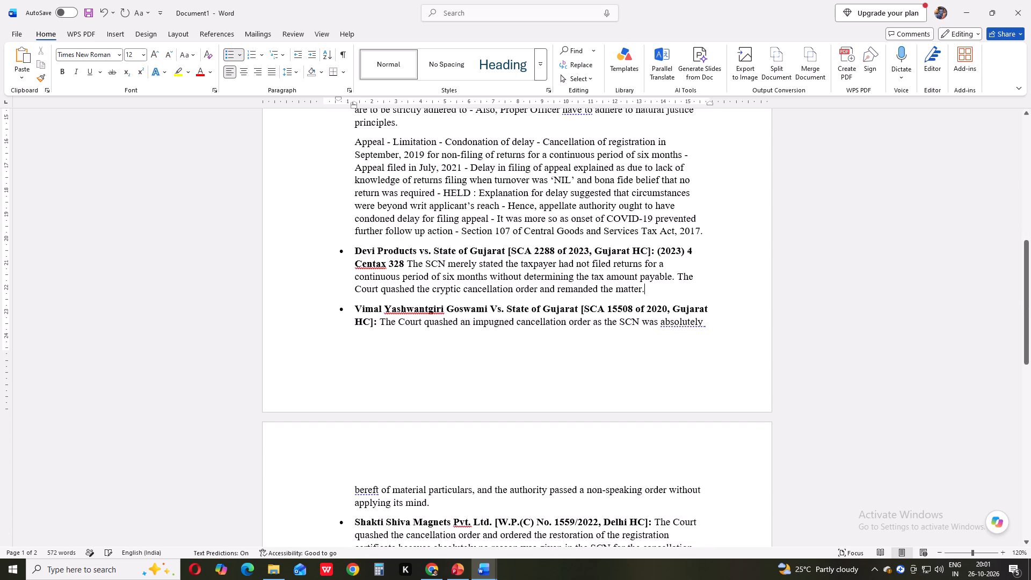
{"action": "key", "text": "Return"}
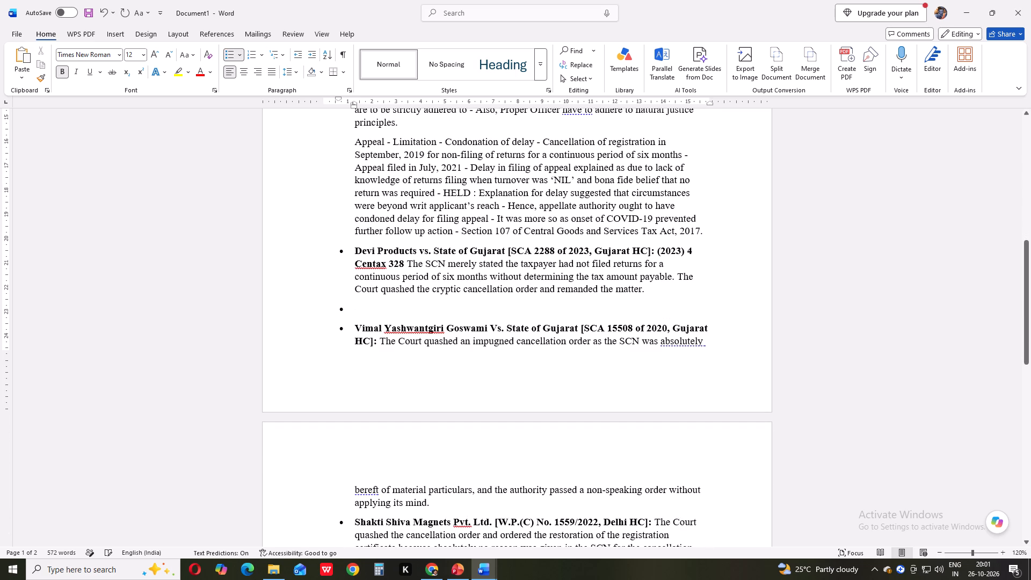
{"action": "key", "text": "BackSpace"}
Copy the green Registration - Cancellation headnote, without its paras reference, from the Centax Devi Products judgment into the new paragraph in Word.
{"action": "key", "text": "alt+Tab"}
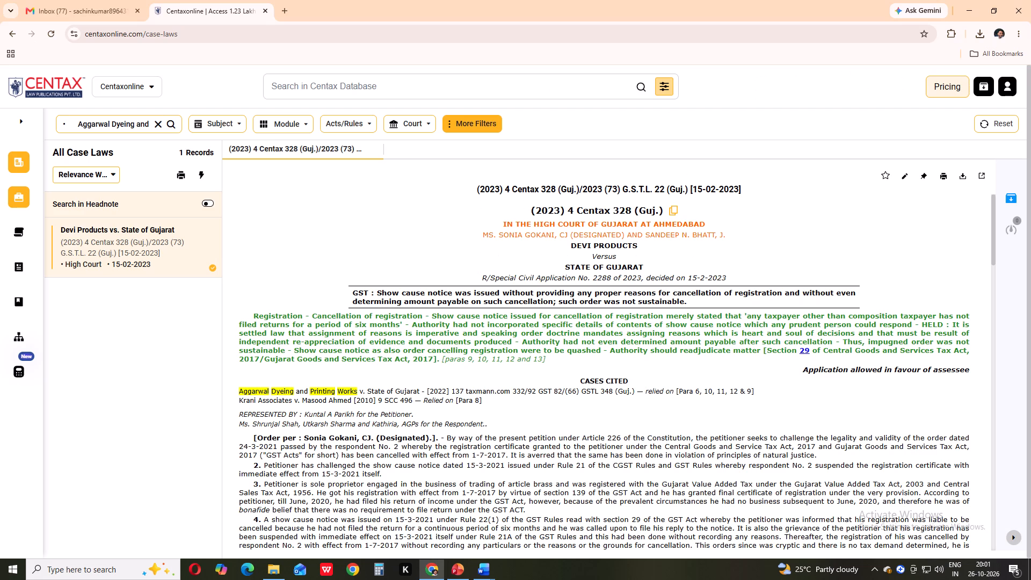
{"action": "left_click_drag", "start_coordinate": [253, 312], "coordinate": [439, 358]}
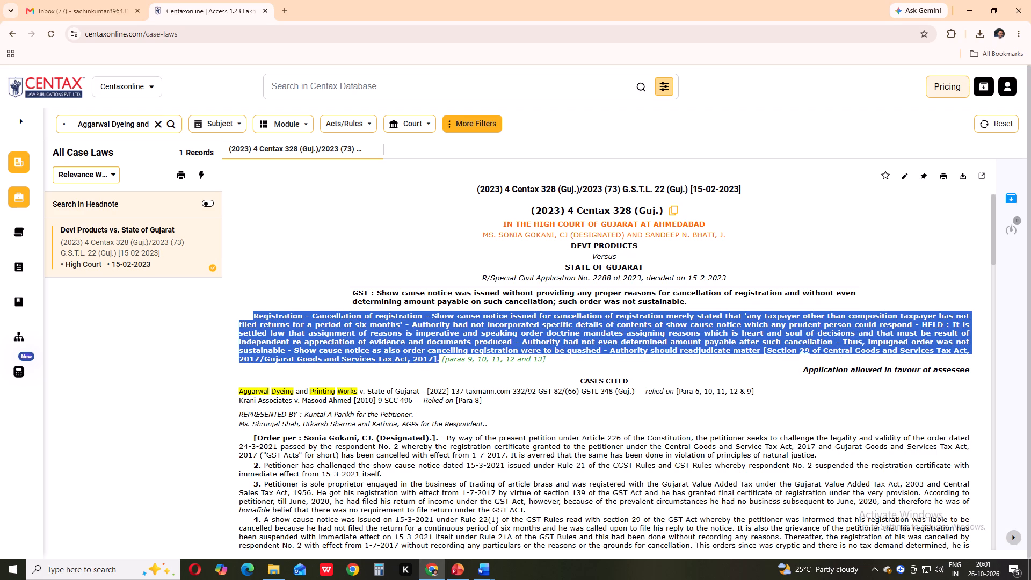
{"action": "left_click_drag", "start_coordinate": [439, 358], "coordinate": [439, 358]}
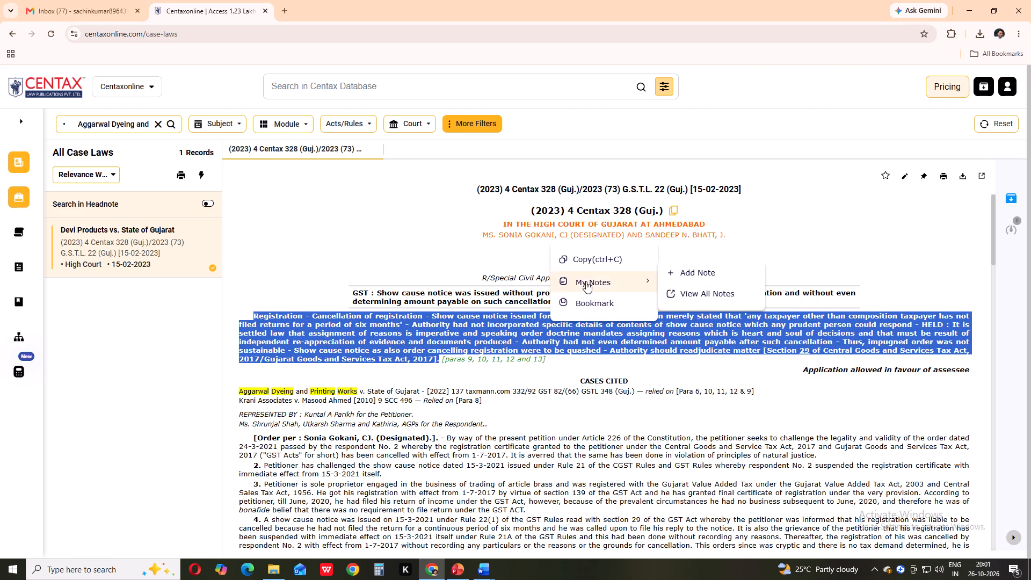
{"action": "left_click", "coordinate": [591, 256]}
{"action": "key", "text": "alt+Tab"}
{"action": "key", "text": "ctrl+v"}
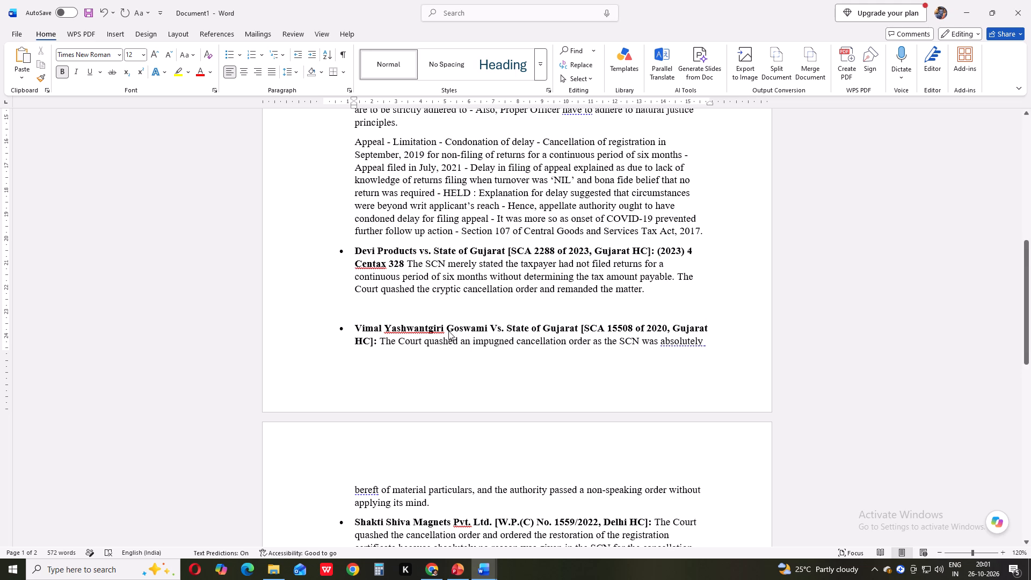
{"action": "scroll", "coordinate": [376, 372], "scroll_direction": "down", "scroll_amount": 2}
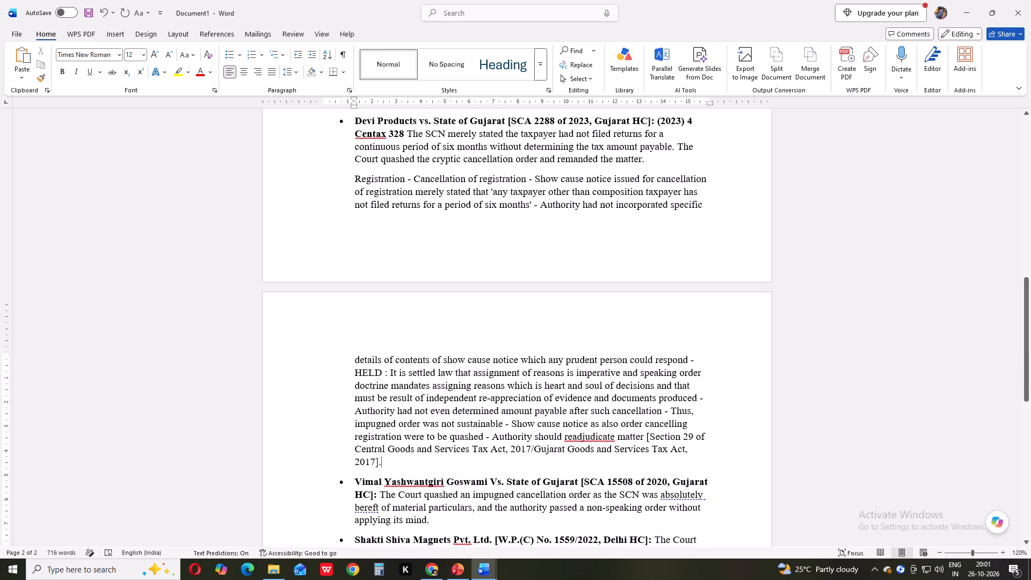
{"action": "scroll", "coordinate": [369, 366], "scroll_direction": "up", "scroll_amount": 4}
{"action": "scroll", "coordinate": [422, 324], "scroll_direction": "down", "scroll_amount": 4}
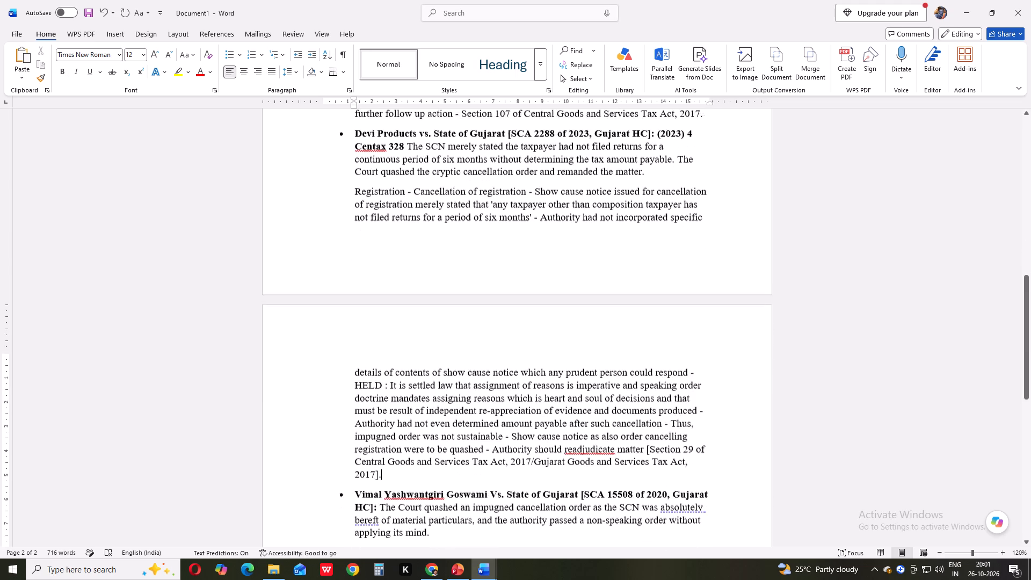
Check the Downloads folder in File Explorer, and try to save the Word document there as Landmark Judgments of GST.
{"action": "key", "text": "ctrl+s"}
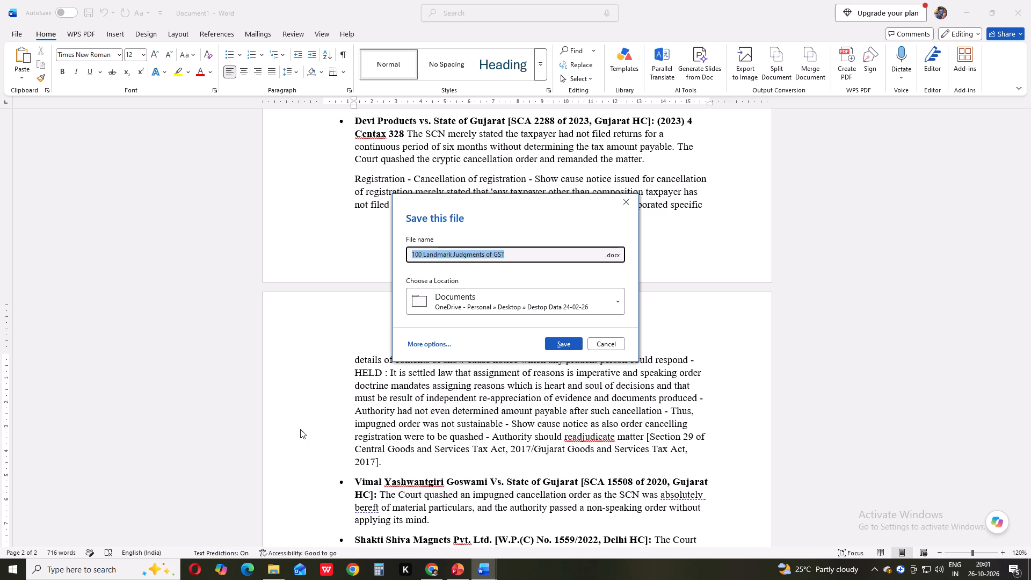
{"action": "left_click", "coordinate": [271, 564]}
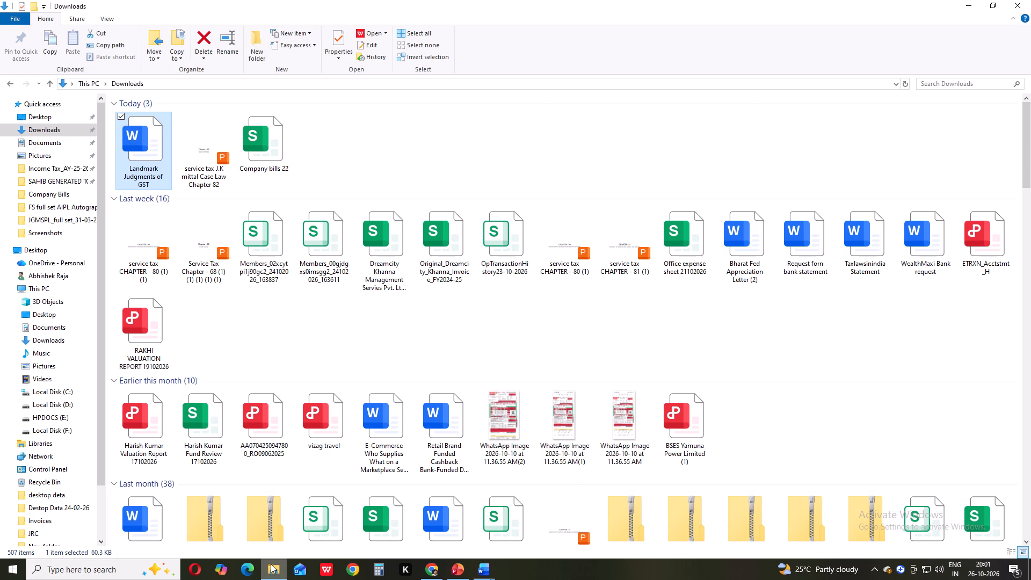
{"action": "key", "text": "alt+Tab"}
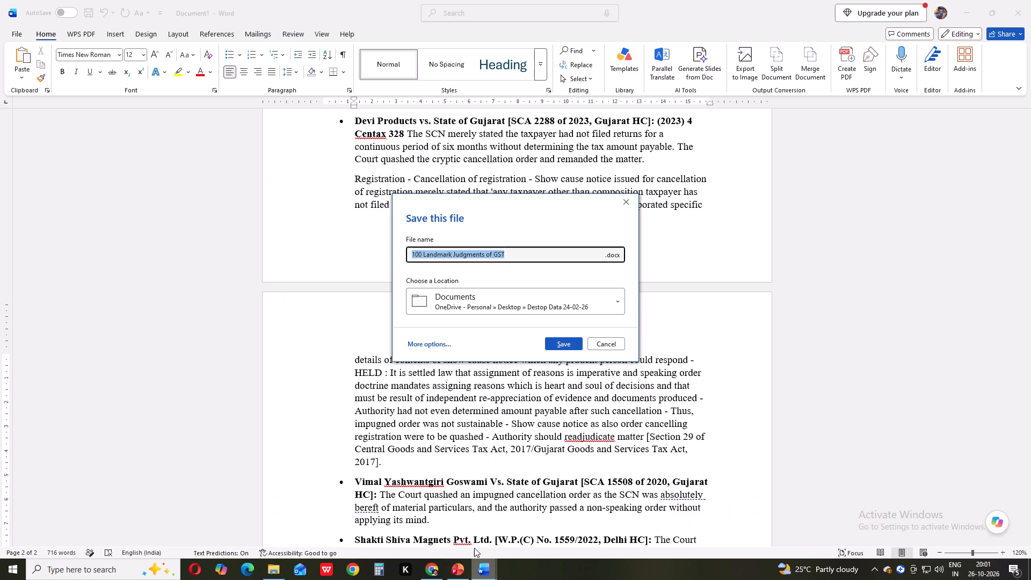
{"action": "left_click", "coordinate": [423, 254]}
{"action": "key", "text": "BackSpace"}
{"action": "key", "text": "BackSpace"}
{"action": "key", "text": "BackSpace"}
{"action": "key", "text": "BackSpace"}
{"action": "key", "text": "BackSpace"}
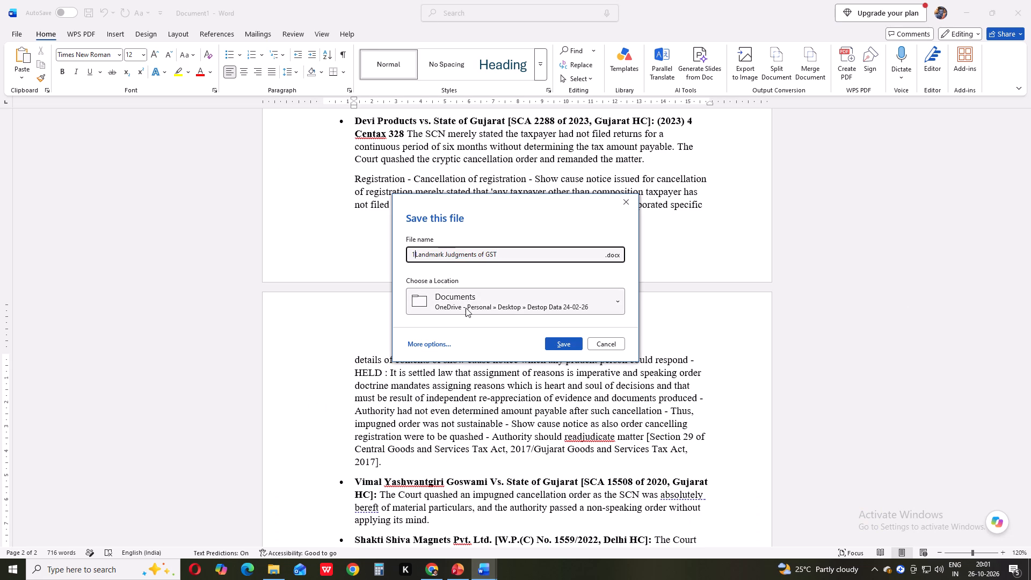
{"action": "key", "text": "BackSpace"}
{"action": "left_click", "coordinate": [555, 301]}
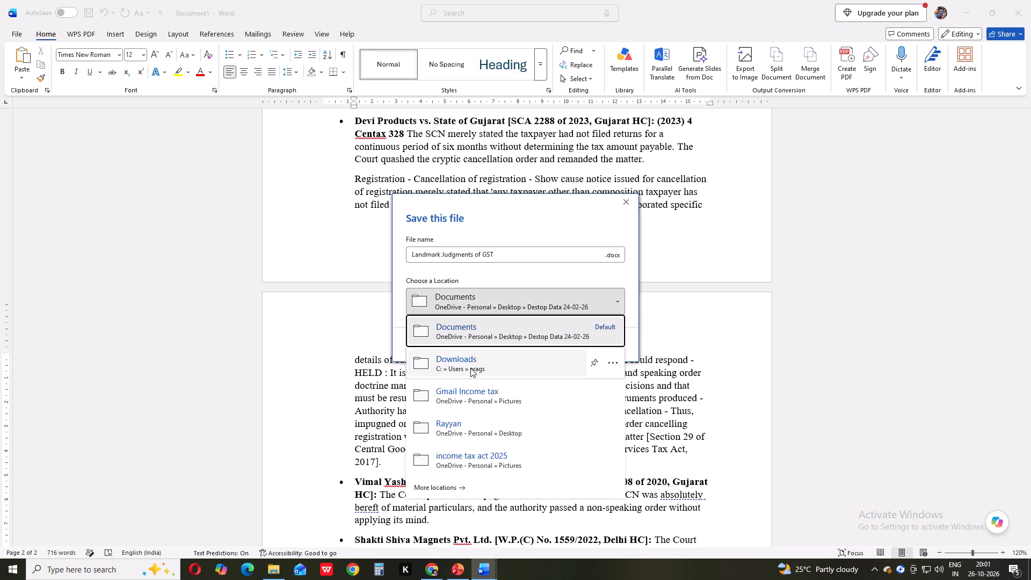
{"action": "left_click", "coordinate": [471, 368]}
{"action": "left_click", "coordinate": [558, 344]}
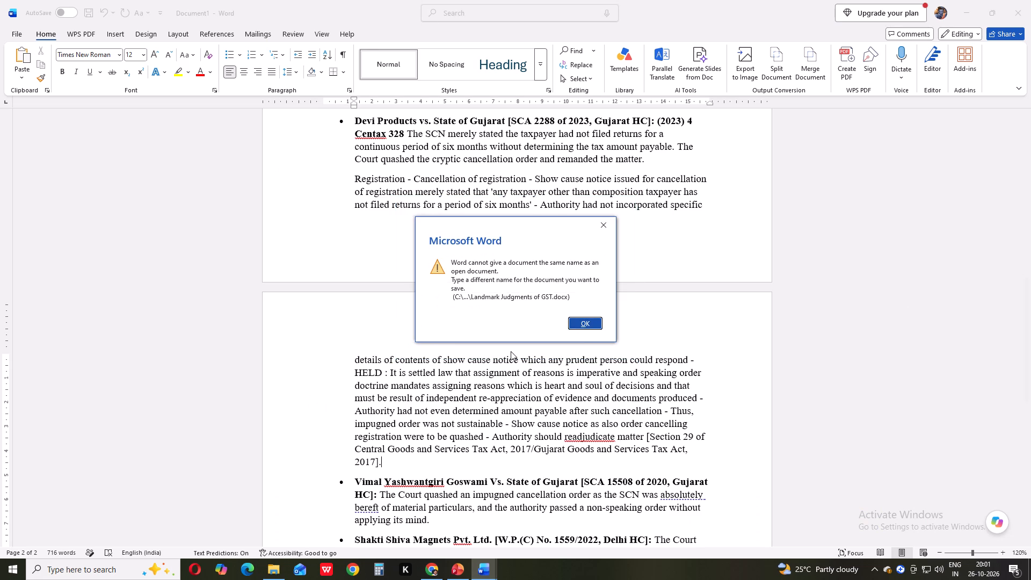
{"action": "left_click", "coordinate": [582, 322]}
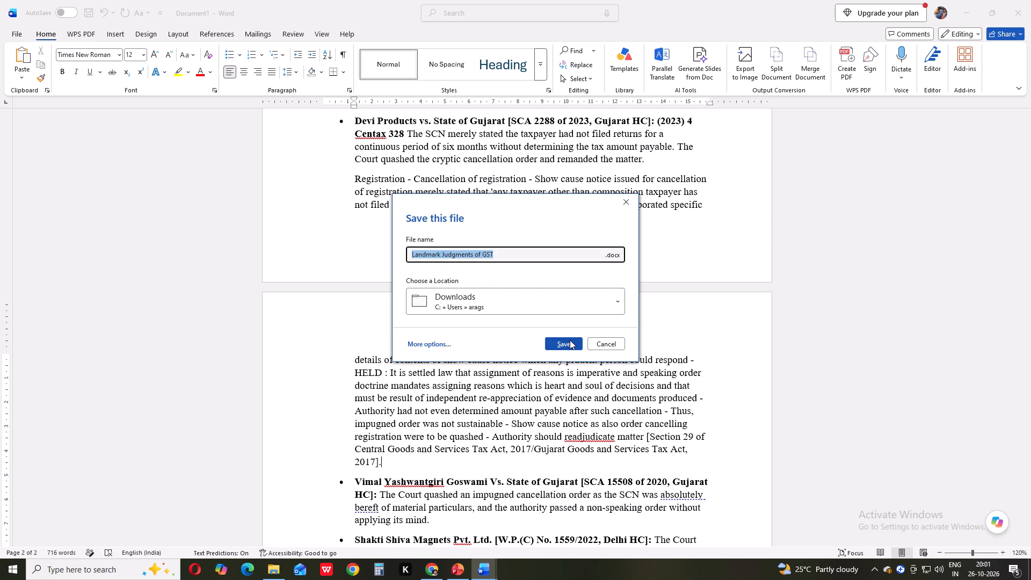
{"action": "left_click", "coordinate": [569, 340]}
{"action": "left_click", "coordinate": [582, 323]}
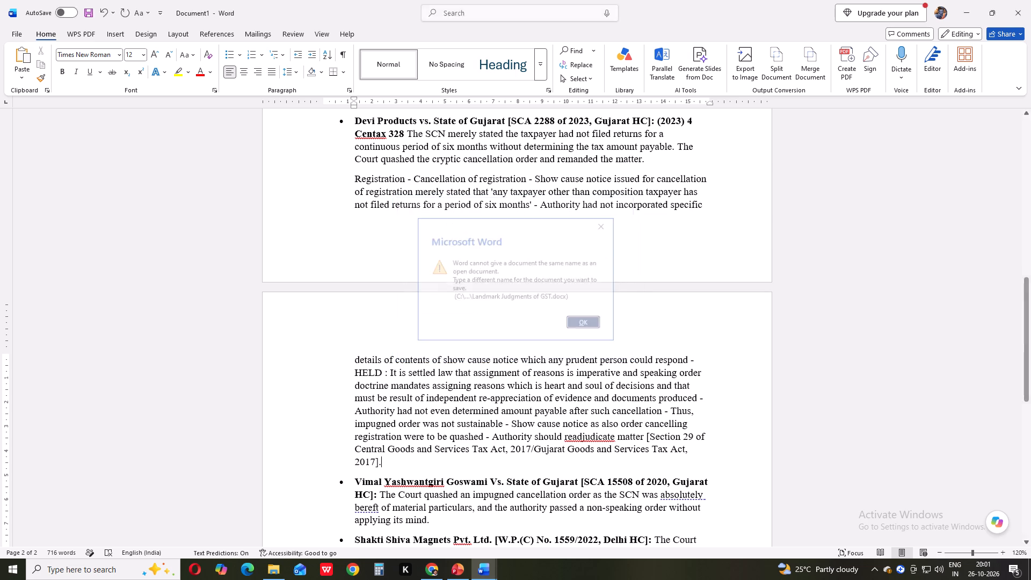
Change the file name's ending to lowercase and try to save the document as Landmark Judgments of gst.
{"action": "left_click", "coordinate": [482, 252]}
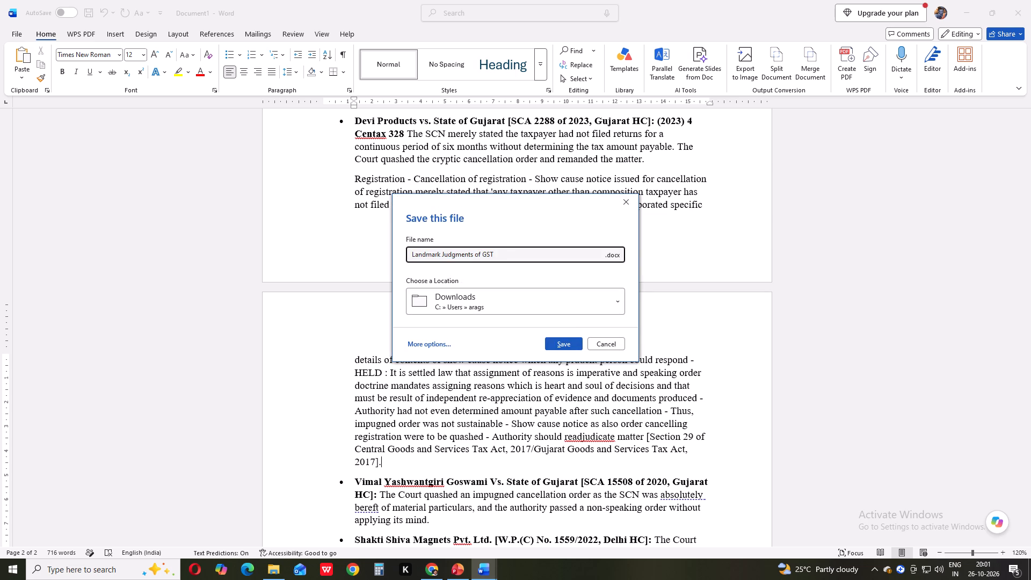
{"action": "left_click", "coordinate": [496, 250]}
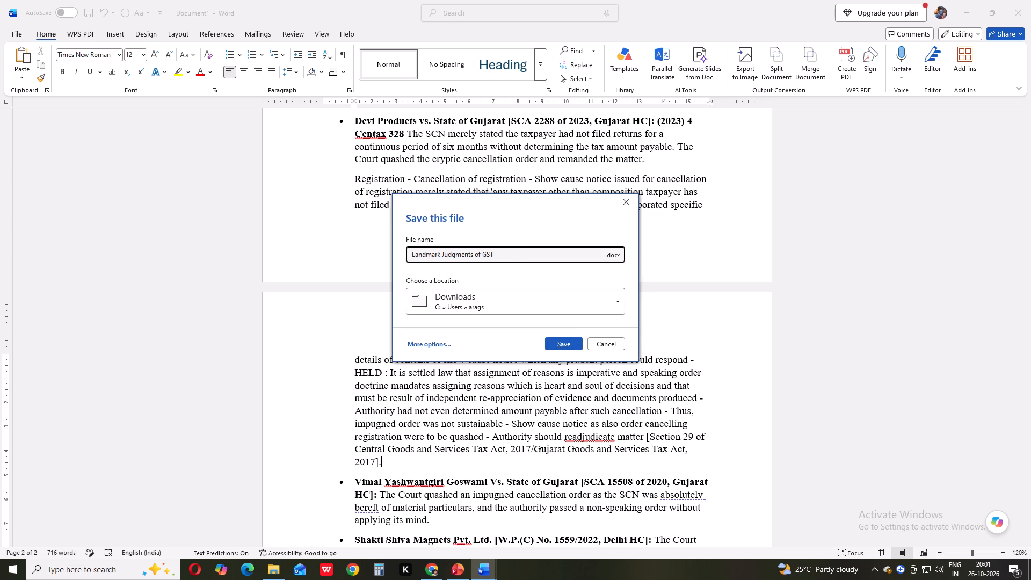
{"action": "left_click", "coordinate": [493, 253]}
{"action": "key", "text": "BackSpace"}
{"action": "key", "text": "BackSpace"}
{"action": "key", "text": "BackSpace"}
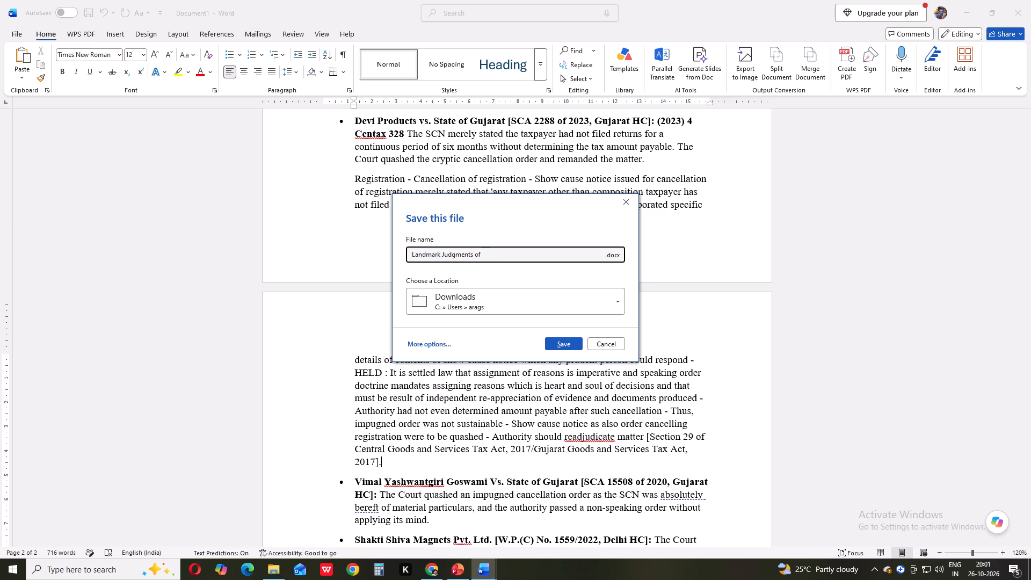
{"action": "type", "text": "gst"}
{"action": "left_click", "coordinate": [563, 343]}
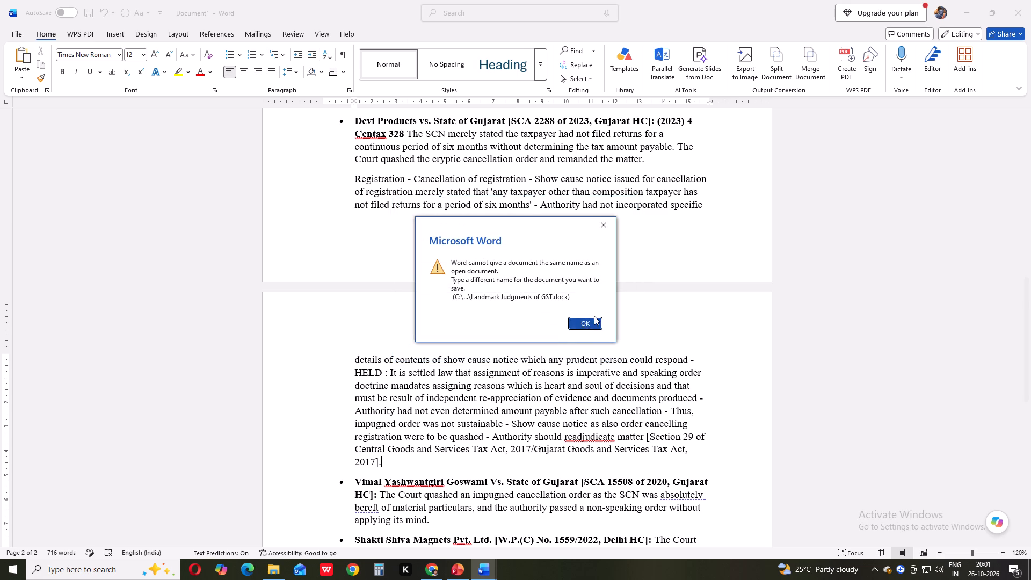
{"action": "left_click", "coordinate": [589, 320]}
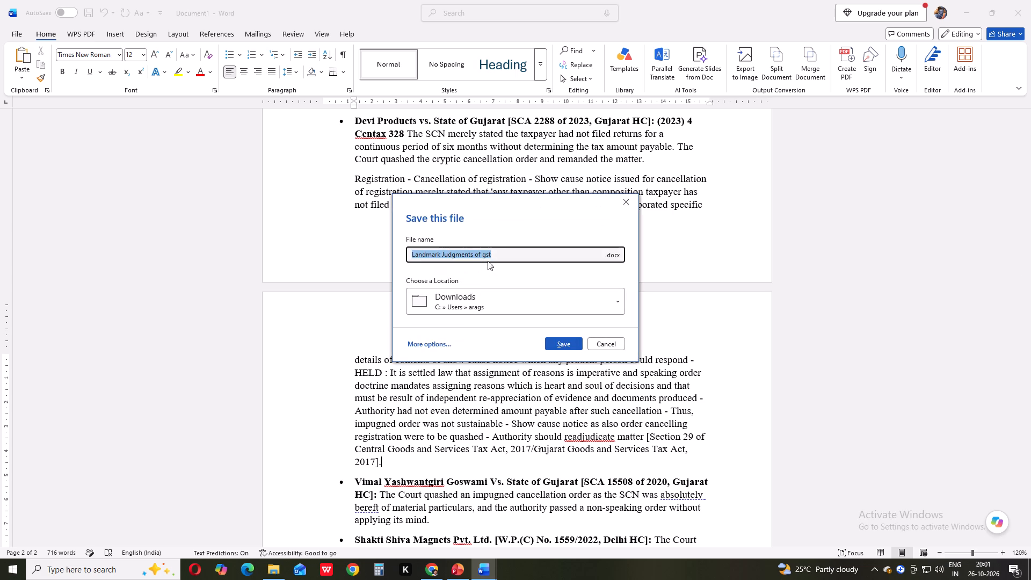
Save the document in Downloads as Landmark Judgments of gstt.
{"action": "left_click", "coordinate": [495, 250]}
{"action": "left_click", "coordinate": [496, 258]}
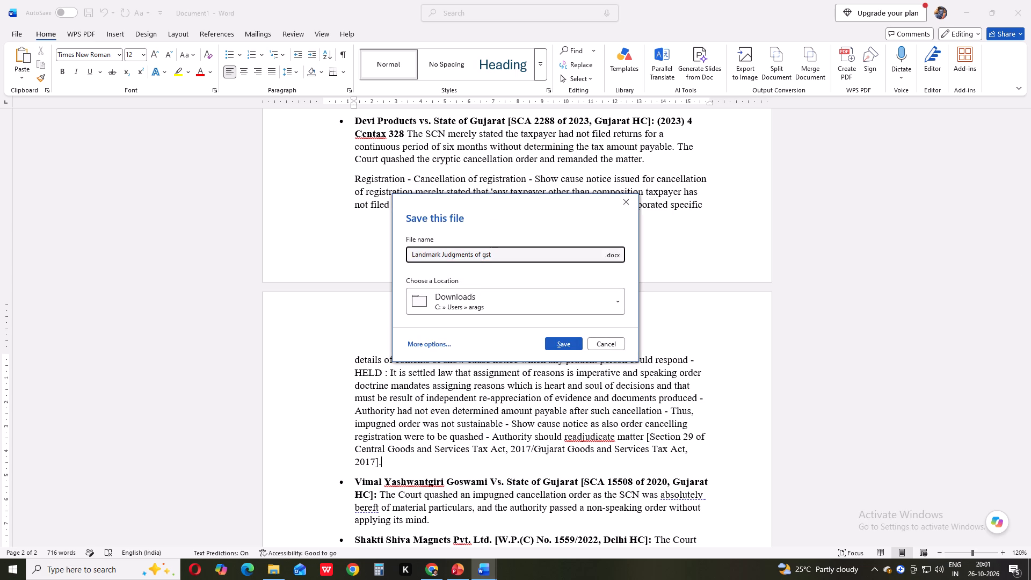
{"action": "key", "text": "t"}
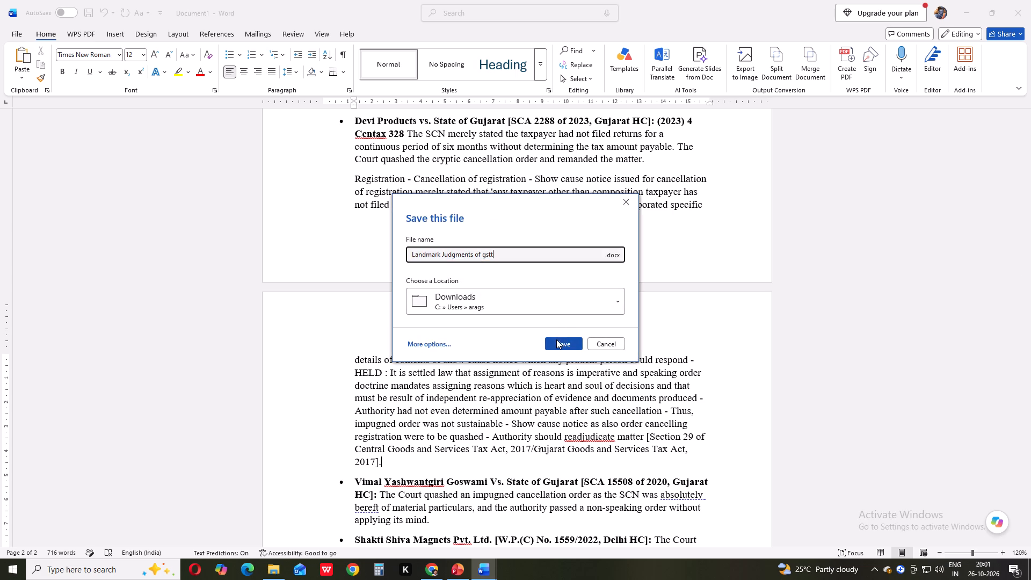
{"action": "left_click", "coordinate": [556, 340]}
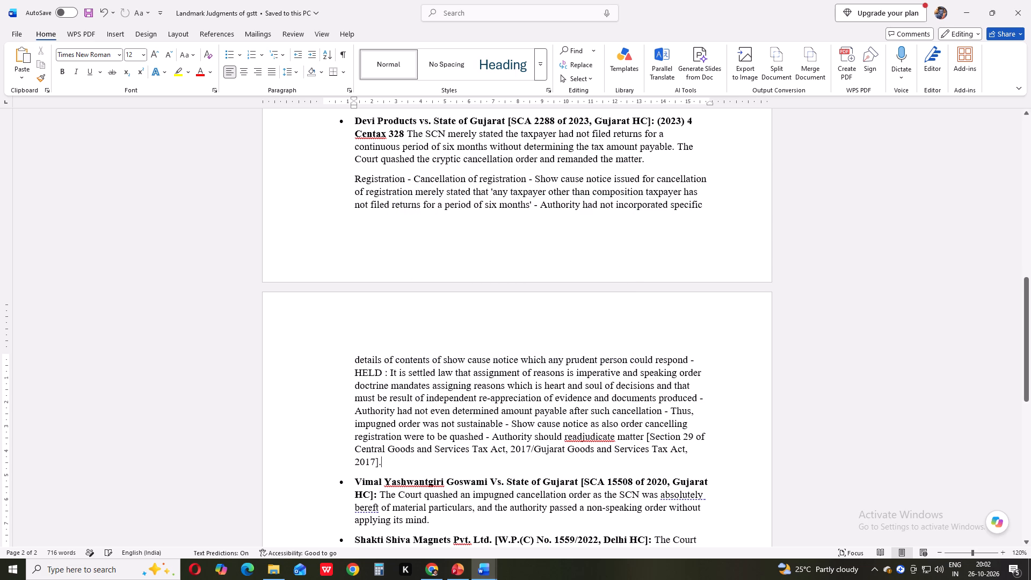
Copy the petitioner's full name from the SCA 15508 of 2020 entry in Word and search Centax by that party name, without the bullet.
{"action": "scroll", "coordinate": [462, 266], "scroll_direction": "up", "scroll_amount": 3}
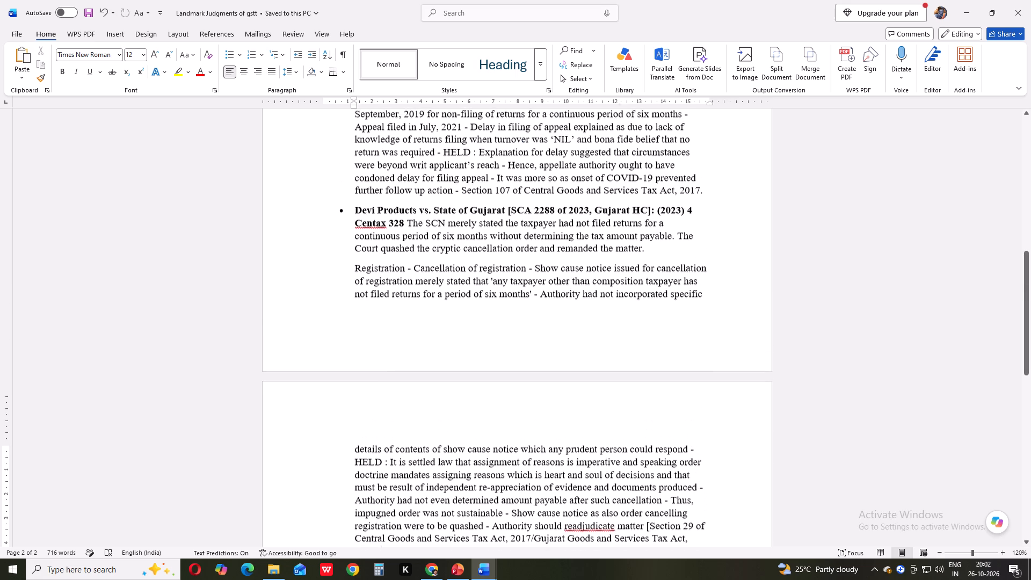
{"action": "scroll", "coordinate": [459, 267], "scroll_direction": "down", "scroll_amount": 5}
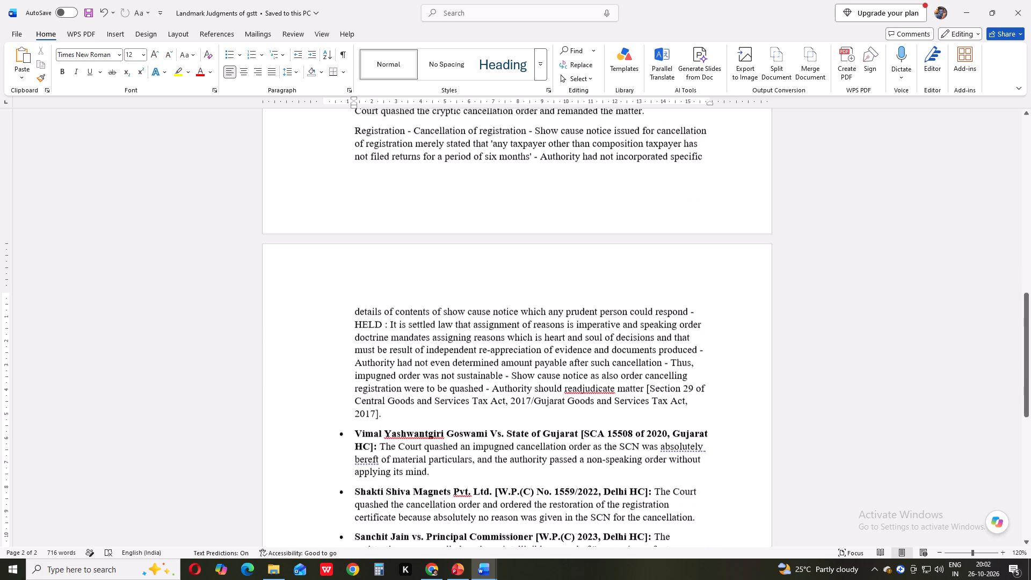
{"action": "scroll", "coordinate": [459, 267], "scroll_direction": "down", "scroll_amount": 6}
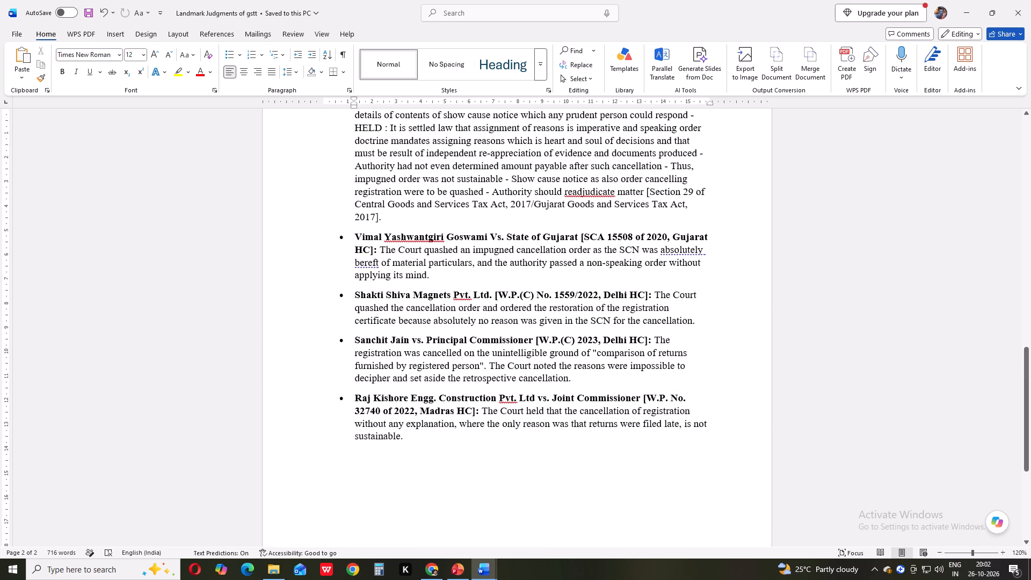
{"action": "left_click_drag", "start_coordinate": [358, 236], "coordinate": [425, 240]}
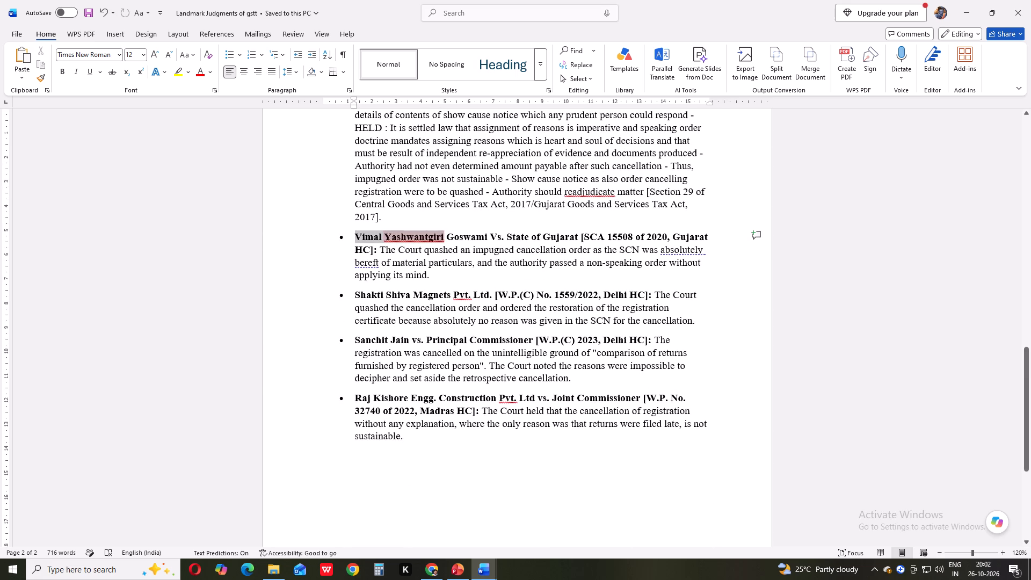
{"action": "left_click_drag", "start_coordinate": [425, 240], "coordinate": [452, 239]}
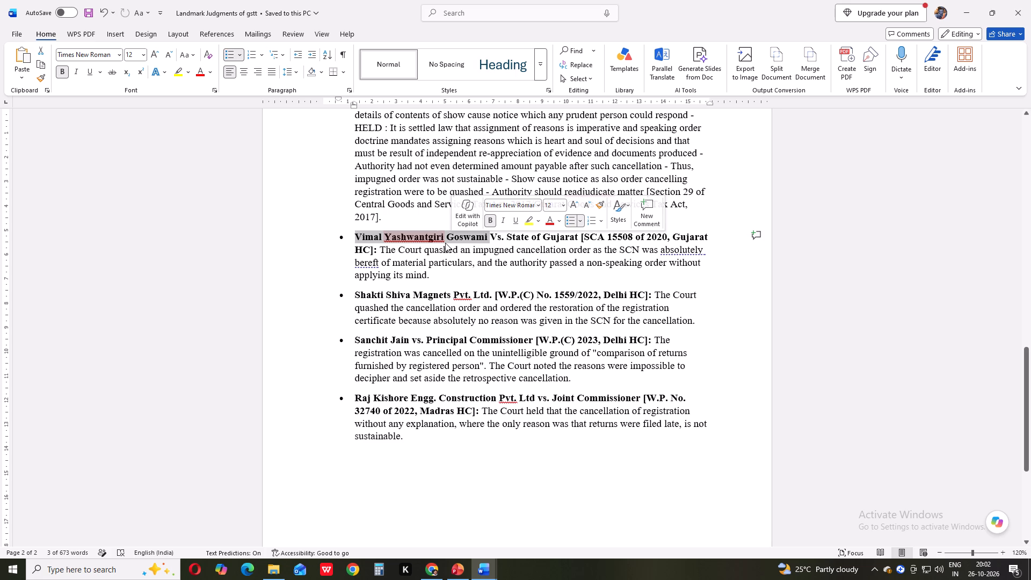
{"action": "key", "text": "ctrl+c"}
{"action": "key", "text": "alt+Tab"}
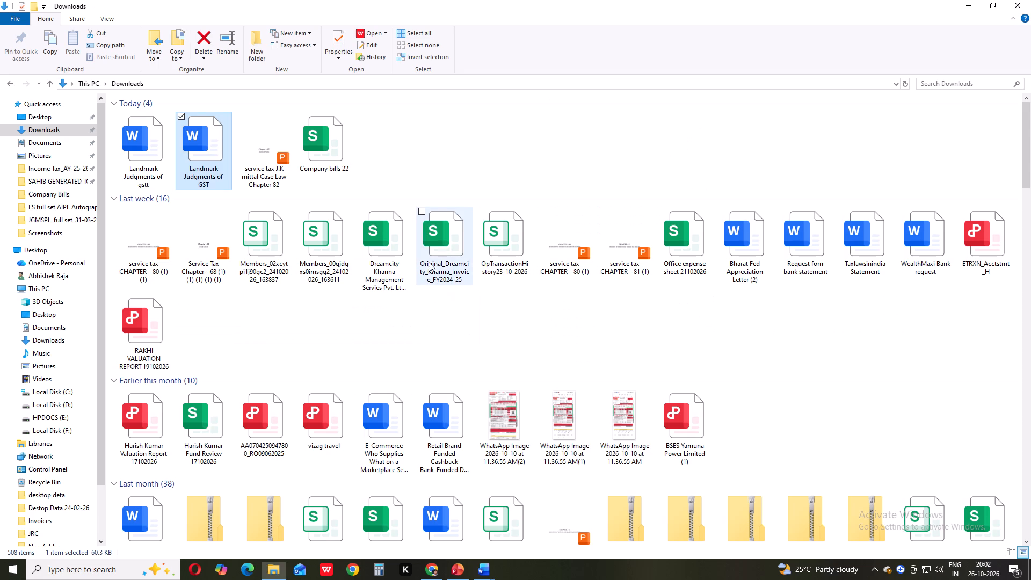
{"action": "key", "text": "x"}
{"action": "key", "text": "alt+Tab"}
{"action": "key", "text": "alt+Tab"}
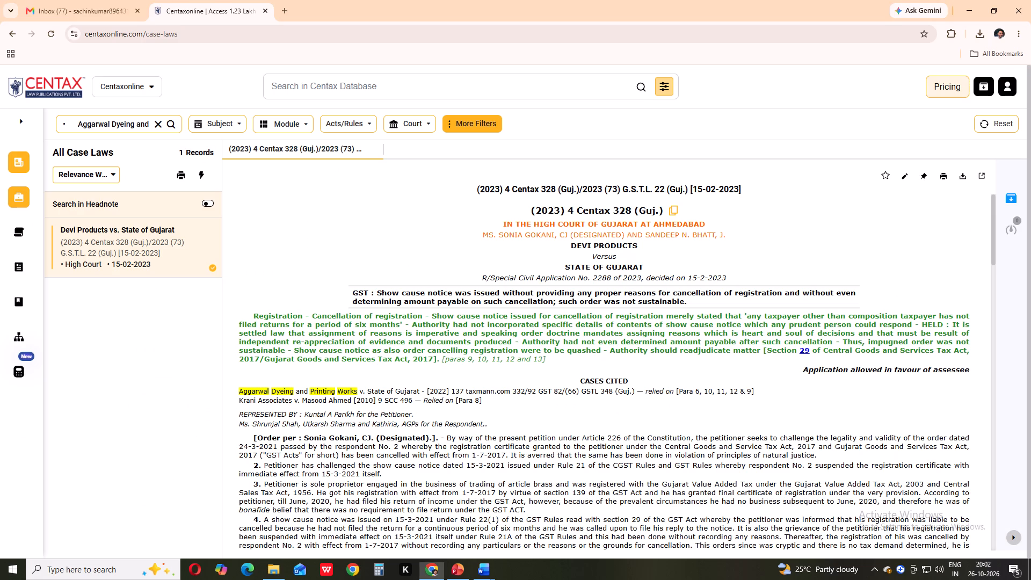
{"action": "left_click", "coordinate": [469, 119]}
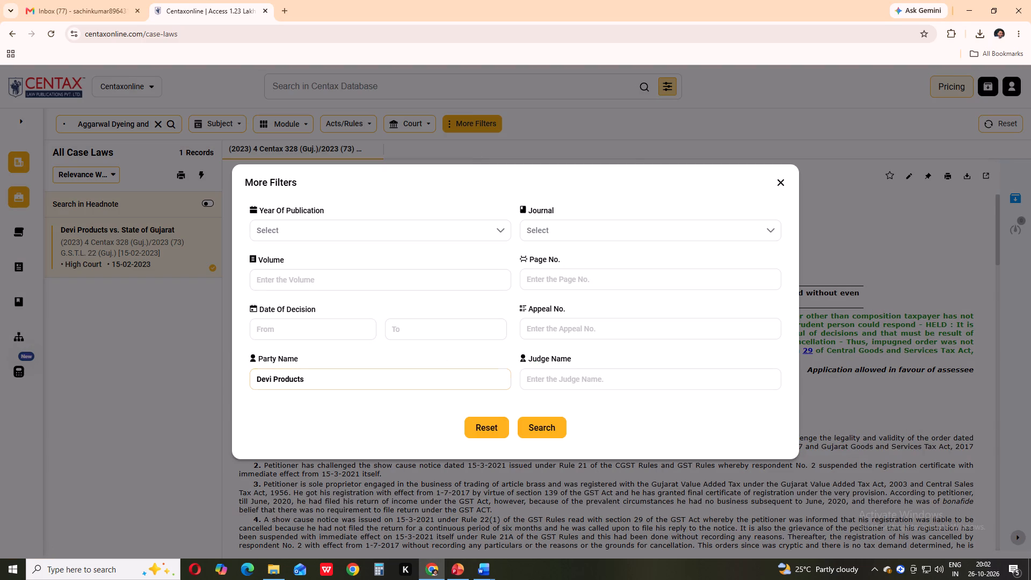
{"action": "triple_click", "coordinate": [275, 380]}
{"action": "key", "text": "ctrl+v"}
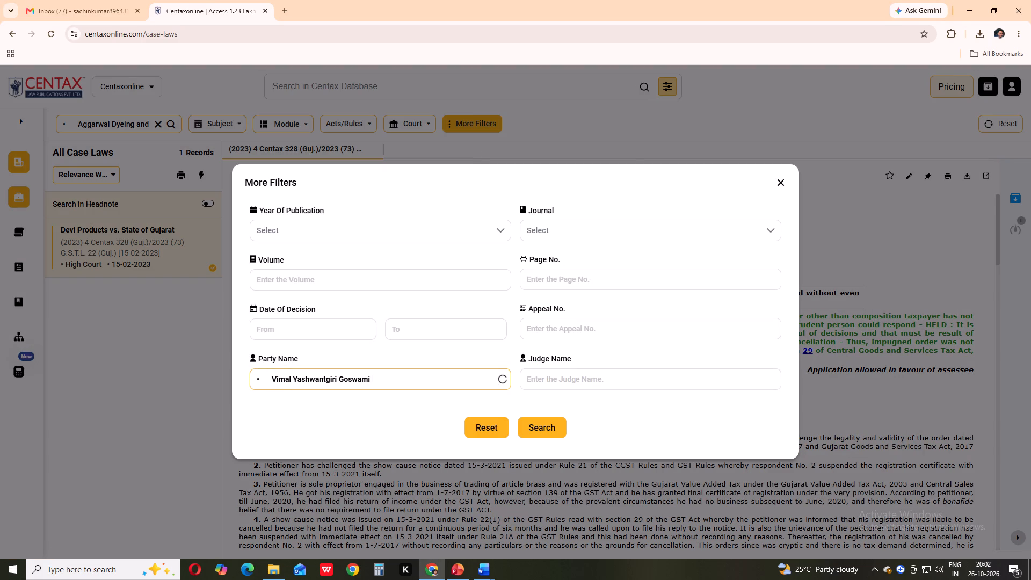
{"action": "left_click", "coordinate": [273, 380]}
{"action": "key", "text": "BackSpace"}
{"action": "key", "text": "BackSpace"}
{"action": "key", "text": "BackSpace"}
{"action": "key", "text": "BackSpace"}
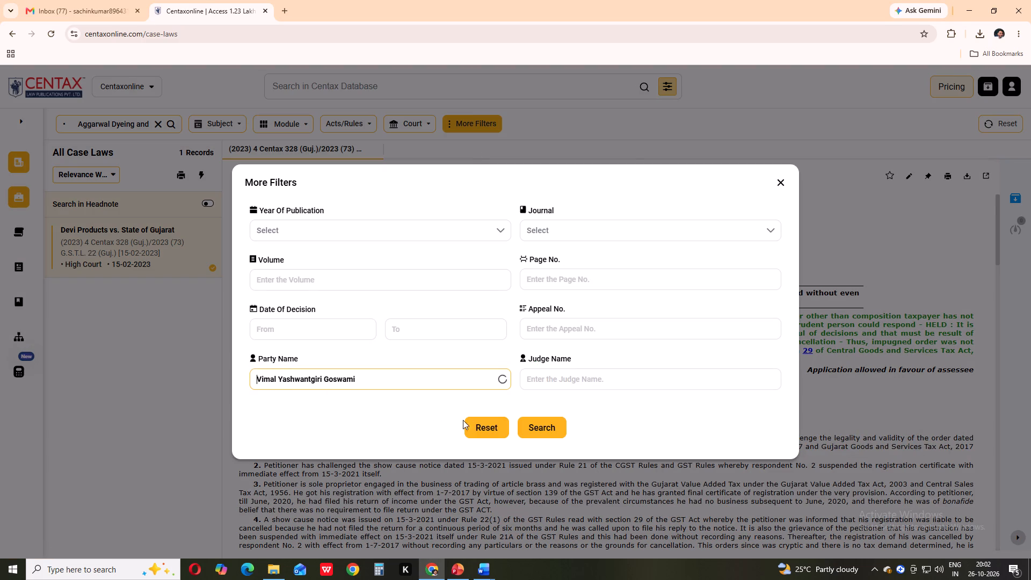
{"action": "left_click", "coordinate": [532, 424]}
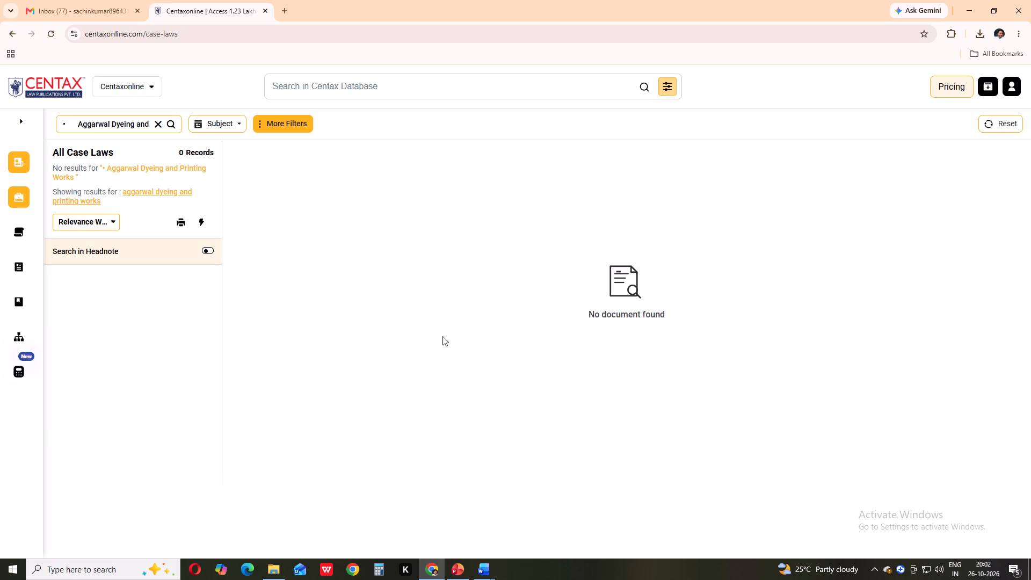
Copy only the petitioner's first two names from that Word entry and search Centax case laws with them, replacing the Aggarwal Dyeing search text.
{"action": "key", "text": "alt+Tab"}
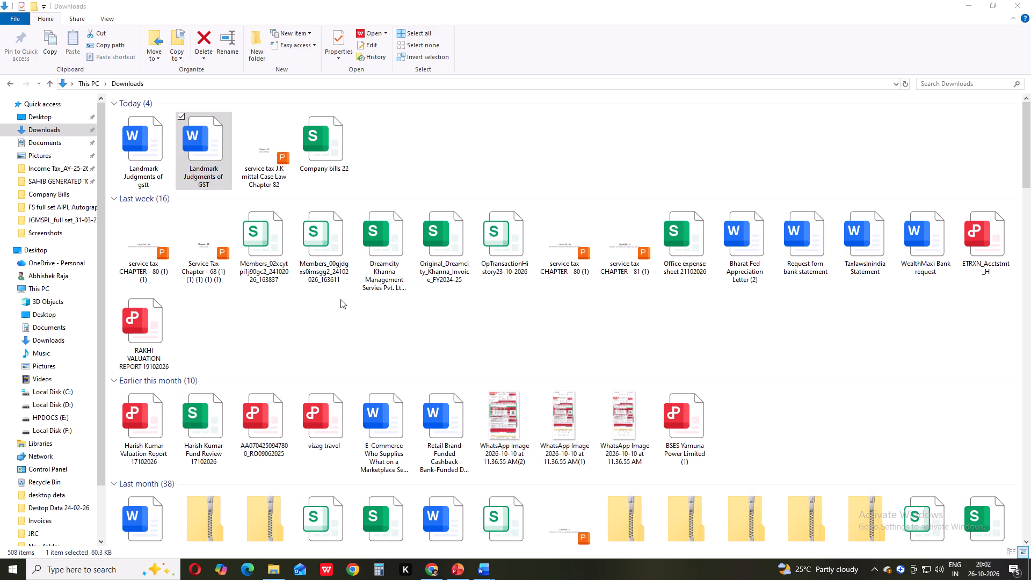
{"action": "key", "text": "alt+Tab"}
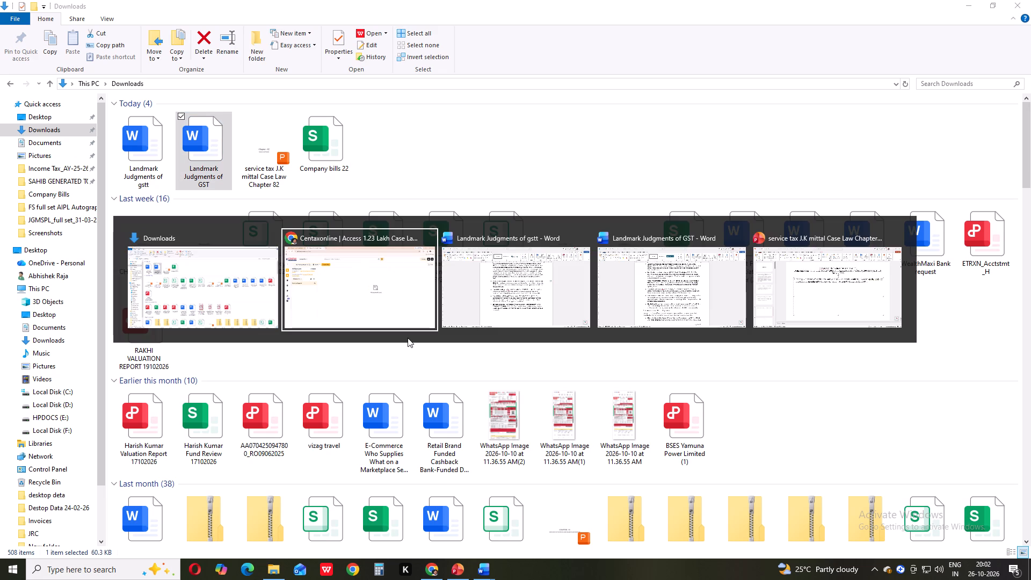
{"action": "key", "text": "alt+Tab"}
{"action": "key", "text": "alt+Tab"}
{"action": "key", "text": "alt+Tab"}
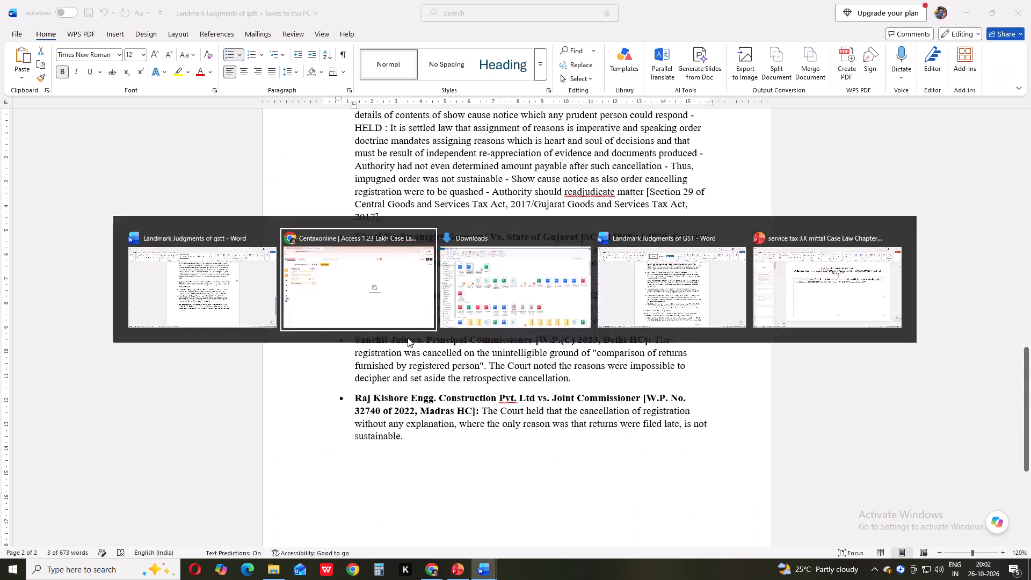
{"action": "key", "text": "alt+Tab"}
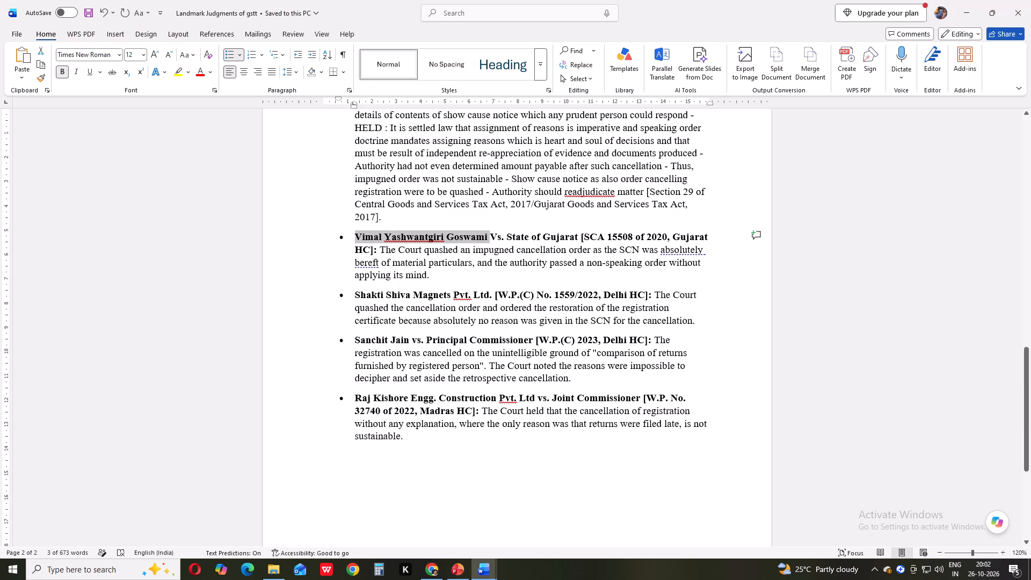
{"action": "left_click", "coordinate": [389, 240]}
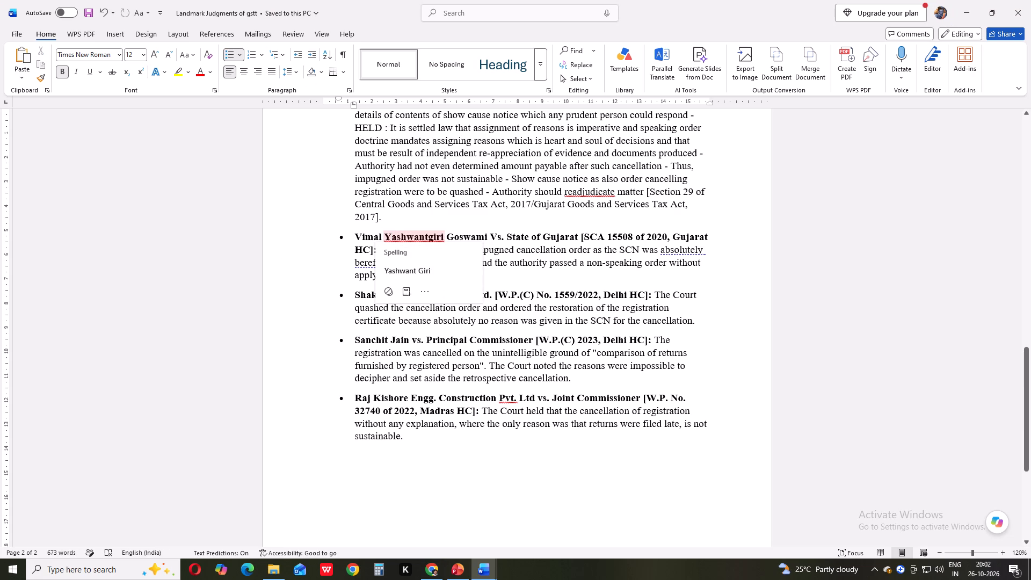
{"action": "left_click_drag", "start_coordinate": [357, 234], "coordinate": [412, 236]}
{"action": "key", "text": "ctrl+c"}
{"action": "key", "text": "alt+Tab"}
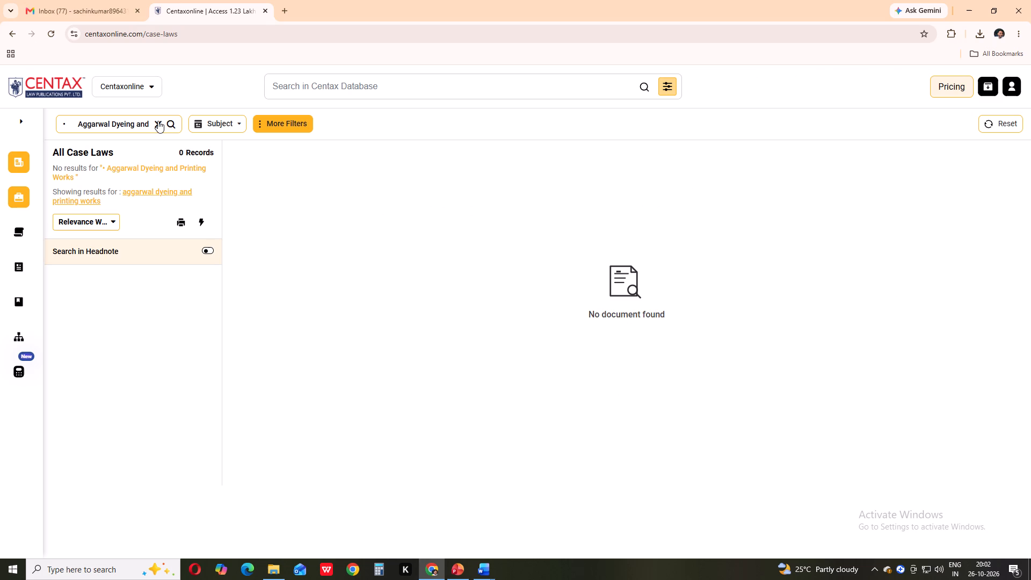
{"action": "left_click", "coordinate": [78, 123]}
{"action": "key", "text": "BackSpace"}
{"action": "key", "text": "BackSpace"}
{"action": "key", "text": "BackSpace"}
{"action": "key", "text": "BackSpace"}
{"action": "key", "text": "BackSpace"}
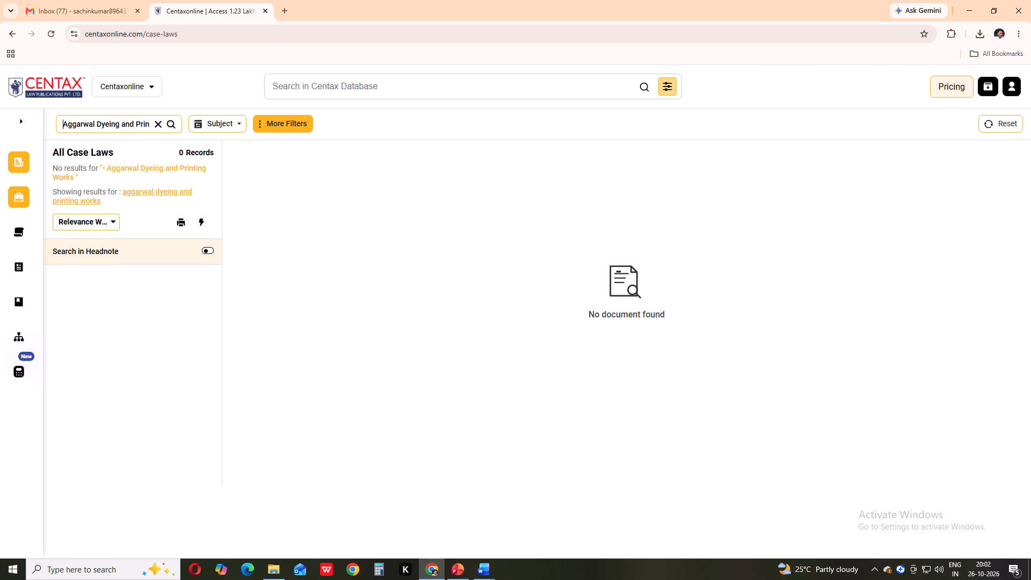
{"action": "triple_click", "coordinate": [118, 122]}
{"action": "left_click", "coordinate": [118, 122]}
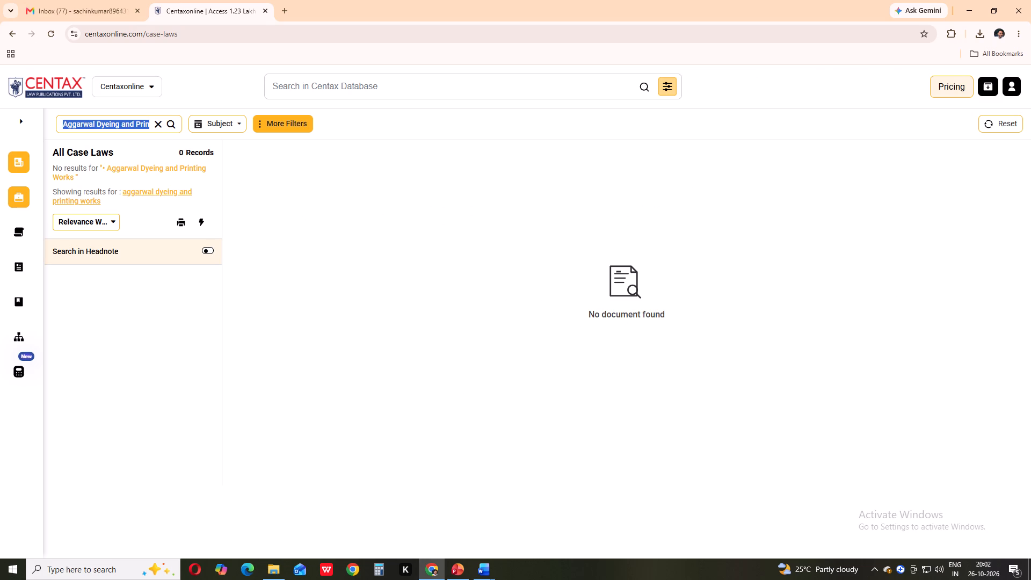
{"action": "key", "text": "ctrl+v"}
{"action": "left_click", "coordinate": [76, 121]}
{"action": "key", "text": "BackSpace"}
{"action": "key", "text": "BackSpace"}
{"action": "key", "text": "BackSpace"}
{"action": "key", "text": "Return"}
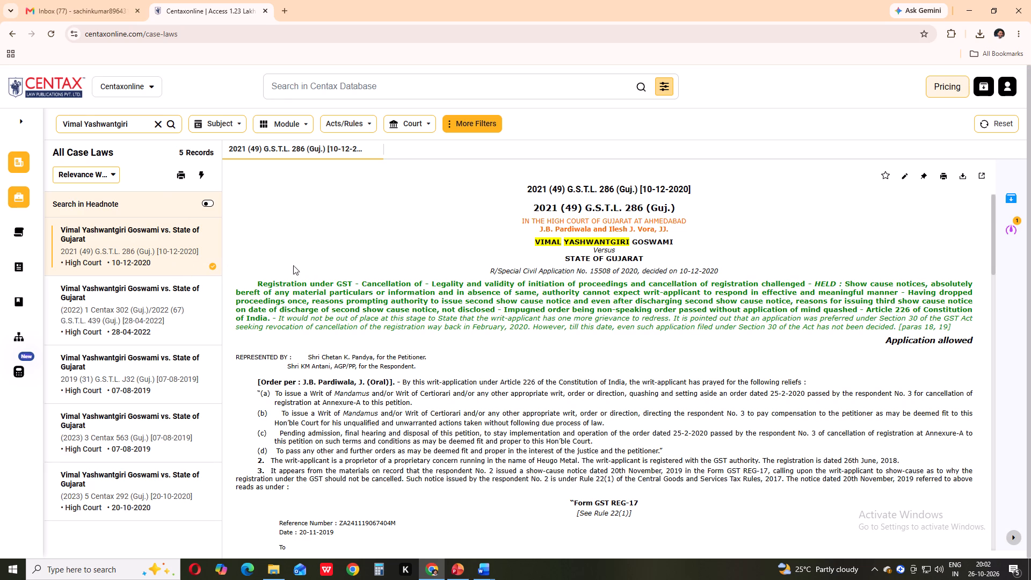
Copy the citation 2021 (49) G.S.T.L. 286 from the Centax judgment and insert it after the SCA 15508 of 2020 case heading in Word.
{"action": "key", "text": "alt+Tab"}
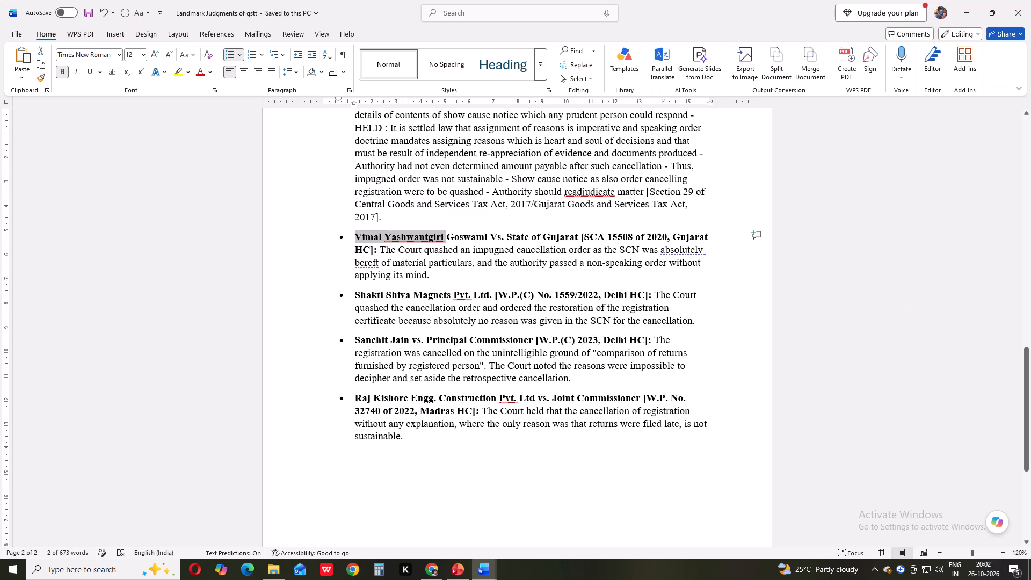
{"action": "left_click", "coordinate": [466, 255]}
{"action": "key", "text": "alt+Tab"}
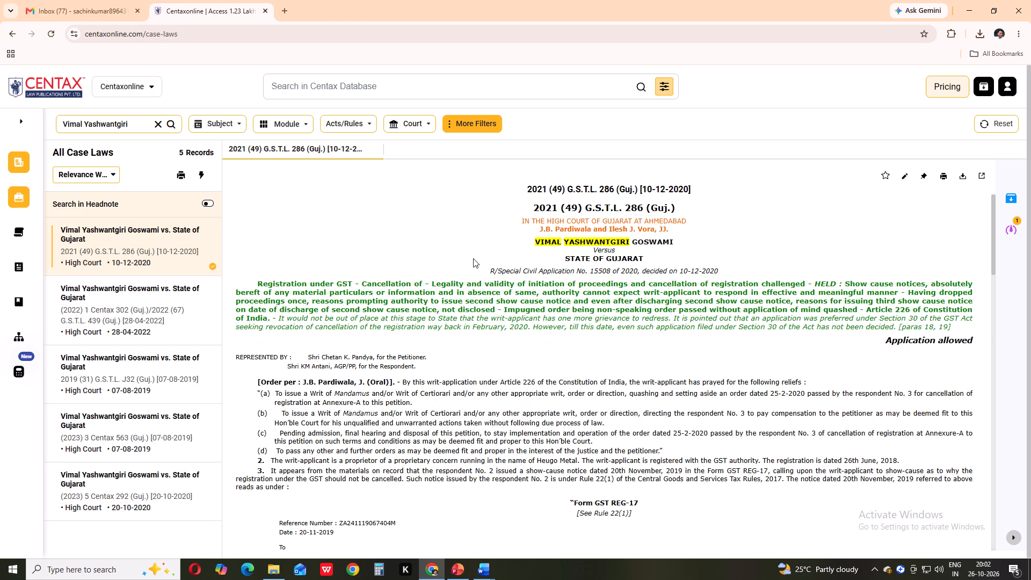
{"action": "key", "text": "alt+Tab"}
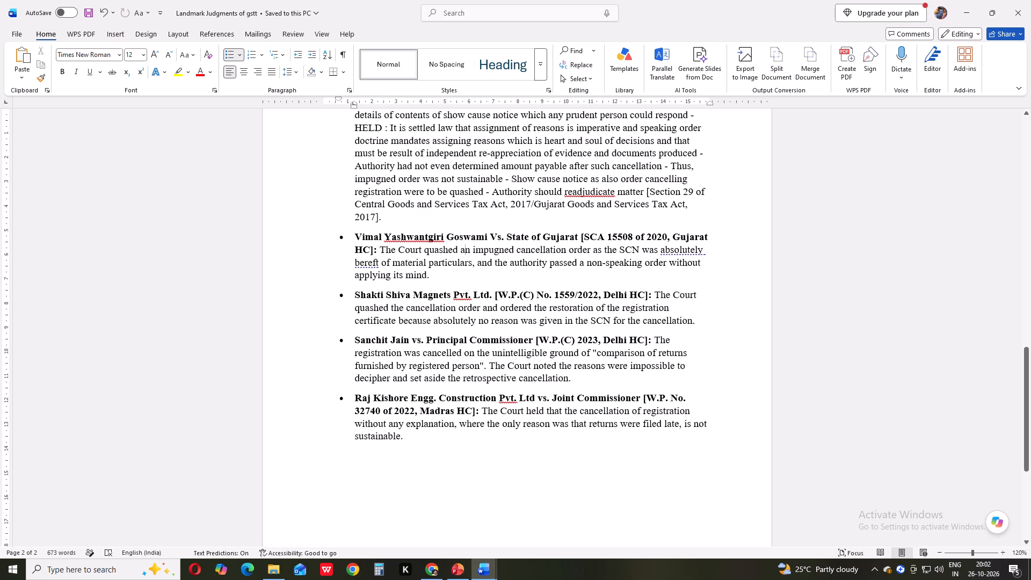
{"action": "key", "text": "alt+Tab"}
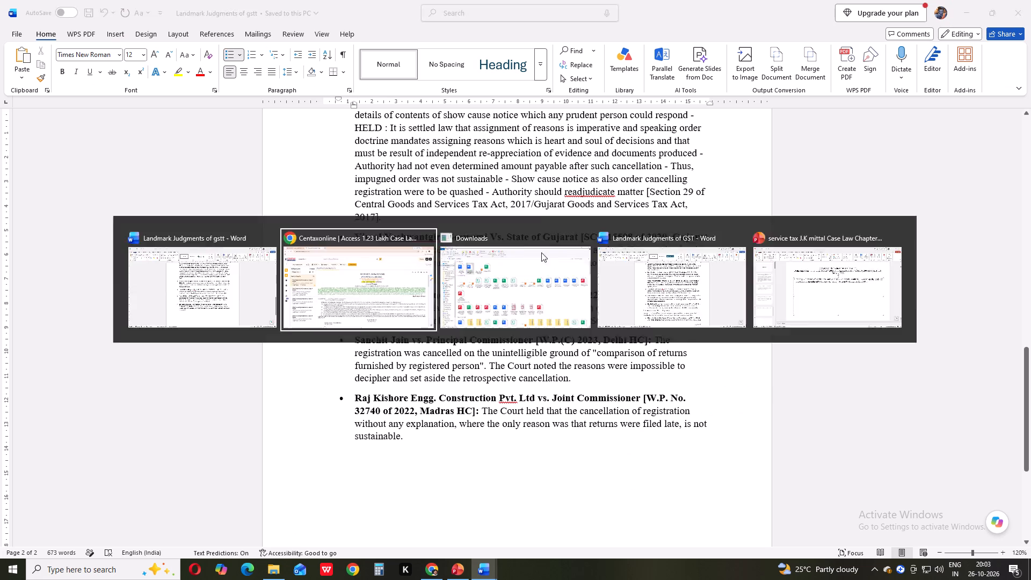
{"action": "left_click_drag", "start_coordinate": [531, 206], "coordinate": [631, 218]}
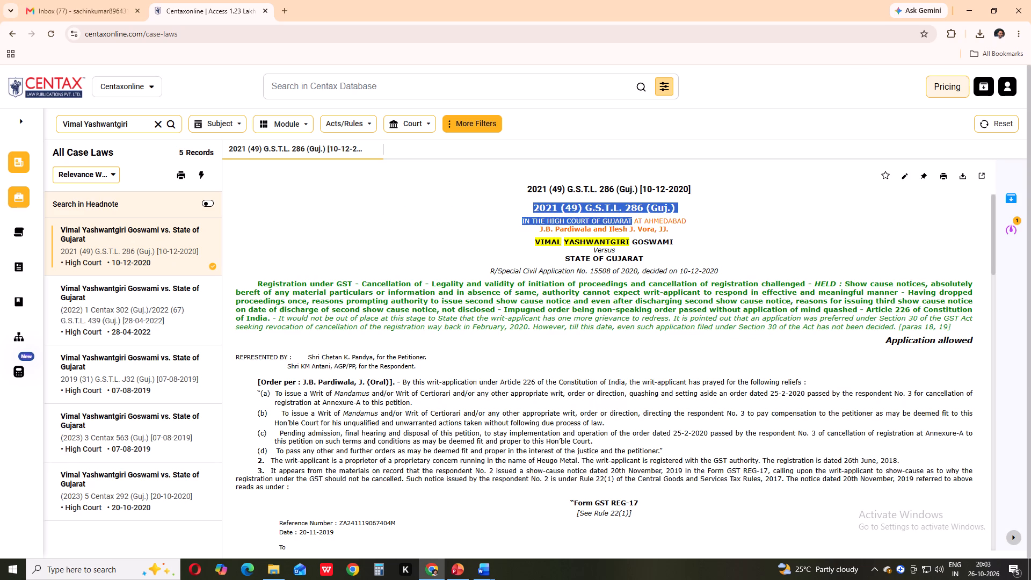
{"action": "left_click_drag", "start_coordinate": [631, 218], "coordinate": [641, 211]}
{"action": "left_click", "coordinate": [596, 173]}
{"action": "key", "text": "alt+Tab"}
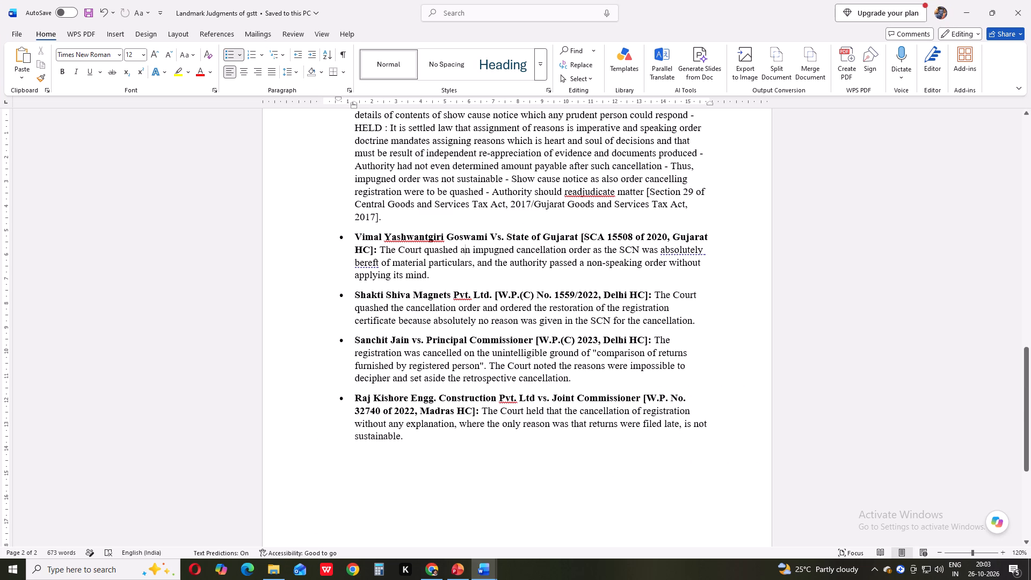
{"action": "left_click", "coordinate": [382, 250]}
{"action": "key", "text": "ctrl+v"}
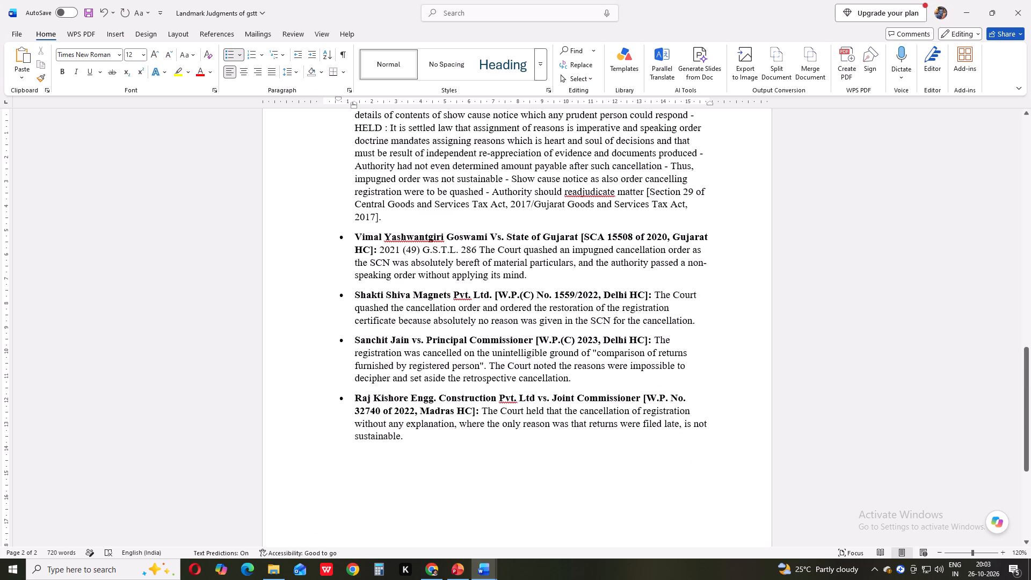
Make the inserted citation 2021 (49) G.S.T.L. 286 bold.
{"action": "left_click_drag", "start_coordinate": [380, 249], "coordinate": [437, 251]}
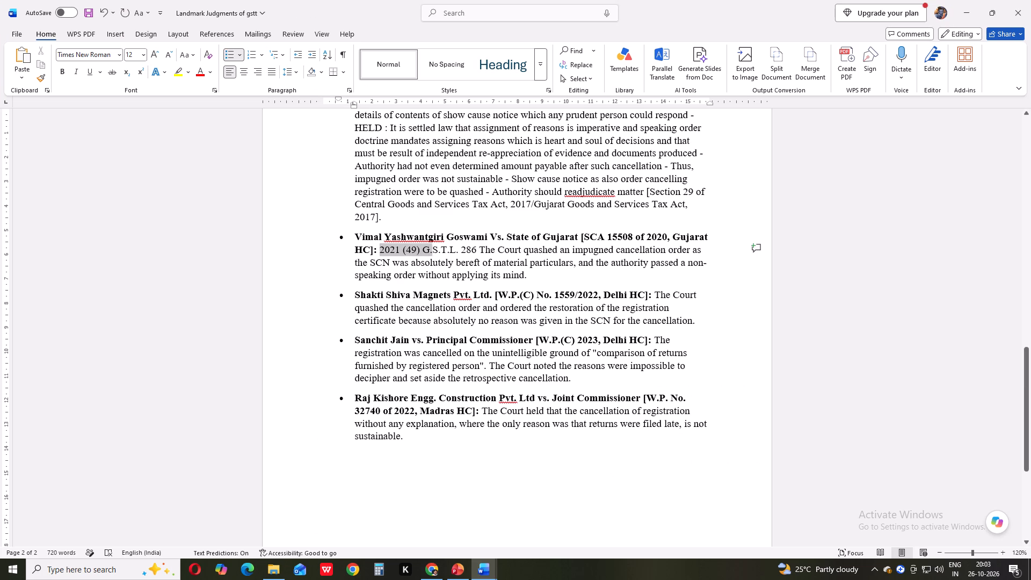
{"action": "left_click_drag", "start_coordinate": [437, 251], "coordinate": [468, 252]}
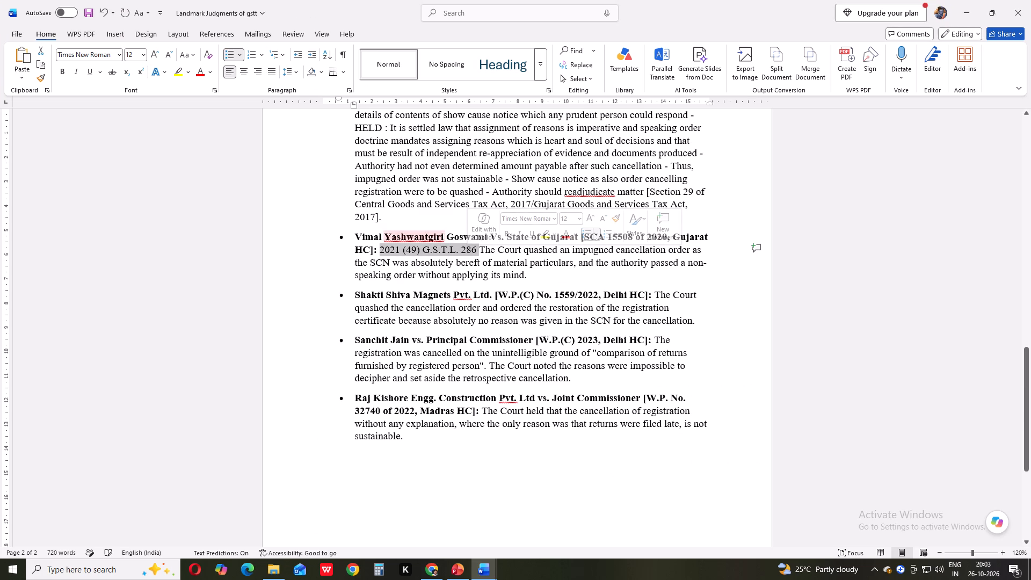
{"action": "left_click", "coordinate": [64, 68]}
Add an empty unbulleted paragraph below the summary of the SCA 15508 of 2020 case.
{"action": "left_click", "coordinate": [543, 278]}
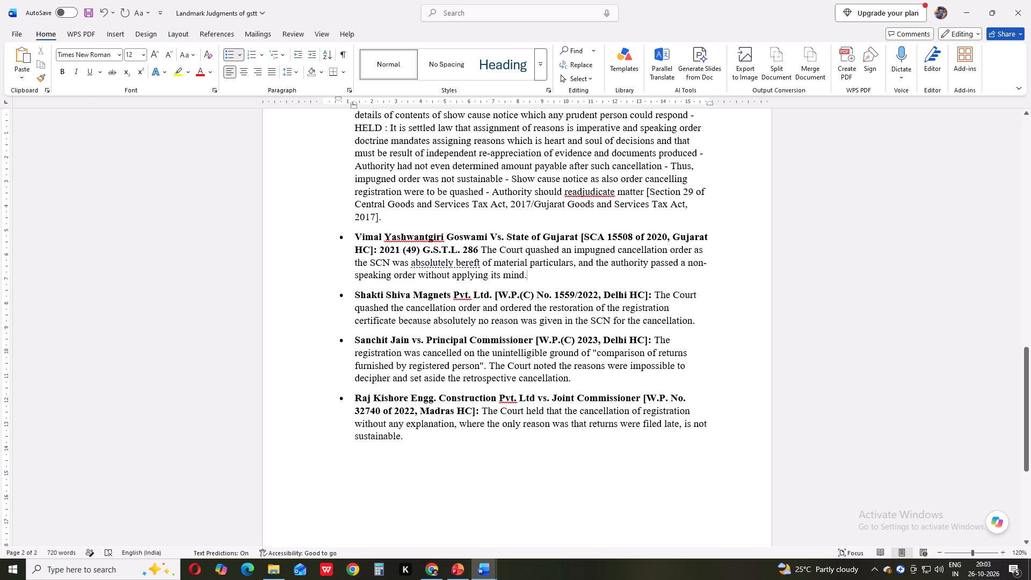
{"action": "key", "text": "Return"}
{"action": "key", "text": "BackSpace"}
Copy the bold headnote of the SCA 15508 of 2020 judgment from Centax into the empty paragraph below its Word summary and save the document.
{"action": "key", "text": "alt+Tab"}
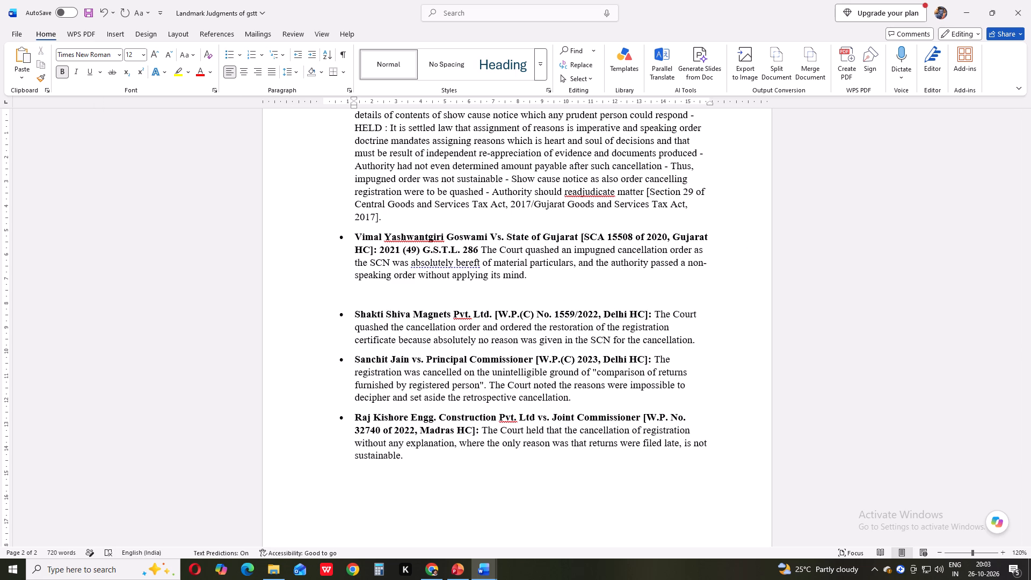
{"action": "left_click_drag", "start_coordinate": [255, 278], "coordinate": [273, 306]}
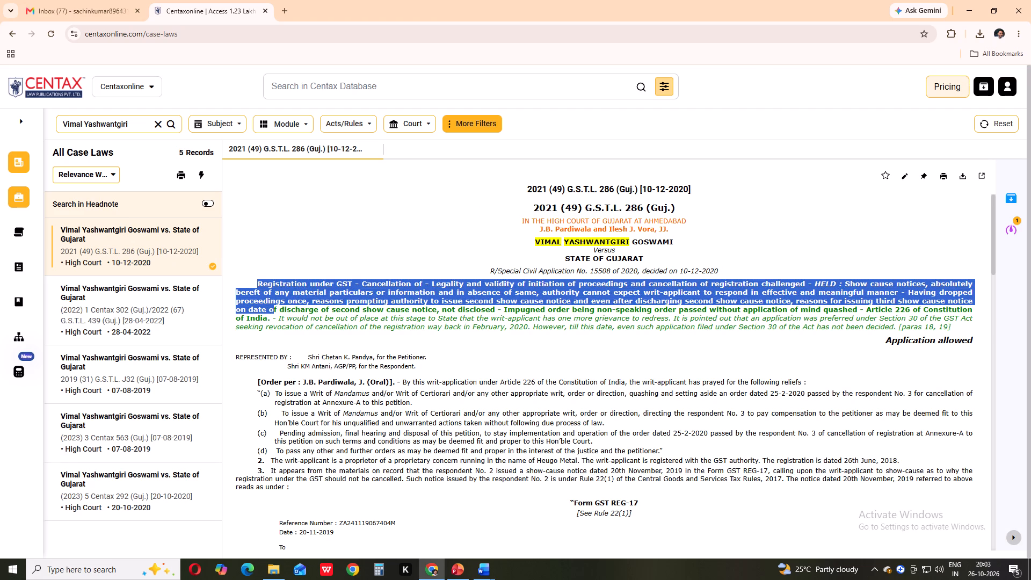
{"action": "left_click_drag", "start_coordinate": [273, 306], "coordinate": [271, 314]}
{"action": "left_click", "coordinate": [599, 222]}
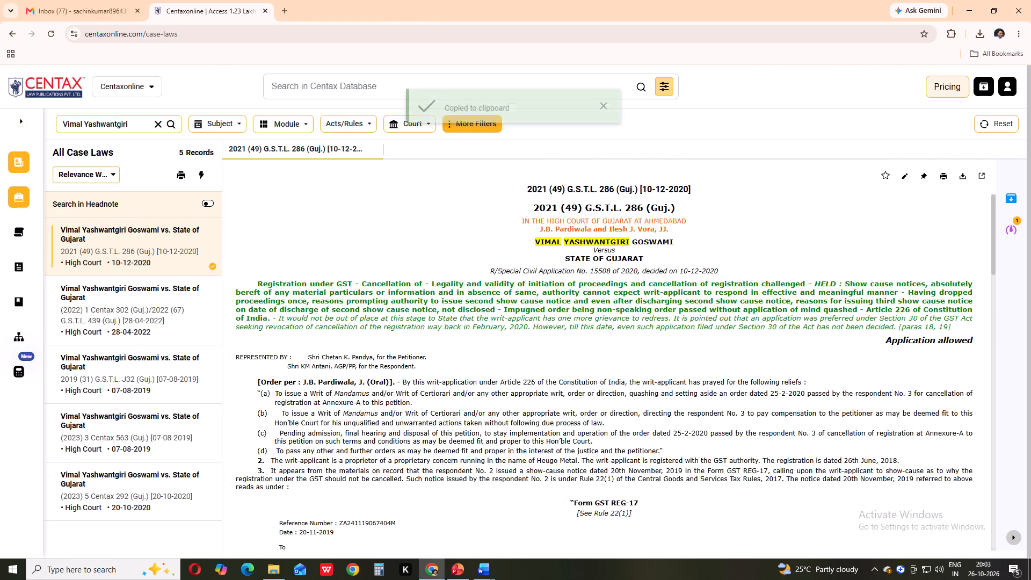
{"action": "key", "text": "alt+Tab"}
{"action": "key", "text": "ctrl+v"}
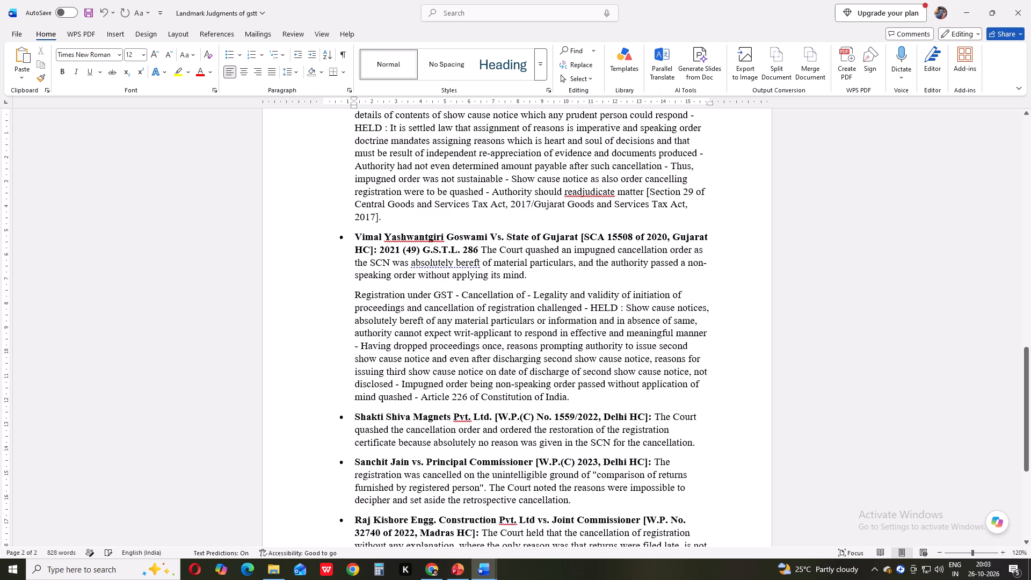
{"action": "key", "text": "ctrl+s"}
Review the Word document's case entries from the title through to the last Delhi and Madras High Court cases.
{"action": "scroll", "coordinate": [477, 329], "scroll_direction": "up", "scroll_amount": 13}
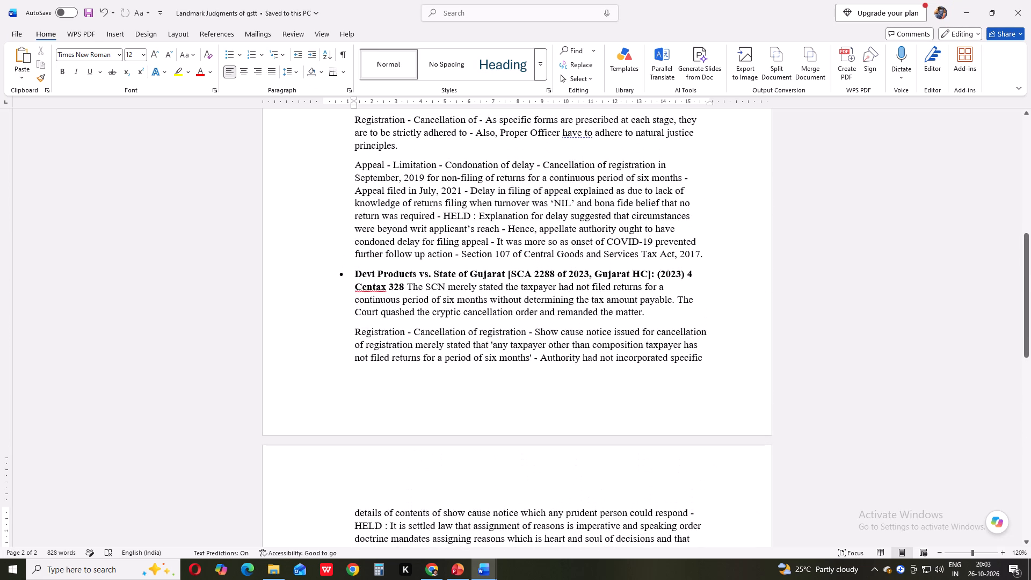
{"action": "scroll", "coordinate": [477, 329], "scroll_direction": "up", "scroll_amount": 14}
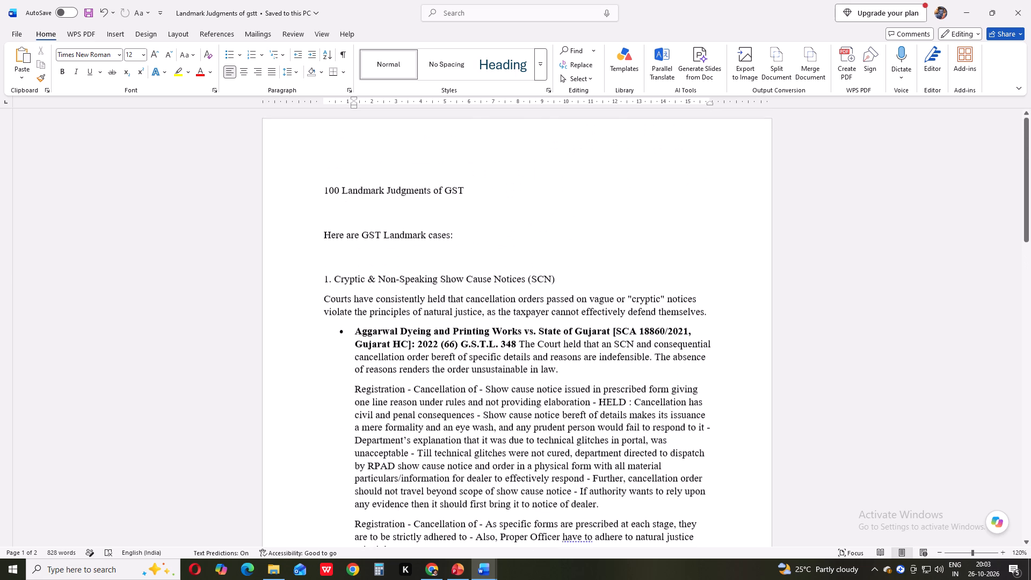
{"action": "scroll", "coordinate": [494, 320], "scroll_direction": "down", "scroll_amount": 8}
{"action": "scroll", "coordinate": [493, 320], "scroll_direction": "down", "scroll_amount": 17}
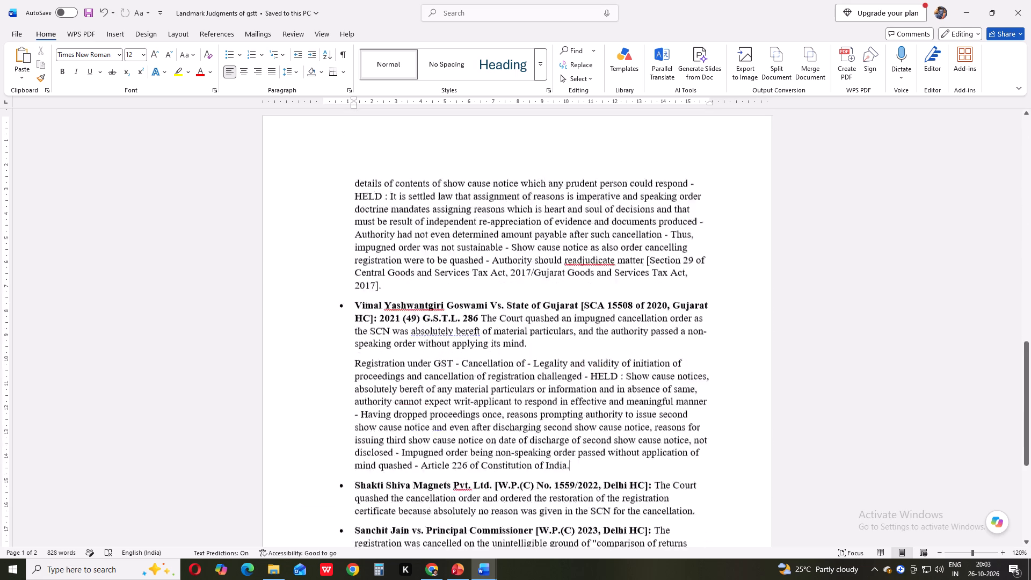
{"action": "scroll", "coordinate": [491, 321], "scroll_direction": "down", "scroll_amount": 13}
{"action": "scroll", "coordinate": [489, 324], "scroll_direction": "up", "scroll_amount": 4}
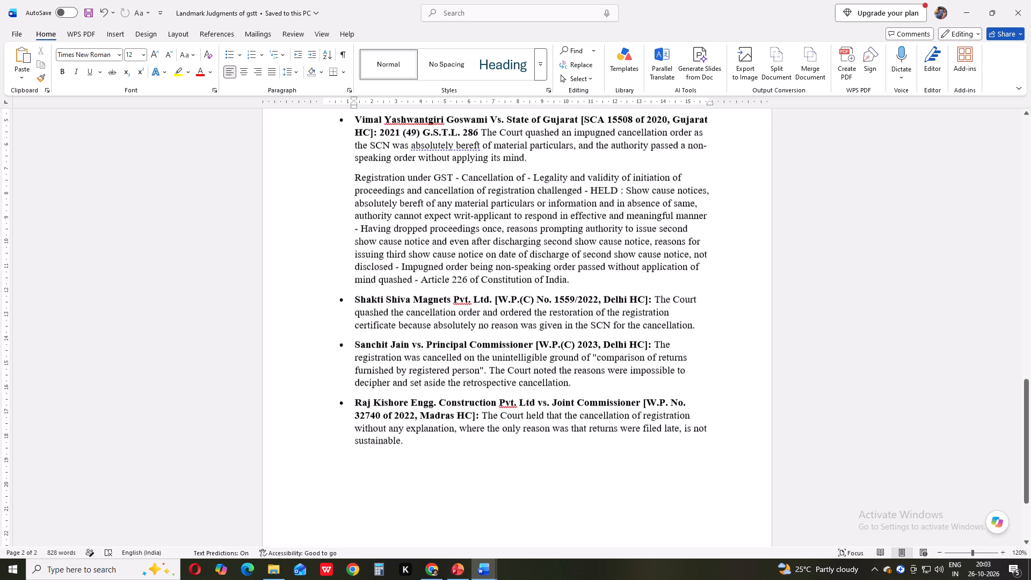
Copy "Shakti Shiva Magnets" from its Word entry and search Centax with it as the party name filter, without the leading bullet.
{"action": "left_click_drag", "start_coordinate": [356, 305], "coordinate": [357, 305]}
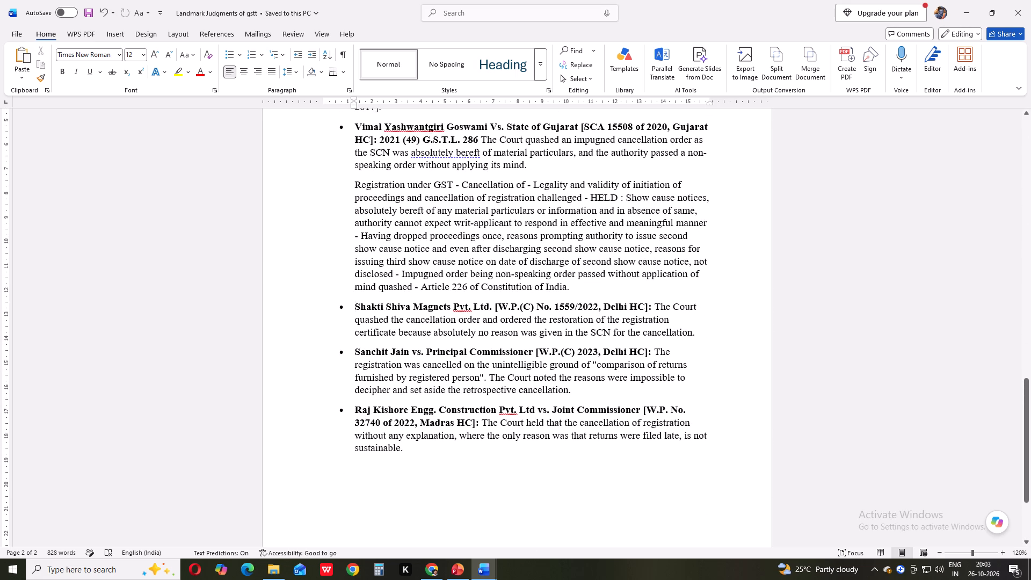
{"action": "left_click_drag", "start_coordinate": [357, 305], "coordinate": [438, 309]}
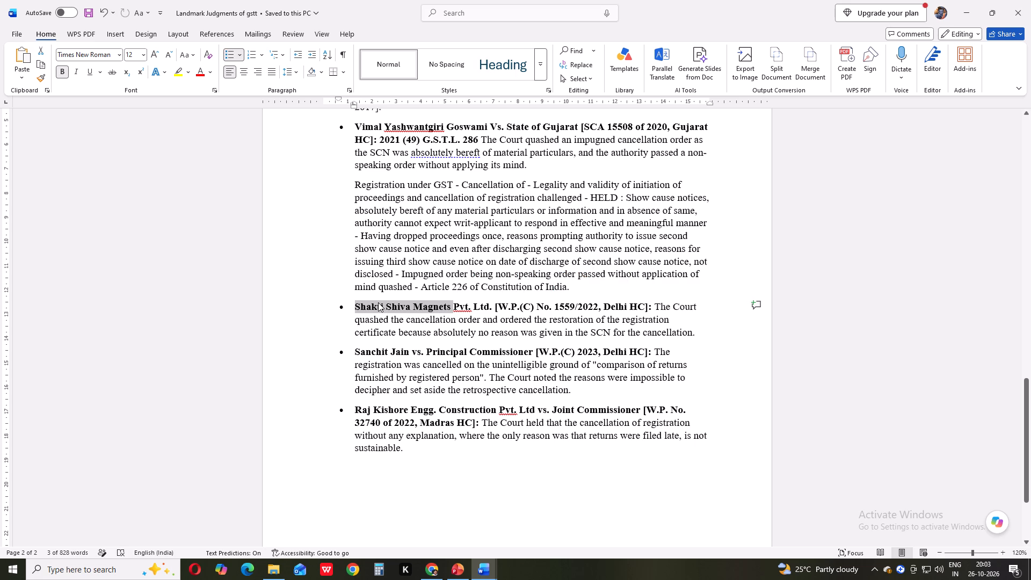
{"action": "key", "text": "ctrl+c"}
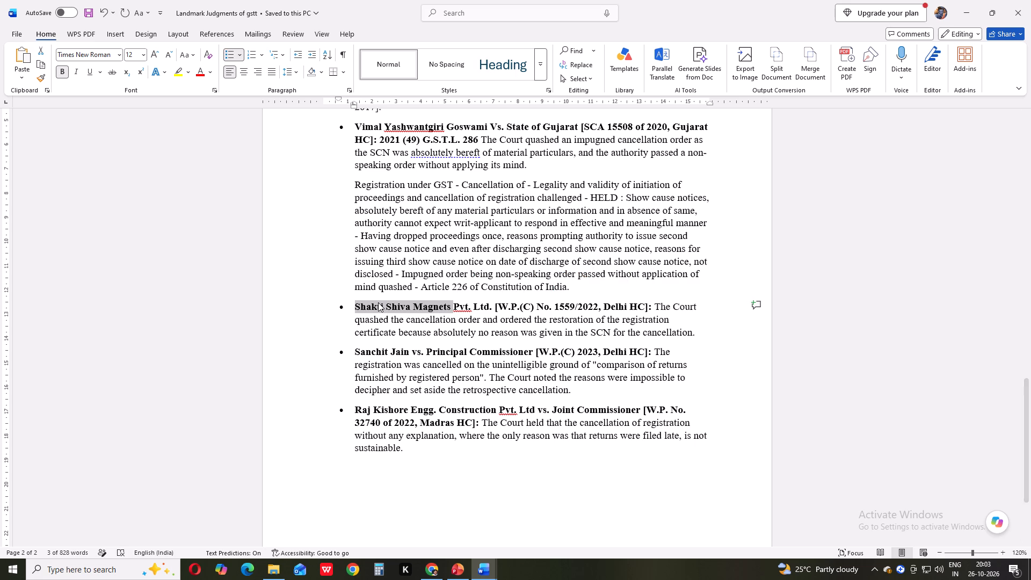
{"action": "key", "text": "alt+Tab"}
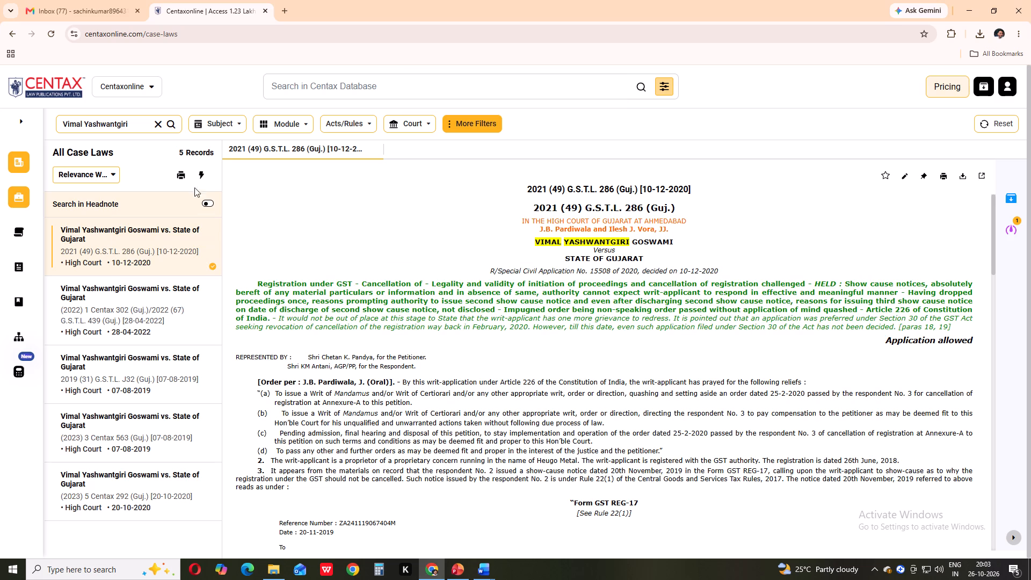
{"action": "left_click", "coordinate": [484, 126]}
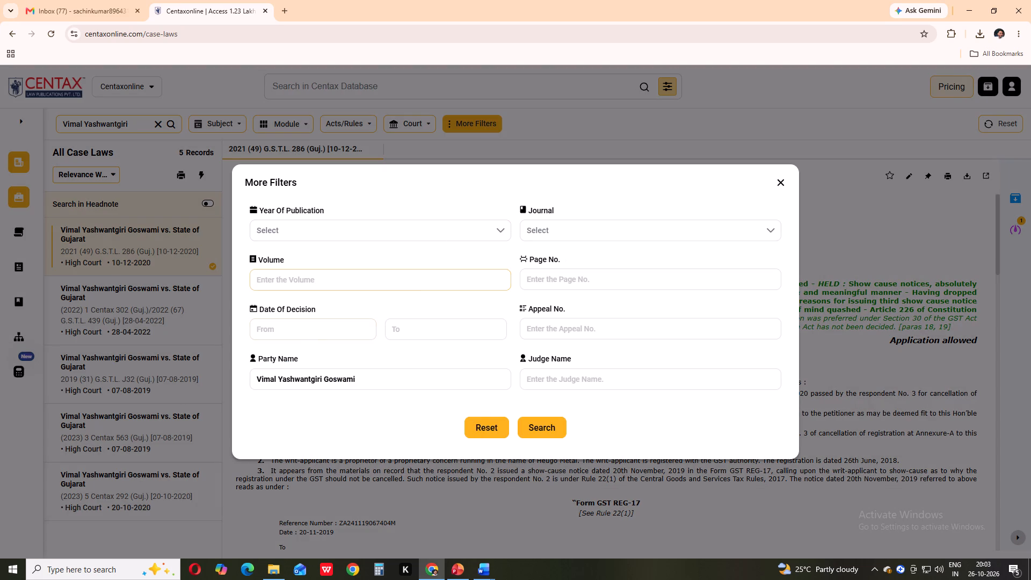
{"action": "triple_click", "coordinate": [292, 376]}
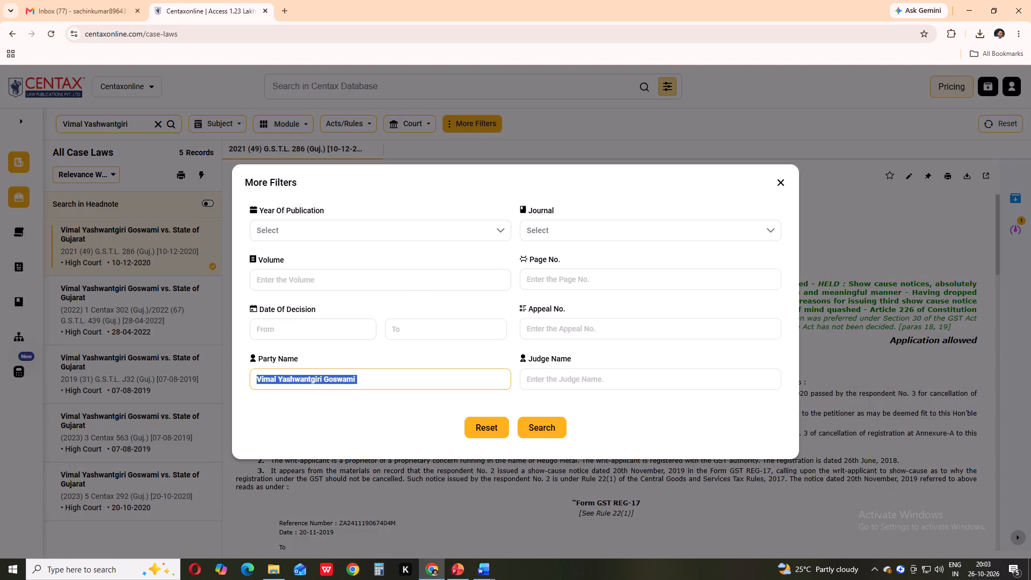
{"action": "key", "text": "ctrl+v"}
{"action": "left_click", "coordinate": [273, 376]}
{"action": "key", "text": "BackSpace"}
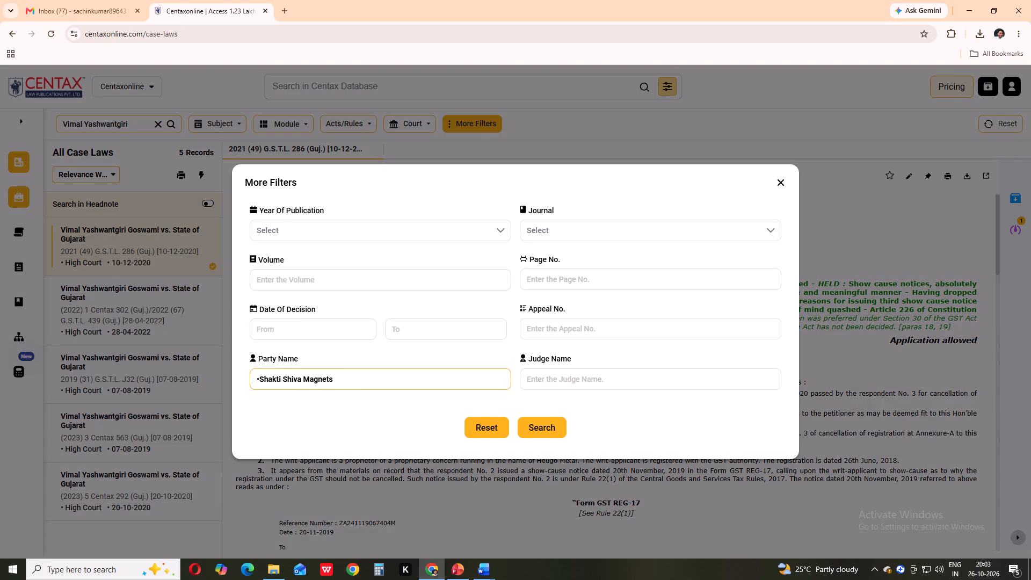
{"action": "key", "text": "BackSpace"}
{"action": "key", "text": "BackSpace"}
{"action": "left_click", "coordinate": [542, 427]}
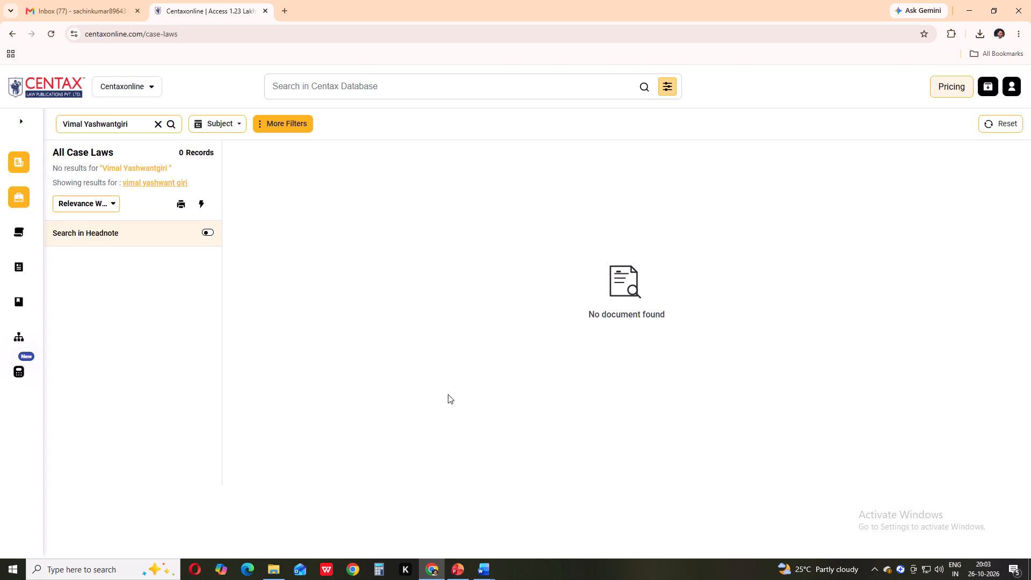
Replace the text in the Centax case-law search with "Shakti Shiva Magnets", without the leading bullet, and run the search.
{"action": "key", "text": "alt+Tab"}
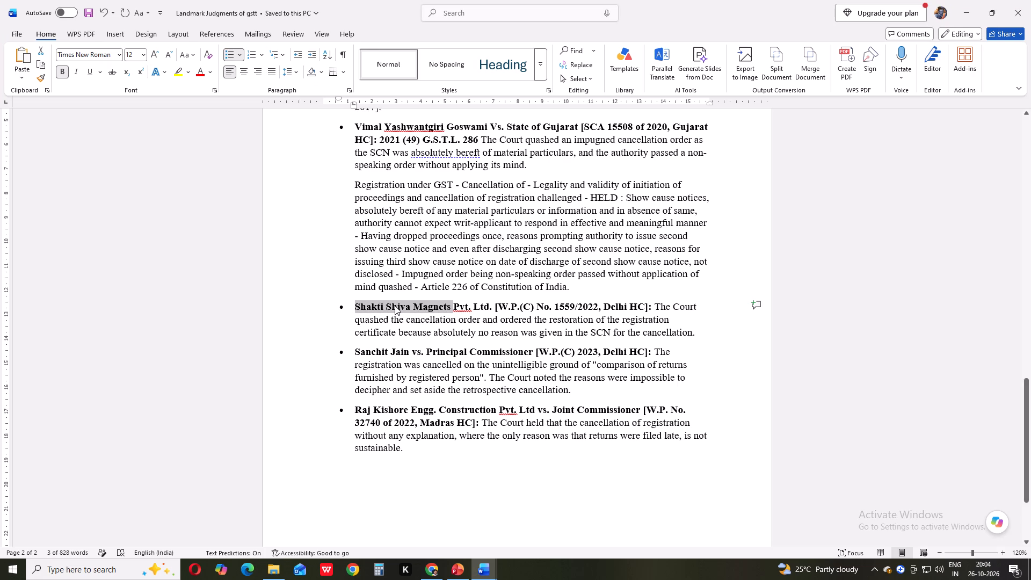
{"action": "key", "text": "alt+Tab"}
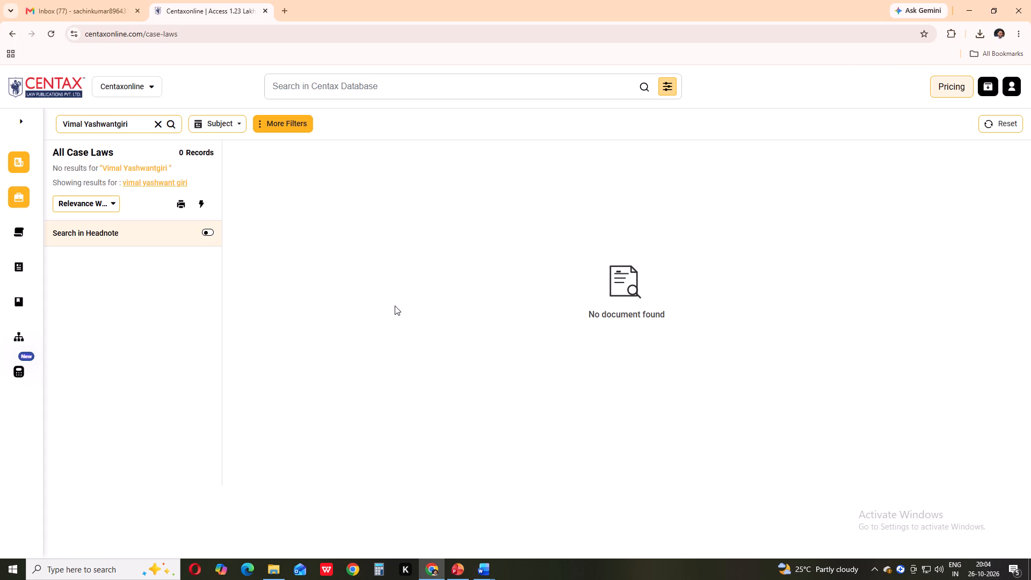
{"action": "left_click", "coordinate": [158, 124]}
{"action": "left_click", "coordinate": [117, 126]}
{"action": "key", "text": "ctrl+v"}
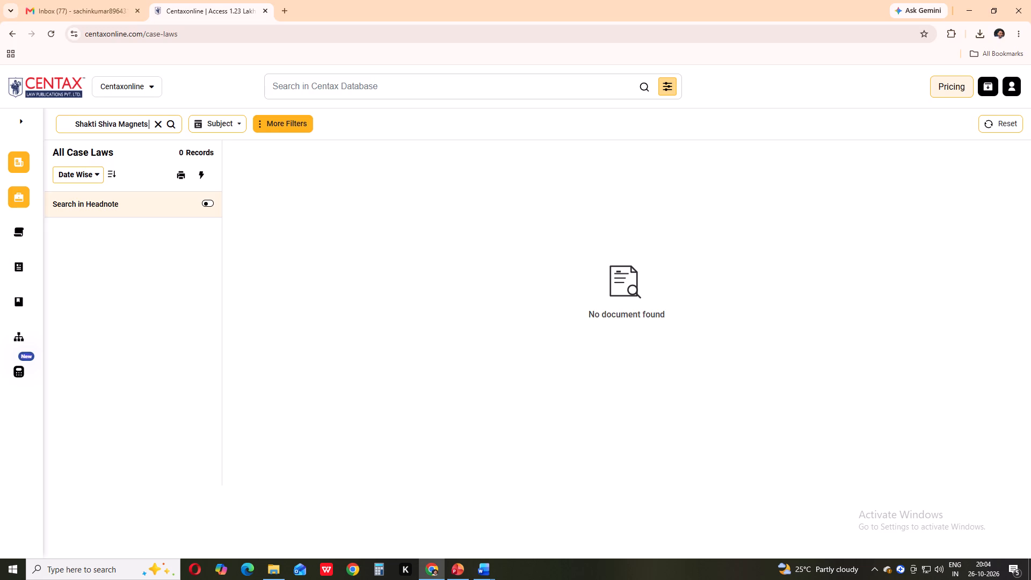
{"action": "left_click", "coordinate": [75, 120]}
{"action": "key", "text": "BackSpace"}
{"action": "key", "text": "BackSpace"}
{"action": "key", "text": "BackSpace"}
{"action": "key", "text": "Return"}
{"action": "key", "text": "Return"}
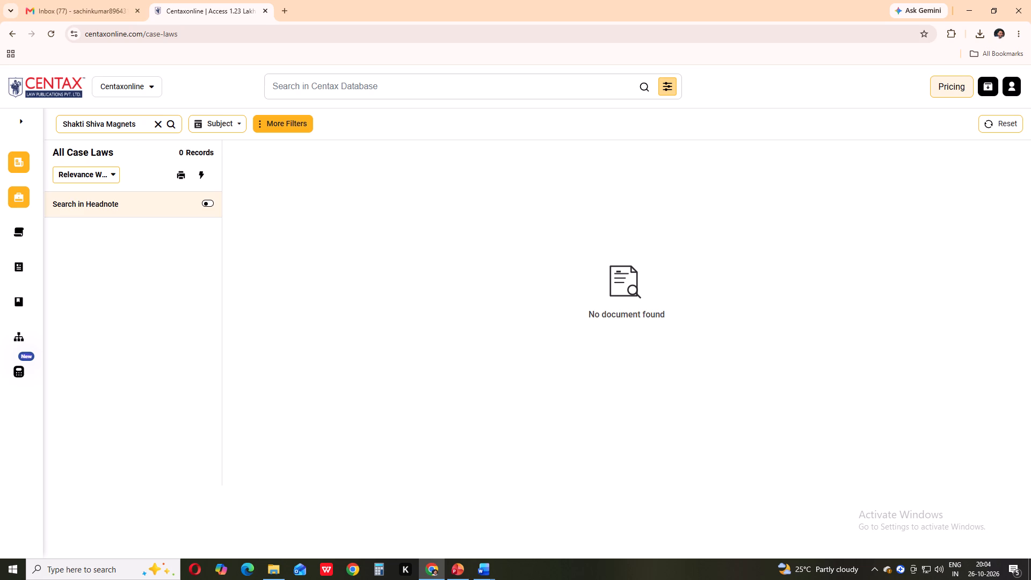
Shorten the case-law search text to "Shakti Shiva" and run the search again.
{"action": "left_click", "coordinate": [135, 123]}
{"action": "key", "text": "BackSpace"}
{"action": "key", "text": "BackSpace"}
{"action": "key", "text": "BackSpace"}
{"action": "key", "text": "BackSpace"}
{"action": "key", "text": "BackSpace"}
{"action": "key", "text": "BackSpace"}
{"action": "key", "text": "BackSpace"}
{"action": "key", "text": "BackSpace"}
{"action": "key", "text": "Return"}
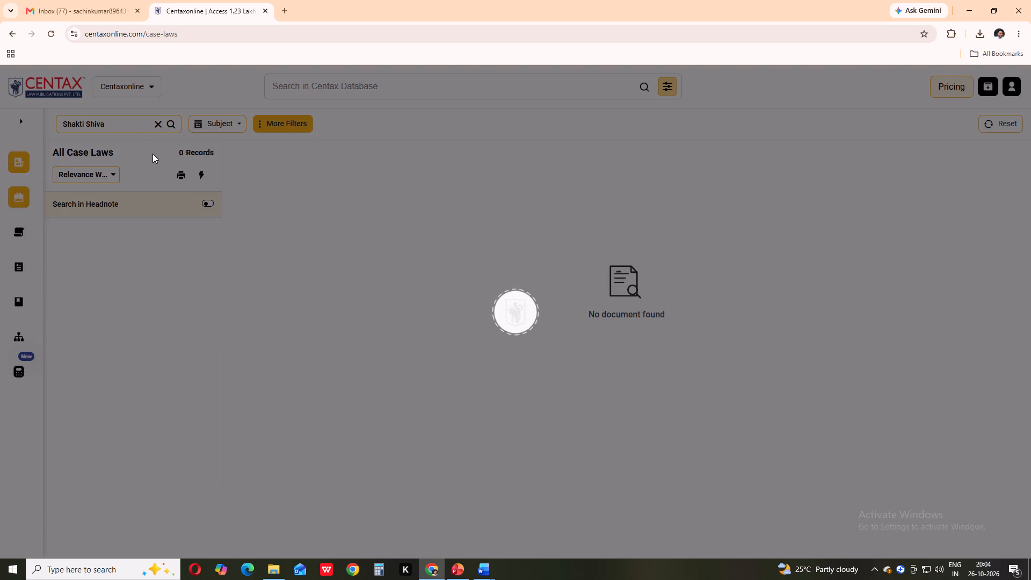
{"action": "key", "text": "Return"}
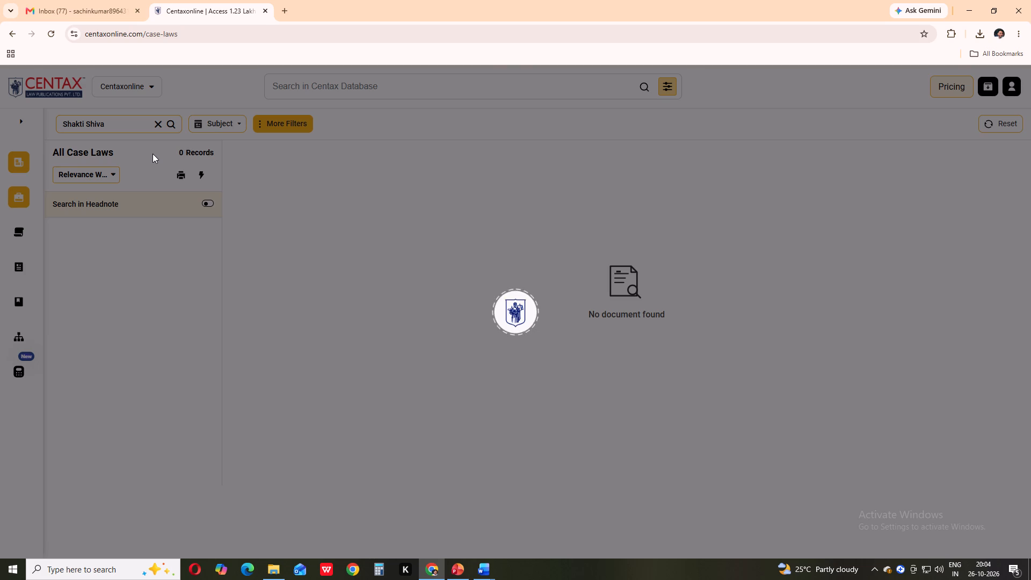
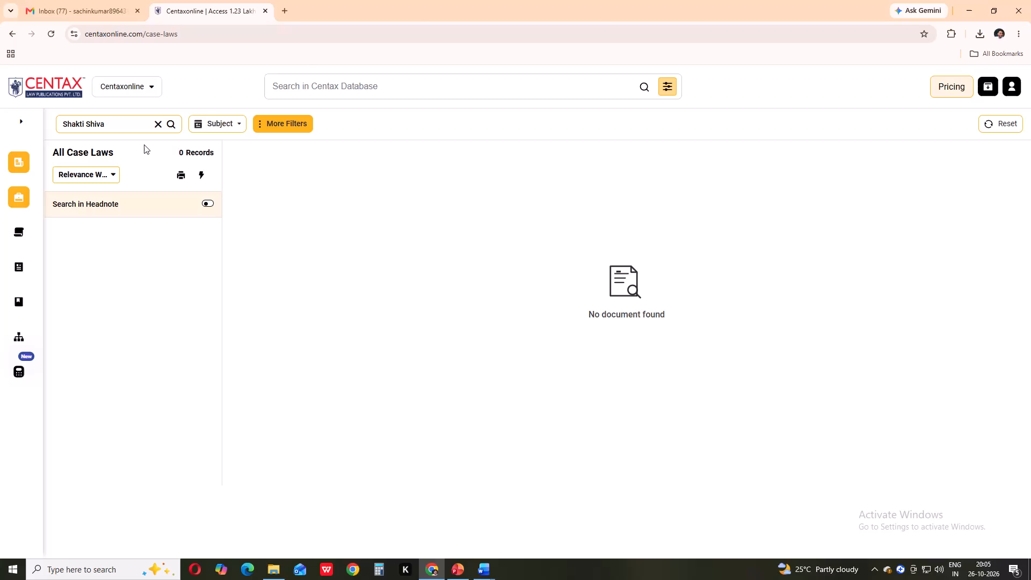
Copy the petitioner's name from the "vs. Principal Commissioner" Delhi HC entry in Word and use it as Centax's party name filter, without the leading bullet.
{"action": "key", "text": "alt+Tab"}
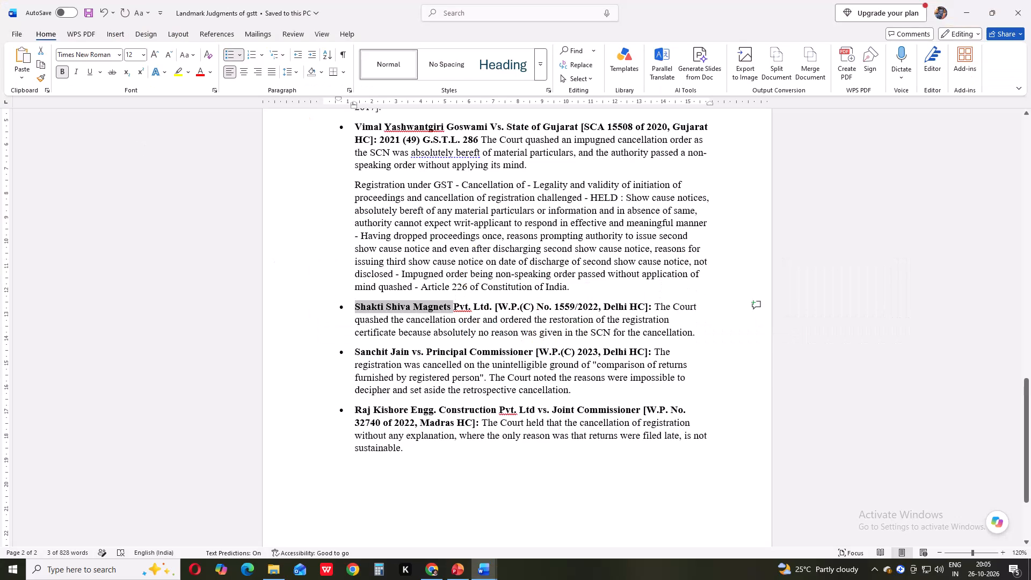
{"action": "scroll", "coordinate": [510, 298], "scroll_direction": "down", "scroll_amount": 2}
{"action": "left_click_drag", "start_coordinate": [355, 291], "coordinate": [359, 291]}
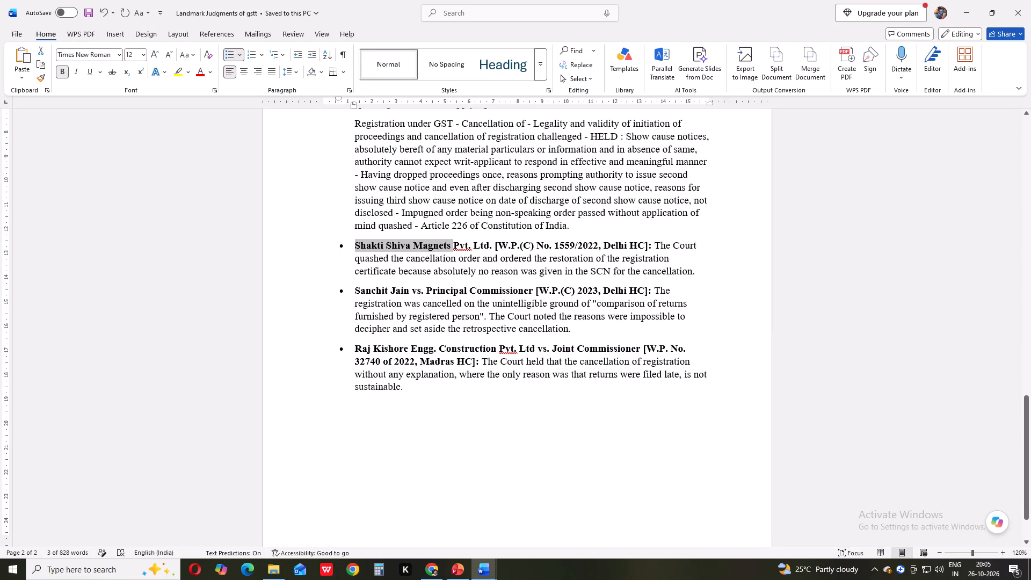
{"action": "left_click_drag", "start_coordinate": [359, 291], "coordinate": [404, 290]}
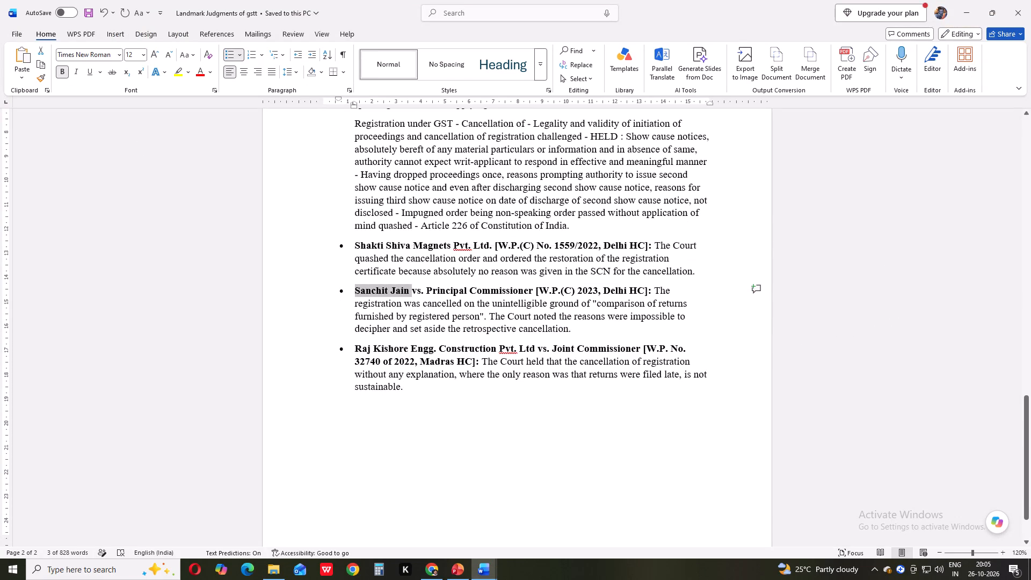
{"action": "key", "text": "ctrl+c"}
{"action": "key", "text": "alt+Tab"}
{"action": "left_click", "coordinate": [302, 123]}
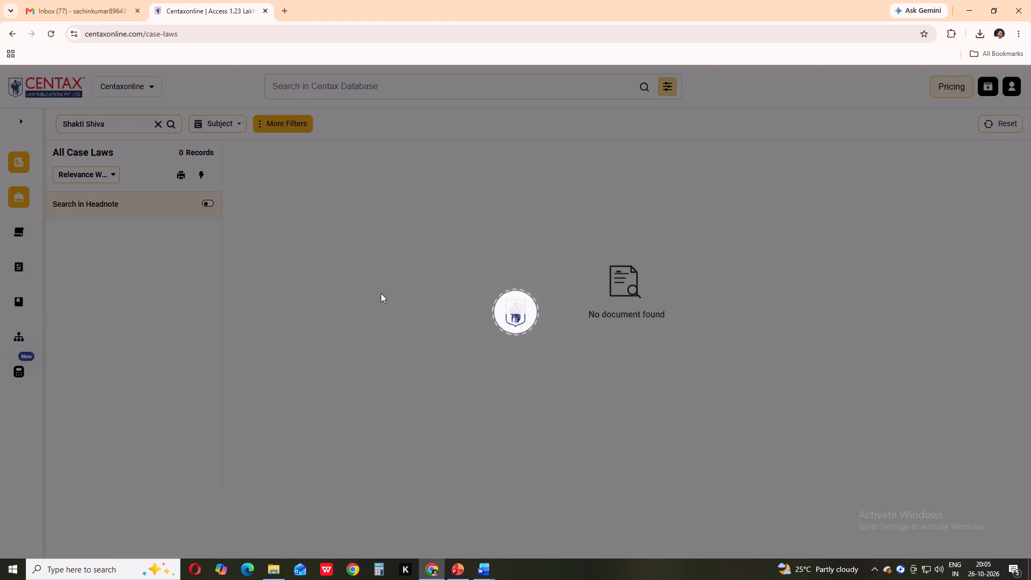
{"action": "triple_click", "coordinate": [299, 351]}
{"action": "left_click", "coordinate": [299, 351]}
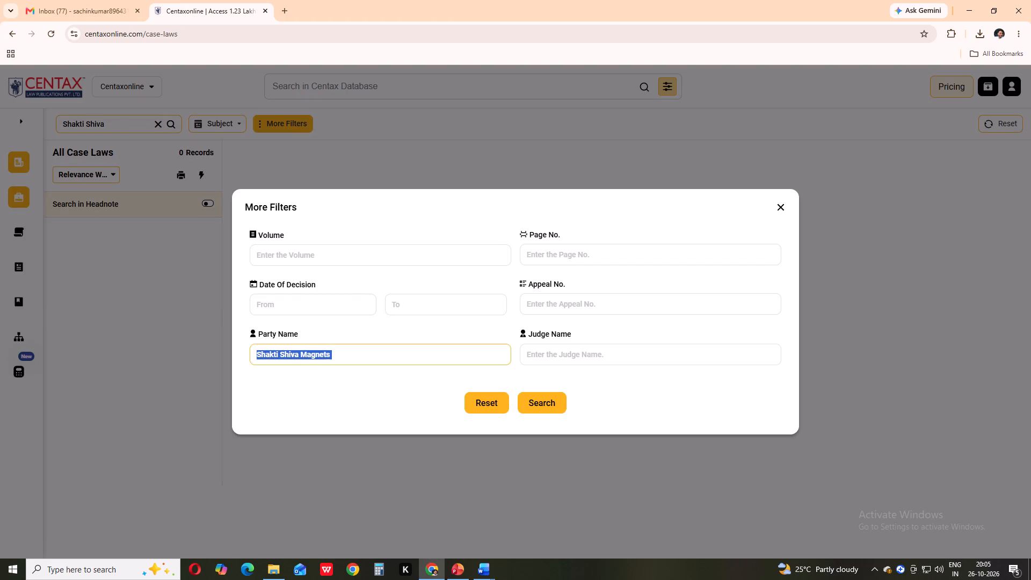
{"action": "key", "text": "ctrl+v"}
{"action": "left_click", "coordinate": [270, 355]}
{"action": "key", "text": "BackSpace"}
{"action": "key", "text": "BackSpace"}
{"action": "key", "text": "BackSpace"}
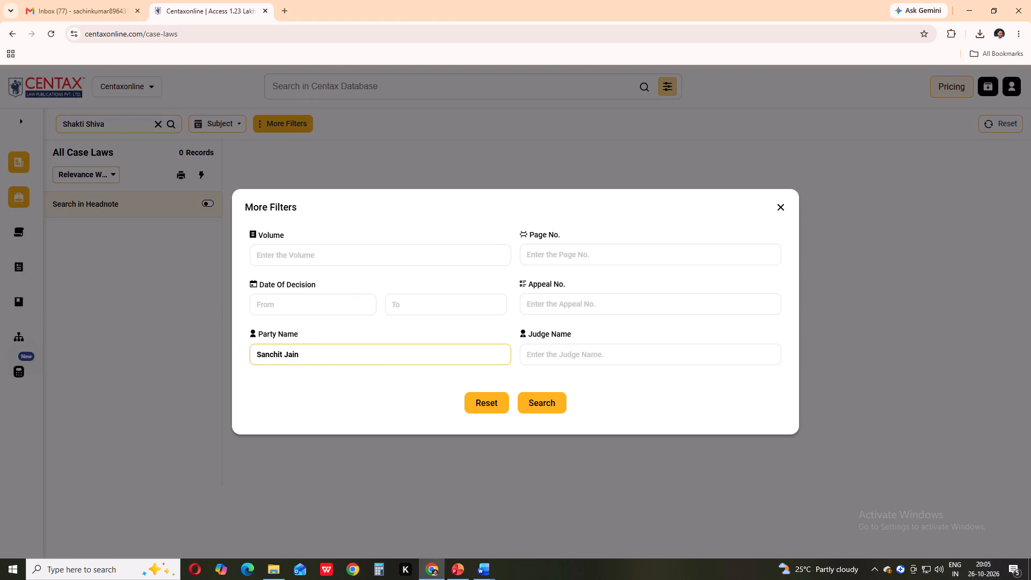
{"action": "key", "text": "BackSpace"}
{"action": "left_click", "coordinate": [541, 405]}
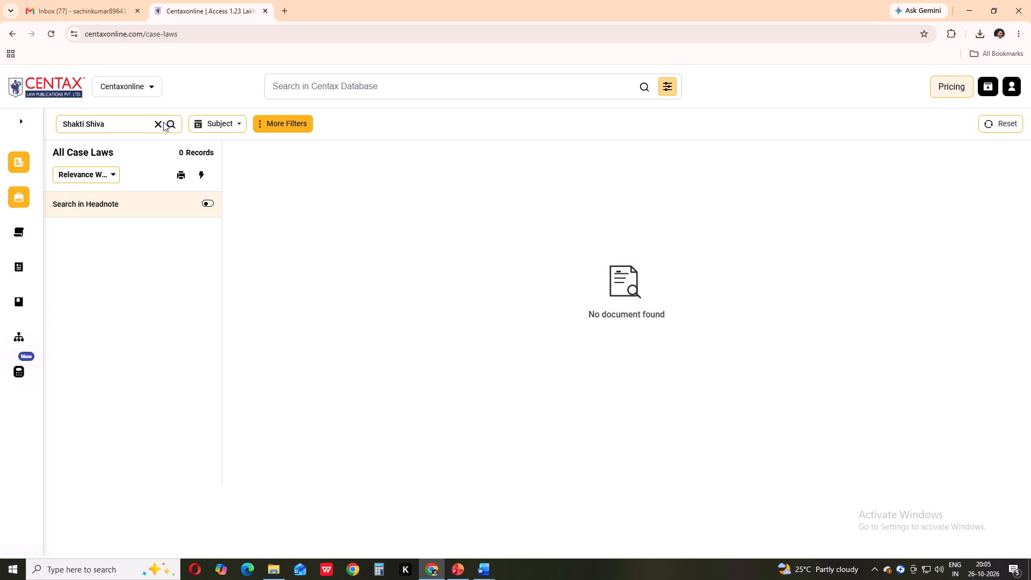
Reset the Centax case-law search and filter only by the copied petitioner's name as party name, without the leading bullet.
{"action": "left_click", "coordinate": [983, 125]}
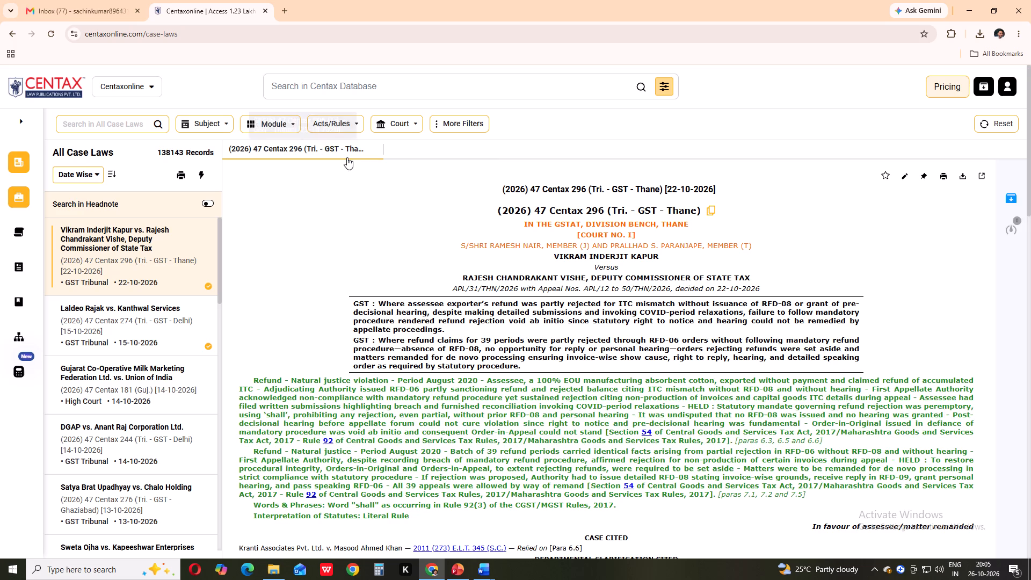
{"action": "left_click", "coordinate": [460, 128]}
{"action": "left_click", "coordinate": [294, 378]}
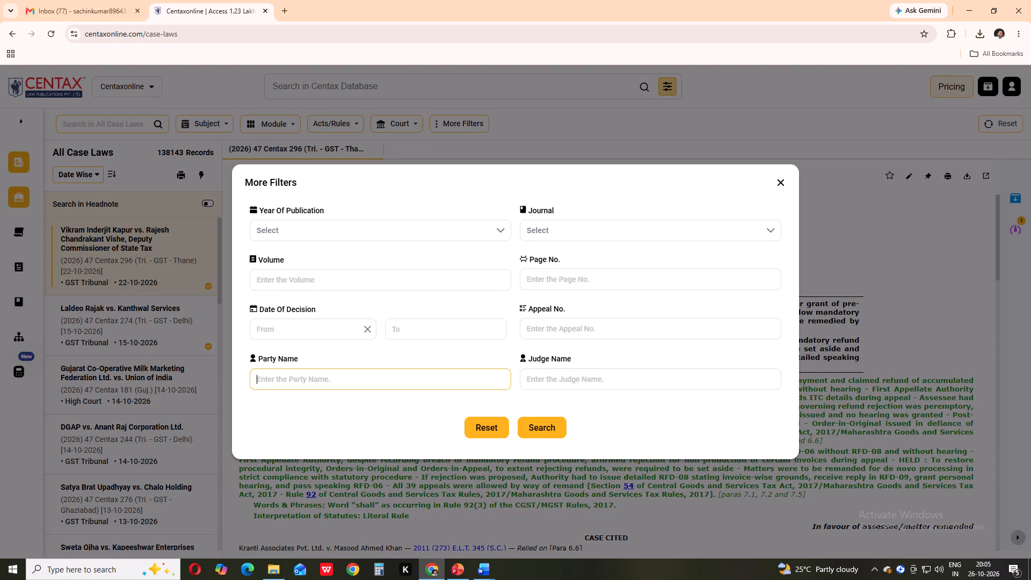
{"action": "key", "text": "ctrl+v"}
{"action": "left_click", "coordinate": [271, 376]}
{"action": "key", "text": "BackSpace"}
{"action": "key", "text": "BackSpace"}
{"action": "key", "text": "BackSpace"}
{"action": "left_click", "coordinate": [543, 429]}
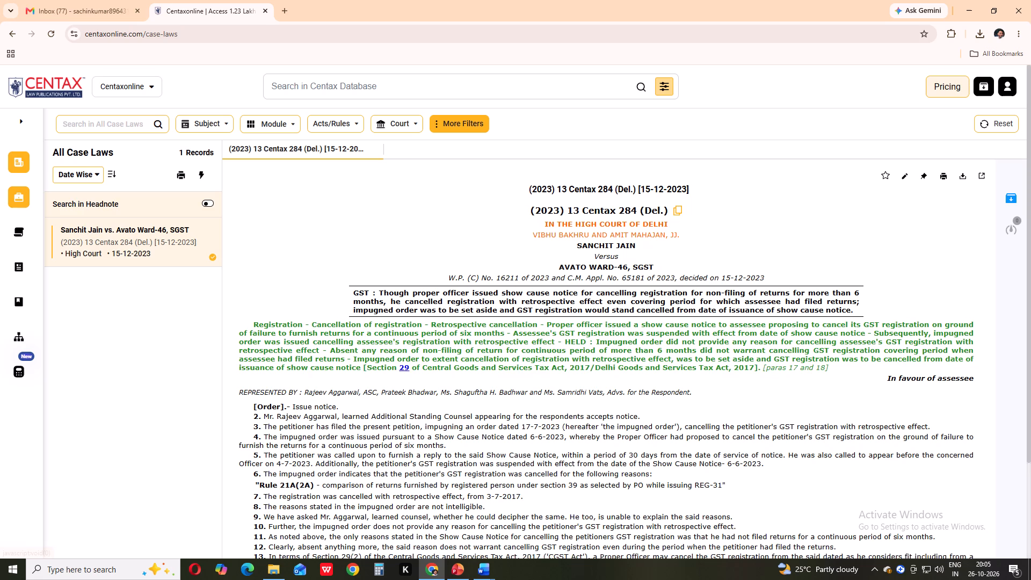
Compare the Centax judgment's parties, writ petition number and headnote with the "vs. Principal Commissioner" Delhi HC entry in the Word document.
{"action": "key", "text": "alt+Tab"}
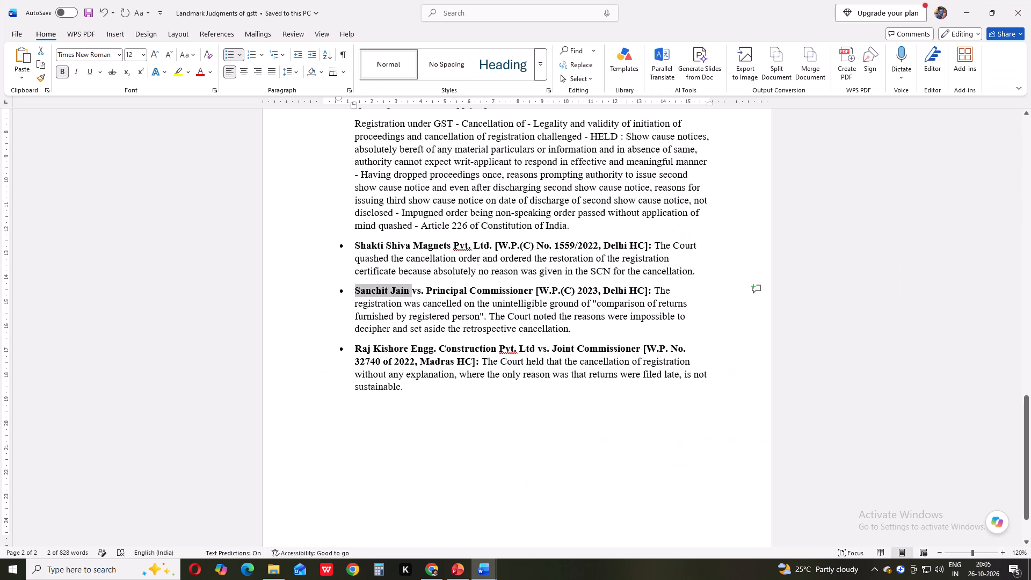
{"action": "key", "text": "alt+Tab"}
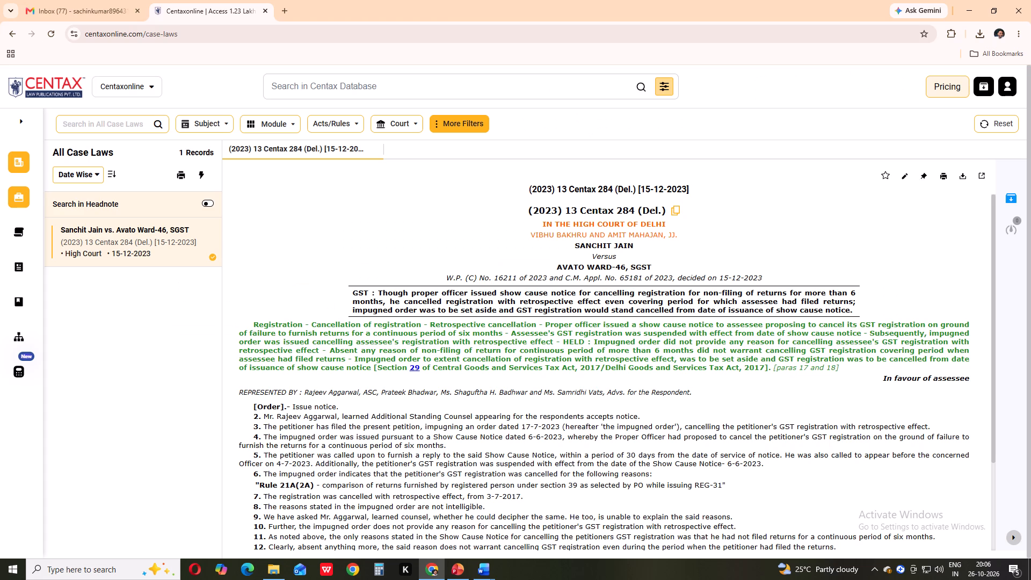
{"action": "key", "text": "alt+Tab"}
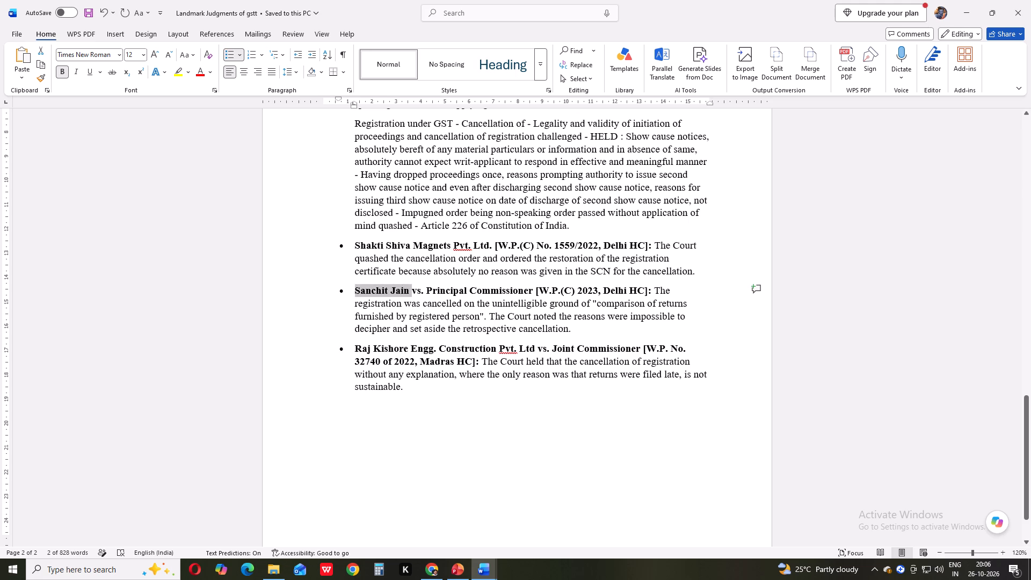
{"action": "key", "text": "alt+Tab"}
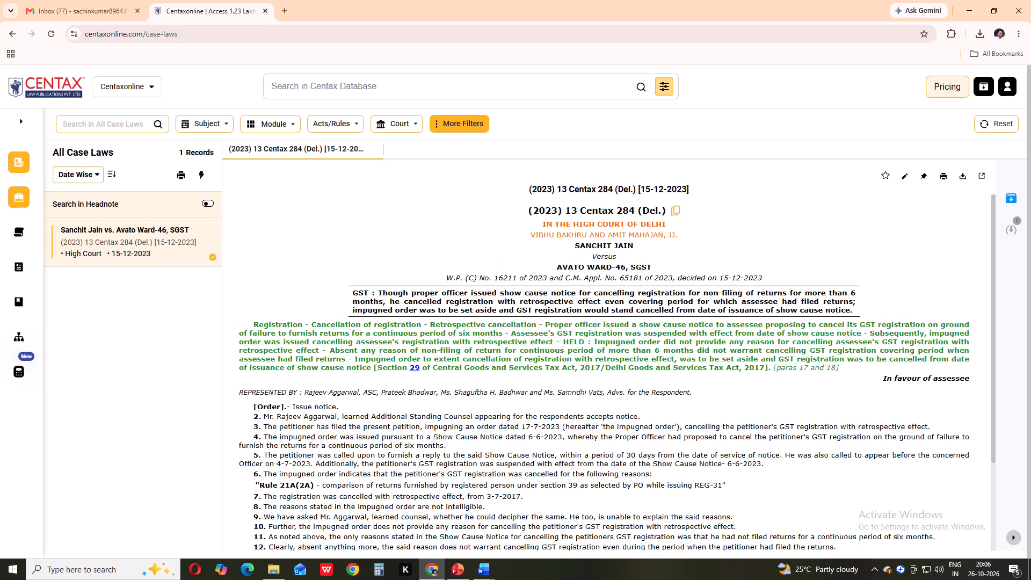
{"action": "key", "text": "alt+Tab"}
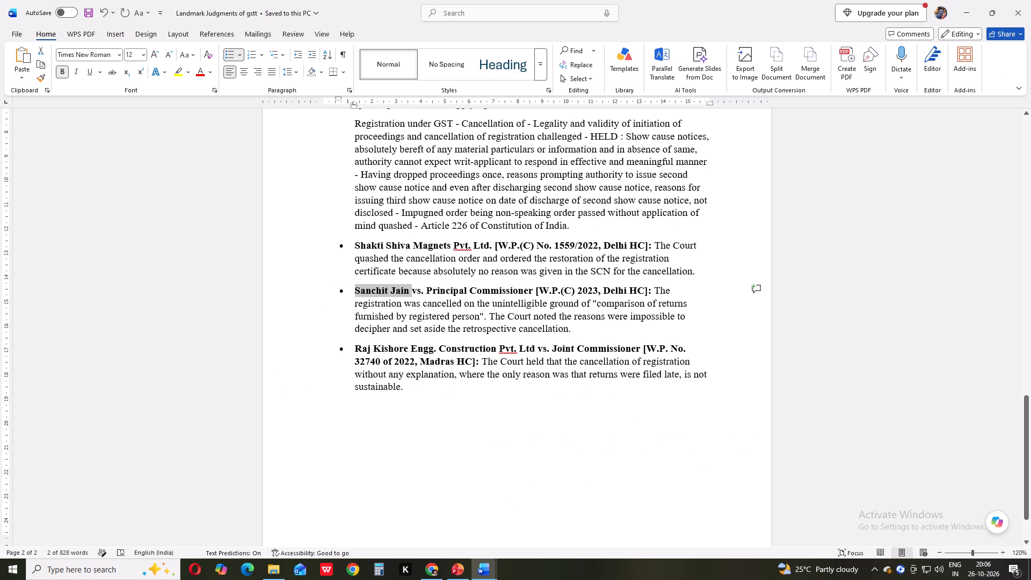
{"action": "key", "text": "alt+Tab"}
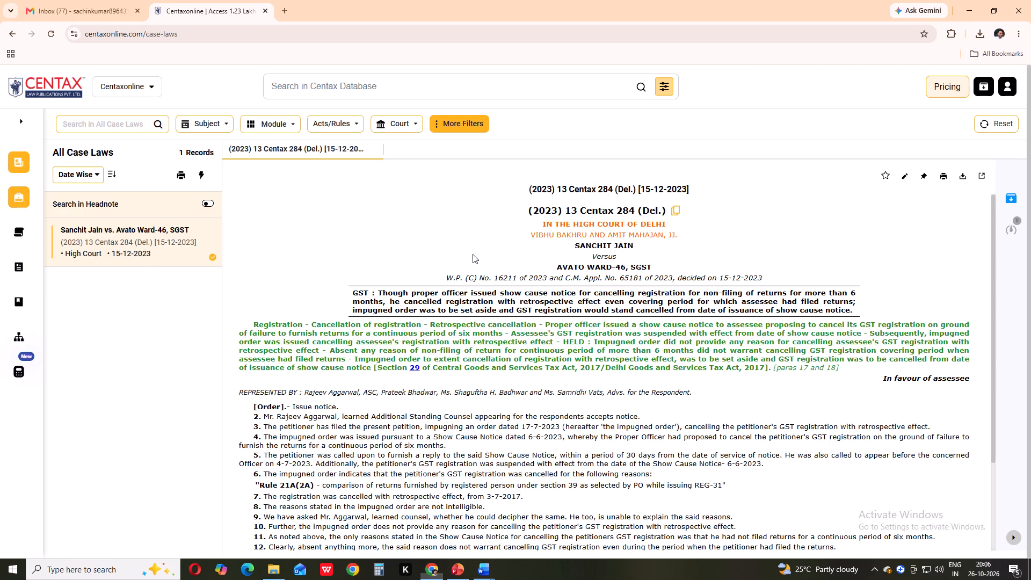
{"action": "key", "text": "alt+Tab"}
{"action": "key", "text": "alt+Tab"}
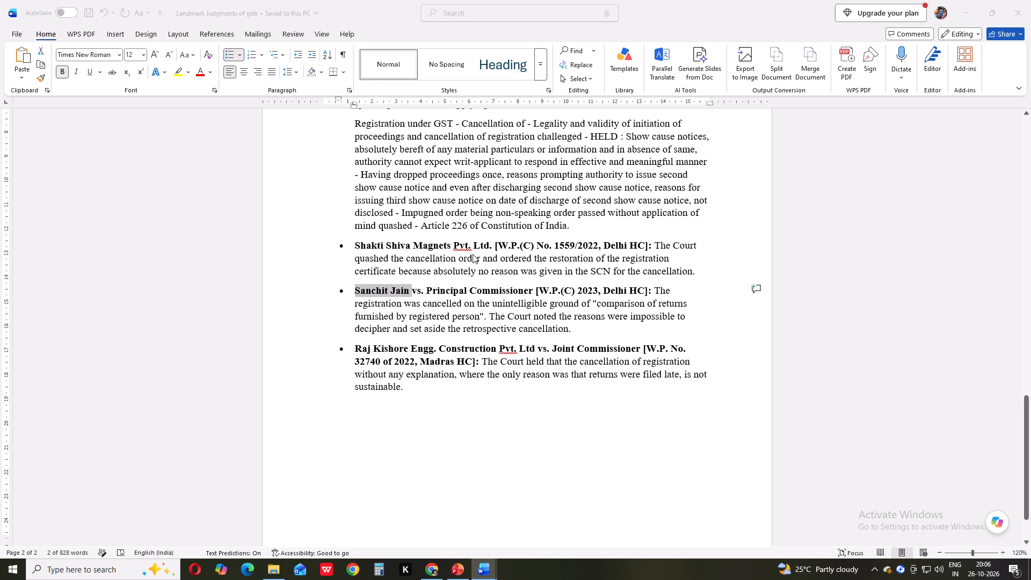
{"action": "key", "text": "alt+Tab"}
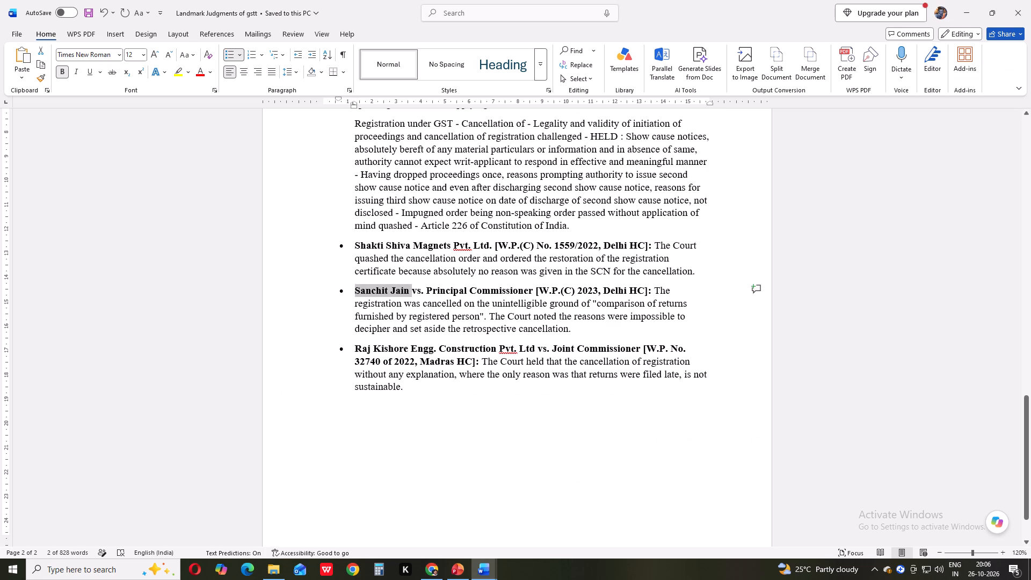
{"action": "key", "text": "alt+Tab"}
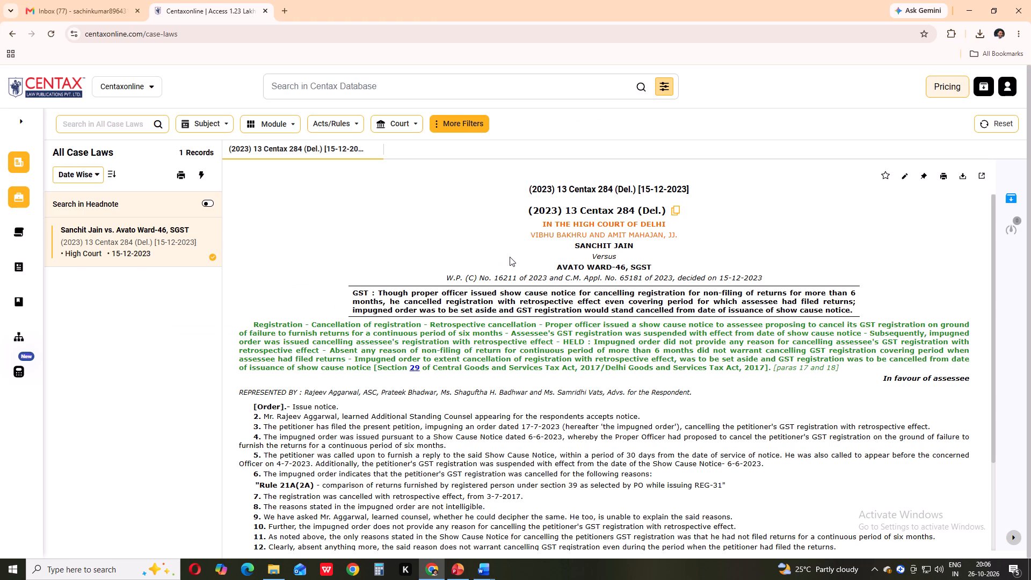
{"action": "key", "text": "alt+Tab"}
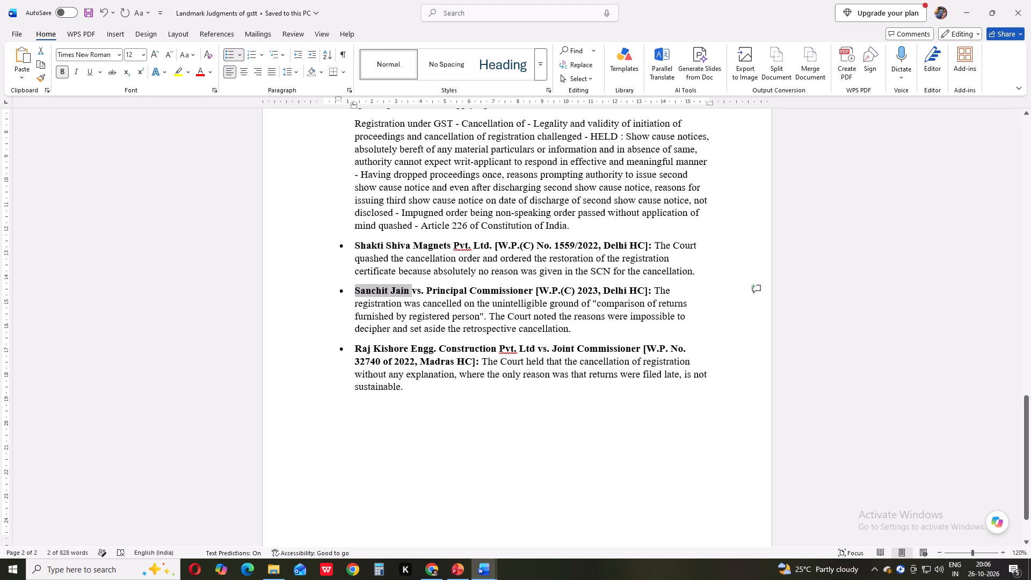
{"action": "key", "text": "alt+Tab"}
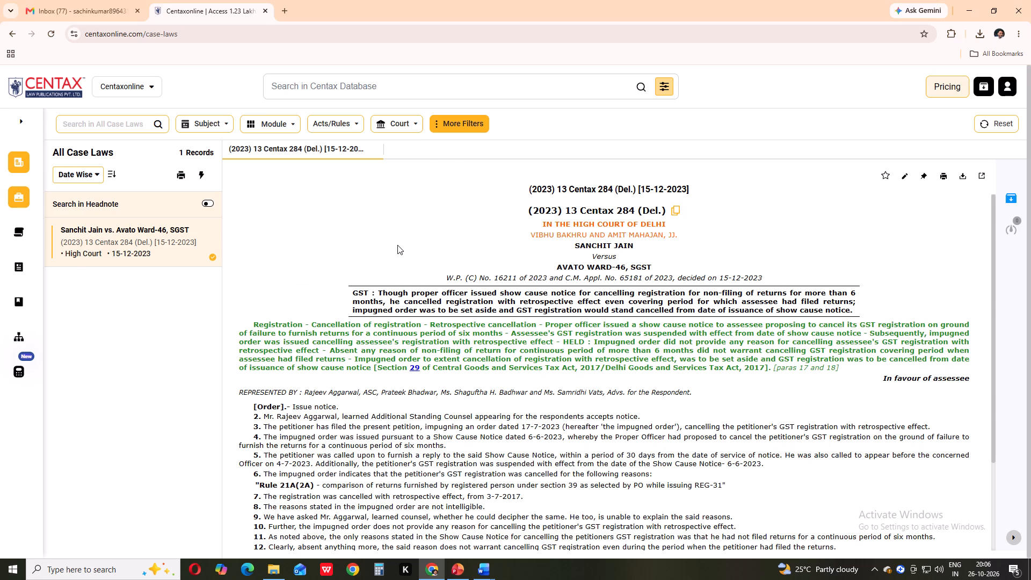
Search all case laws for the copied petitioner's name as search text, without the leading bullet.
{"action": "left_click", "coordinate": [126, 130]}
{"action": "key", "text": "ctrl+v"}
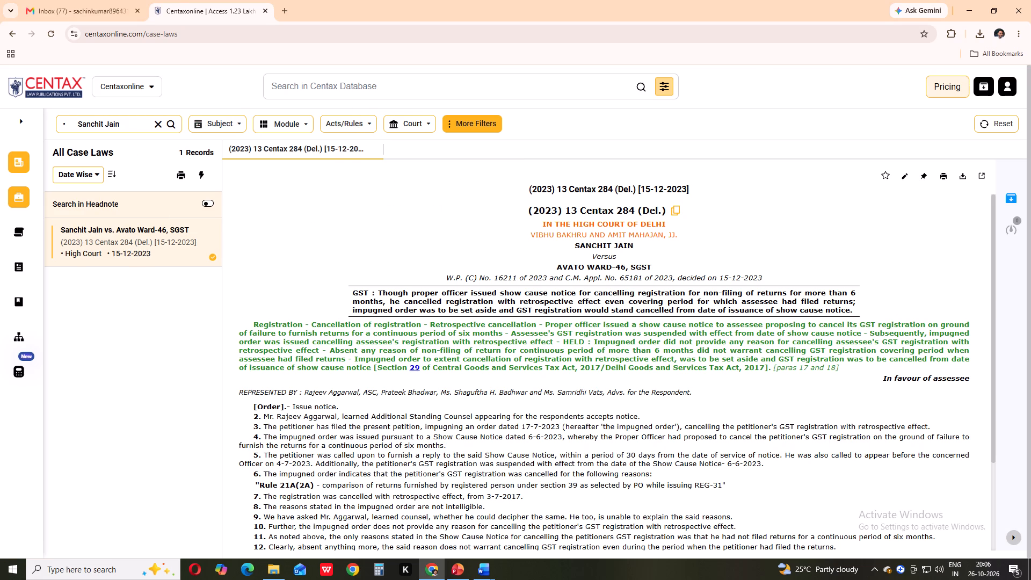
{"action": "left_click", "coordinate": [76, 121]}
{"action": "key", "text": "BackSpace"}
{"action": "key", "text": "BackSpace"}
{"action": "key", "text": "BackSpace"}
{"action": "key", "text": "BackSpace"}
{"action": "key", "text": "Return"}
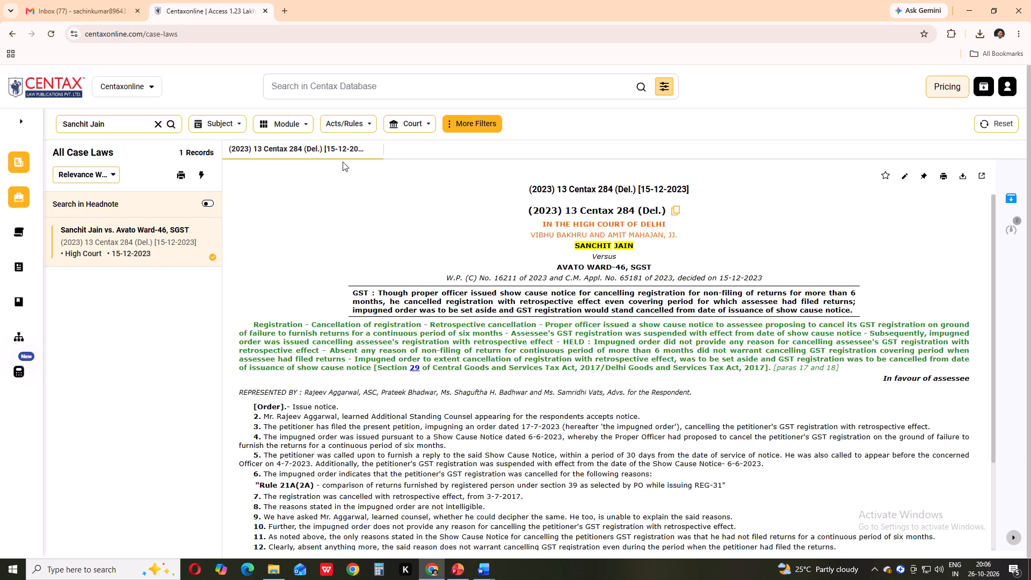
Extend the case-law search text with "vs Principal Commissioner", copying the respondent from the Word entry, and run the search.
{"action": "left_click", "coordinate": [106, 127]}
{"action": "type", "text": "vs"}
{"action": "key", "text": "space"}
{"action": "key", "text": "alt+Tab"}
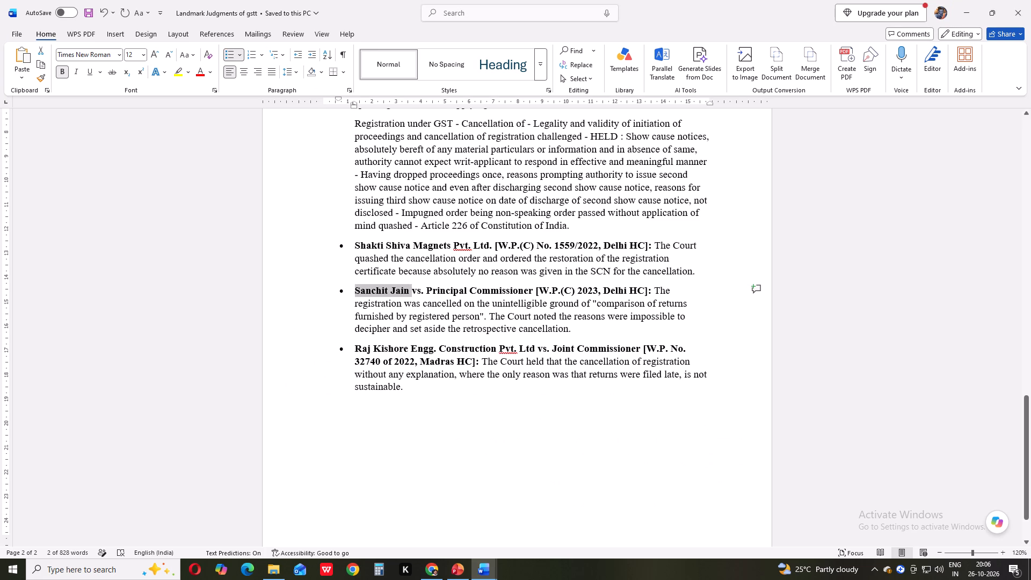
{"action": "left_click_drag", "start_coordinate": [425, 291], "coordinate": [490, 289]}
{"action": "key", "text": "ctrl+c"}
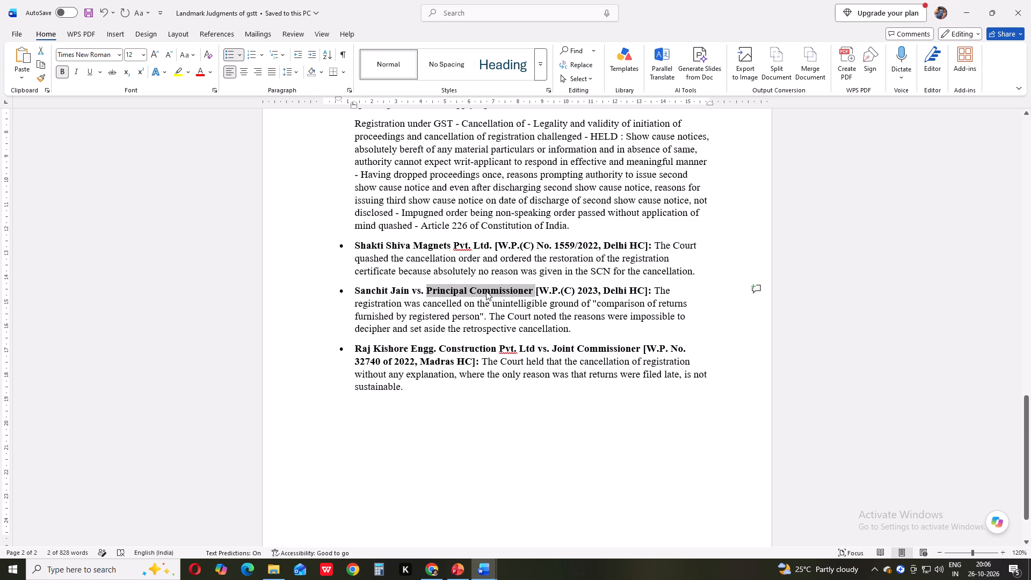
{"action": "key", "text": "alt+Tab"}
{"action": "key", "text": "ctrl+v"}
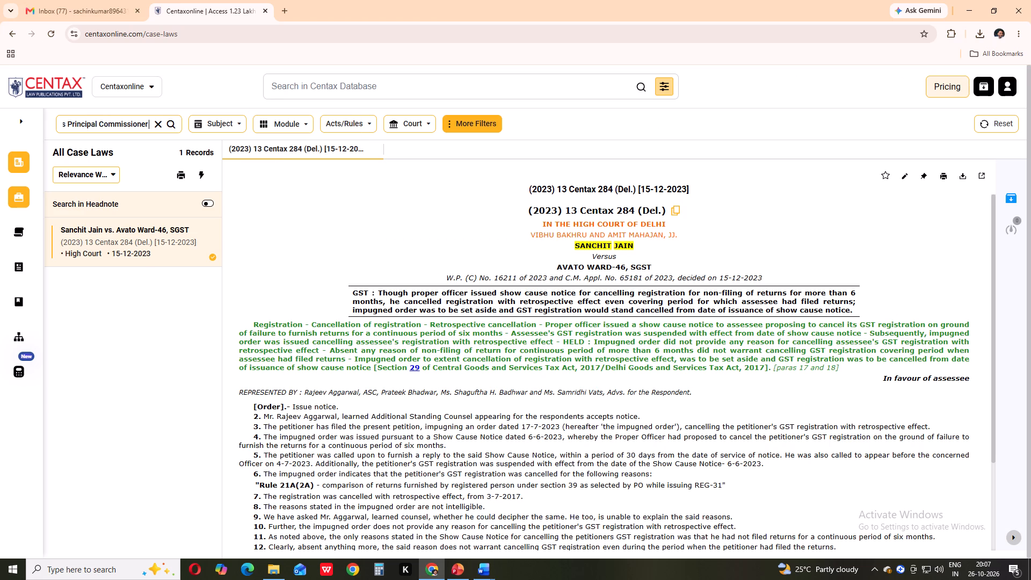
{"action": "key", "text": "Return"}
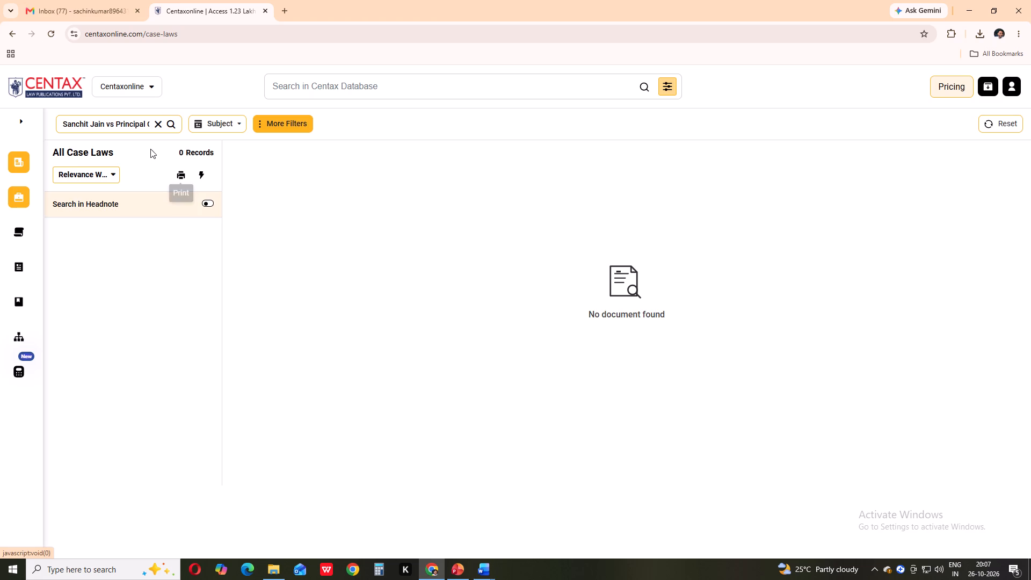
Rerun the case-law search with the full case title, ending in "vs Principal Commissioner".
{"action": "left_click", "coordinate": [120, 122]}
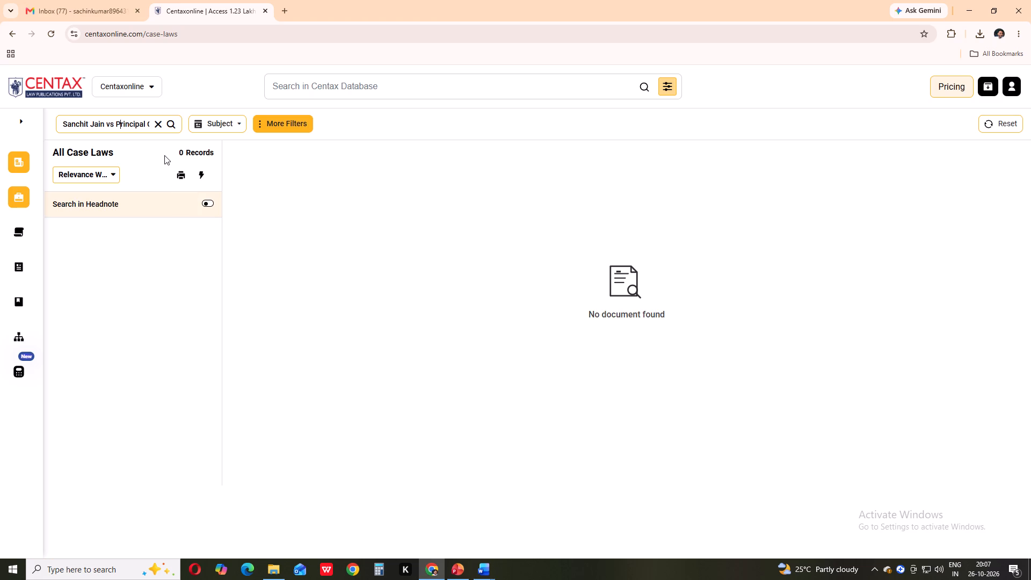
{"action": "key", "text": "Right"}
{"action": "key", "text": "Right"}
{"action": "key", "text": "Right"}
{"action": "key", "text": "Right"}
{"action": "key", "text": "Right"}
{"action": "key", "text": "Right"}
{"action": "key", "text": "Right"}
{"action": "key", "text": "Right"}
{"action": "key", "text": "Right"}
{"action": "key", "text": "Right"}
{"action": "key", "text": "Right"}
{"action": "key", "text": "Right"}
{"action": "key", "text": "Right"}
{"action": "key", "text": "Right"}
{"action": "key", "text": "Right"}
{"action": "key", "text": "Right"}
{"action": "key", "text": "Right"}
{"action": "key", "text": "Right"}
{"action": "key", "text": "Right"}
{"action": "key", "text": "Right"}
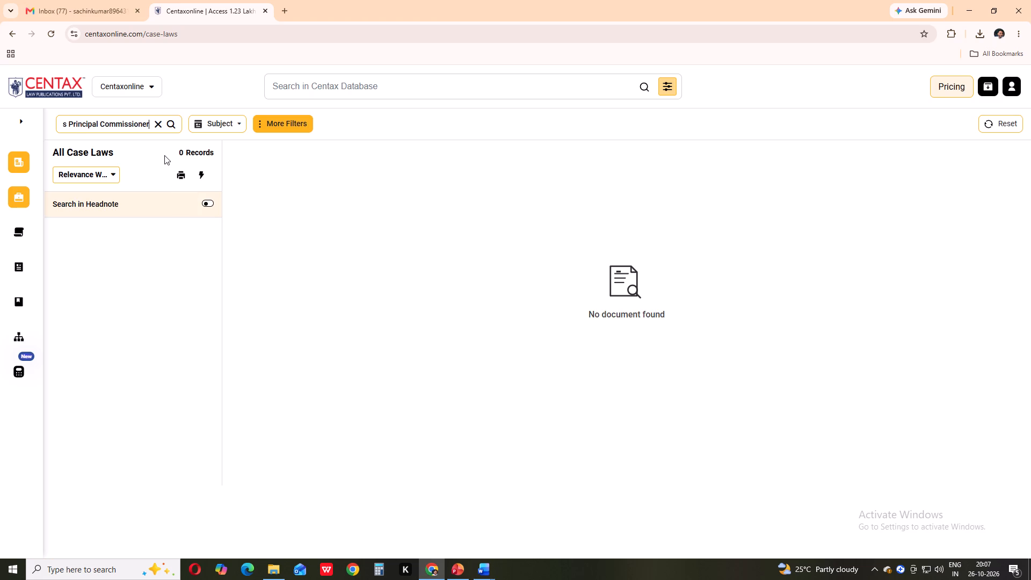
{"action": "key", "text": "Return"}
{"action": "key", "text": "Return"}
{"action": "key", "text": "Right"}
{"action": "key", "text": "Right"}
{"action": "key", "text": "Right"}
{"action": "key", "text": "Right"}
{"action": "key", "text": "Right"}
{"action": "key", "text": "Right"}
{"action": "key", "text": "Right"}
{"action": "key", "text": "Right"}
{"action": "key", "text": "Right"}
{"action": "key", "text": "Right"}
{"action": "key", "text": "Right"}
{"action": "key", "text": "Right"}
{"action": "key", "text": "Right"}
{"action": "key", "text": "Right"}
{"action": "key", "text": "Right"}
{"action": "key", "text": "Right"}
{"action": "key", "text": "Right"}
{"action": "key", "text": "Right"}
{"action": "key", "text": "Right"}
{"action": "key", "text": "Right"}
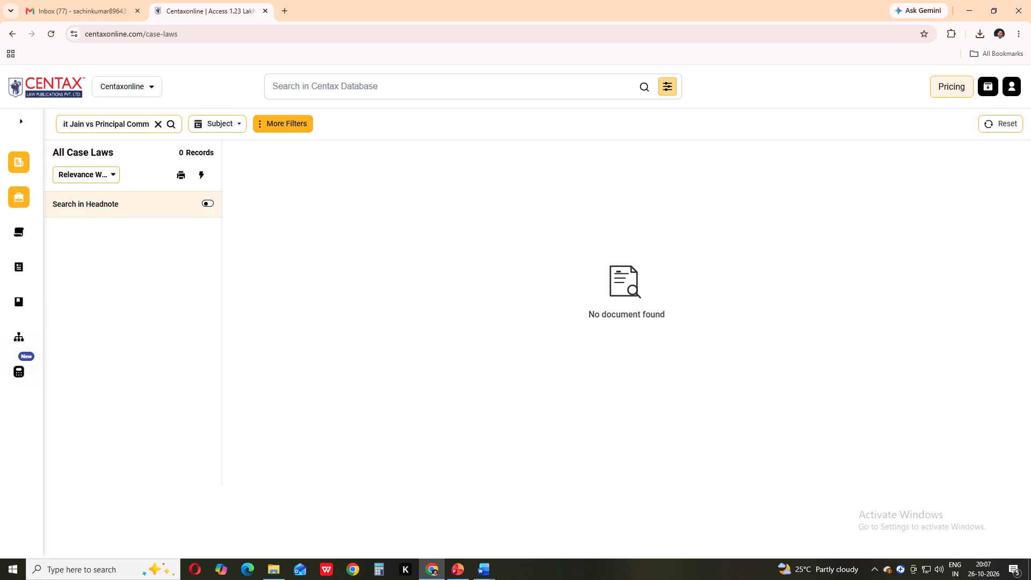
{"action": "key", "text": "Return"}
{"action": "key", "text": "Return"}
{"action": "key", "text": "Return"}
{"action": "key", "text": "Return"}
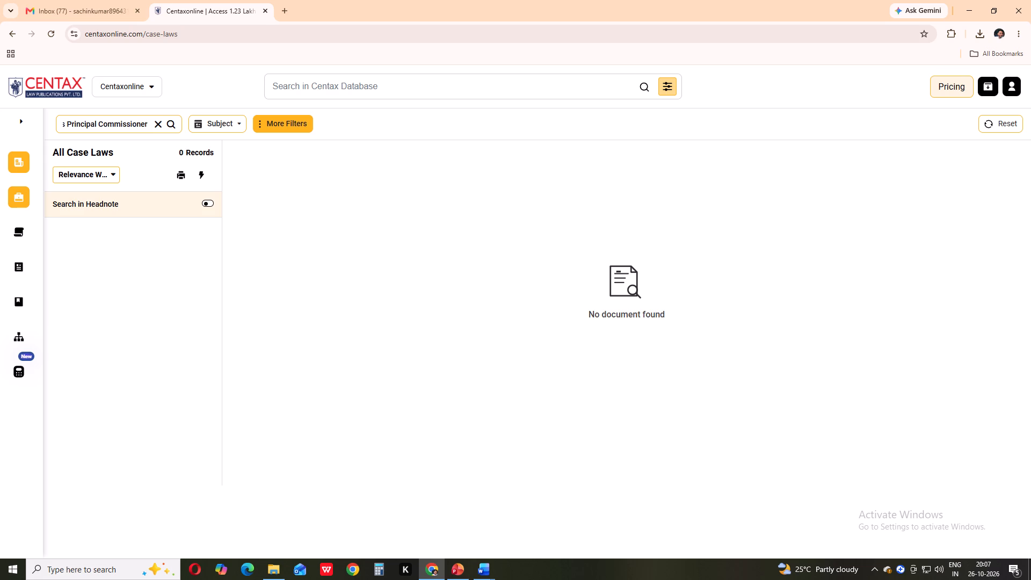
{"action": "key", "text": "Return"}
{"action": "left_click", "coordinate": [137, 127]}
{"action": "key", "text": "Return"}
{"action": "key", "text": "Return"}
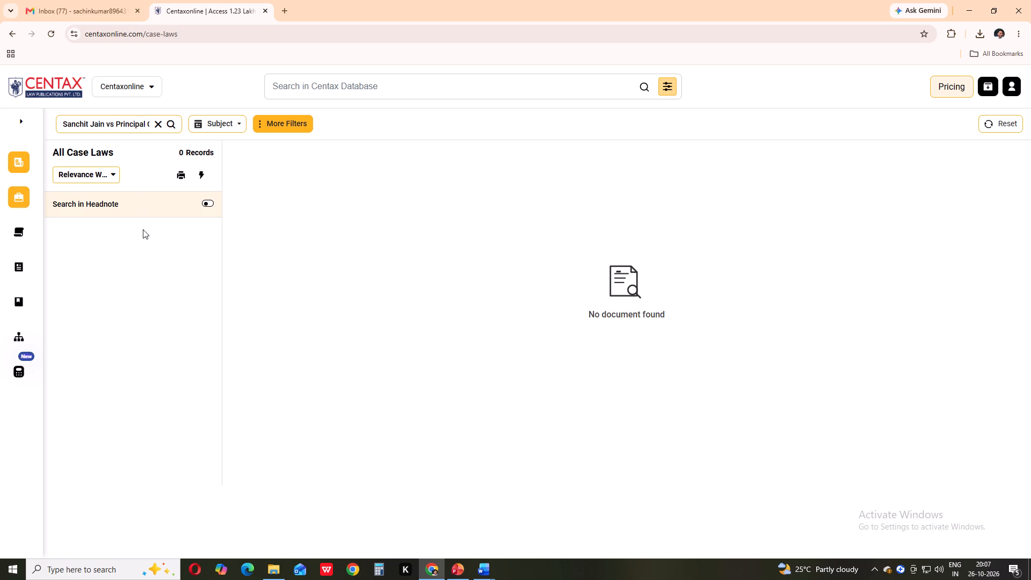
{"action": "left_click", "coordinate": [142, 230]}
{"action": "key", "text": "Return"}
Turn on Search in Headnote for the case-law search.
{"action": "left_click", "coordinate": [204, 201]}
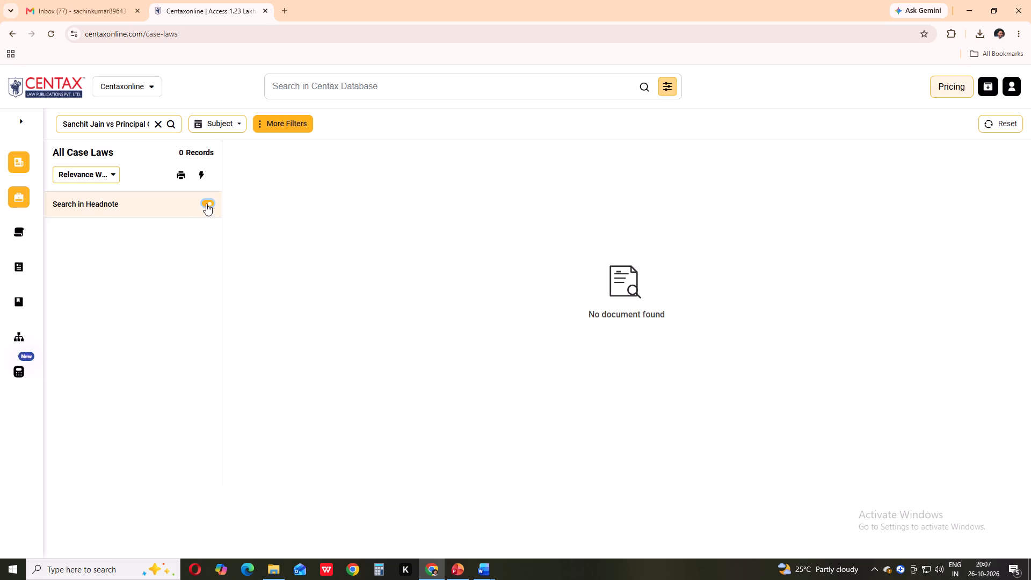
Turn off Search in Headnote for the case-law search.
{"action": "left_click", "coordinate": [206, 204]}
{"action": "key", "text": "Return"}
{"action": "key", "text": "Return"}
{"action": "key", "text": "Return"}
{"action": "key", "text": "Return"}
{"action": "key", "text": "Return"}
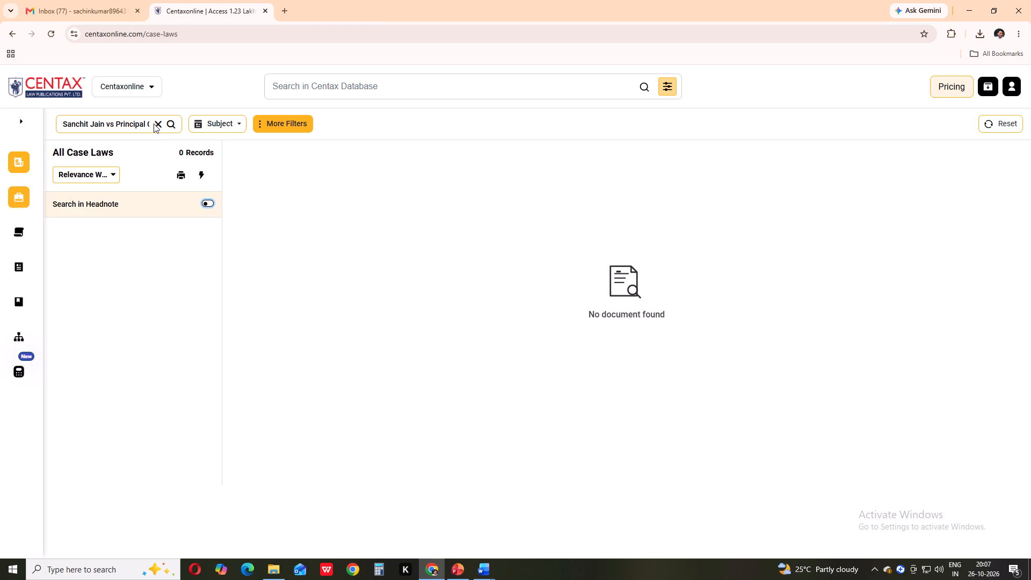
Clear the case-law search text, keeping the petitioner's party-name filter.
{"action": "triple_click", "coordinate": [168, 125]}
{"action": "left_click", "coordinate": [154, 123]}
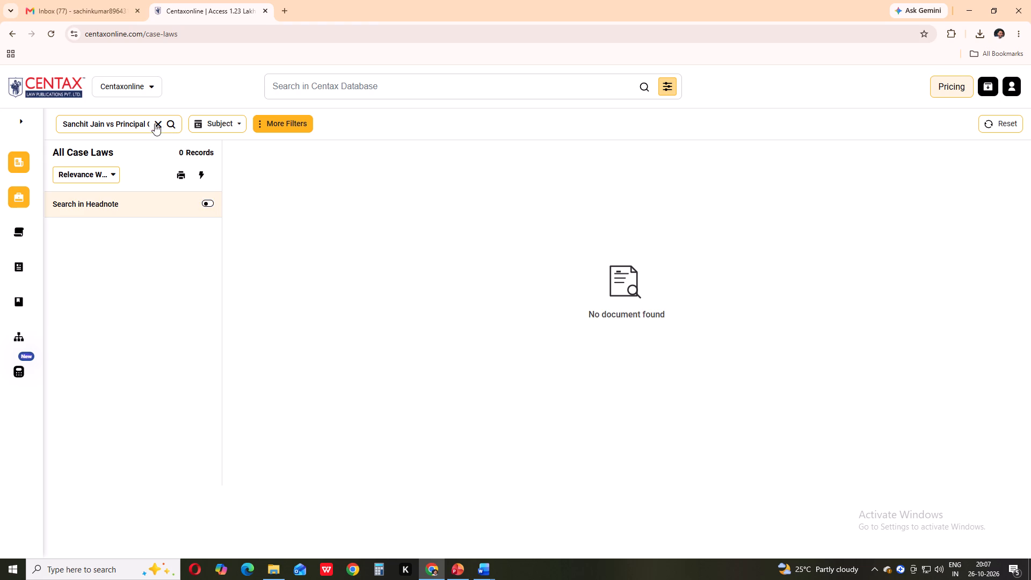
{"action": "left_click", "coordinate": [156, 120]}
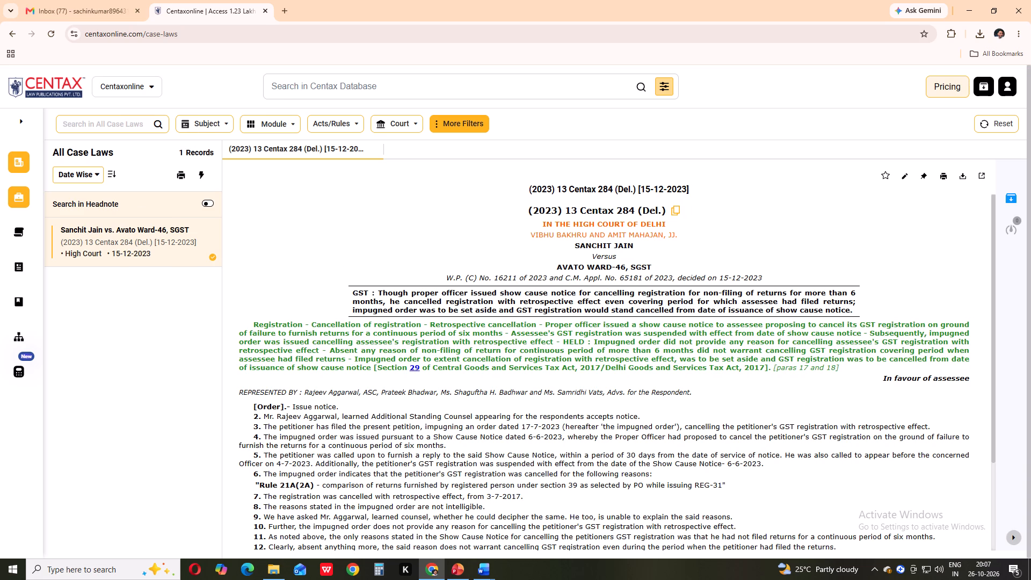
Copy the citation "(2023) 13 Centax 284" from the judgment and paste it after "[W.P.(C) 2023, Delhi HC]:" in the Word entry.
{"action": "left_click_drag", "start_coordinate": [524, 207], "coordinate": [627, 211]}
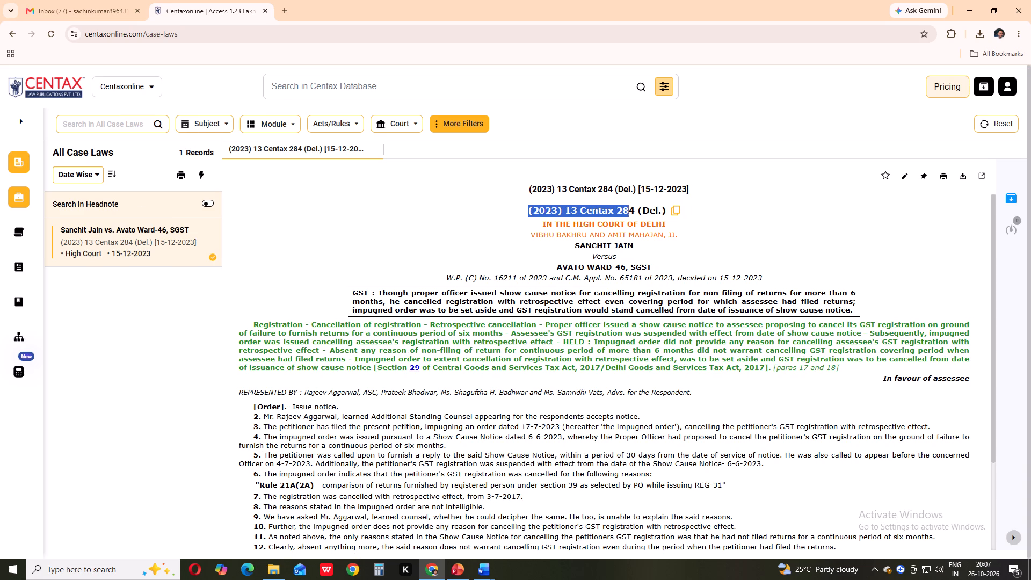
{"action": "left_click_drag", "start_coordinate": [627, 211], "coordinate": [633, 210]}
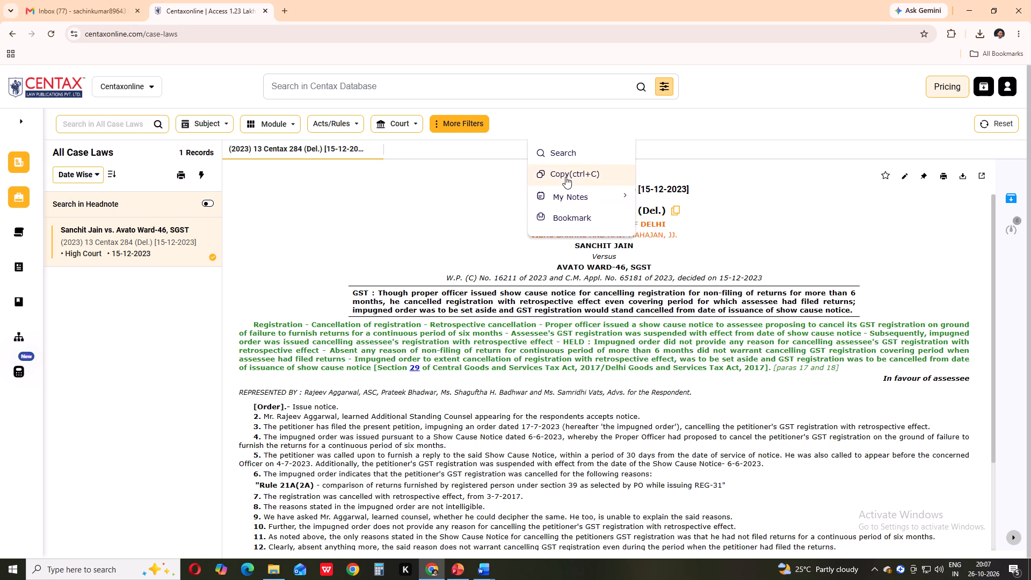
{"action": "left_click", "coordinate": [565, 177]}
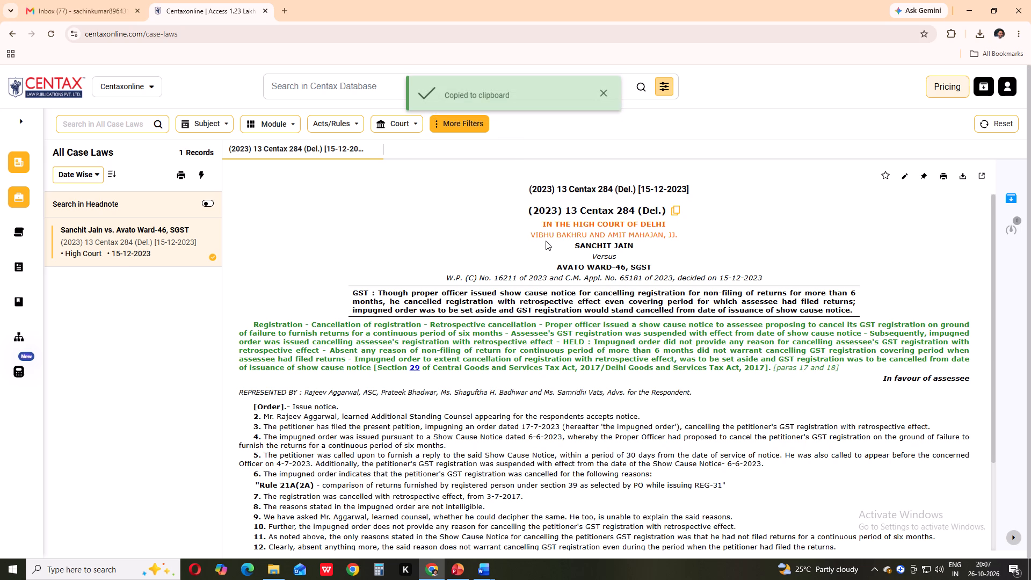
{"action": "key", "text": "alt+Tab"}
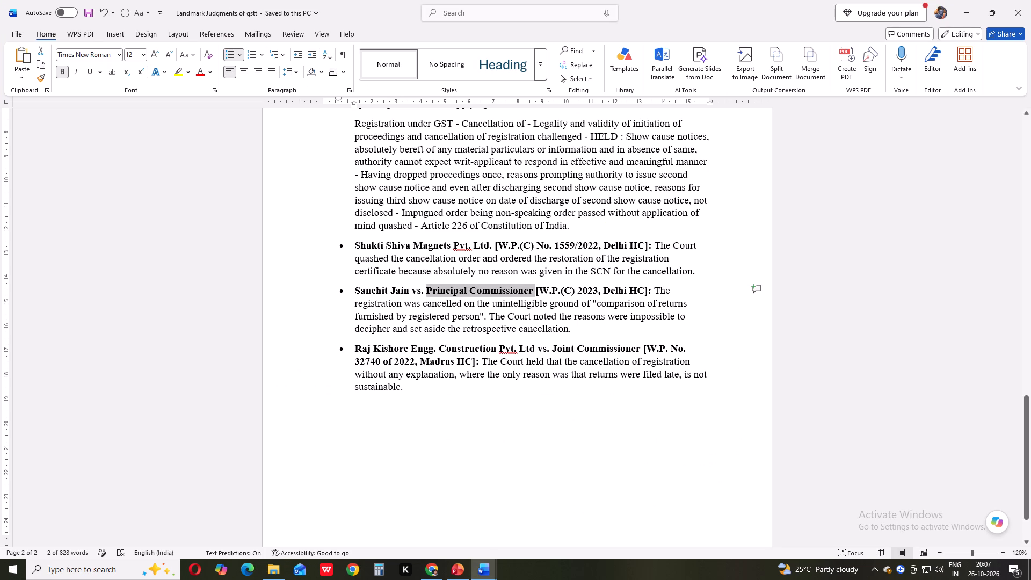
{"action": "key", "text": "alt+Tab"}
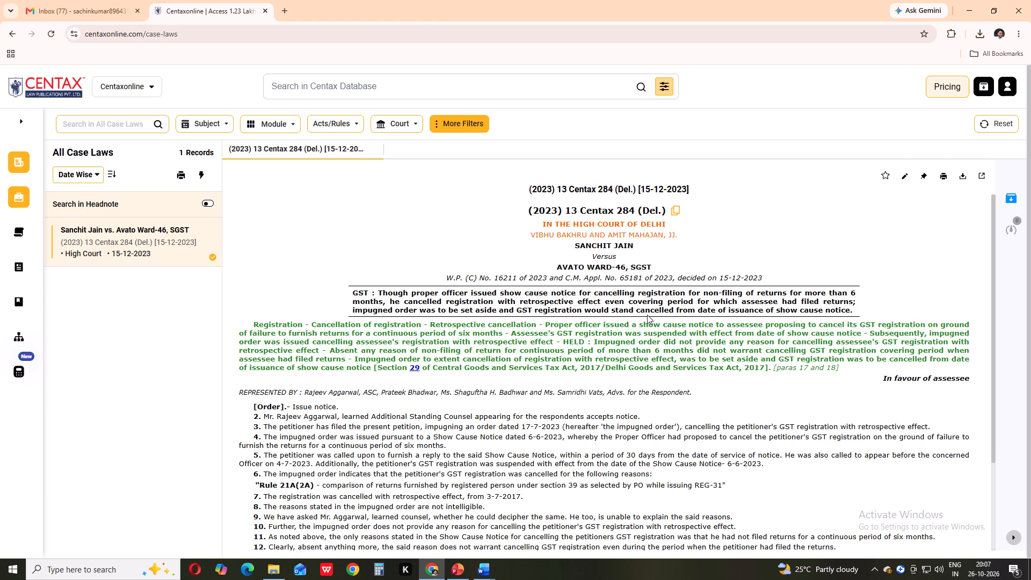
{"action": "key", "text": "alt+Tab"}
{"action": "left_click", "coordinate": [654, 287]}
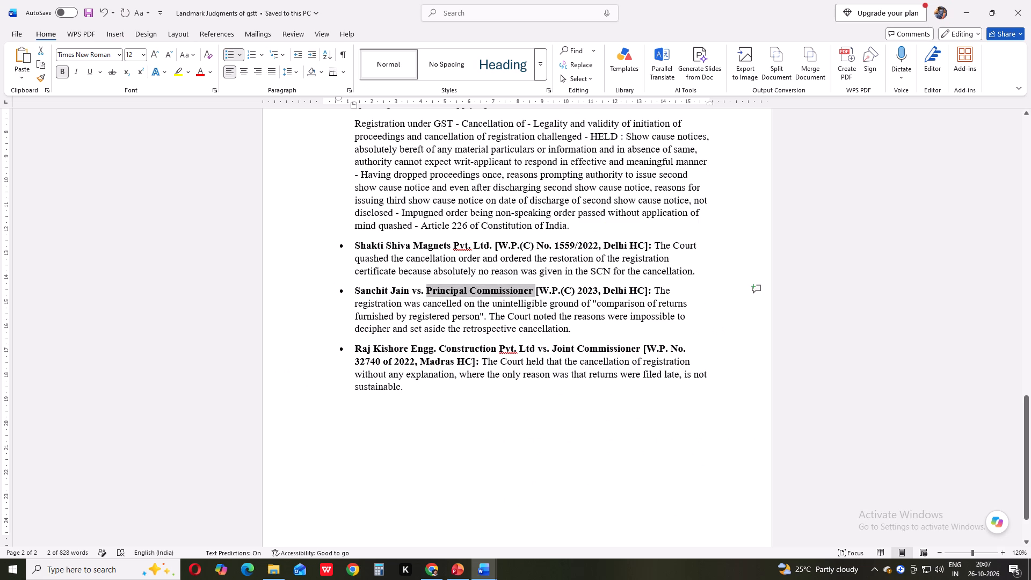
{"action": "key", "text": "ctrl+v"}
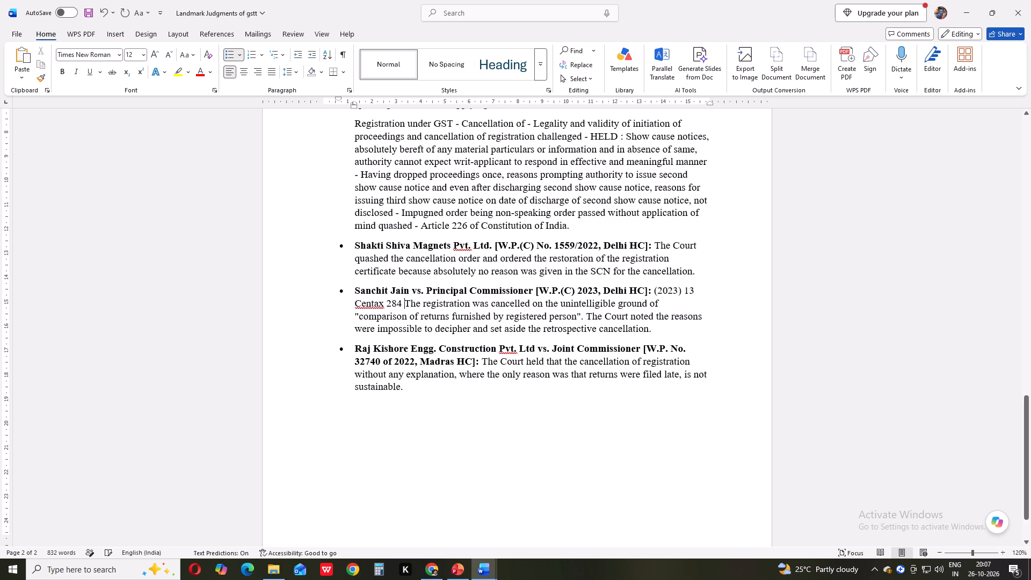
Make the inserted citation "(2023) 13 Centax 284" bold.
{"action": "left_click_drag", "start_coordinate": [652, 289], "coordinate": [660, 289]}
{"action": "left_click", "coordinate": [659, 289]}
{"action": "left_click_drag", "start_coordinate": [654, 290], "coordinate": [392, 305]}
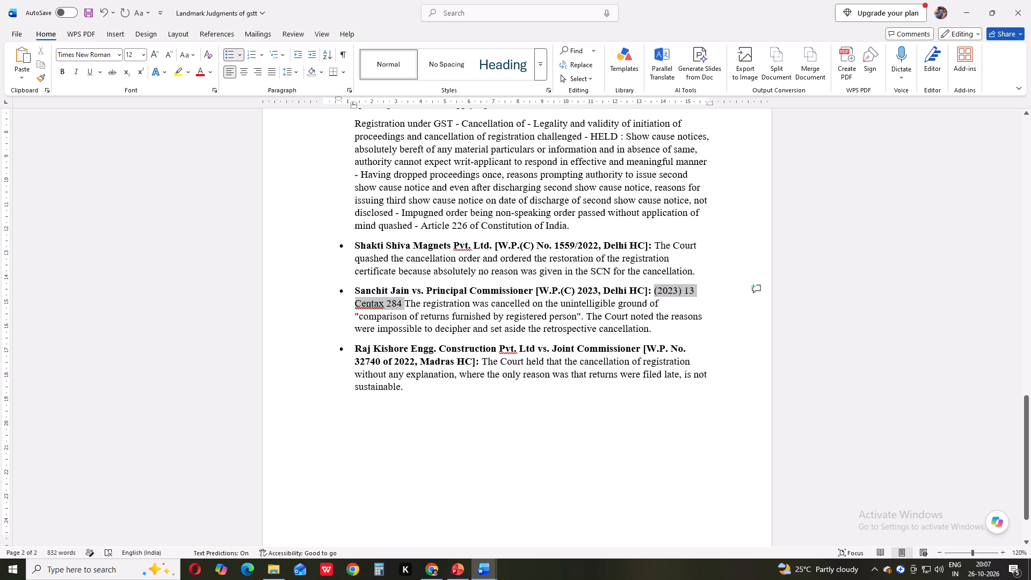
{"action": "left_click_drag", "start_coordinate": [392, 305], "coordinate": [401, 302]}
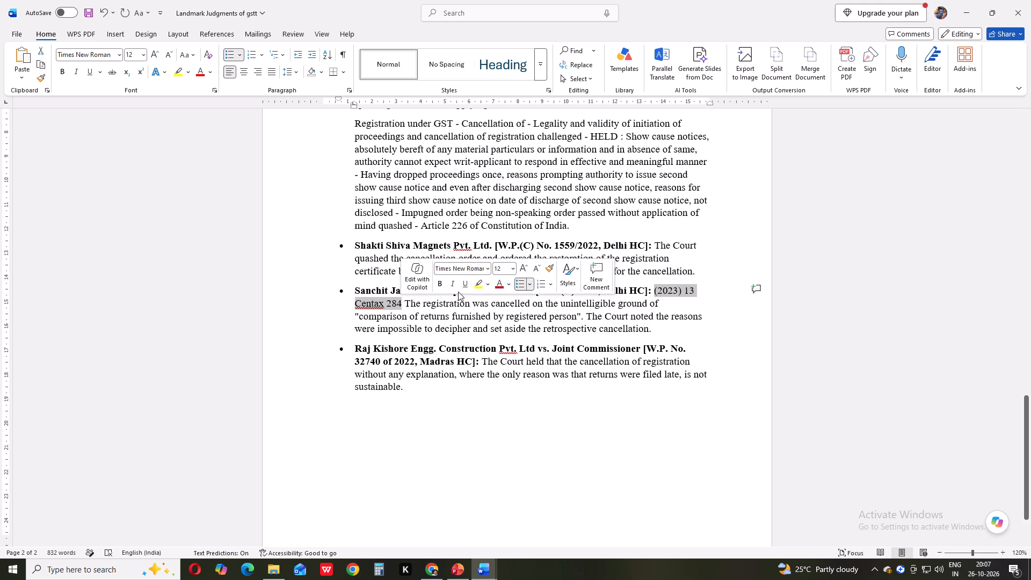
{"action": "left_click", "coordinate": [441, 286]}
{"action": "left_click", "coordinate": [429, 323]}
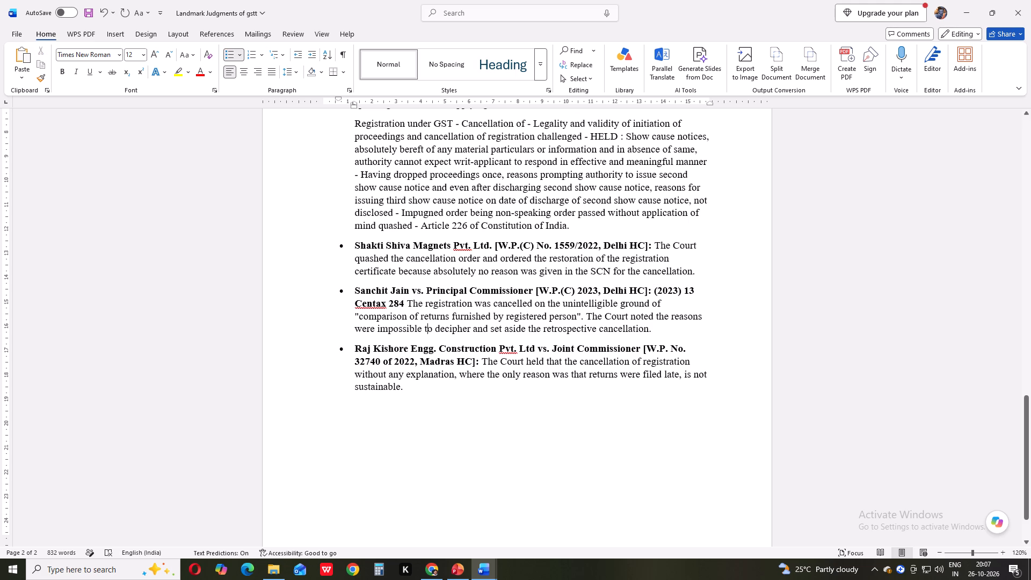
Add the judgment's green headnote, from "Registration - Cancellation of registration" to "Act, 2017].", as an unbulleted paragraph below the Principal Commissioner entry in Word.
{"action": "left_click", "coordinate": [663, 329]}
{"action": "key", "text": "Return"}
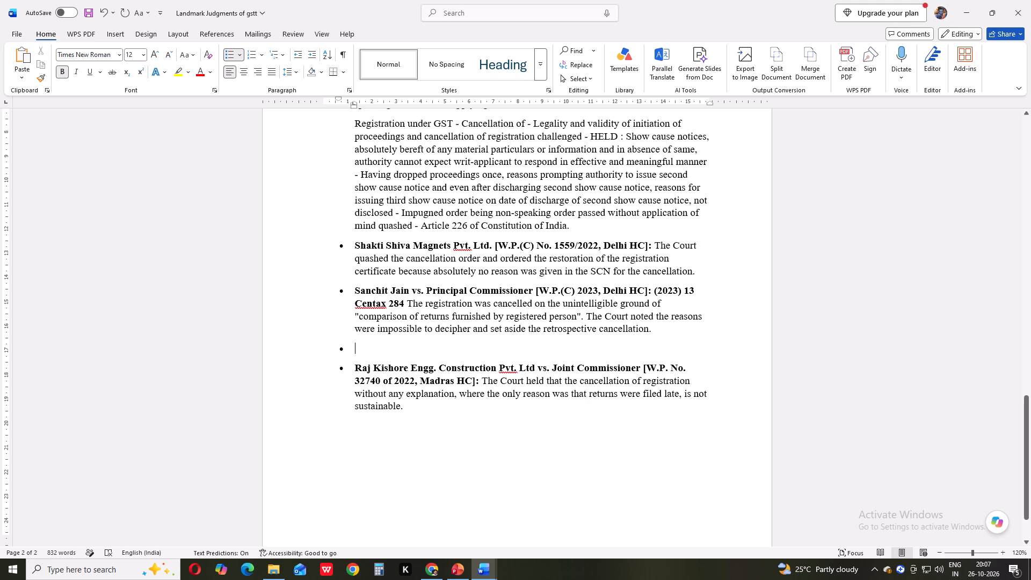
{"action": "key", "text": "BackSpace"}
{"action": "key", "text": "alt+Tab"}
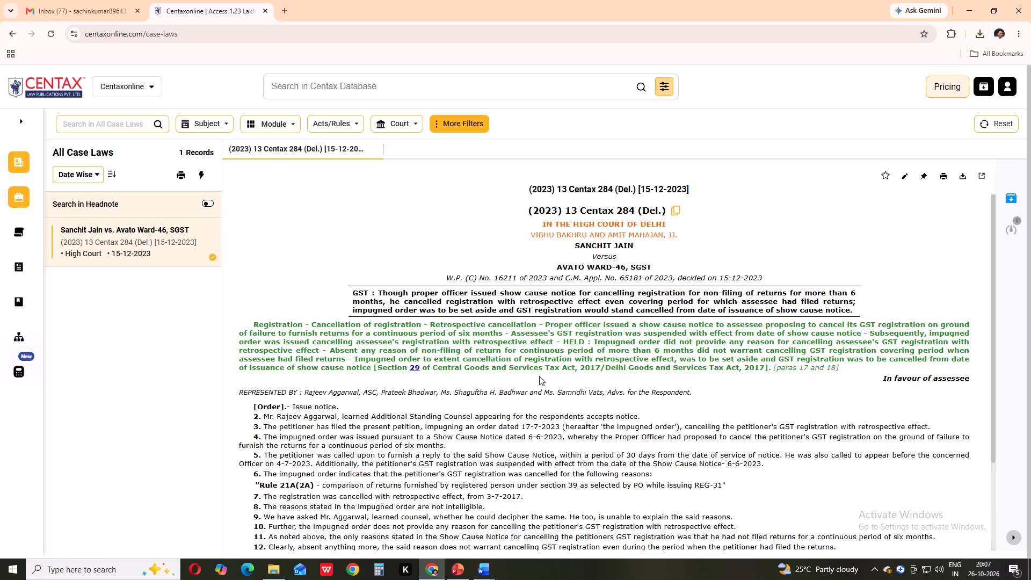
{"action": "left_click_drag", "start_coordinate": [256, 322], "coordinate": [405, 353]}
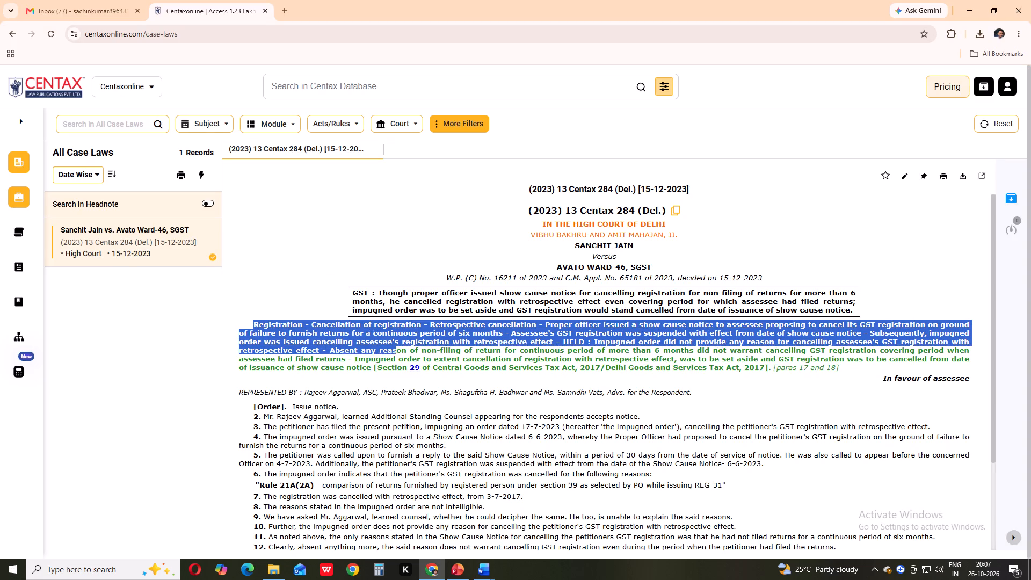
{"action": "left_click_drag", "start_coordinate": [405, 353], "coordinate": [769, 369]}
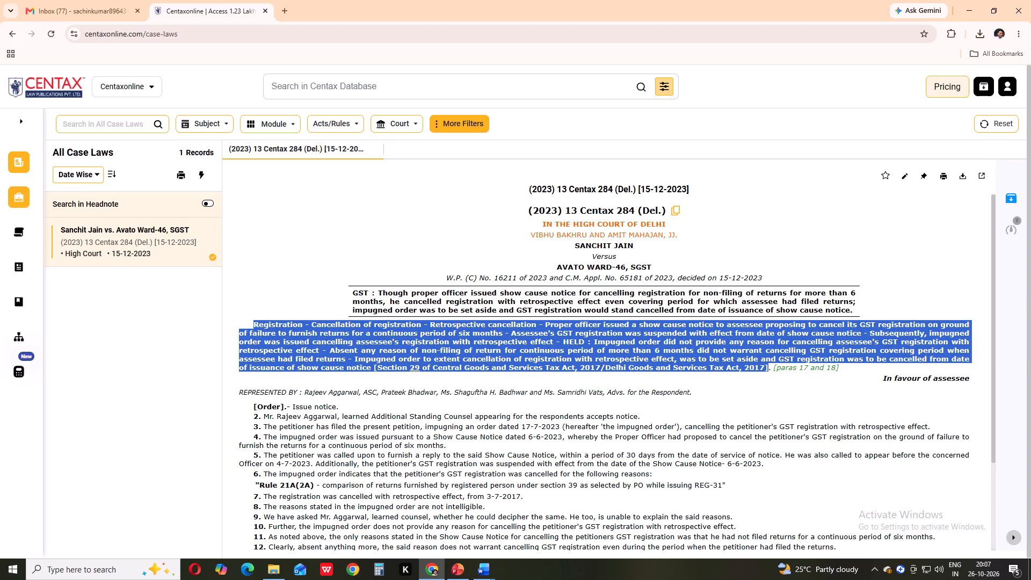
{"action": "left_click_drag", "start_coordinate": [769, 369], "coordinate": [771, 368]}
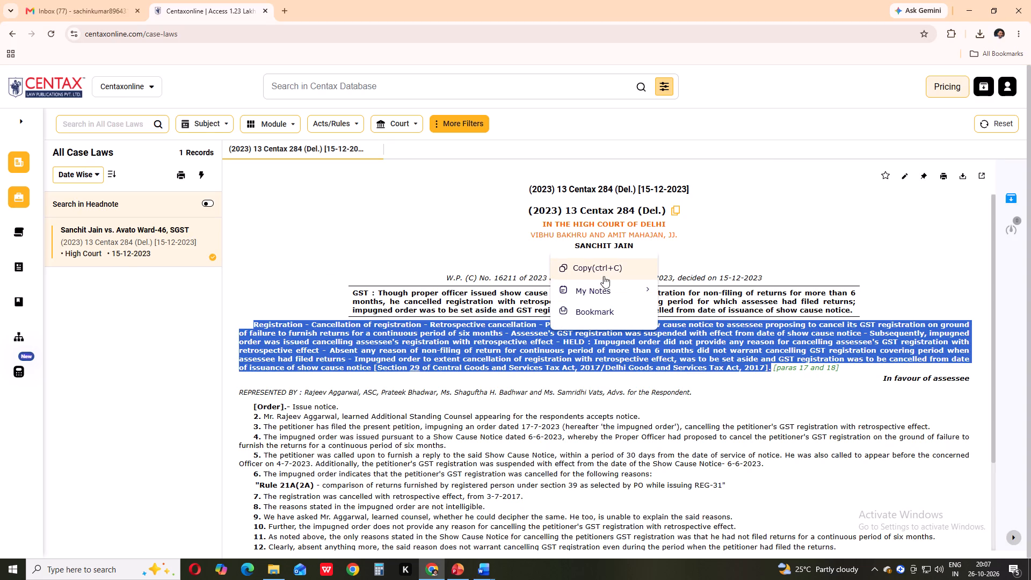
{"action": "left_click", "coordinate": [602, 271]}
{"action": "key", "text": "alt+Tab"}
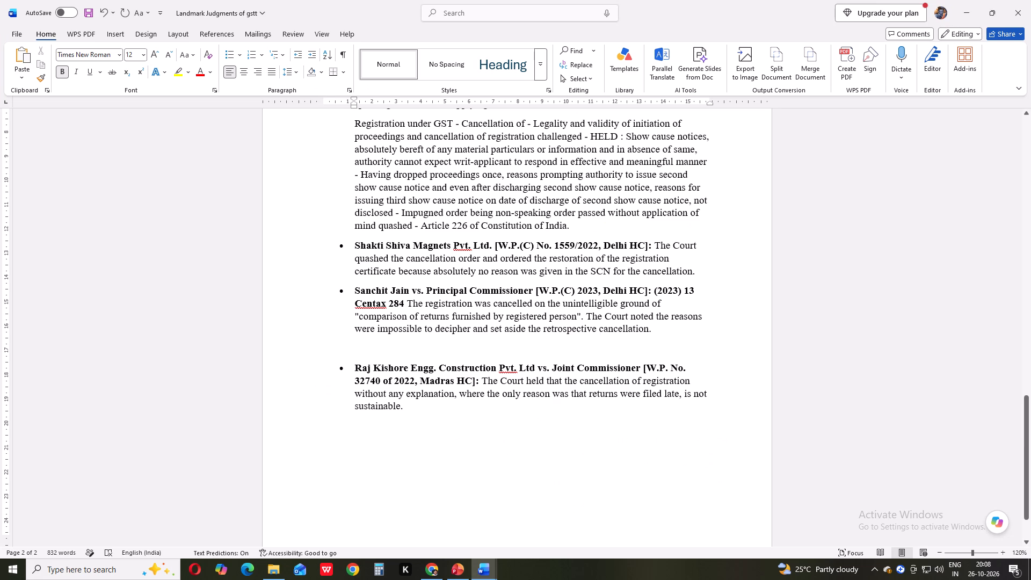
{"action": "key", "text": "ctrl+v"}
Save the landmark judgments document.
{"action": "scroll", "coordinate": [411, 385], "scroll_direction": "down", "scroll_amount": 7}
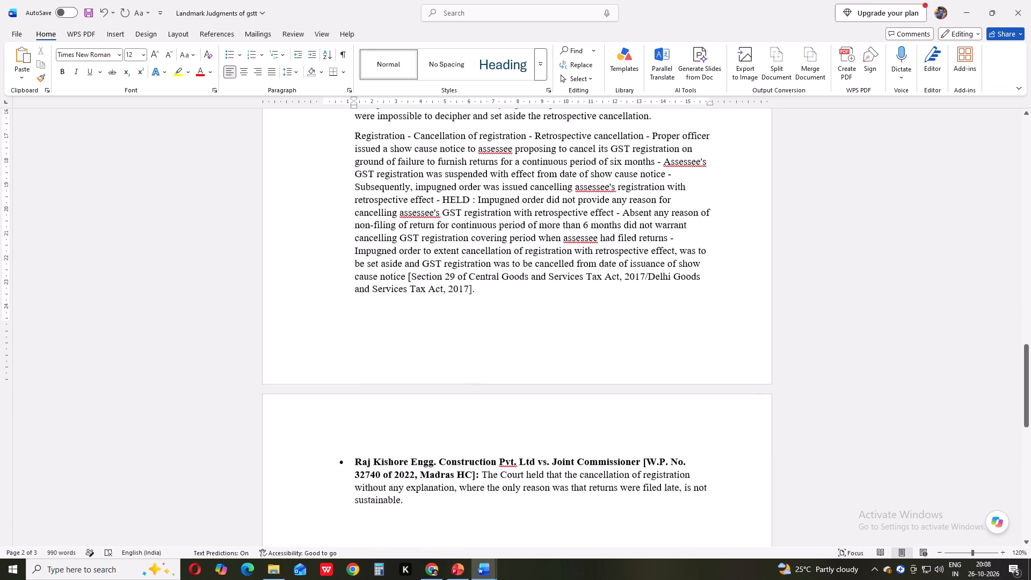
{"action": "scroll", "coordinate": [411, 385], "scroll_direction": "down", "scroll_amount": 3}
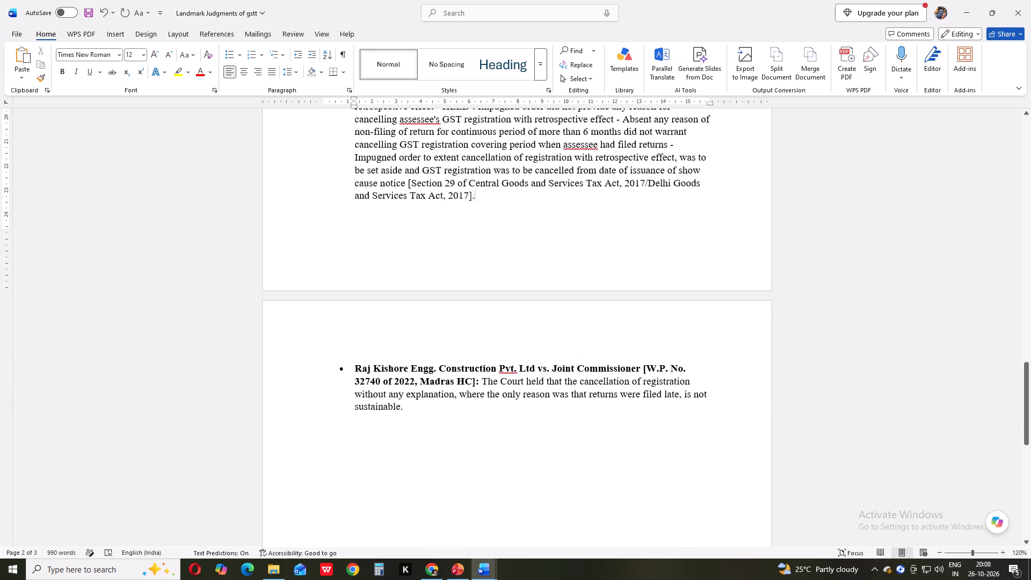
{"action": "key", "text": "ctrl+s"}
Review the case entries from the document's title down to the last entry.
{"action": "scroll", "coordinate": [406, 385], "scroll_direction": "up", "scroll_amount": 14}
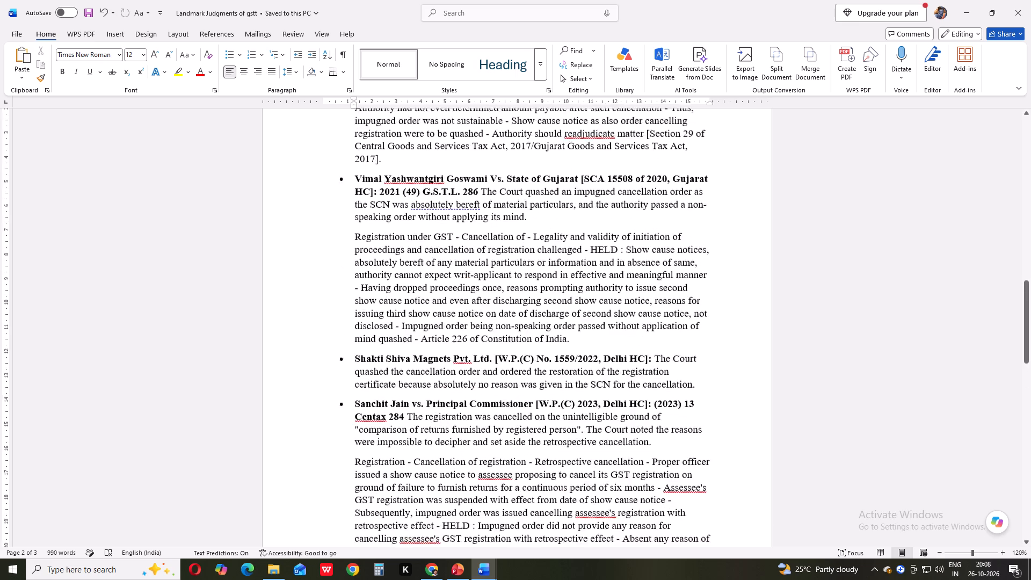
{"action": "scroll", "coordinate": [403, 385], "scroll_direction": "up", "scroll_amount": 20}
{"action": "scroll", "coordinate": [403, 385], "scroll_direction": "up", "scroll_amount": 11}
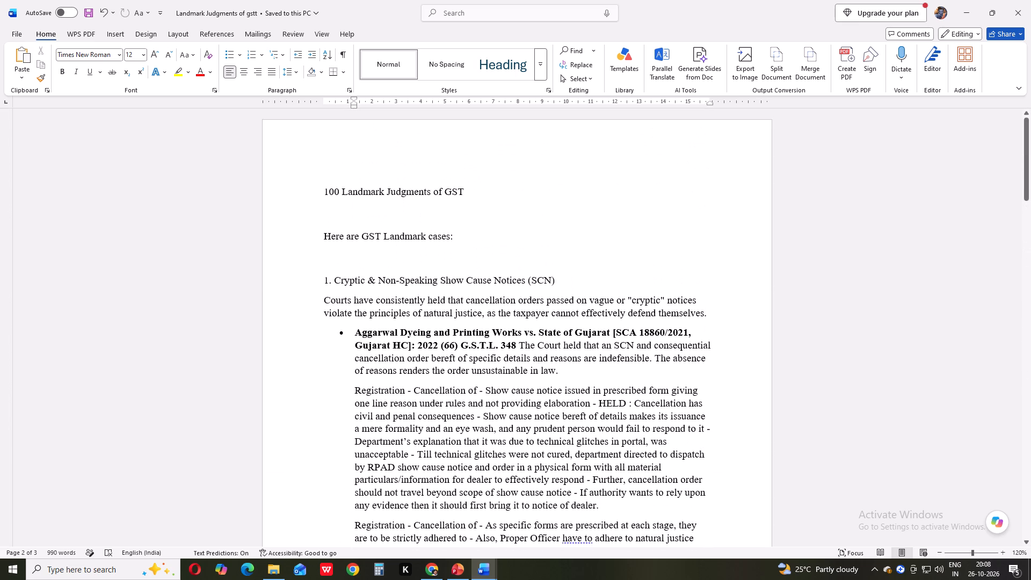
{"action": "scroll", "coordinate": [403, 385], "scroll_direction": "up", "scroll_amount": 5}
{"action": "scroll", "coordinate": [487, 382], "scroll_direction": "down", "scroll_amount": 20}
{"action": "scroll", "coordinate": [487, 382], "scroll_direction": "down", "scroll_amount": 10}
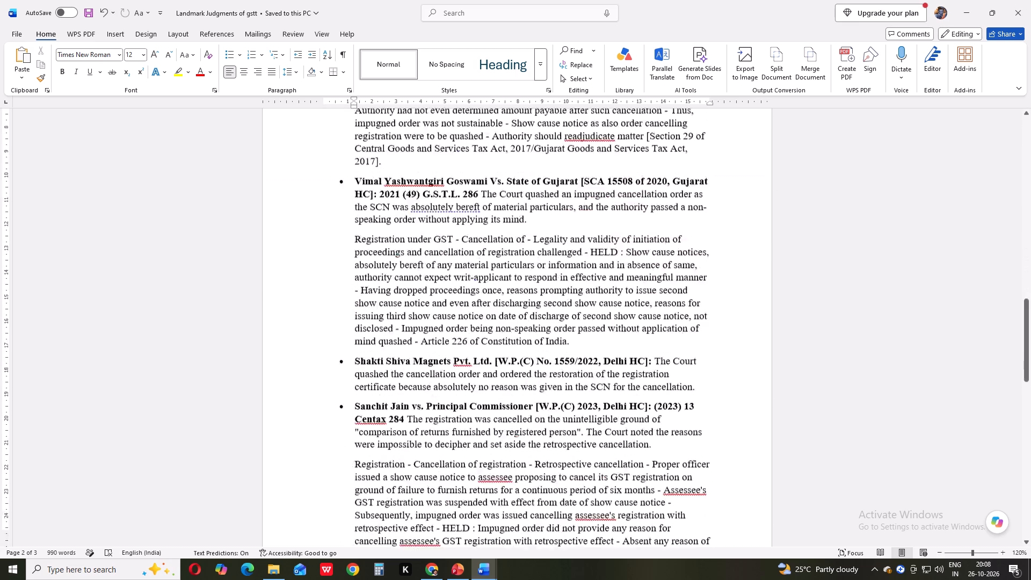
{"action": "scroll", "coordinate": [489, 382], "scroll_direction": "down", "scroll_amount": 14}
Copy the party name "Raj Kishore Engg" from the last Word entry and return to Centax in the browser.
{"action": "left_click", "coordinate": [417, 345]}
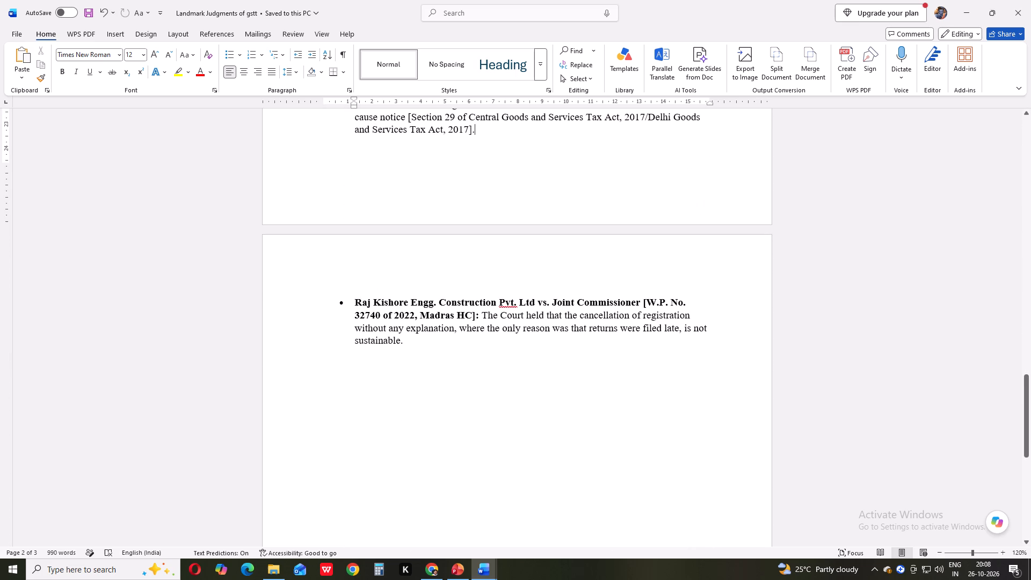
{"action": "left_click_drag", "start_coordinate": [353, 302], "coordinate": [361, 302]}
{"action": "left_click_drag", "start_coordinate": [361, 302], "coordinate": [418, 302]}
{"action": "key", "text": "ctrl+c"}
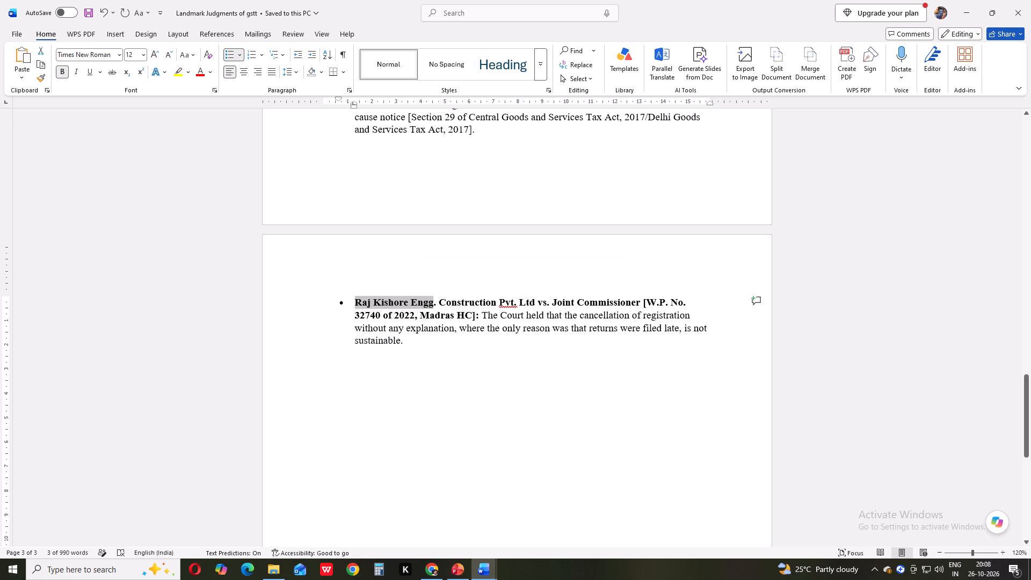
{"action": "key", "text": "alt+Tab"}
{"action": "key", "text": "alt+Tab"}
{"action": "key", "text": "alt+Tab"}
Search case laws with the Party Name filter set to "Raj Kishore Engg", without the leading bullet.
{"action": "left_click", "coordinate": [464, 125]}
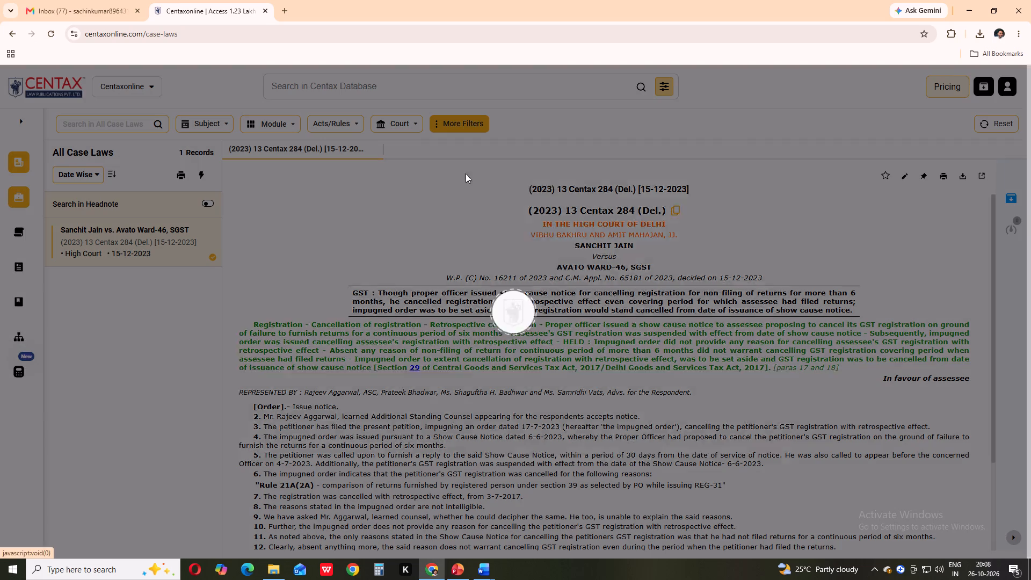
{"action": "triple_click", "coordinate": [275, 376]}
{"action": "left_click", "coordinate": [275, 376]}
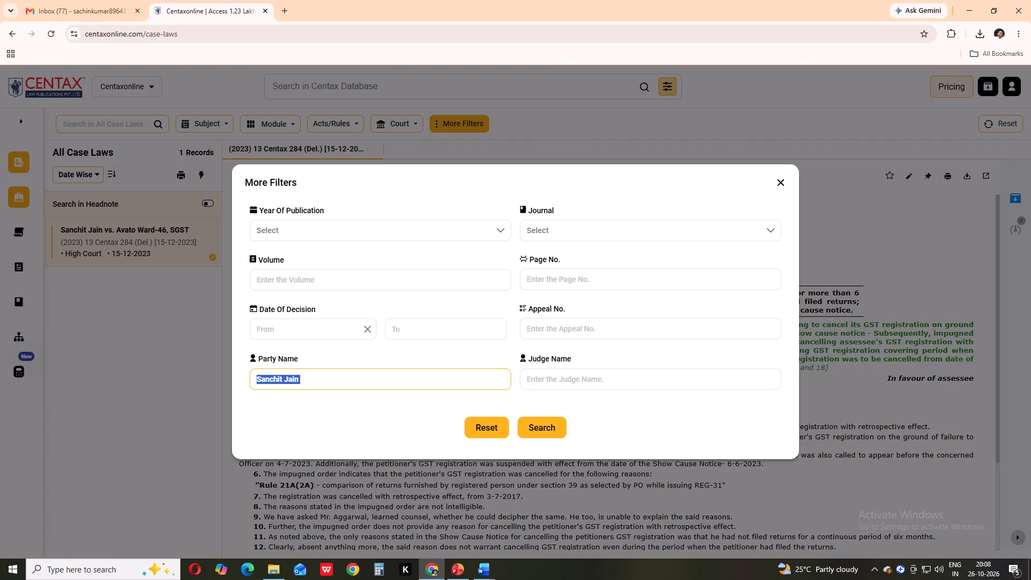
{"action": "key", "text": "ctrl+v"}
{"action": "left_click", "coordinate": [270, 378]}
{"action": "key", "text": "BackSpace"}
{"action": "key", "text": "BackSpace"}
{"action": "key", "text": "BackSpace"}
{"action": "key", "text": "BackSpace"}
{"action": "key", "text": "BackSpace"}
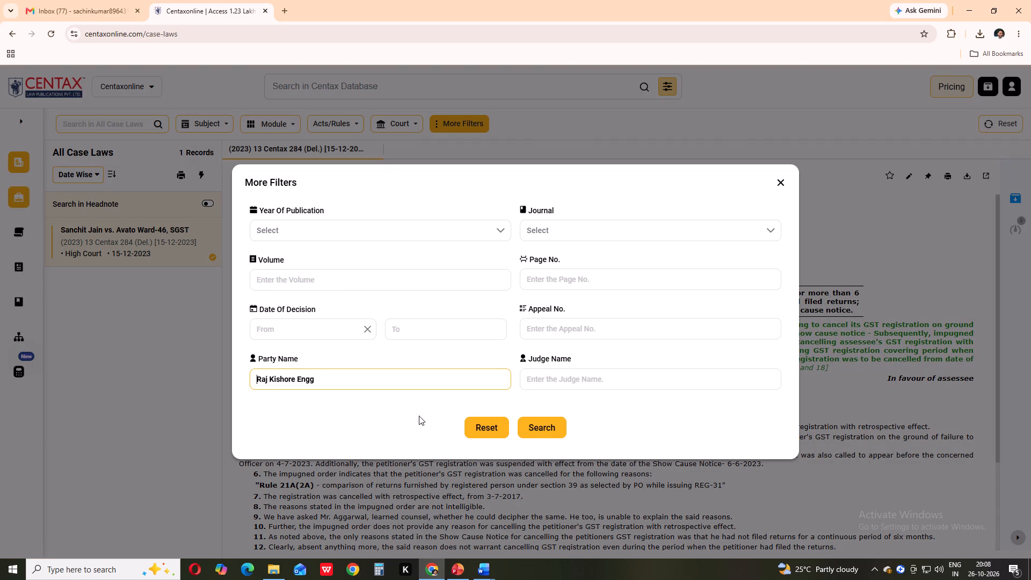
{"action": "left_click", "coordinate": [541, 428]}
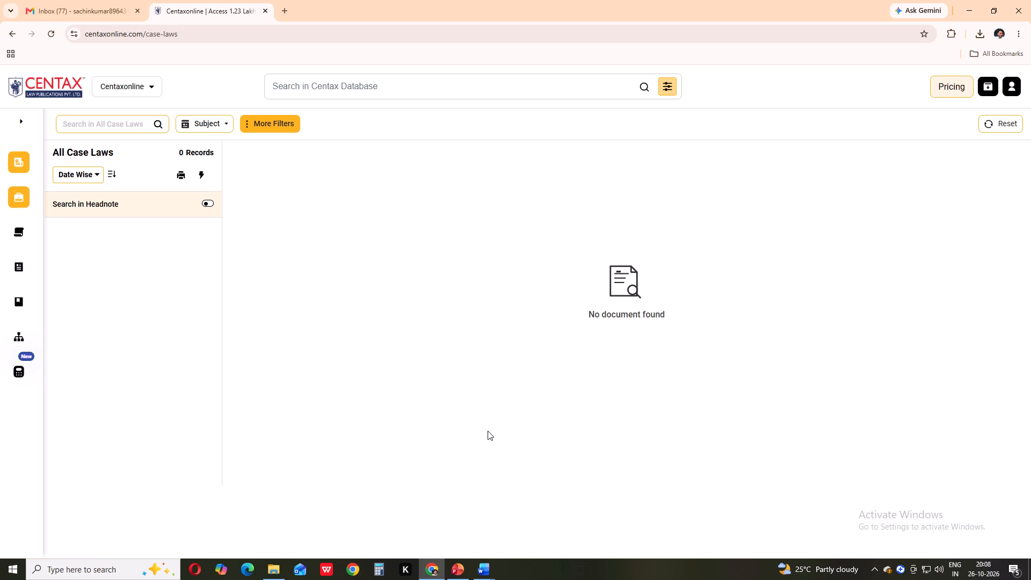
Reopen the additional filters, copy "Raj Kishore Engg. Construction" from the last Word entry, and return to Centax in the browser.
{"action": "left_click", "coordinate": [271, 117]}
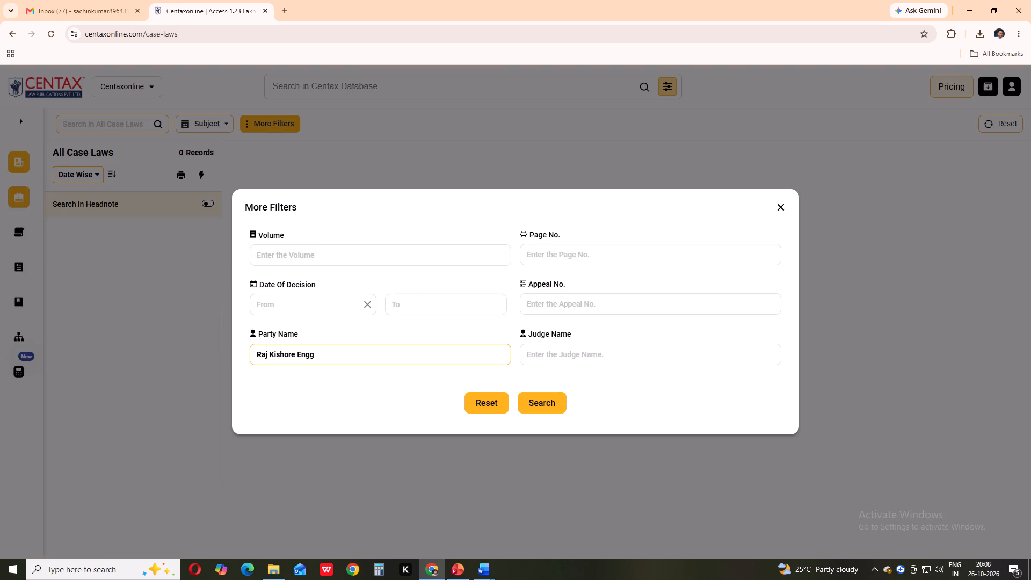
{"action": "left_click", "coordinate": [343, 346]}
{"action": "key", "text": "alt+Tab"}
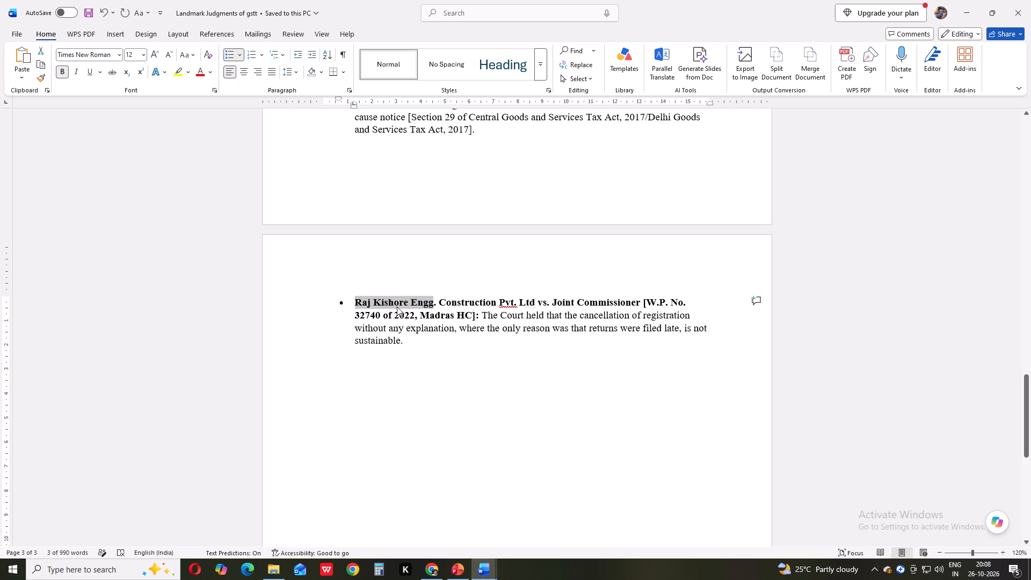
{"action": "left_click", "coordinate": [397, 303]}
{"action": "left_click_drag", "start_coordinate": [354, 299], "coordinate": [474, 300]}
{"action": "key", "text": "ctrl+c"}
{"action": "key", "text": "alt+Tab"}
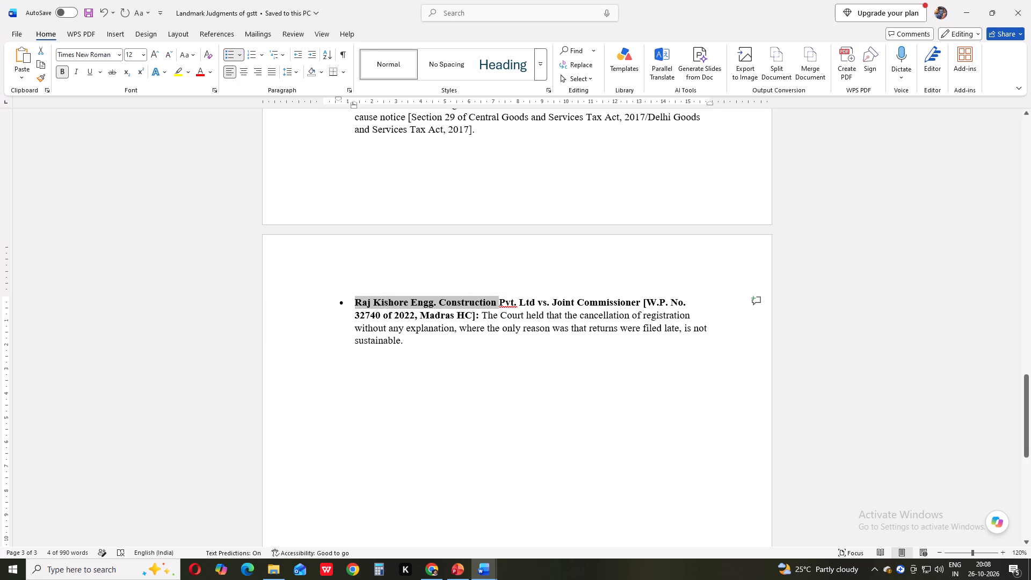
Search case laws with the Party Name filter set to "Raj Kishore Engg. Construction", without the leading bullet.
{"action": "triple_click", "coordinate": [292, 356]}
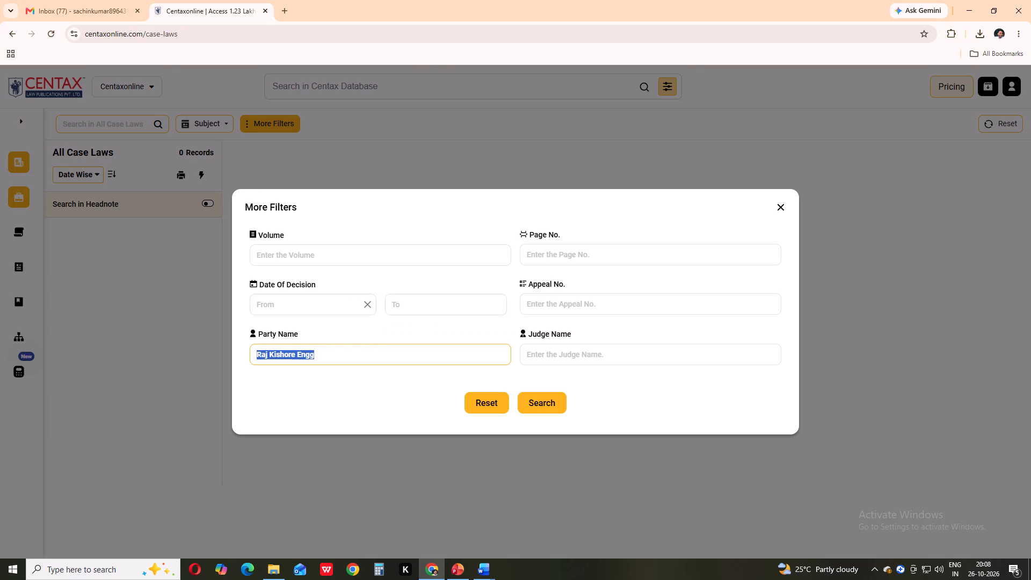
{"action": "key", "text": "ctrl+v"}
{"action": "left_click", "coordinate": [272, 353]}
{"action": "key", "text": "BackSpace"}
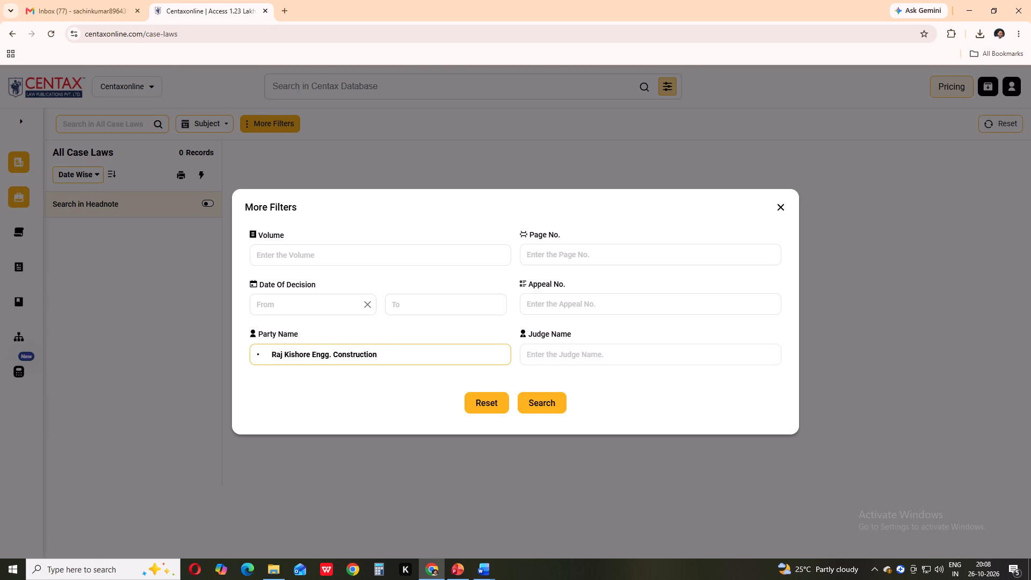
{"action": "key", "text": "BackSpace"}
{"action": "key", "text": "BackSpace"}
{"action": "key", "text": "BackSpace"}
{"action": "left_click", "coordinate": [531, 400]}
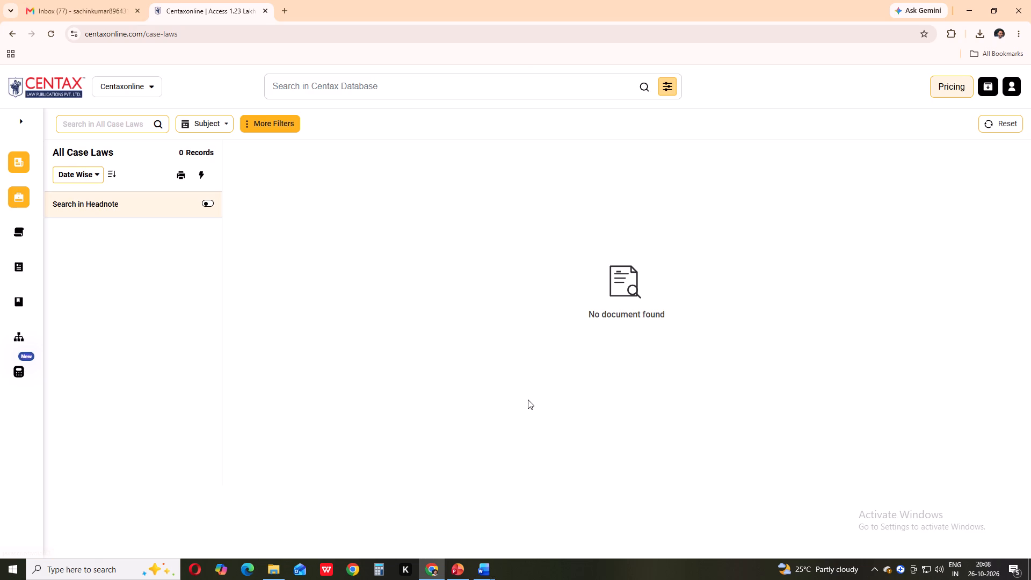
Search all case laws for the text "Raj Kishore Engg. Construction", removing the pasted bullet and rerunning the search.
{"action": "left_click", "coordinate": [112, 128]}
{"action": "key", "text": "ctrl+v"}
{"action": "key", "text": "Return"}
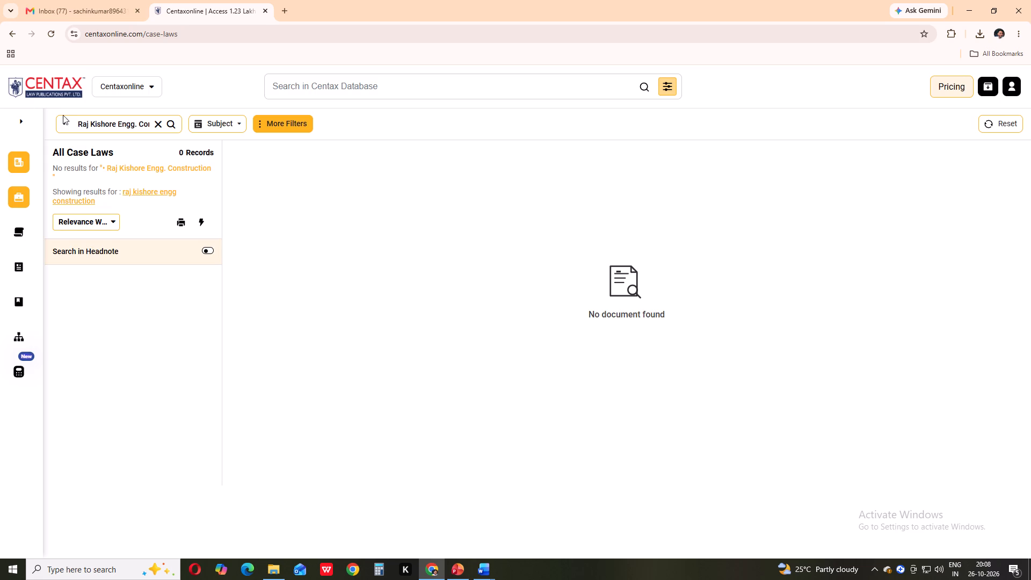
{"action": "left_click", "coordinate": [78, 124]}
{"action": "key", "text": "BackSpace"}
{"action": "key", "text": "BackSpace"}
{"action": "key", "text": "BackSpace"}
{"action": "key", "text": "BackSpace"}
{"action": "key", "text": "Return"}
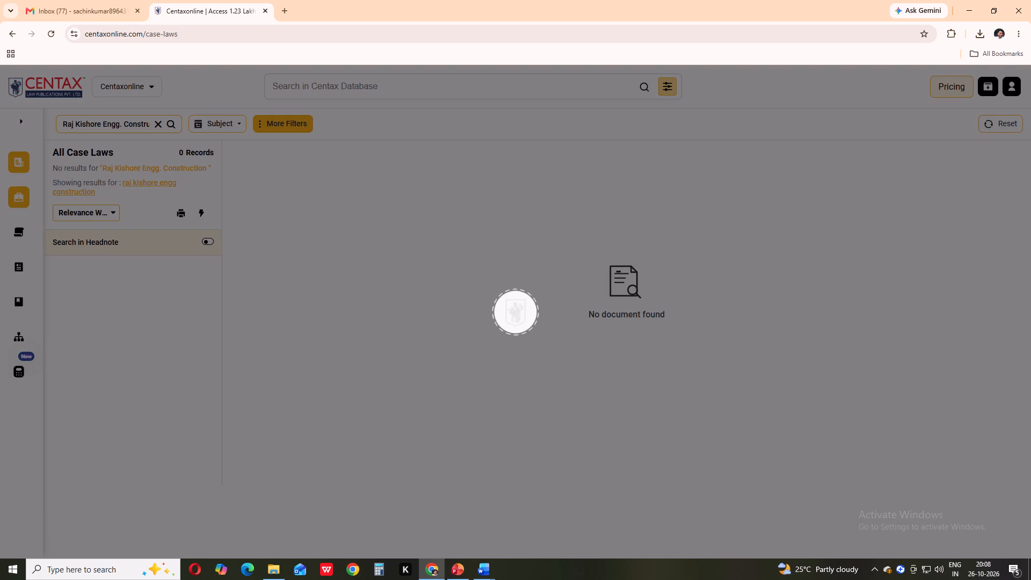
{"action": "key", "text": "Return"}
{"action": "key", "text": "Return"}
{"action": "key", "text": "Return"}
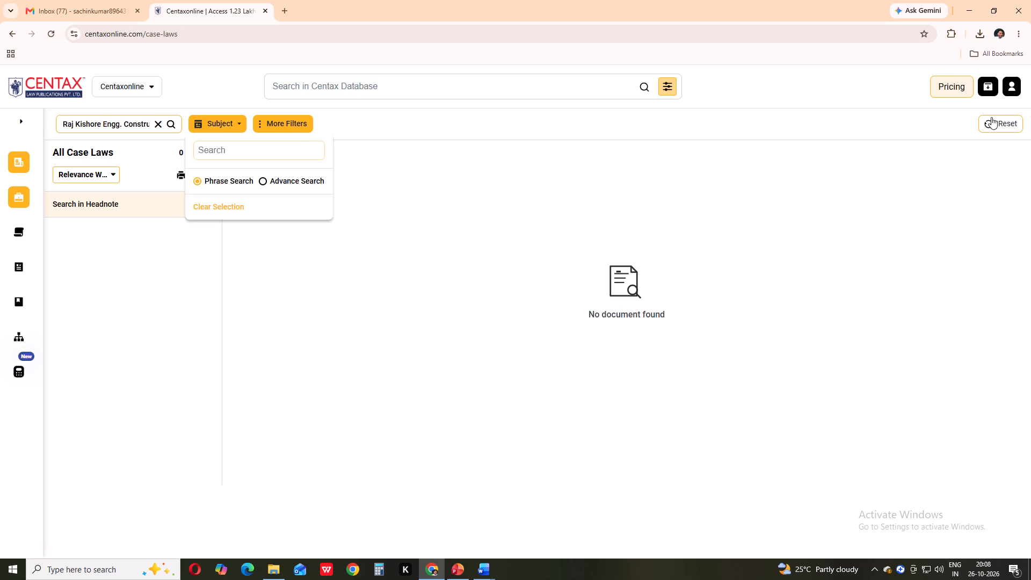
Reset the case-law filters and search all case laws with the copied text for Raj Kishore Engg. Construction.
{"action": "left_click", "coordinate": [999, 120]}
{"action": "left_click", "coordinate": [125, 121]}
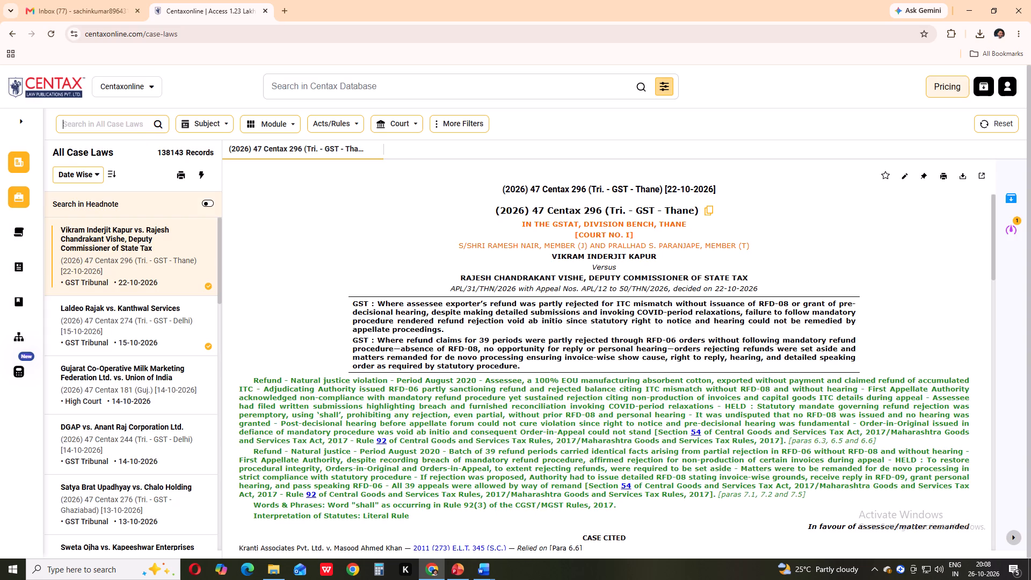
{"action": "key", "text": "ctrl+v"}
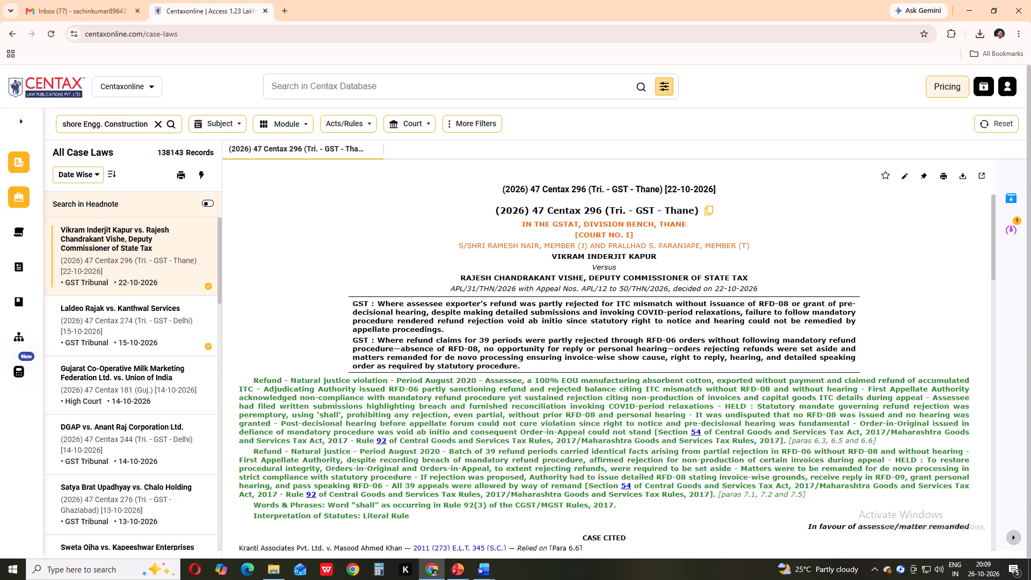
{"action": "key", "text": "Return"}
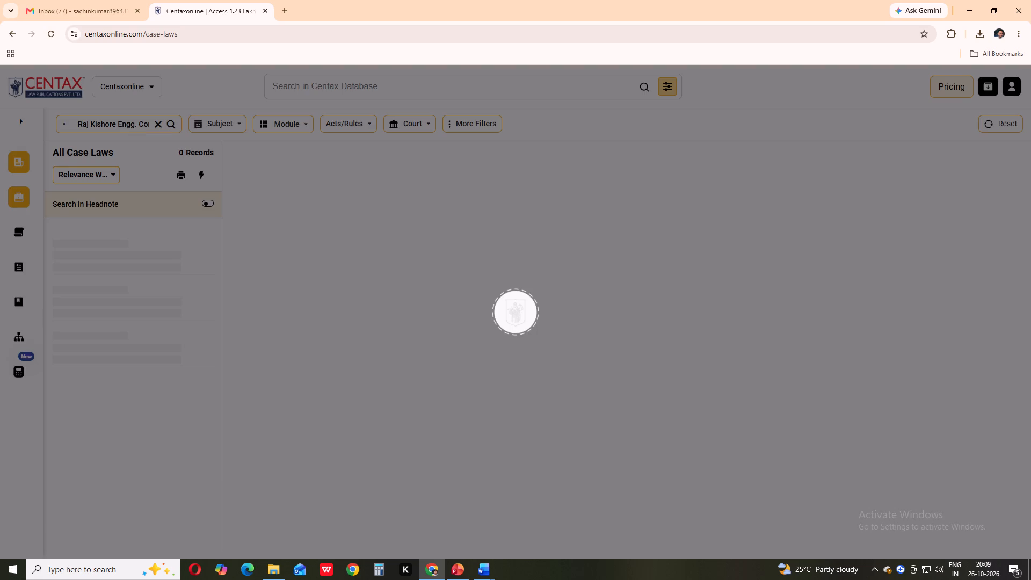
{"action": "key", "text": "Return"}
Strip the leading bullet from the search text and rerun the case-law search for "Raj Kishore Engg. Construction".
{"action": "left_click", "coordinate": [77, 123]}
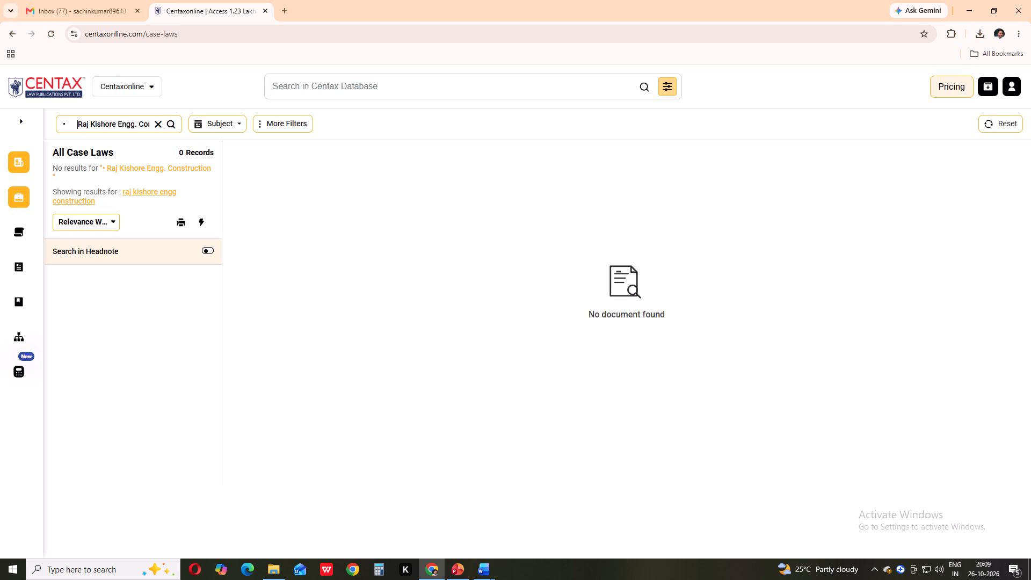
{"action": "key", "text": "BackSpace"}
{"action": "key", "text": "BackSpace"}
{"action": "key", "text": "BackSpace"}
{"action": "key", "text": "BackSpace"}
{"action": "key", "text": "BackSpace"}
{"action": "key", "text": "BackSpace"}
{"action": "key", "text": "BackSpace"}
{"action": "key", "text": "BackSpace"}
{"action": "key", "text": "BackSpace"}
{"action": "key", "text": "BackSpace"}
{"action": "key", "text": "BackSpace"}
{"action": "key", "text": "BackSpace"}
{"action": "key", "text": "BackSpace"}
{"action": "key", "text": "BackSpace"}
{"action": "key", "text": "BackSpace"}
{"action": "key", "text": "BackSpace"}
{"action": "key", "text": "BackSpace"}
{"action": "key", "text": "BackSpace"}
{"action": "key", "text": "Return"}
{"action": "key", "text": "Return"}
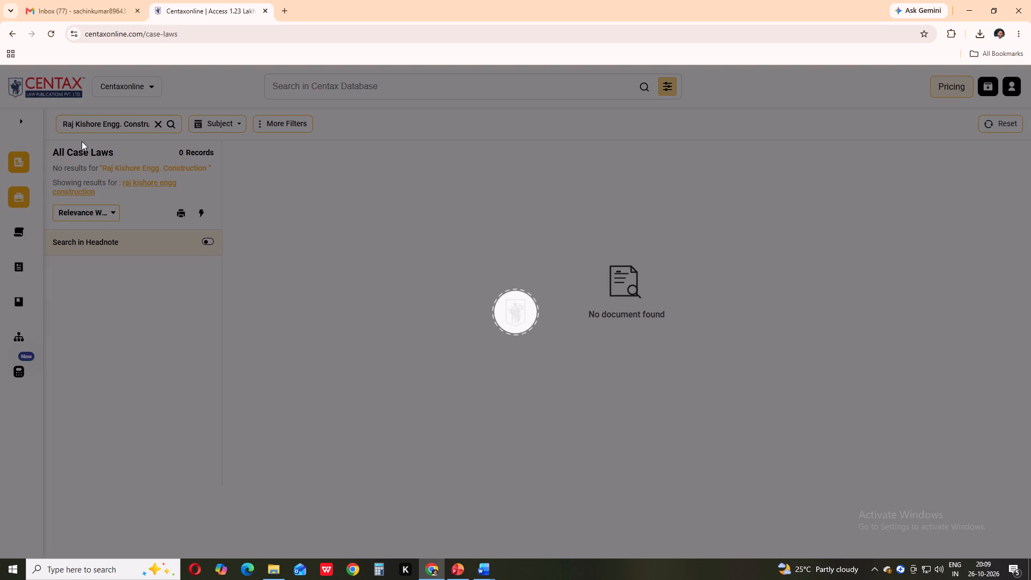
{"action": "key", "text": "Return"}
{"action": "key", "text": "Return"}
{"action": "key", "text": "Return"}
{"action": "key", "text": "Return"}
{"action": "key", "text": "Return"}
{"action": "key", "text": "Return"}
{"action": "key", "text": "Return"}
{"action": "left_click", "coordinate": [106, 119]}
{"action": "key", "text": "Return"}
{"action": "key", "text": "Return"}
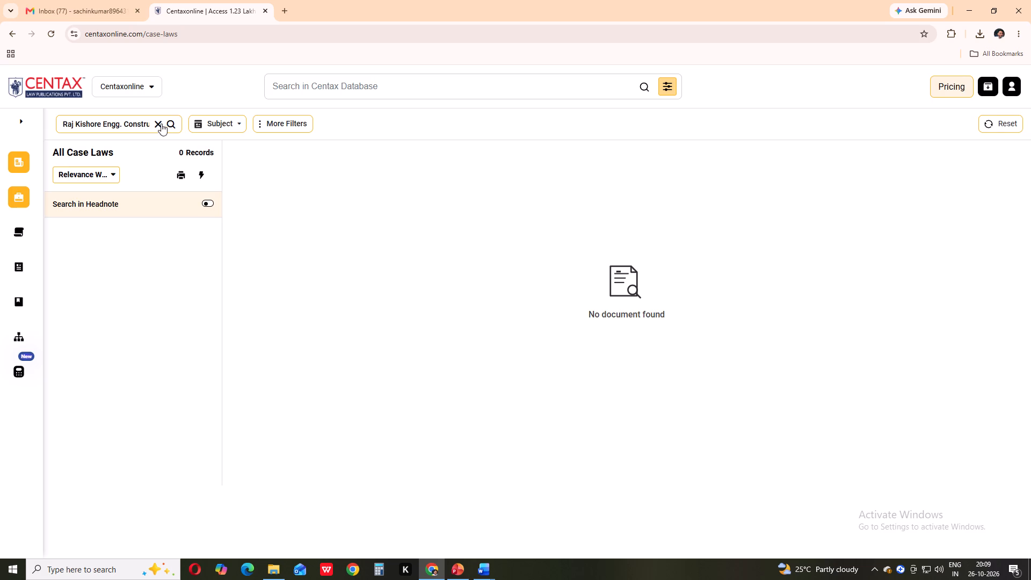
{"action": "double_click", "coordinate": [168, 120]}
{"action": "left_click", "coordinate": [128, 123]}
{"action": "key", "text": "Return"}
Copy the full case title "Raj Kishore Engg. Construction Pvt. Ltd vs. Joint Commissioner" from the last Word entry and return to Centax.
{"action": "key", "text": "alt+Tab"}
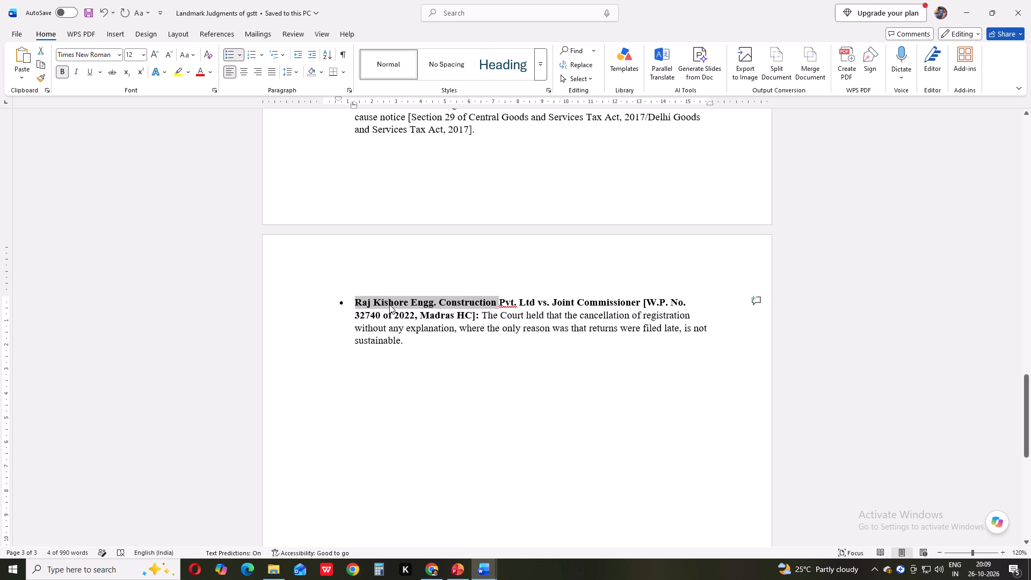
{"action": "left_click", "coordinate": [389, 305]}
{"action": "left_click_drag", "start_coordinate": [357, 300], "coordinate": [478, 305]}
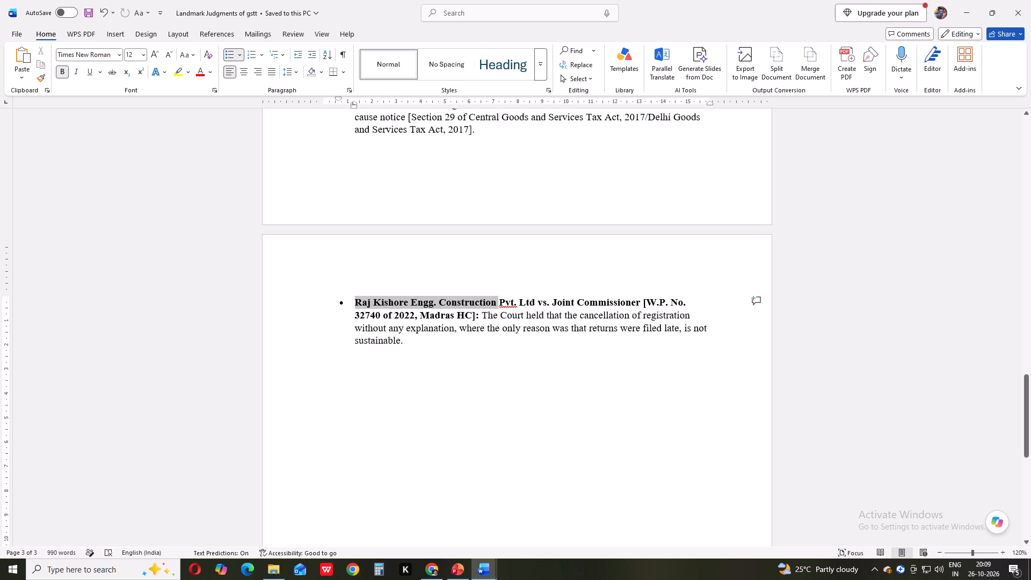
{"action": "left_click_drag", "start_coordinate": [478, 305], "coordinate": [597, 307]}
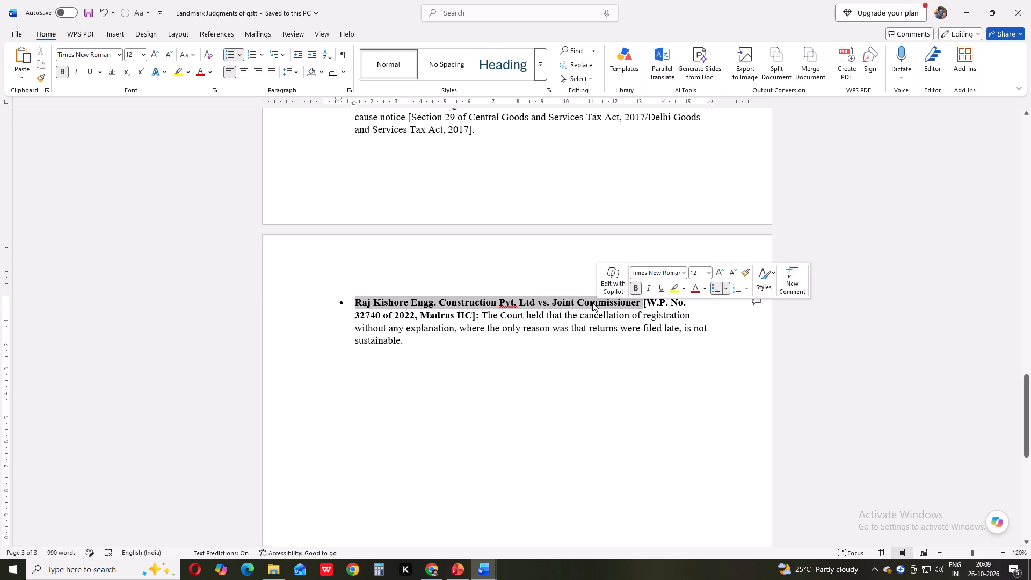
{"action": "key", "text": "ctrl+c"}
{"action": "key", "text": "alt+Tab"}
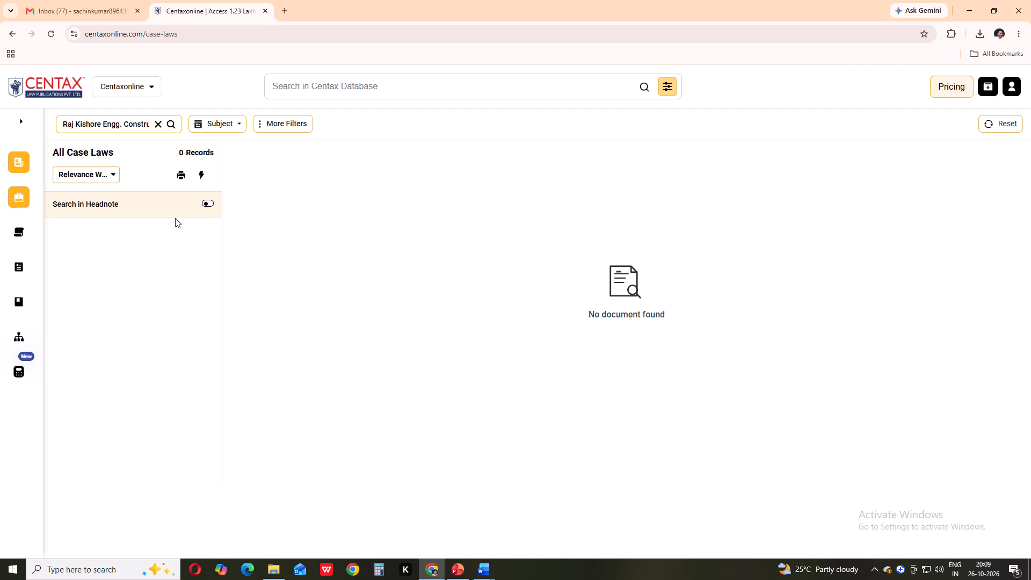
Clear the old search and search all case laws for "Raj Kishore Engg. Construction Pvt. Ltd vs. Joint Commissioner", without the leading bullet.
{"action": "left_click", "coordinate": [155, 125]}
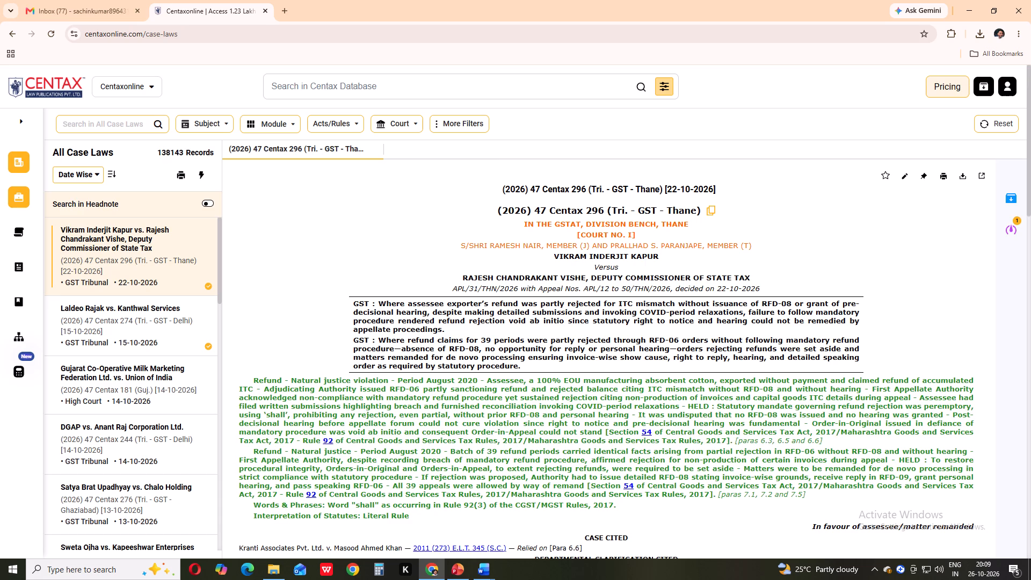
{"action": "left_click", "coordinate": [107, 123]}
{"action": "key", "text": "ctrl+v"}
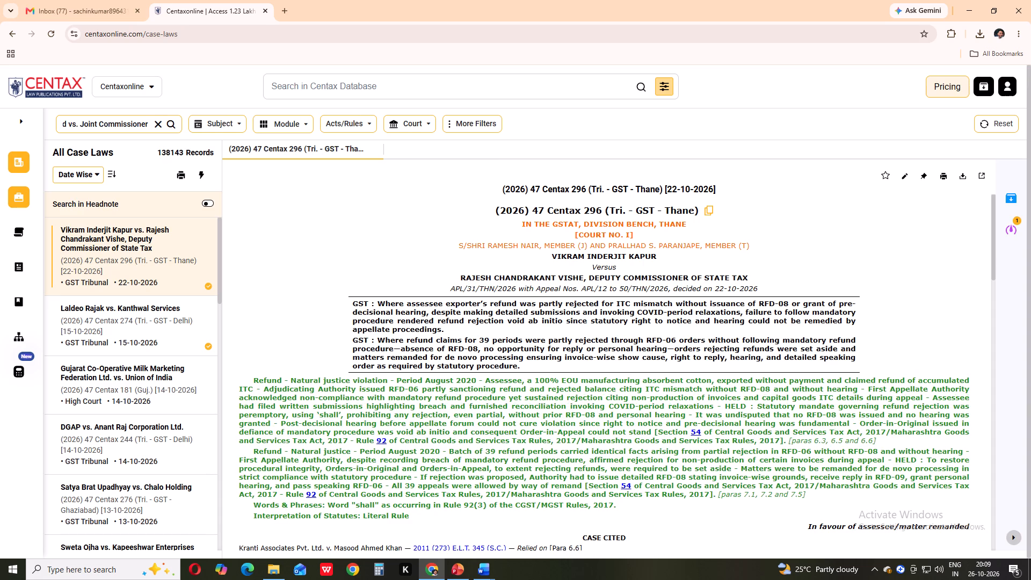
{"action": "key", "text": "Return"}
{"action": "left_click", "coordinate": [78, 123]}
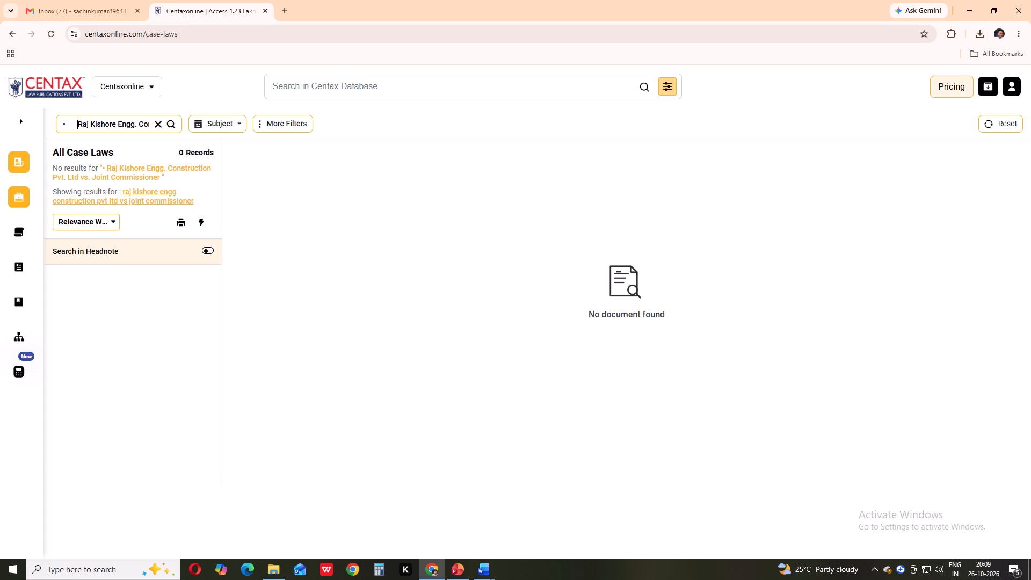
{"action": "key", "text": "BackSpace"}
{"action": "key", "text": "BackSpace"}
{"action": "key", "text": "BackSpace"}
{"action": "key", "text": "BackSpace"}
{"action": "key", "text": "BackSpace"}
{"action": "key", "text": "BackSpace"}
{"action": "key", "text": "Return"}
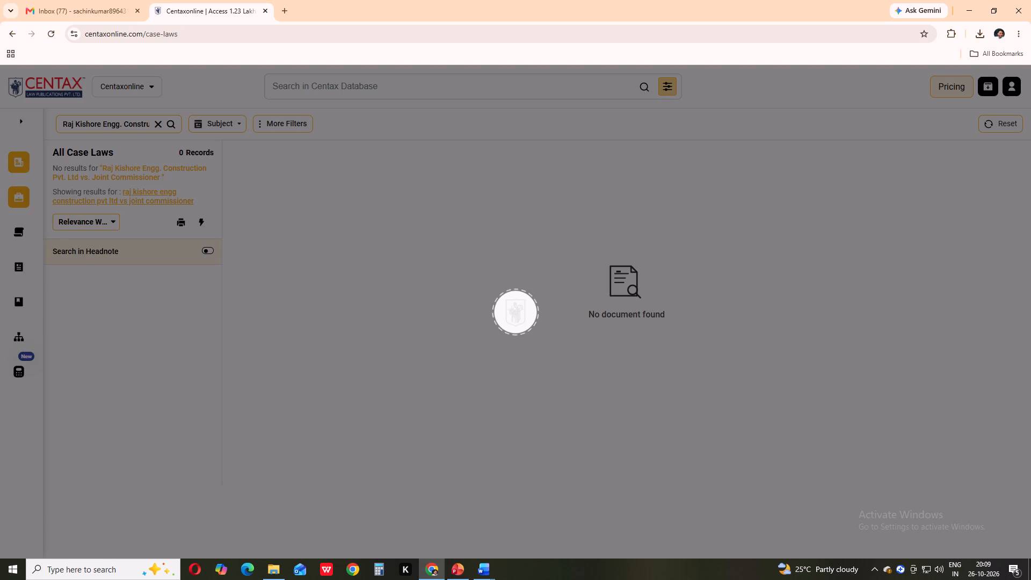
{"action": "key", "text": "Return"}
{"action": "key", "text": "Return"}
{"action": "key", "text": "Return"}
{"action": "key", "text": "Return"}
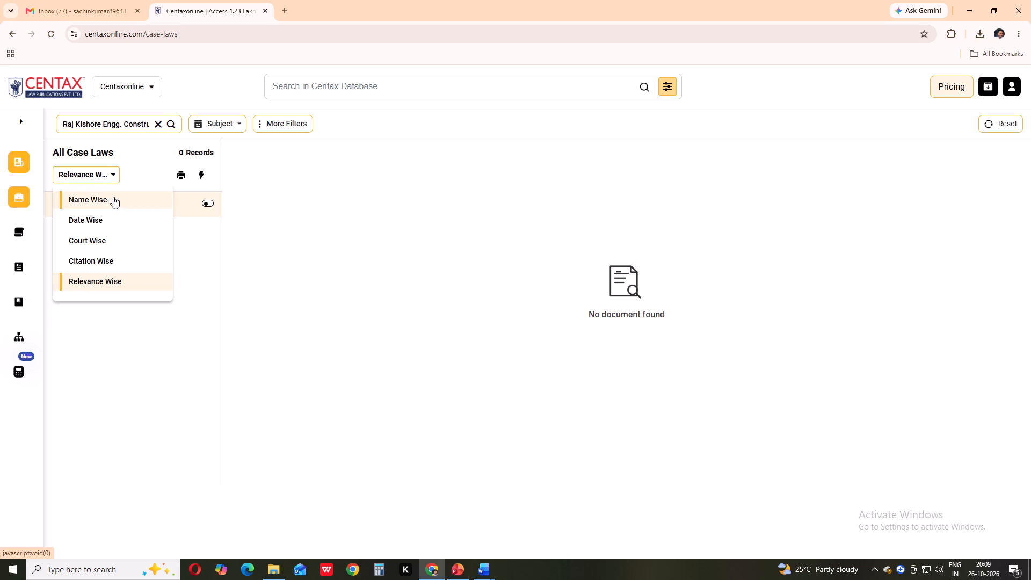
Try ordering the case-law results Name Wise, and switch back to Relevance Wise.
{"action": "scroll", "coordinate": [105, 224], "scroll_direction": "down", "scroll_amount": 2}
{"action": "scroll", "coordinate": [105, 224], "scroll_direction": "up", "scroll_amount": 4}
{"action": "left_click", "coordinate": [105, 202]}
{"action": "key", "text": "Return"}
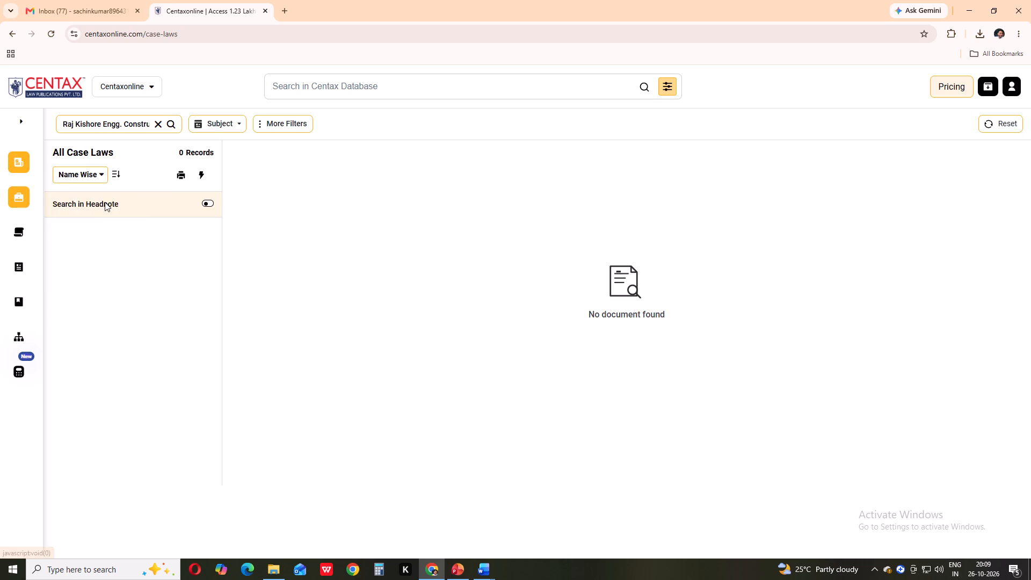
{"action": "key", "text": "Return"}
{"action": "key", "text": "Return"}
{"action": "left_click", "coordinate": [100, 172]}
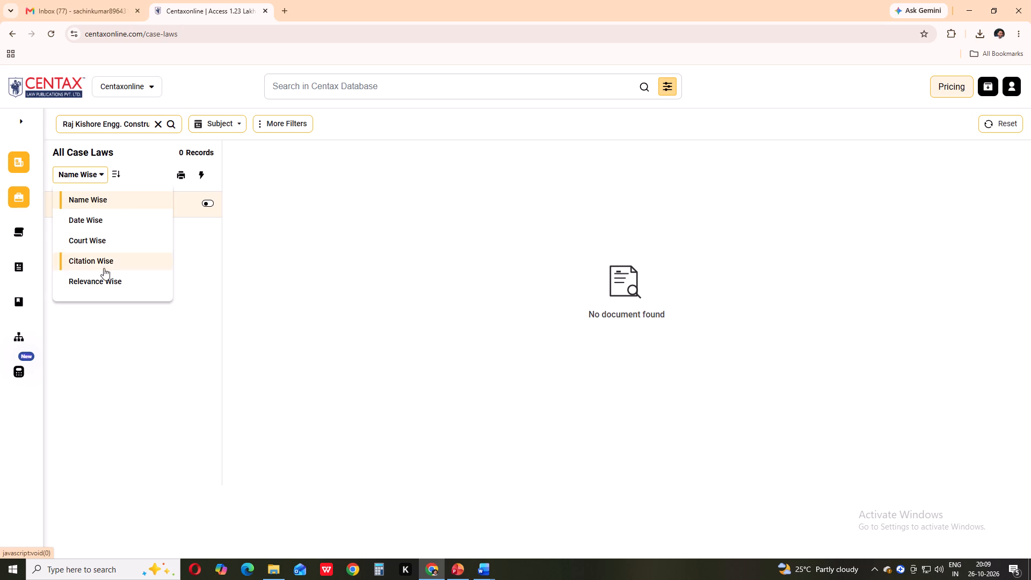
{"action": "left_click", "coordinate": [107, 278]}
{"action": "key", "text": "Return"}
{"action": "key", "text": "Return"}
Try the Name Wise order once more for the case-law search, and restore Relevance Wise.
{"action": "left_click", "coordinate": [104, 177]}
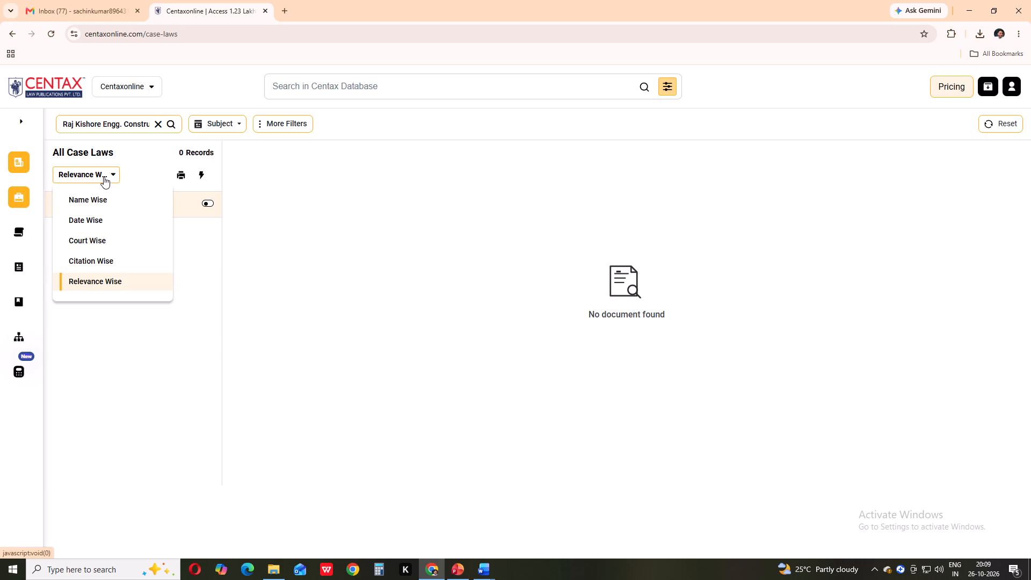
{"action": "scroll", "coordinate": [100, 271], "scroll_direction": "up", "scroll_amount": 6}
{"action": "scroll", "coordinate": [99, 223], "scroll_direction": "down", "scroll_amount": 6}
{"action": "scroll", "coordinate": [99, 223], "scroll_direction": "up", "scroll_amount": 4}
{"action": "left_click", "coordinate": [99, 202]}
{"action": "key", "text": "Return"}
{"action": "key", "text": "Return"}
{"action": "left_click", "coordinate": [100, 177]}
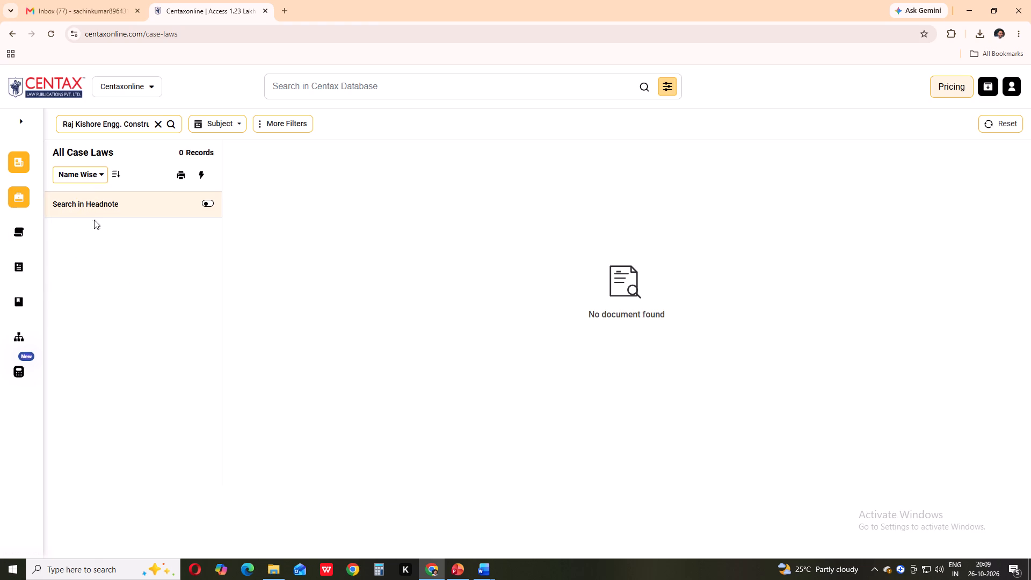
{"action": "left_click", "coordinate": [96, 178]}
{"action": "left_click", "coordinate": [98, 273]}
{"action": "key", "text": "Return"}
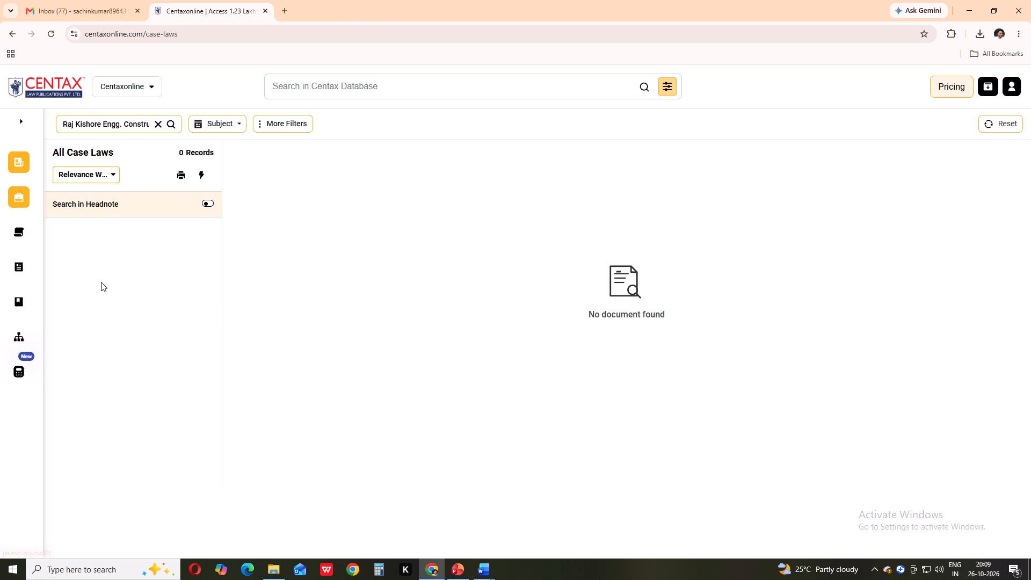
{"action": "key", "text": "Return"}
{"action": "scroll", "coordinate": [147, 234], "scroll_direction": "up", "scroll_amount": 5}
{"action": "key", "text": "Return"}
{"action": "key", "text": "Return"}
Rerun the unchanged case-law search for "Raj Kishore Engg. Construction Pvt. Ltd vs. Joint Commissioner" in Centax.
{"action": "left_click", "coordinate": [136, 123]}
{"action": "key", "text": "Right"}
{"action": "key", "text": "Right"}
{"action": "key", "text": "Right"}
{"action": "key", "text": "Right"}
{"action": "key", "text": "Right"}
{"action": "key", "text": "Right"}
{"action": "key", "text": "Right"}
{"action": "key", "text": "Right"}
{"action": "key", "text": "Right"}
{"action": "key", "text": "Right"}
{"action": "key", "text": "Right"}
{"action": "key", "text": "Right"}
{"action": "key", "text": "Right"}
{"action": "key", "text": "Right"}
{"action": "key", "text": "Right"}
{"action": "key", "text": "Right"}
{"action": "key", "text": "Right"}
{"action": "key", "text": "Right"}
{"action": "key", "text": "Right"}
{"action": "key", "text": "Right"}
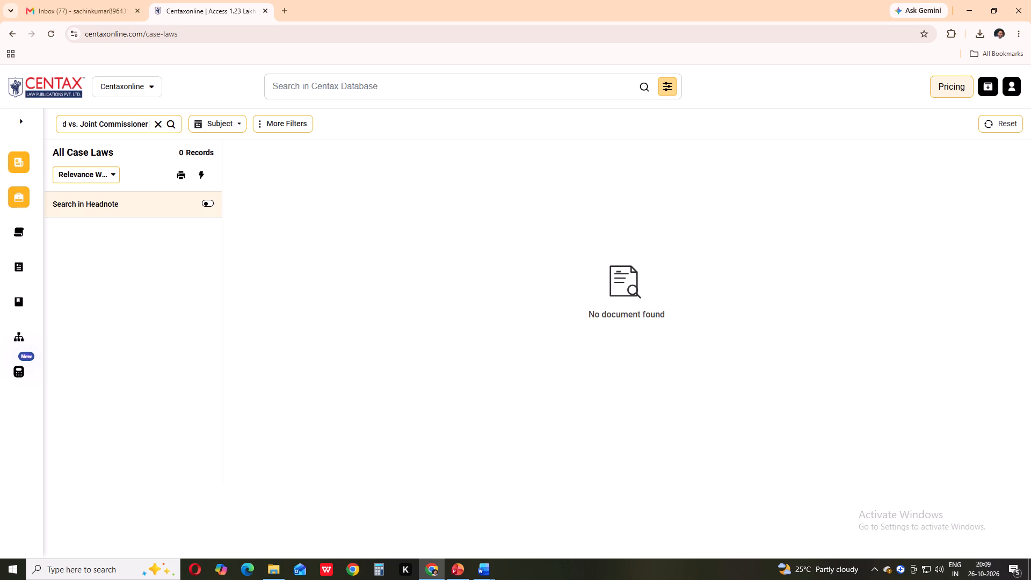
{"action": "key", "text": "Return"}
{"action": "key", "text": "Return"}
{"action": "key", "text": "Return"}
{"action": "key", "text": "Return"}
In the Landmark Judgments of gstt Word document, add blank lines after the Raj Kishore entry until a new page starts.
{"action": "key", "text": "alt+Tab"}
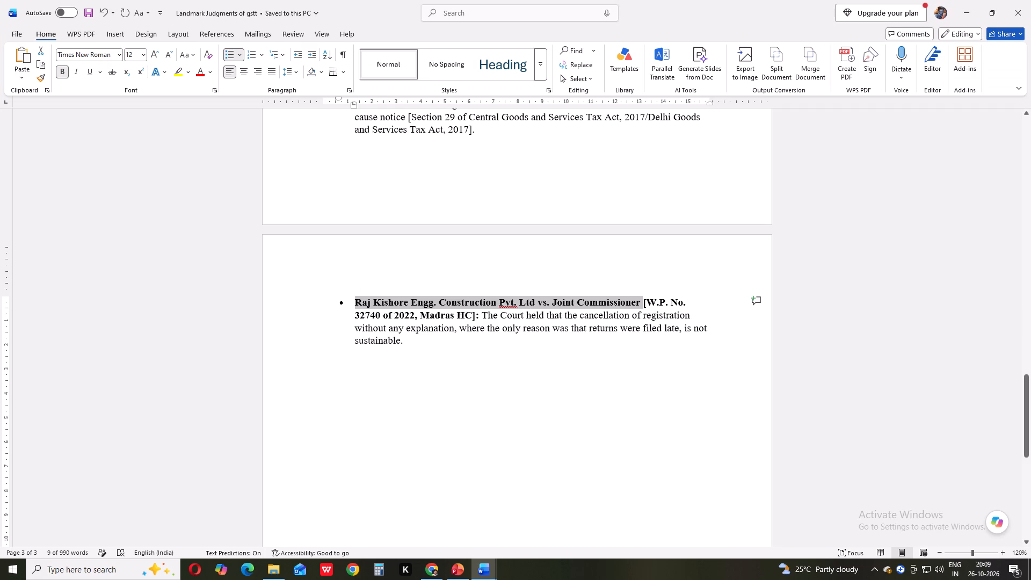
{"action": "left_click", "coordinate": [452, 339]}
{"action": "scroll", "coordinate": [482, 325], "scroll_direction": "down", "scroll_amount": 4}
{"action": "key", "text": "Return"}
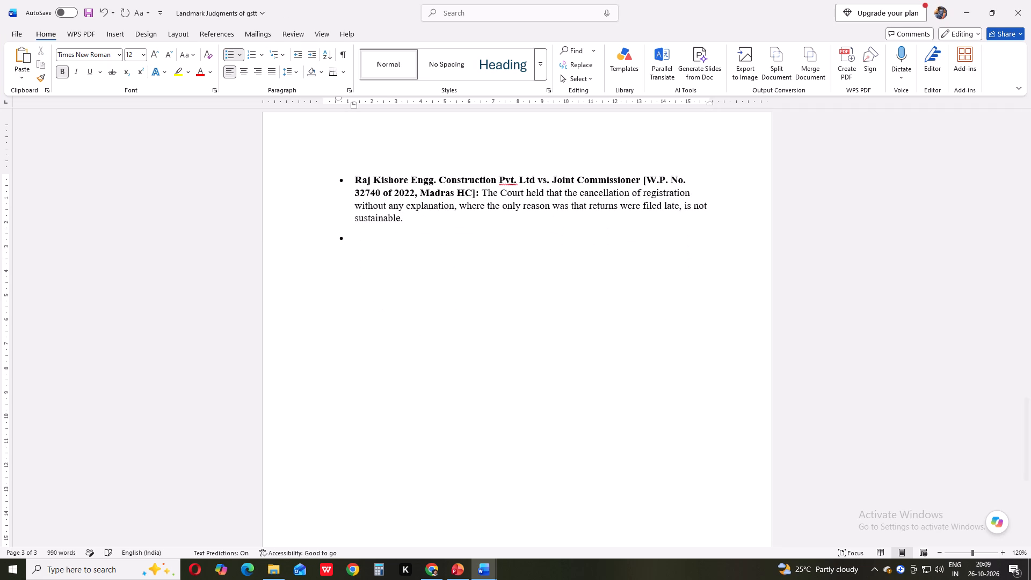
{"action": "key", "text": "Return"}
{"action": "key", "text": "Return"}
{"action": "key", "text": "Return"}
{"action": "key", "text": "Return"}
{"action": "key", "text": "Return"}
{"action": "key", "text": "Return"}
{"action": "key", "text": "Return"}
{"action": "key", "text": "Return"}
{"action": "key", "text": "Return"}
{"action": "key", "text": "Return"}
{"action": "key", "text": "Return"}
{"action": "key", "text": "Return"}
{"action": "key", "text": "Return"}
{"action": "key", "text": "Return"}
{"action": "key", "text": "Return"}
{"action": "key", "text": "Return"}
{"action": "key", "text": "Return"}
{"action": "key", "text": "Return"}
{"action": "key", "text": "Return"}
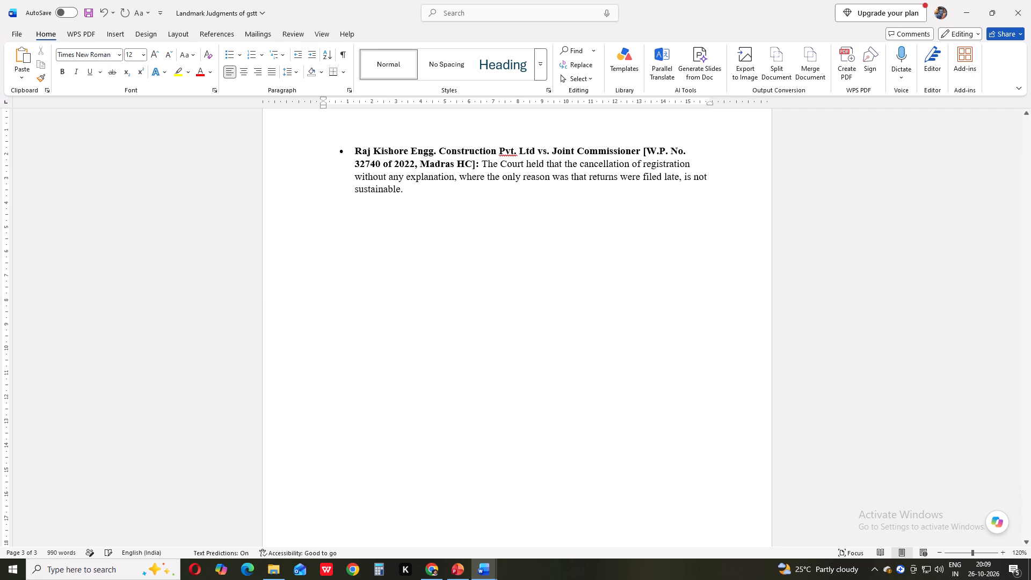
{"action": "key", "text": "Return"}
{"action": "key", "text": "Return"}
{"action": "key", "text": "Return"}
{"action": "key", "text": "Return"}
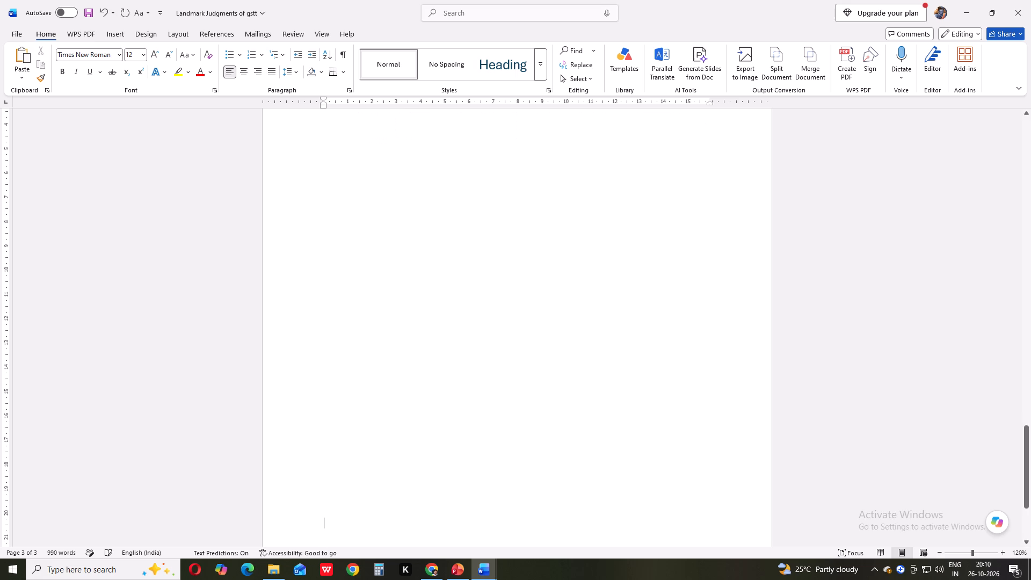
{"action": "key", "text": "Return"}
{"action": "key", "text": "Return"}
{"action": "key", "text": "Return"}
{"action": "key", "text": "Return"}
{"action": "key", "text": "Return"}
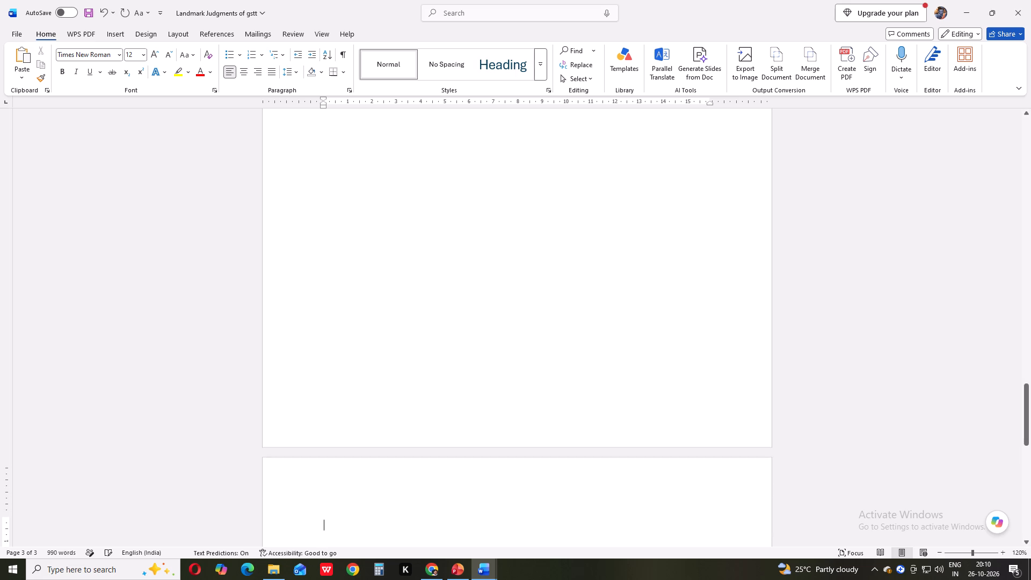
Copy section 2, Retrospective Cancellation of Registration, through the Salasar Trading Company entry from Landmark Judgments of GST onto the new page of Landmark Judgments of gstt.
{"action": "key", "text": "alt+Tab"}
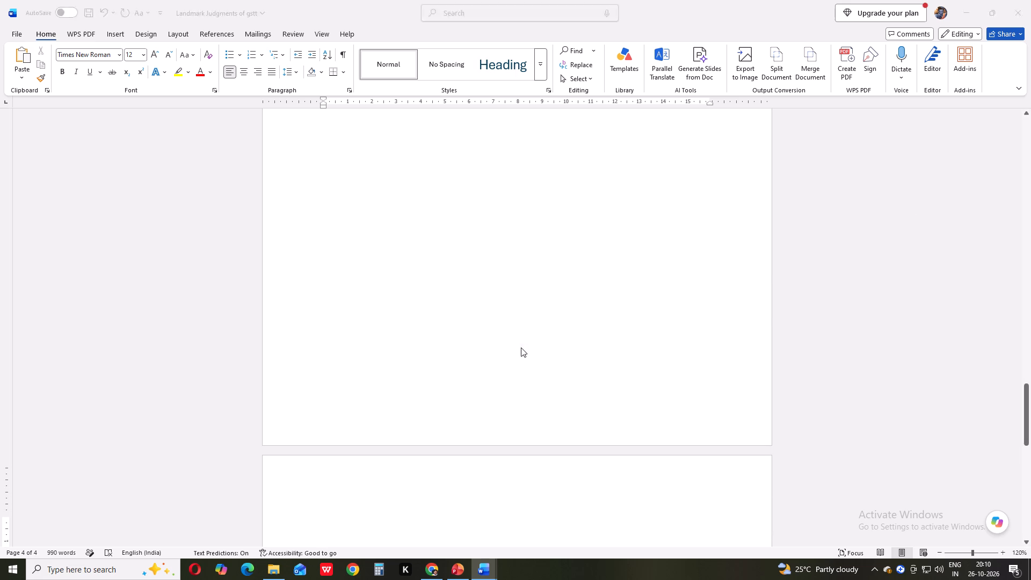
{"action": "key", "text": "alt+Tab"}
{"action": "key", "text": "alt+Tab"}
{"action": "key", "text": "alt+Tab"}
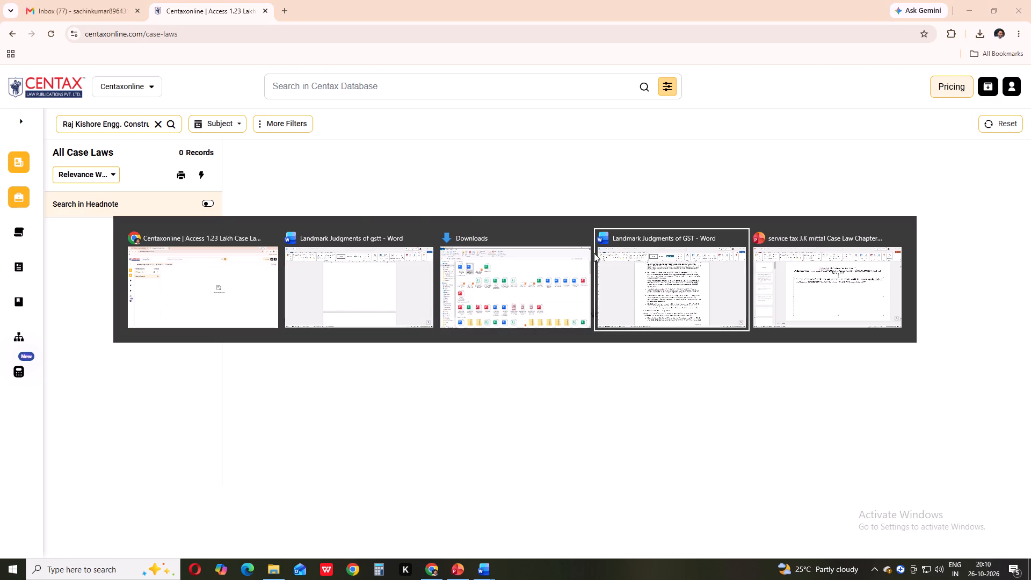
{"action": "scroll", "coordinate": [470, 298], "scroll_direction": "down", "scroll_amount": 6}
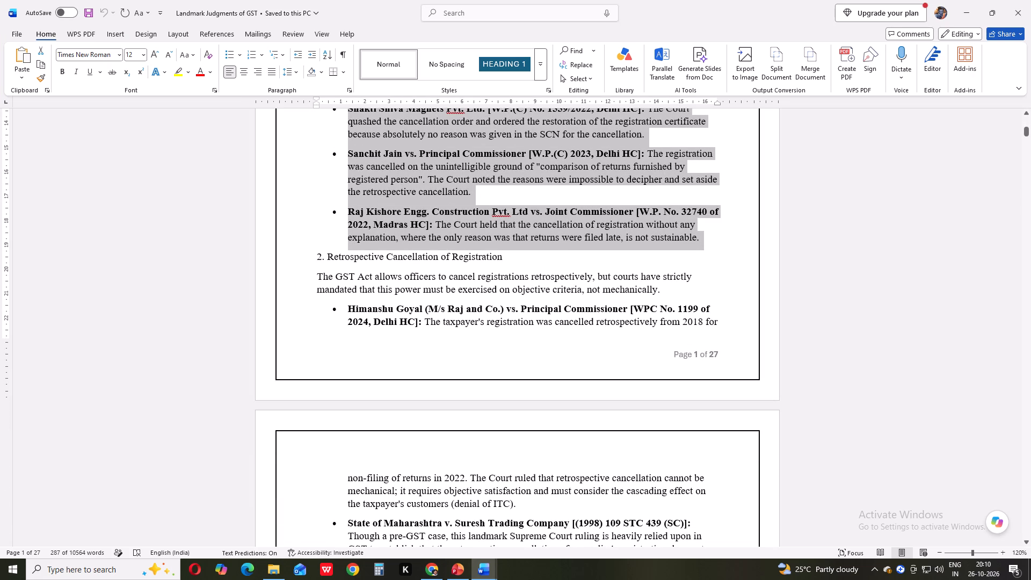
{"action": "left_click_drag", "start_coordinate": [315, 258], "coordinate": [433, 347]}
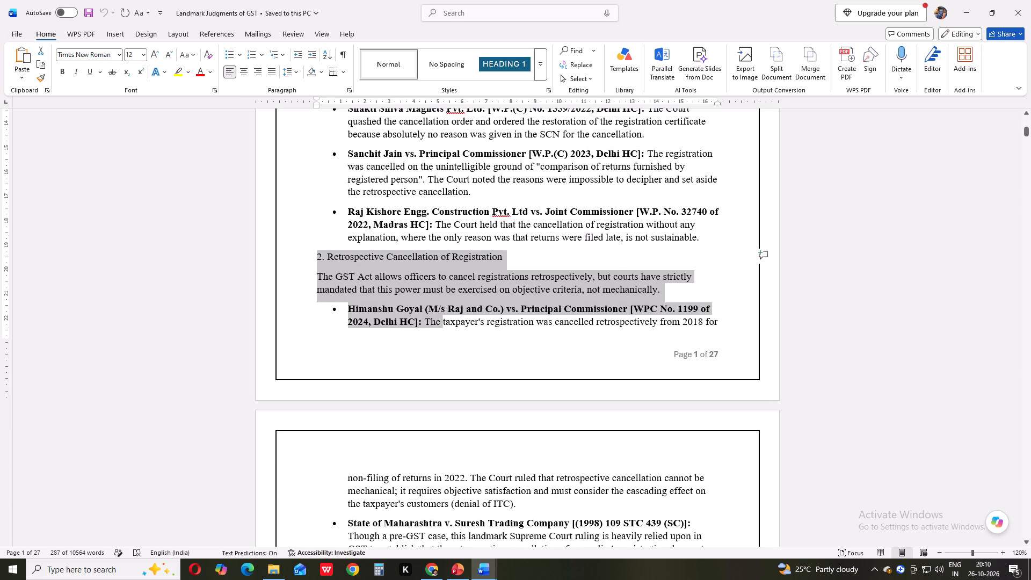
{"action": "left_click_drag", "start_coordinate": [433, 347], "coordinate": [497, 561]}
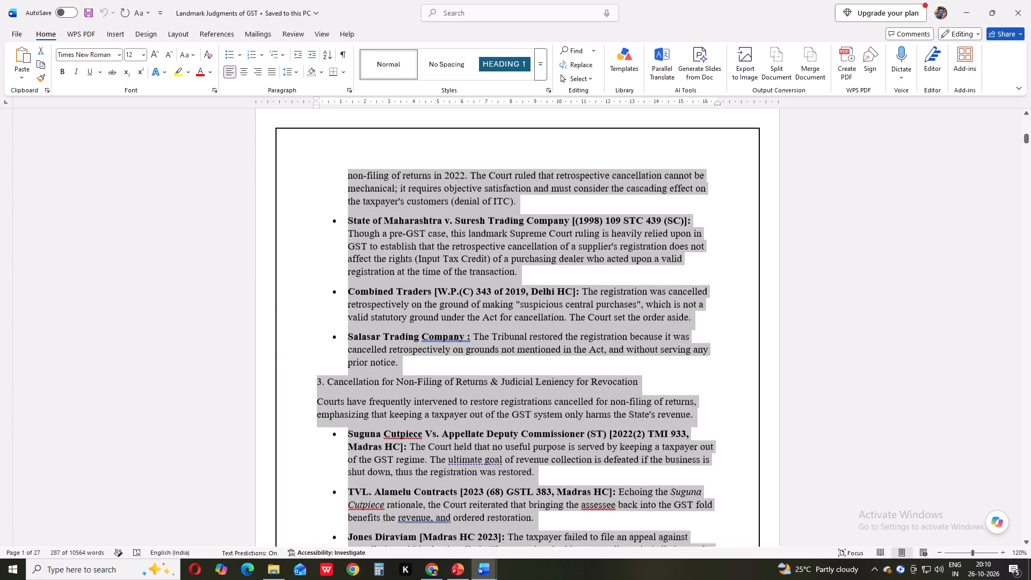
{"action": "left_click_drag", "start_coordinate": [497, 561], "coordinate": [414, 303]}
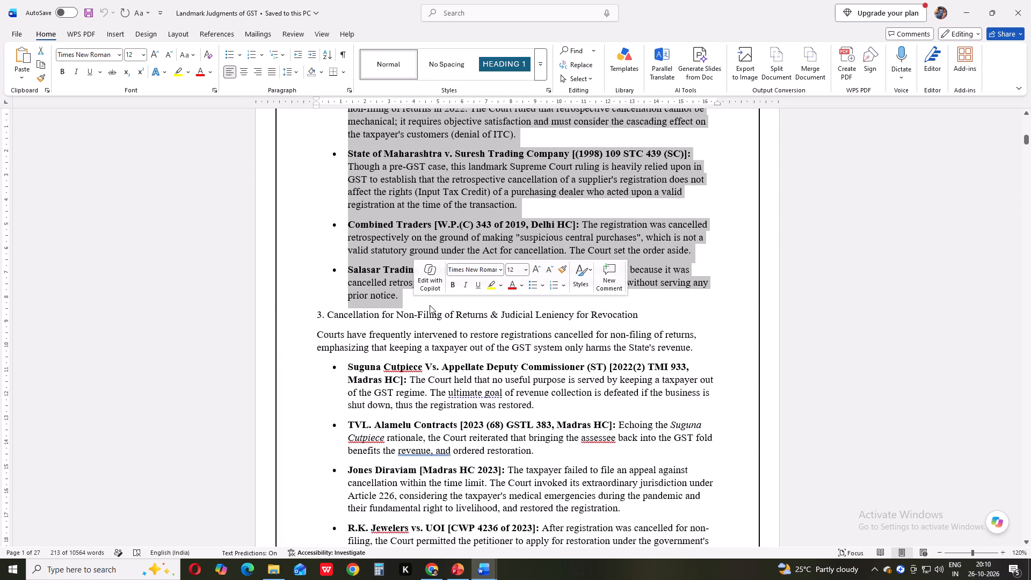
{"action": "key", "text": "ctrl+c"}
{"action": "key", "text": "alt+Tab"}
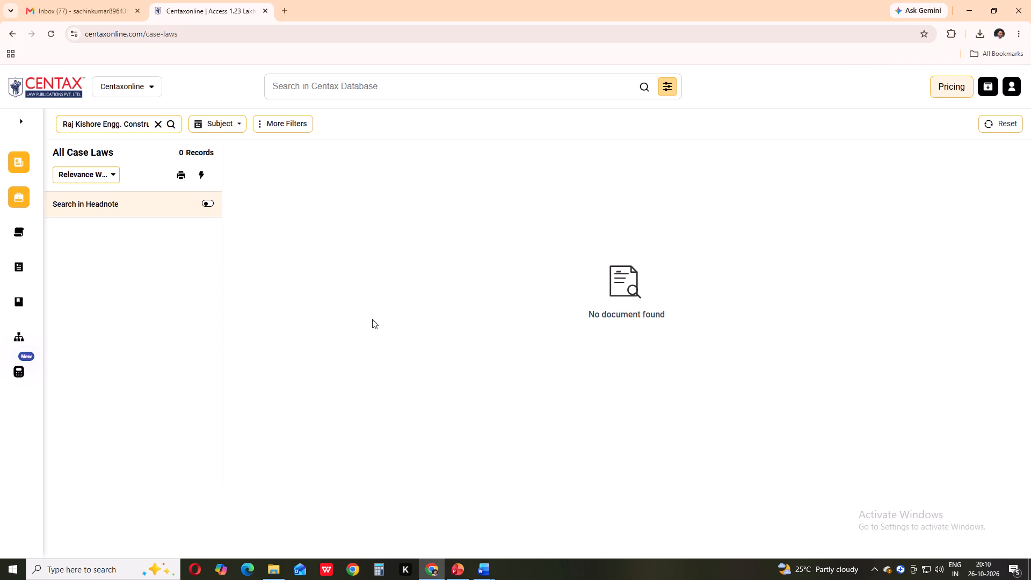
{"action": "key", "text": "alt+Tab"}
{"action": "key", "text": "alt+Tab"}
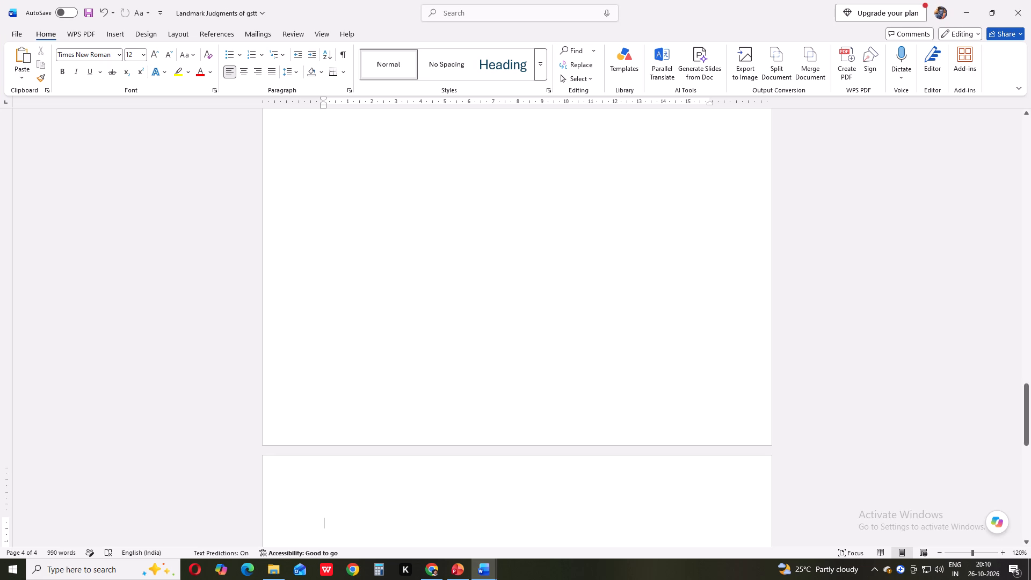
{"action": "key", "text": "ctrl+v"}
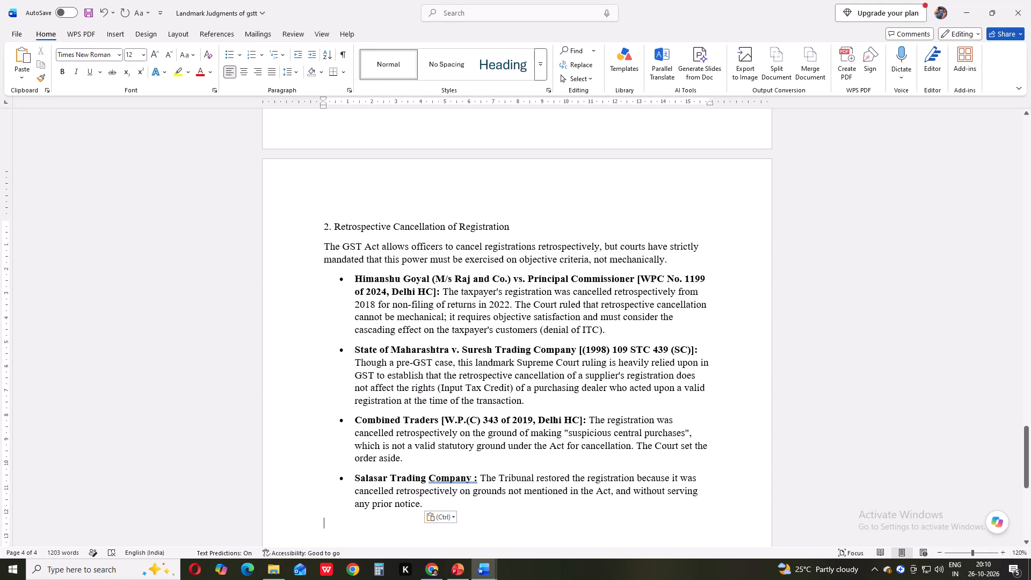
{"action": "key", "text": "alt+Tab"}
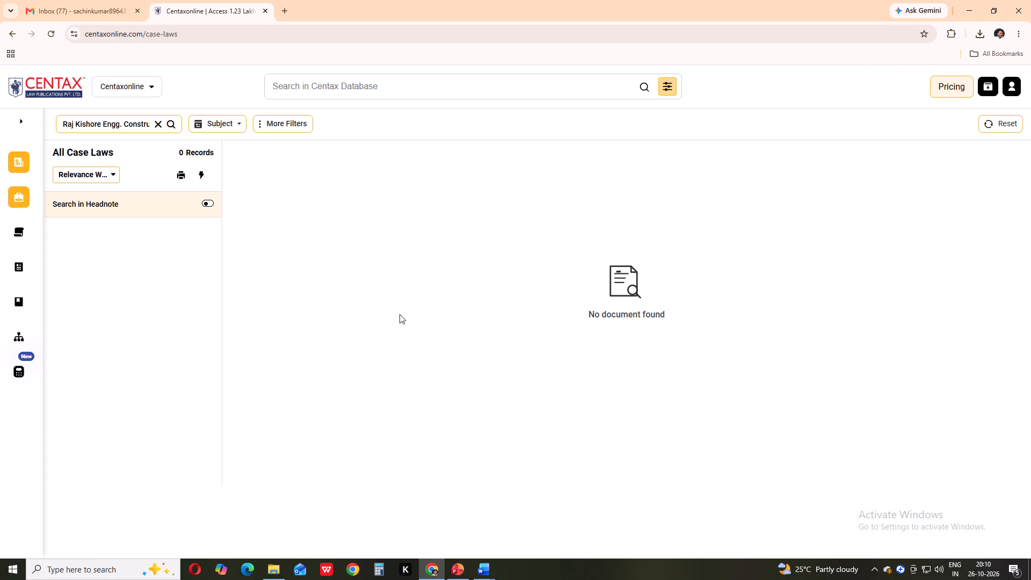
{"action": "key", "text": "alt+Tab"}
{"action": "key", "text": "alt+Tab"}
{"action": "key", "text": "alt+Tab"}
{"action": "key", "text": "alt+Tab"}
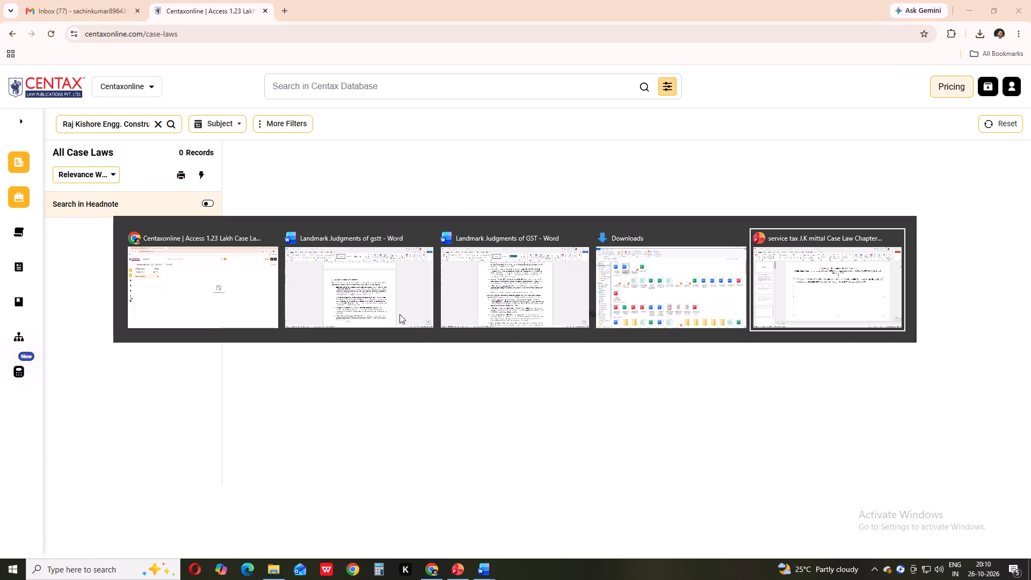
{"action": "key", "text": "alt+Tab"}
{"action": "key", "text": "alt+Tab"}
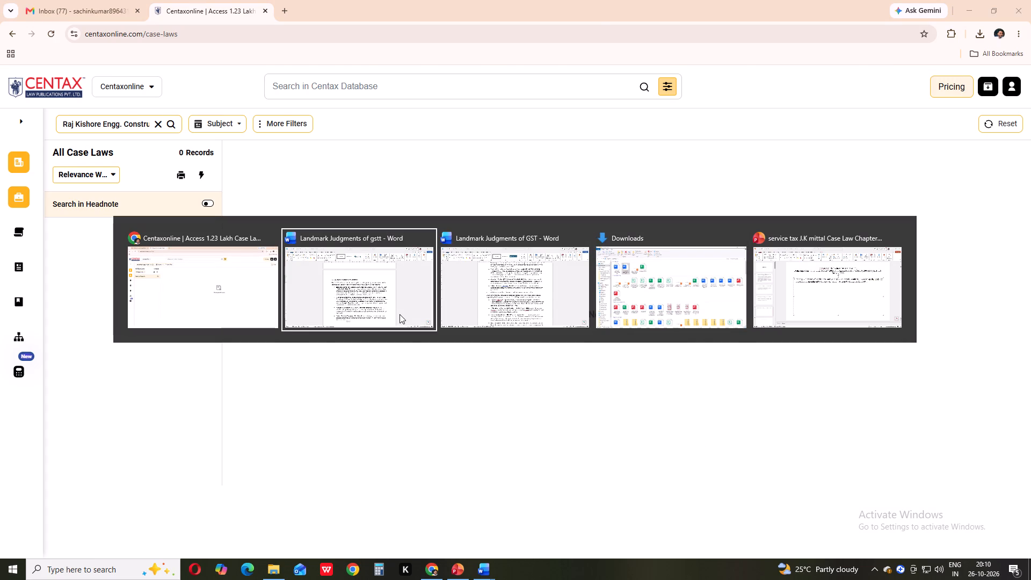
{"action": "key", "text": "alt+Tab"}
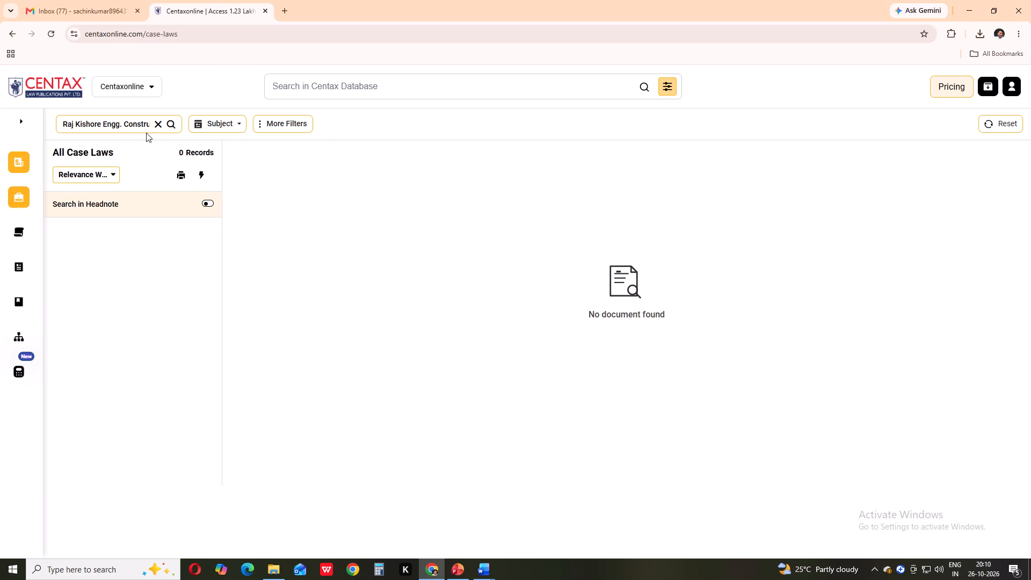
{"action": "left_click", "coordinate": [160, 122]}
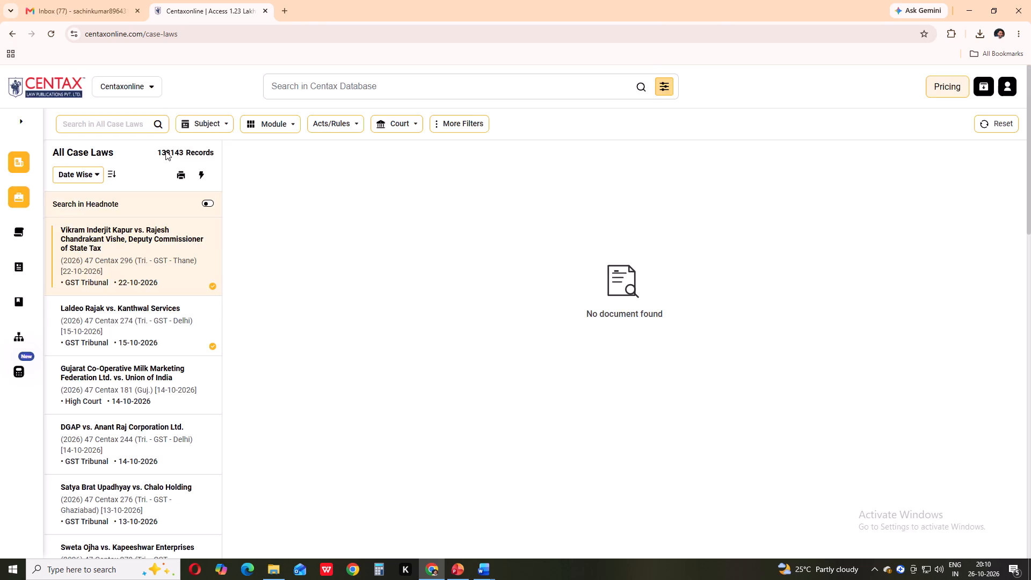
Search Centax case laws by party name, using the petitioner's name copied from the Word entry for M/s Raj and Co., without the leading bullet.
{"action": "key", "text": "alt+Tab"}
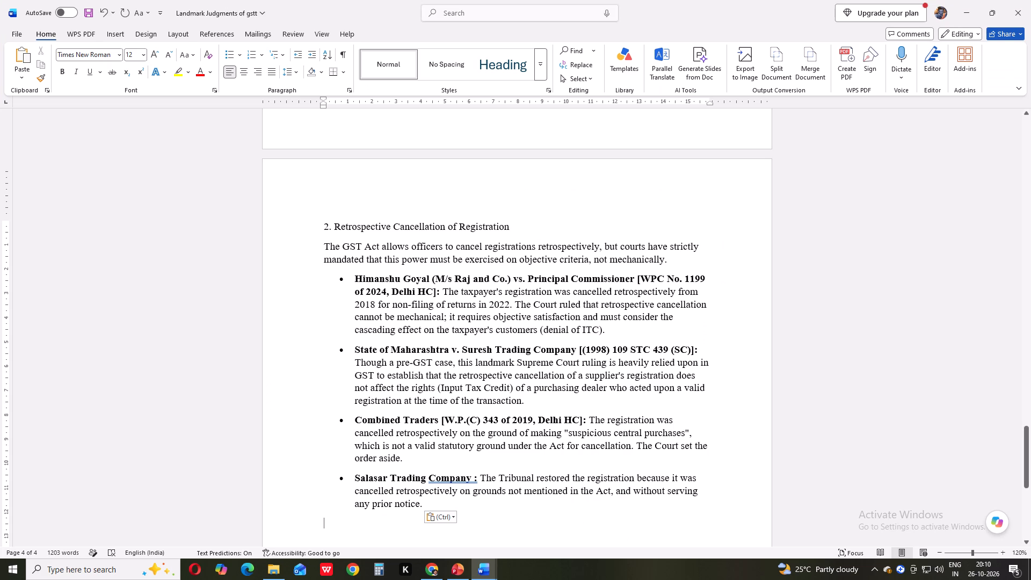
{"action": "left_click_drag", "start_coordinate": [356, 279], "coordinate": [416, 282]}
{"action": "key", "text": "ctrl+c"}
{"action": "key", "text": "alt+Tab"}
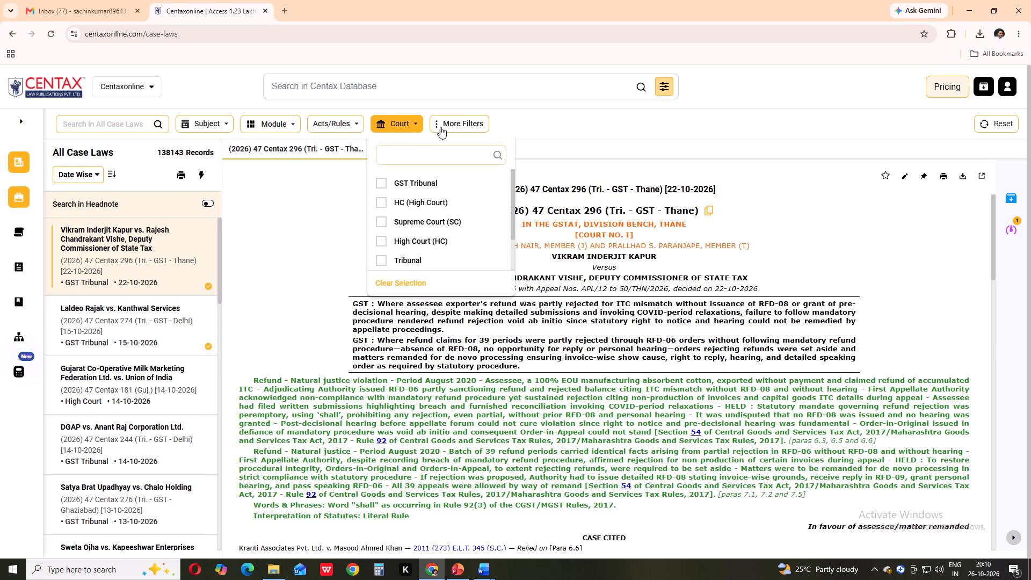
{"action": "left_click", "coordinate": [466, 127]}
{"action": "left_click", "coordinate": [284, 378]}
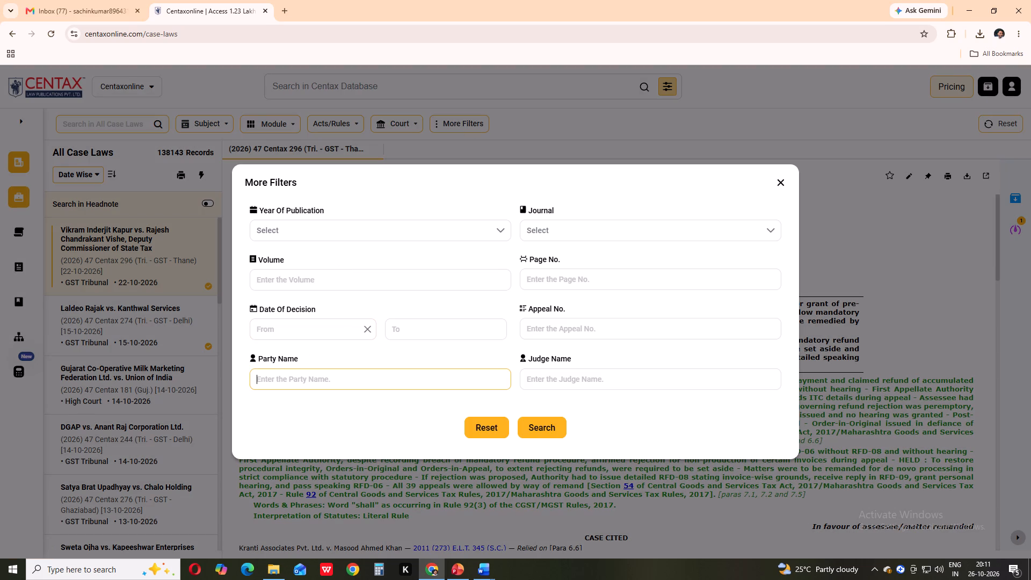
{"action": "key", "text": "ctrl+v"}
{"action": "left_click", "coordinate": [272, 376]}
{"action": "key", "text": "BackSpace"}
{"action": "key", "text": "BackSpace"}
{"action": "key", "text": "BackSpace"}
{"action": "left_click", "coordinate": [537, 425]}
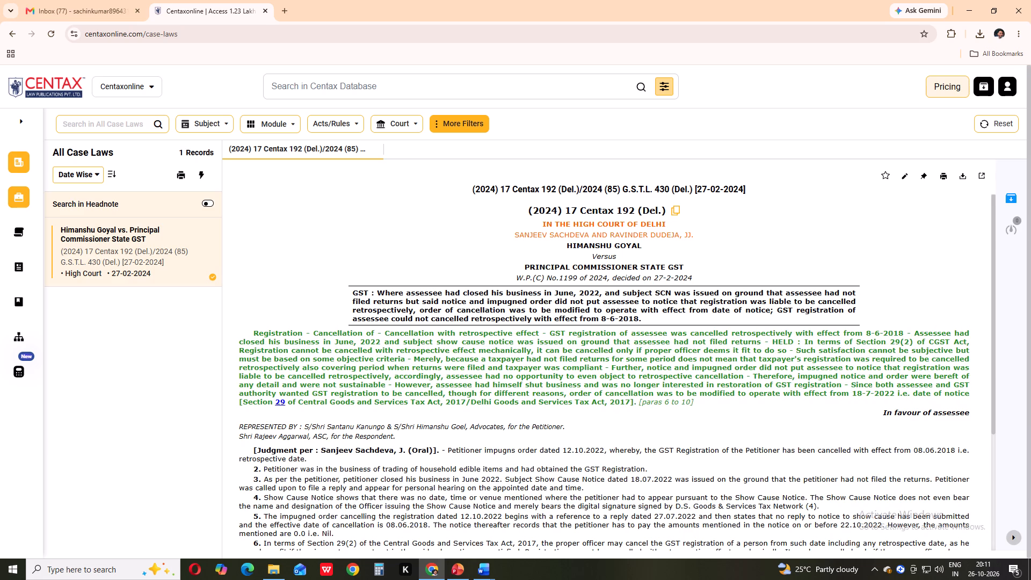
Compare the party names, petition number and court in the M/s Raj and Co. Word entry with the judgment open in Centax.
{"action": "key", "text": "alt+Tab"}
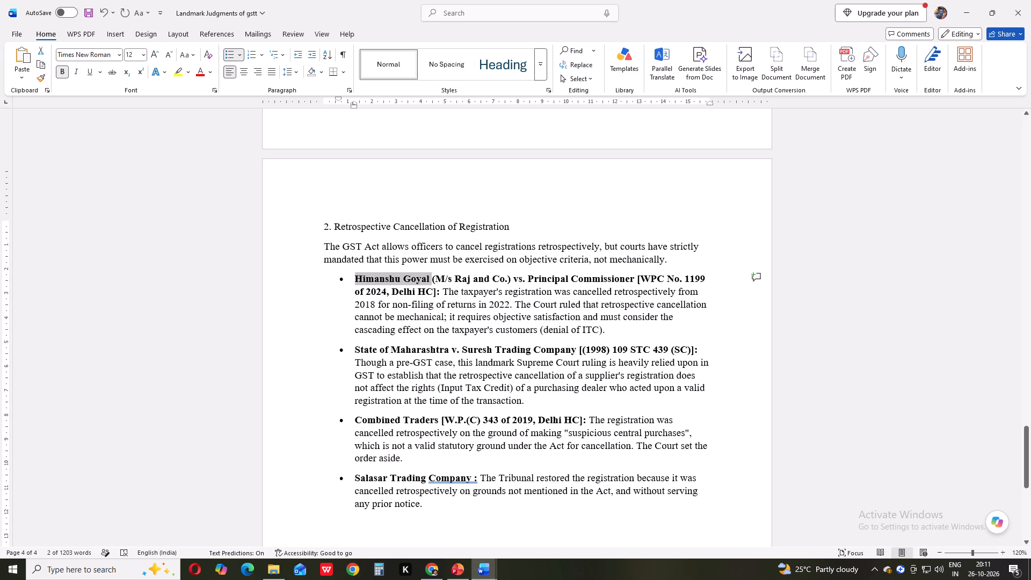
{"action": "key", "text": "alt+Tab"}
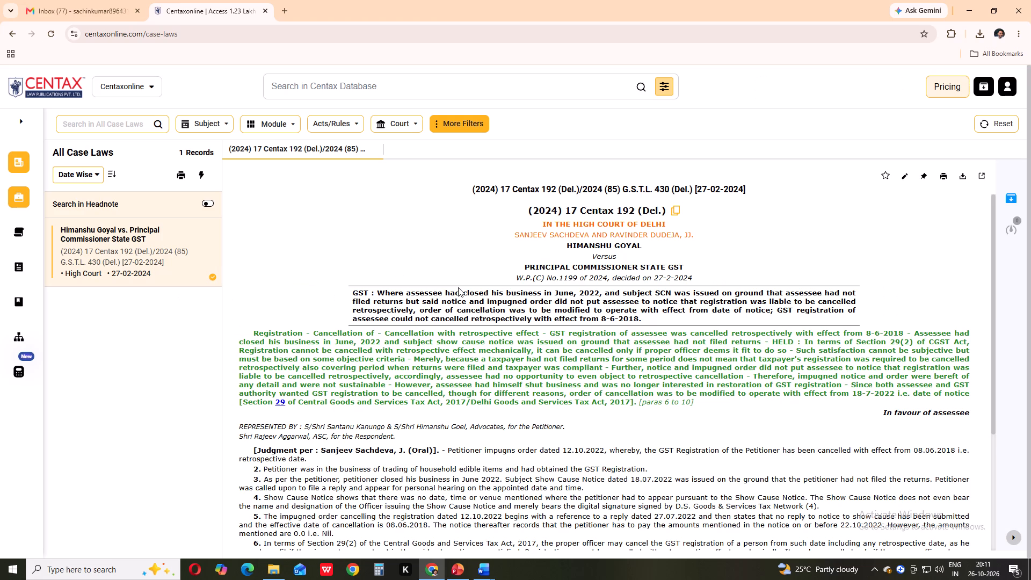
{"action": "key", "text": "alt+Tab"}
{"action": "key", "text": "alt+Tab"}
{"action": "key", "text": "alt+Tab"}
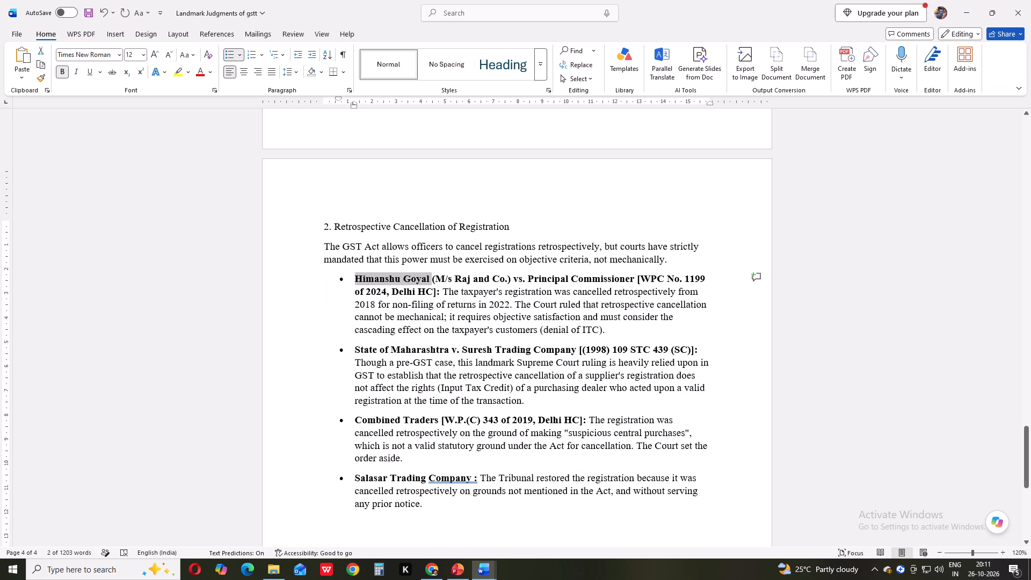
{"action": "key", "text": "alt+Tab"}
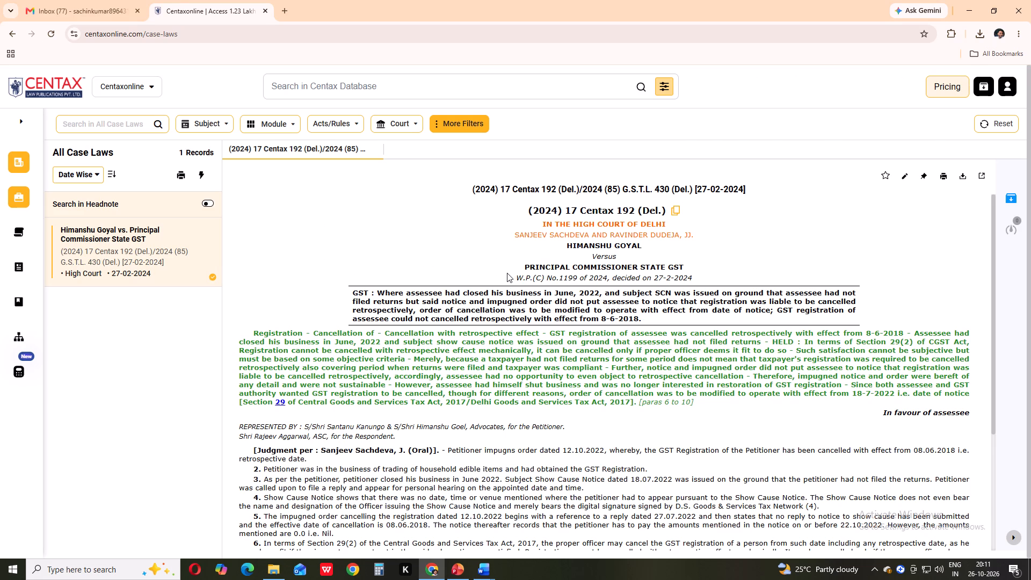
{"action": "key", "text": "alt+Tab"}
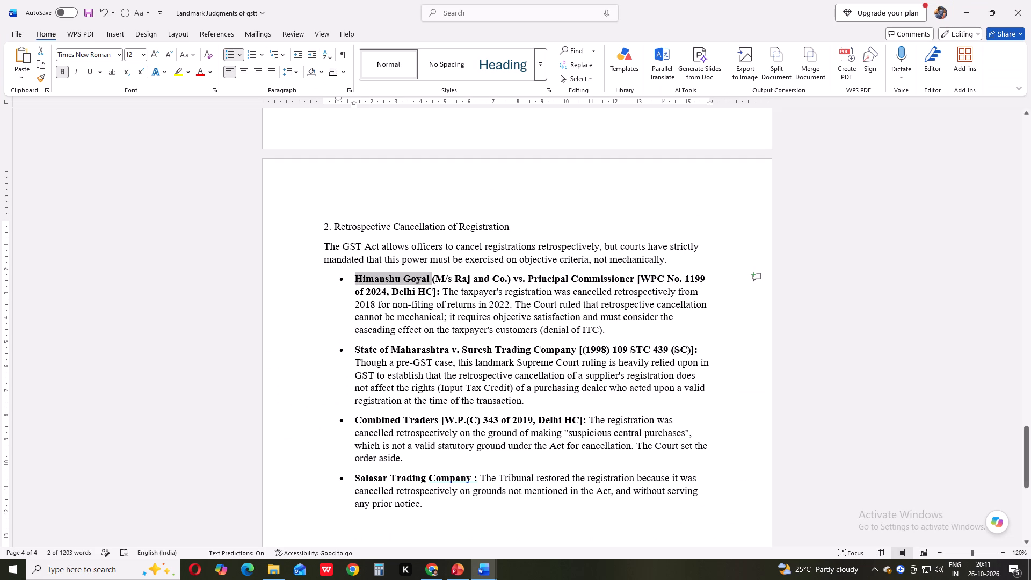
{"action": "key", "text": "alt+Tab"}
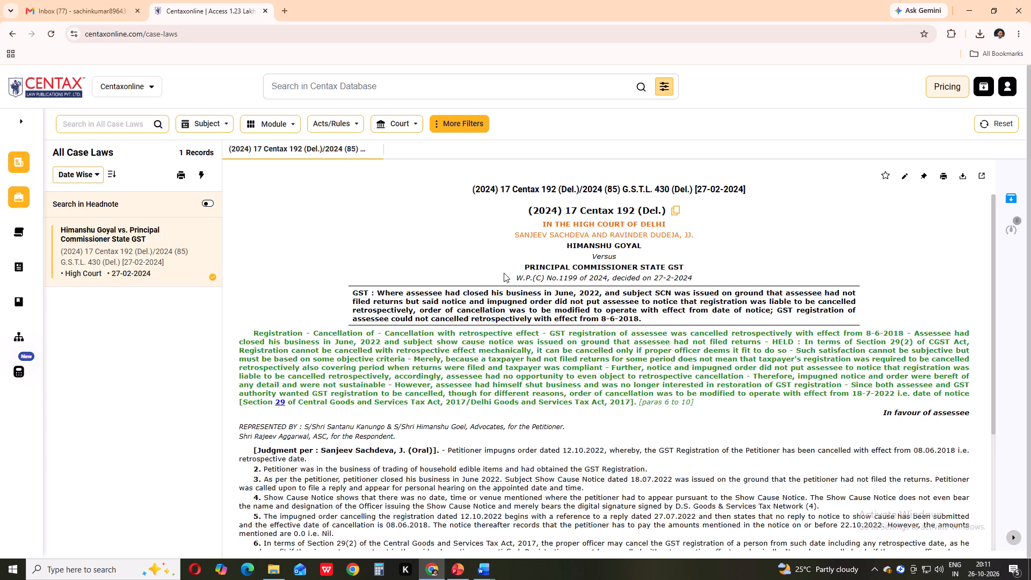
Copy the citation (2024) 17 Centax 192 from the open judgment into Word after the M/s Raj and Co. heading and make it bold.
{"action": "key", "text": "alt+Tab"}
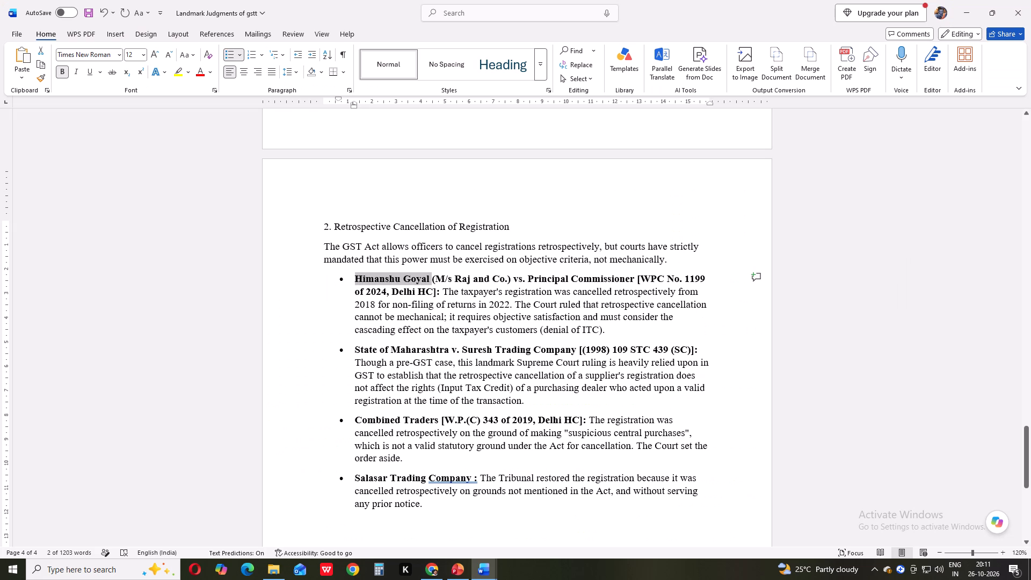
{"action": "key", "text": "alt+Tab"}
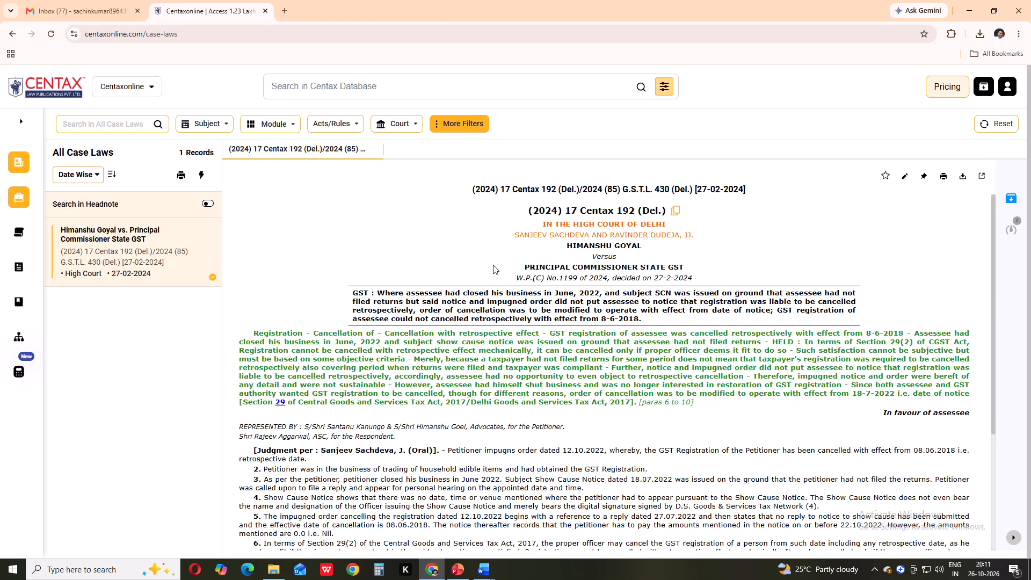
{"action": "key", "text": "alt+Tab"}
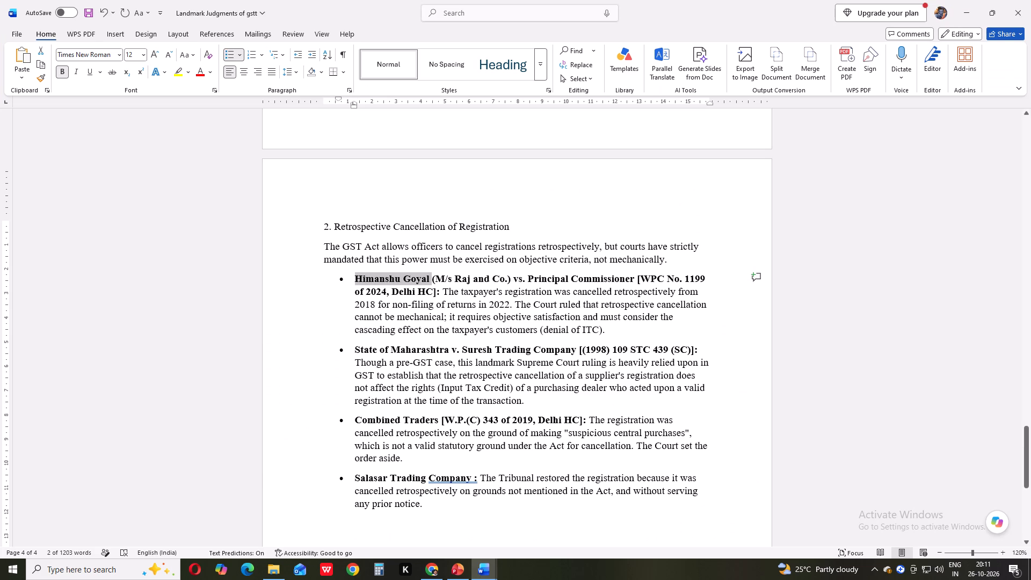
{"action": "key", "text": "alt+Tab"}
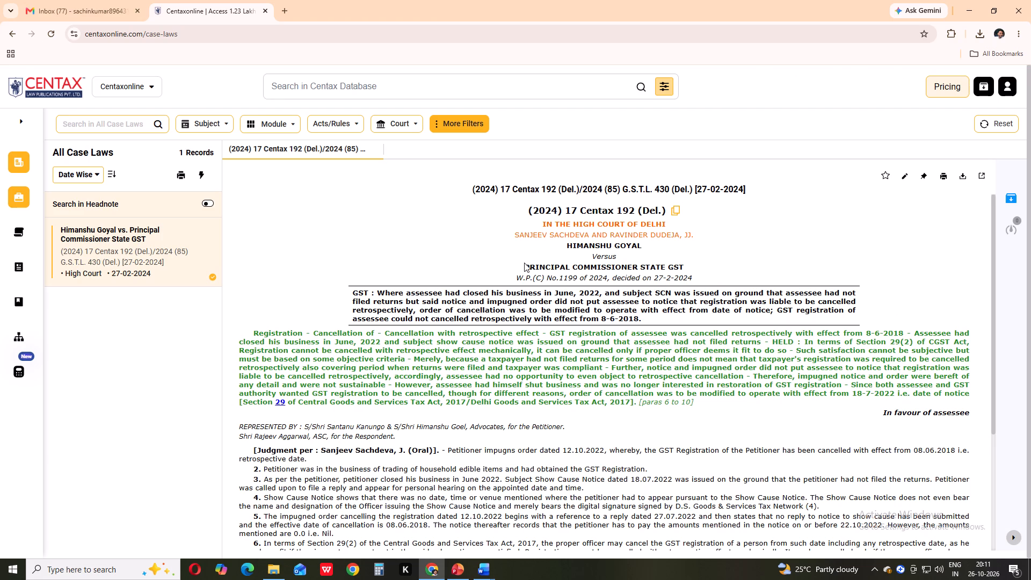
{"action": "key", "text": "alt+Tab"}
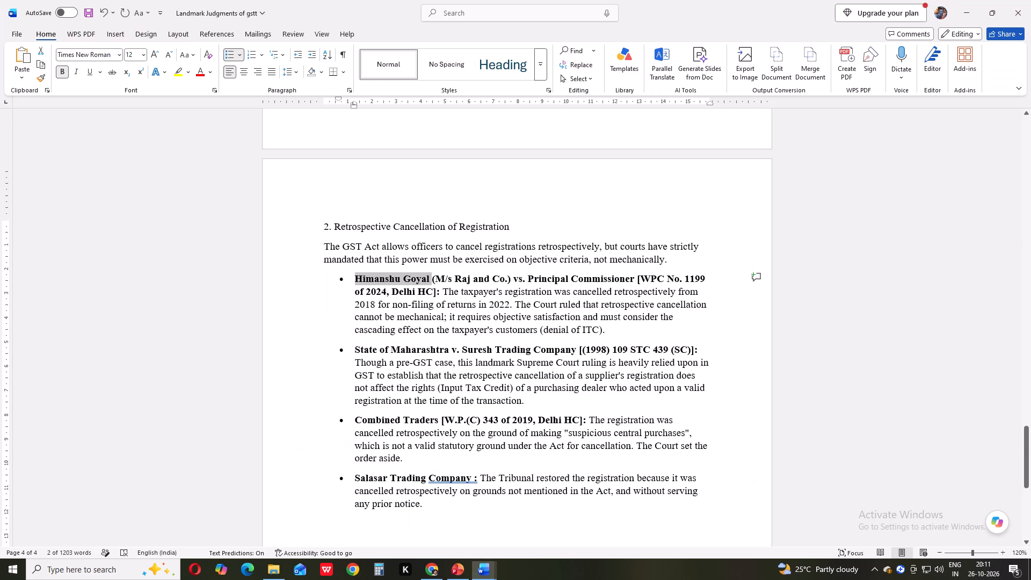
{"action": "key", "text": "alt+Tab"}
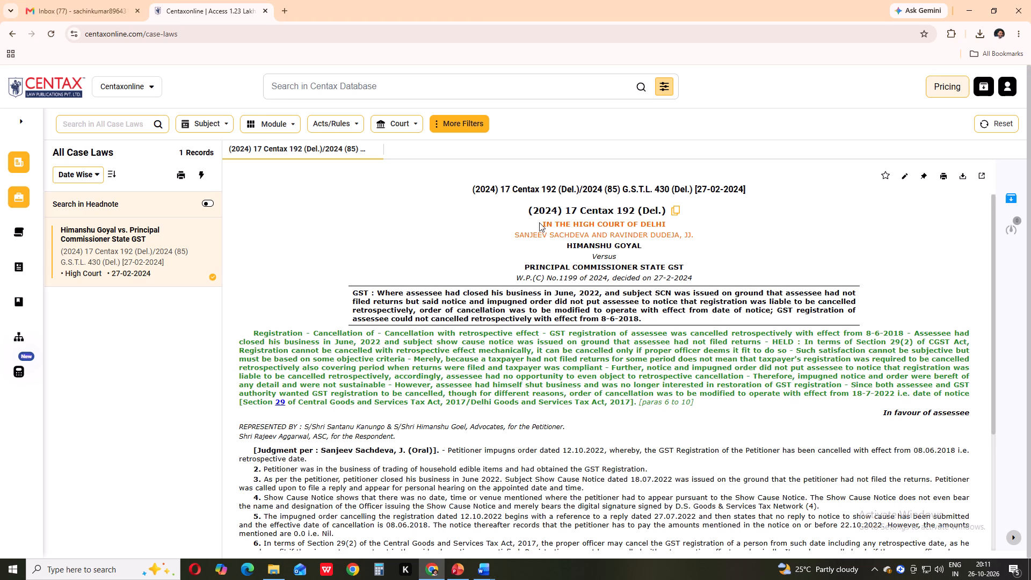
{"action": "left_click_drag", "start_coordinate": [528, 207], "coordinate": [628, 211]}
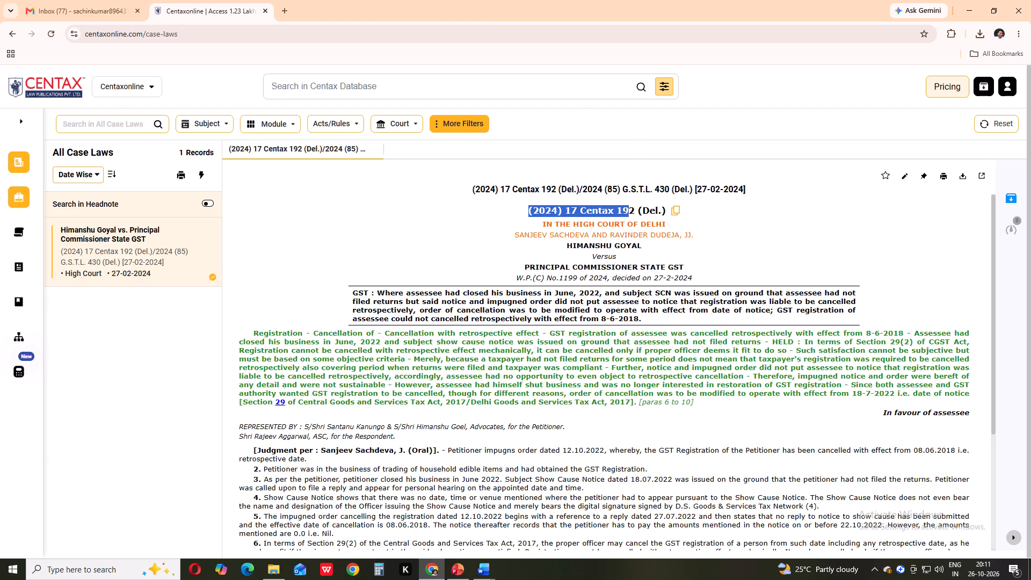
{"action": "left_click_drag", "start_coordinate": [628, 211], "coordinate": [634, 211]}
{"action": "left_click", "coordinate": [582, 178]}
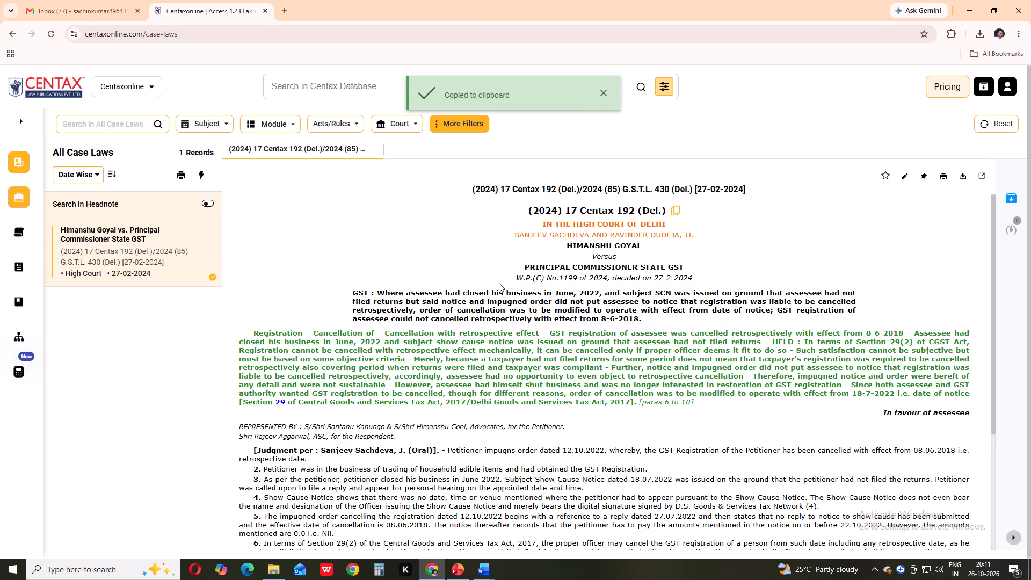
{"action": "key", "text": "alt+Tab"}
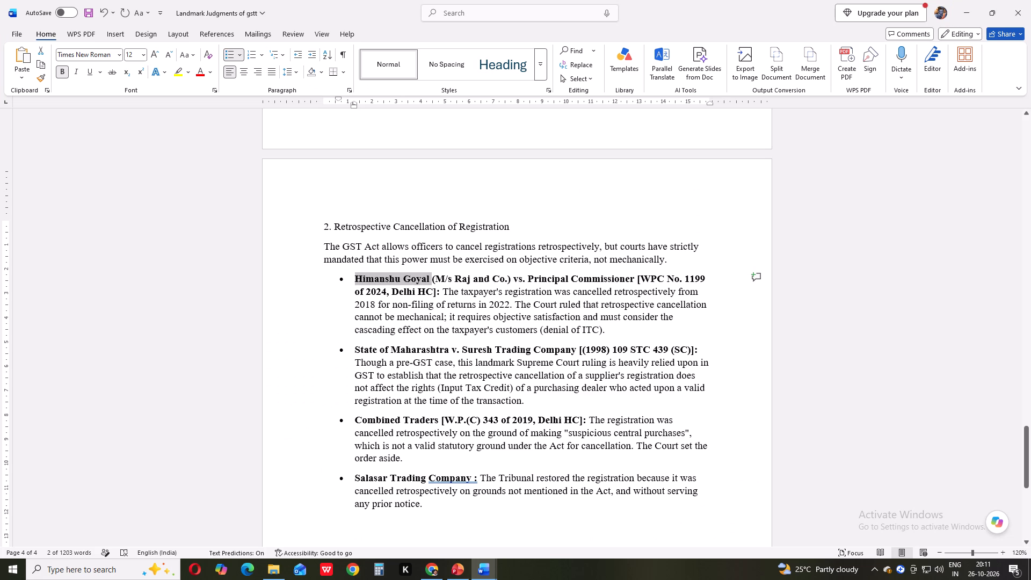
{"action": "left_click", "coordinate": [445, 289]}
{"action": "key", "text": "ctrl+v"}
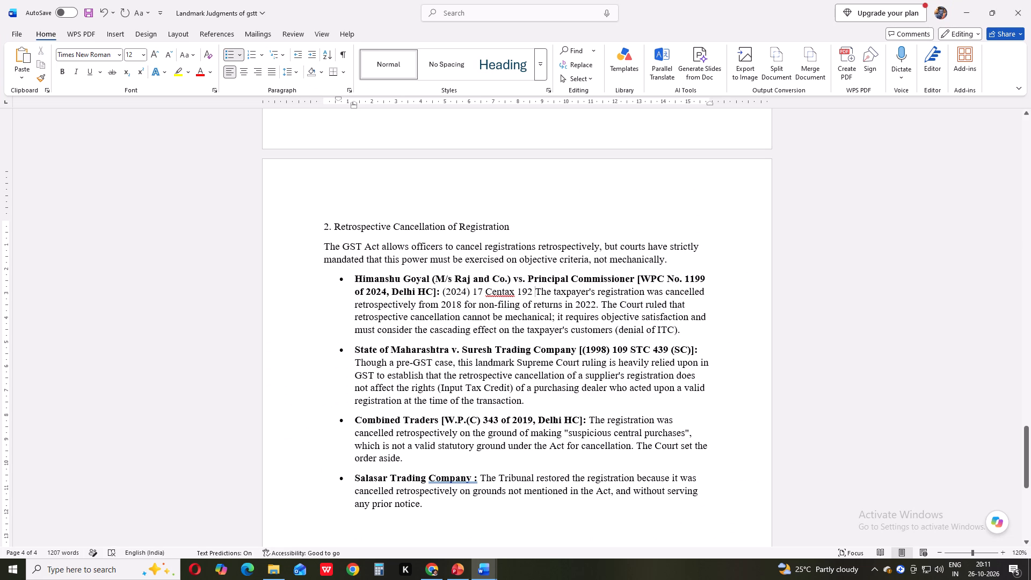
{"action": "left_click_drag", "start_coordinate": [442, 290], "coordinate": [531, 290]}
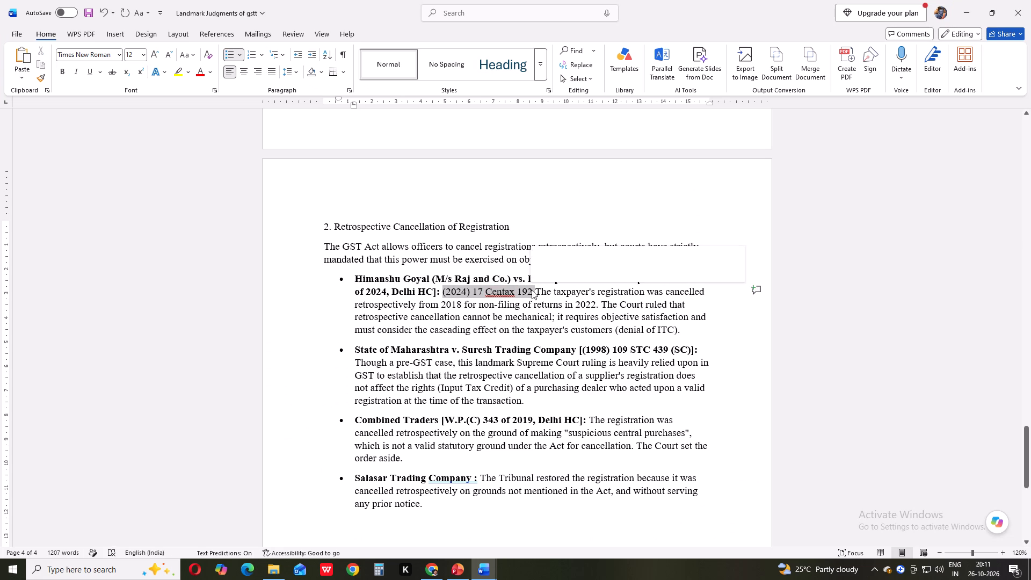
{"action": "left_click", "coordinate": [569, 274]}
{"action": "left_click", "coordinate": [541, 325]}
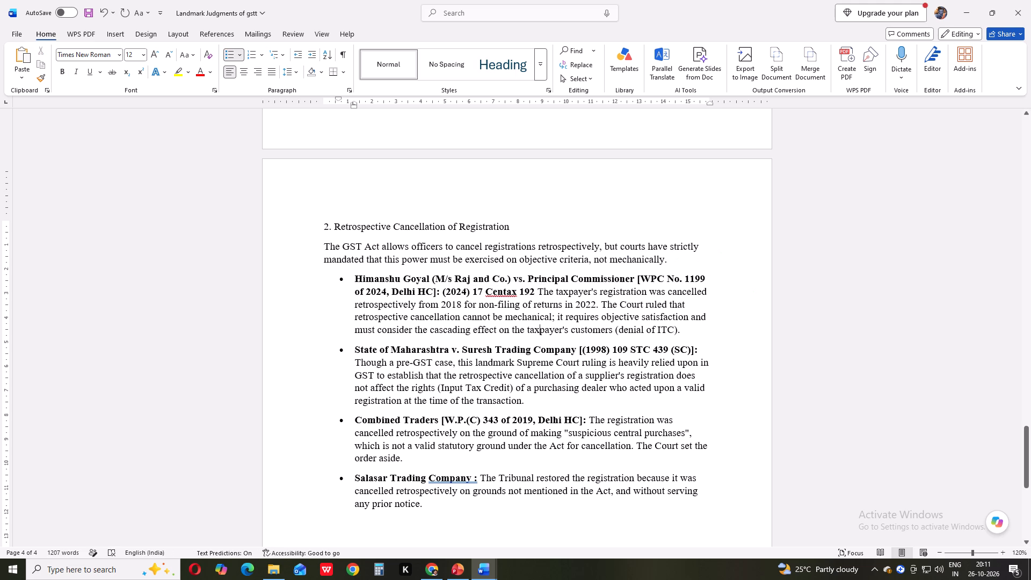
Copy the judgment's Centax headnote, without the paragraph reference, into an unbulleted paragraph below the M/s Raj and Co. entry, and save the document.
{"action": "left_click", "coordinate": [685, 331]}
{"action": "key", "text": "Return"}
{"action": "key", "text": "BackSpace"}
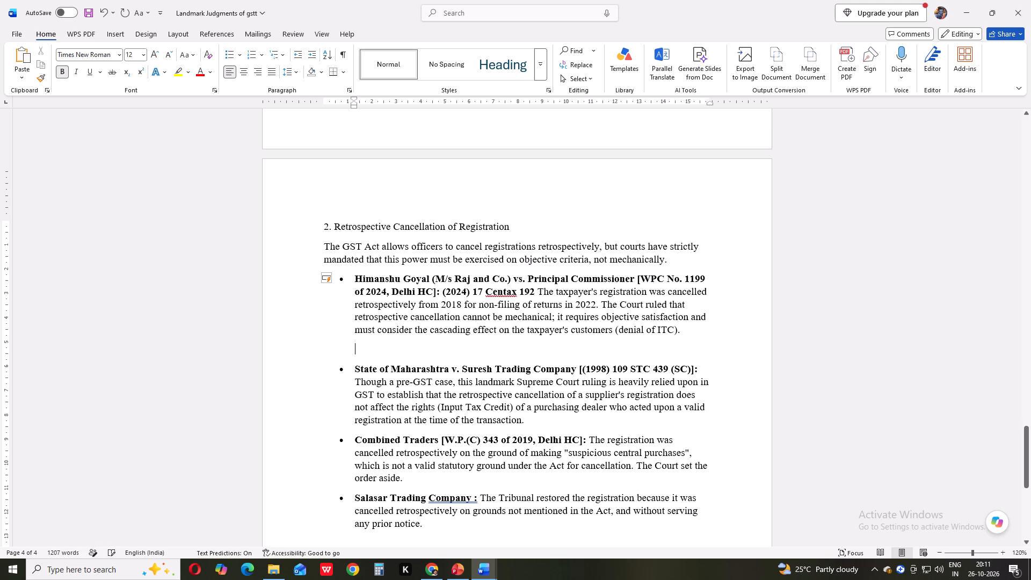
{"action": "key", "text": "alt+Tab"}
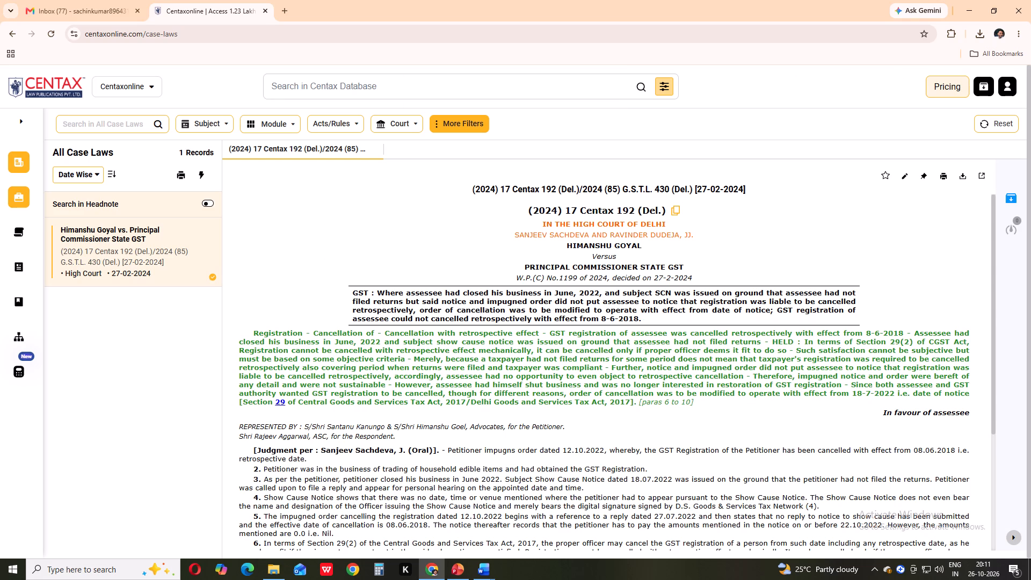
{"action": "left_click_drag", "start_coordinate": [252, 330], "coordinate": [627, 399]}
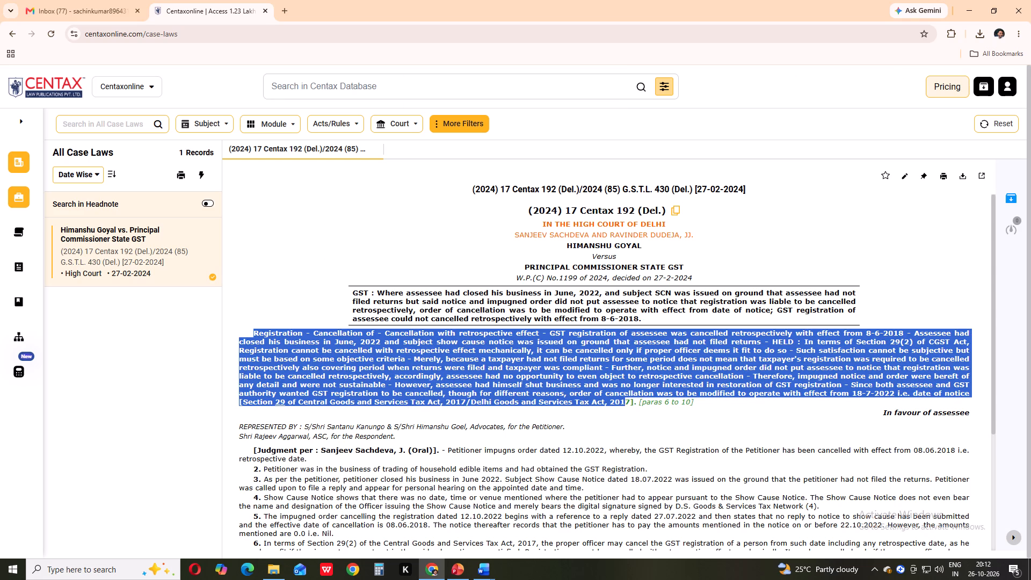
{"action": "left_click_drag", "start_coordinate": [627, 399], "coordinate": [636, 400]}
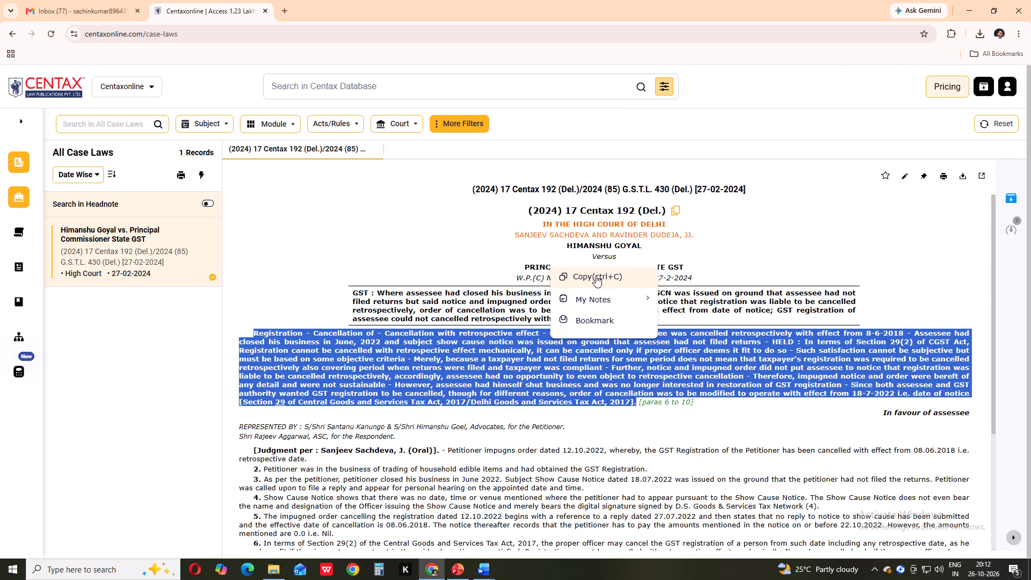
{"action": "left_click", "coordinate": [596, 275]}
{"action": "key", "text": "alt+Tab"}
{"action": "key", "text": "ctrl+v"}
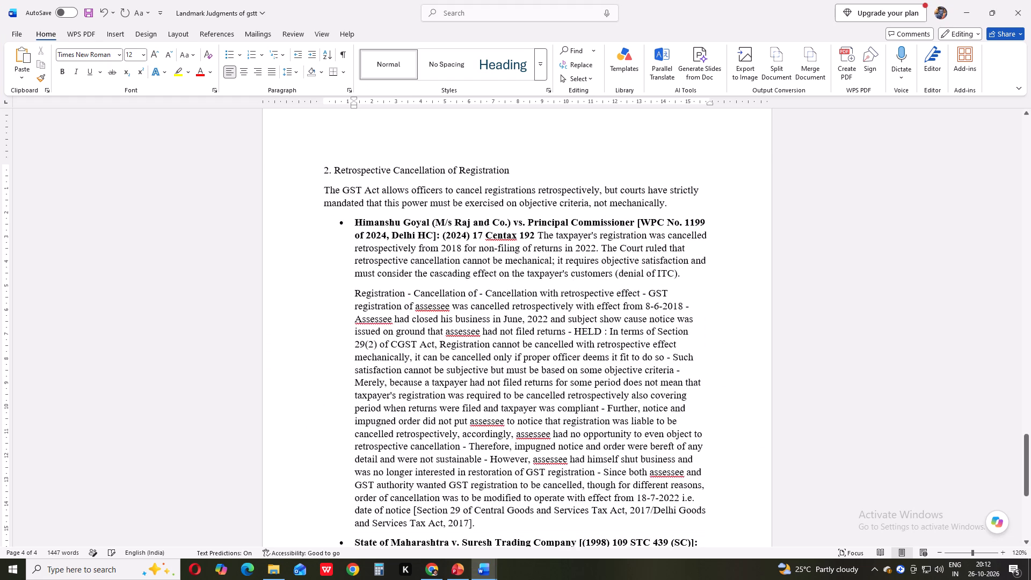
{"action": "scroll", "coordinate": [448, 335], "scroll_direction": "down", "scroll_amount": 2}
{"action": "key", "text": "ctrl+s"}
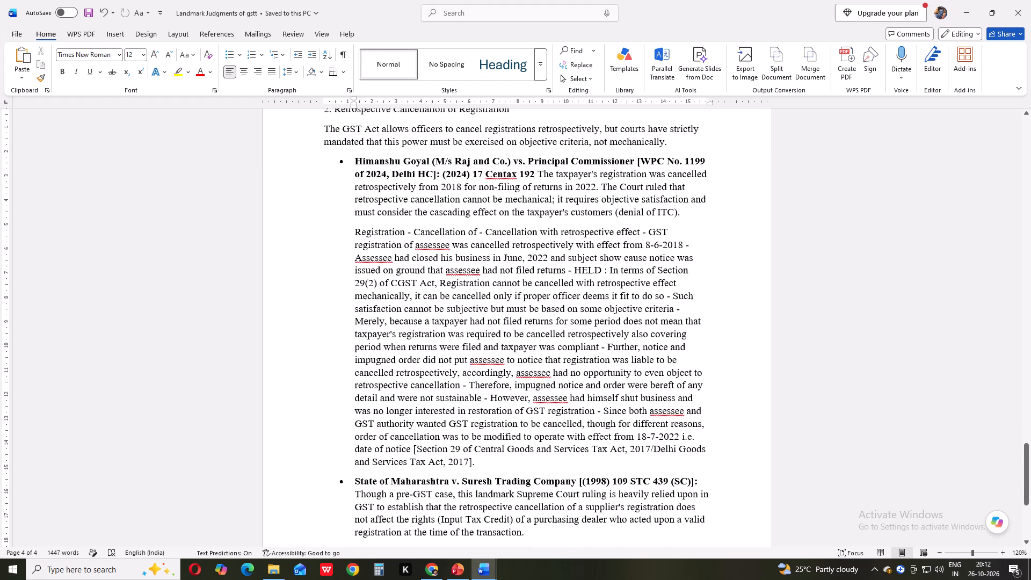
Search Centax case laws by the party name Suresh Trading Company, copied from the State of Maharashtra entry in Word.
{"action": "scroll", "coordinate": [445, 334], "scroll_direction": "up", "scroll_amount": 4}
{"action": "scroll", "coordinate": [441, 362], "scroll_direction": "down", "scroll_amount": 4}
{"action": "scroll", "coordinate": [426, 354], "scroll_direction": "up", "scroll_amount": 5}
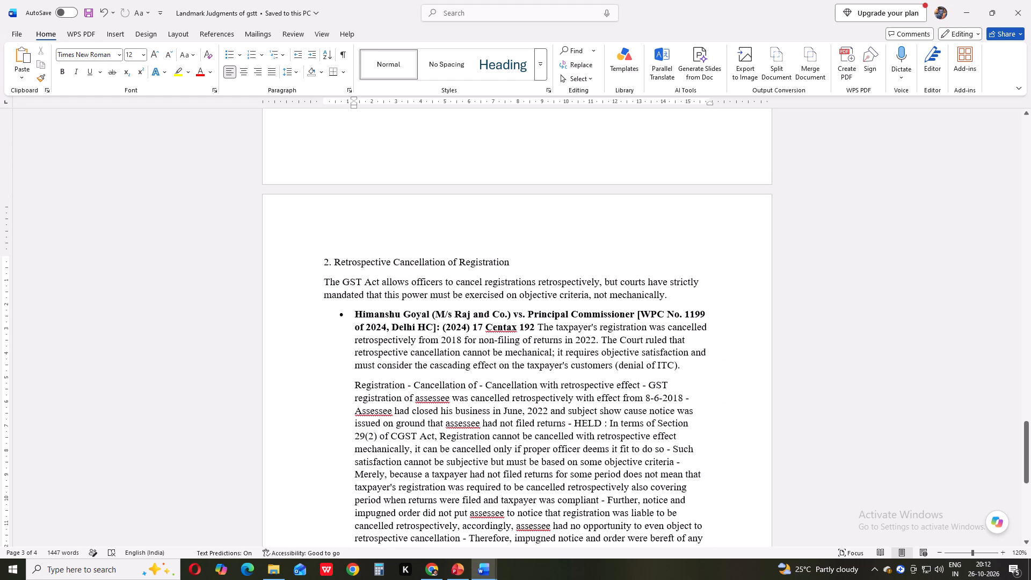
{"action": "scroll", "coordinate": [426, 288], "scroll_direction": "down", "scroll_amount": 3}
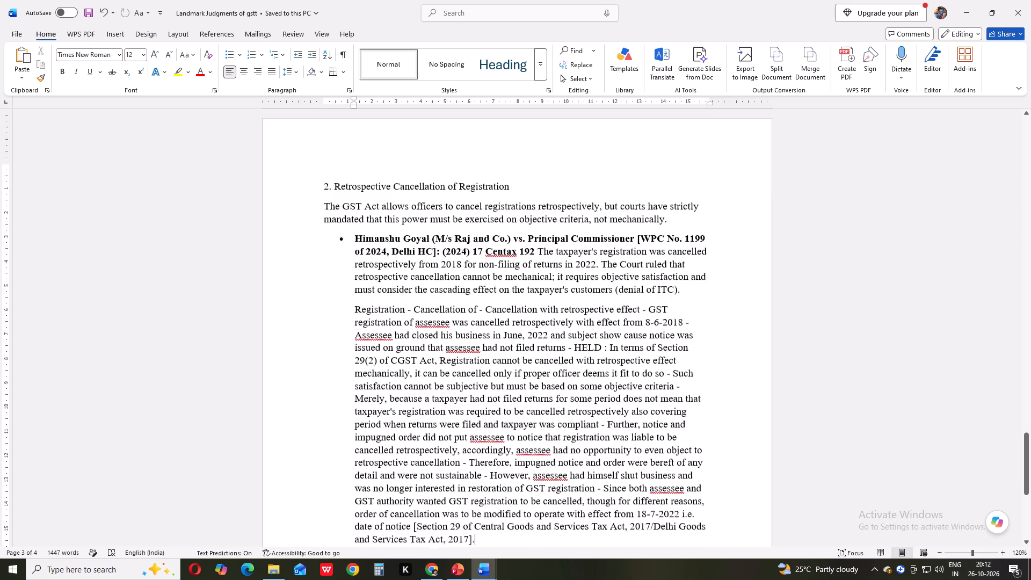
{"action": "scroll", "coordinate": [426, 288], "scroll_direction": "down", "scroll_amount": 8}
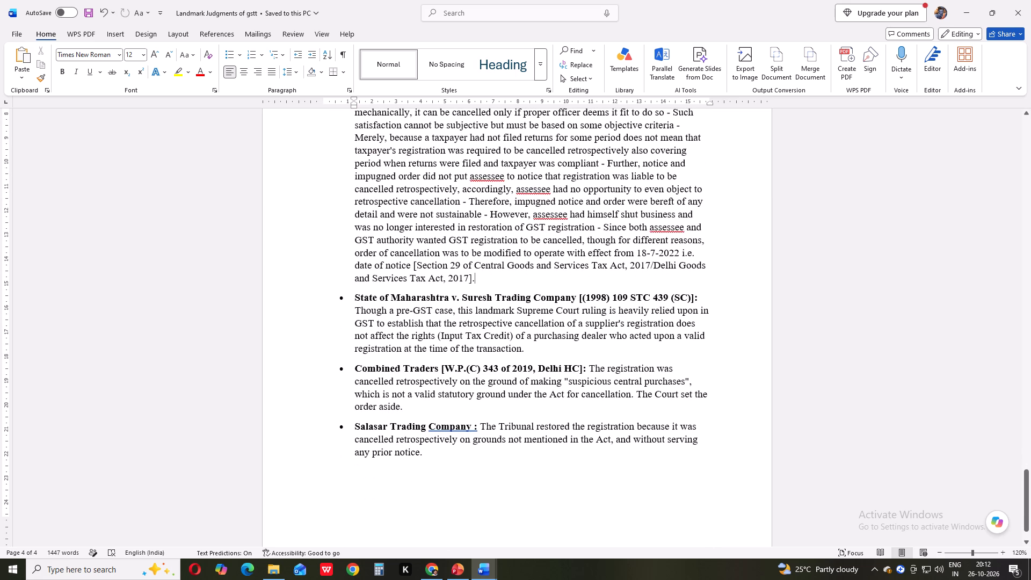
{"action": "left_click_drag", "start_coordinate": [354, 295], "coordinate": [425, 295]}
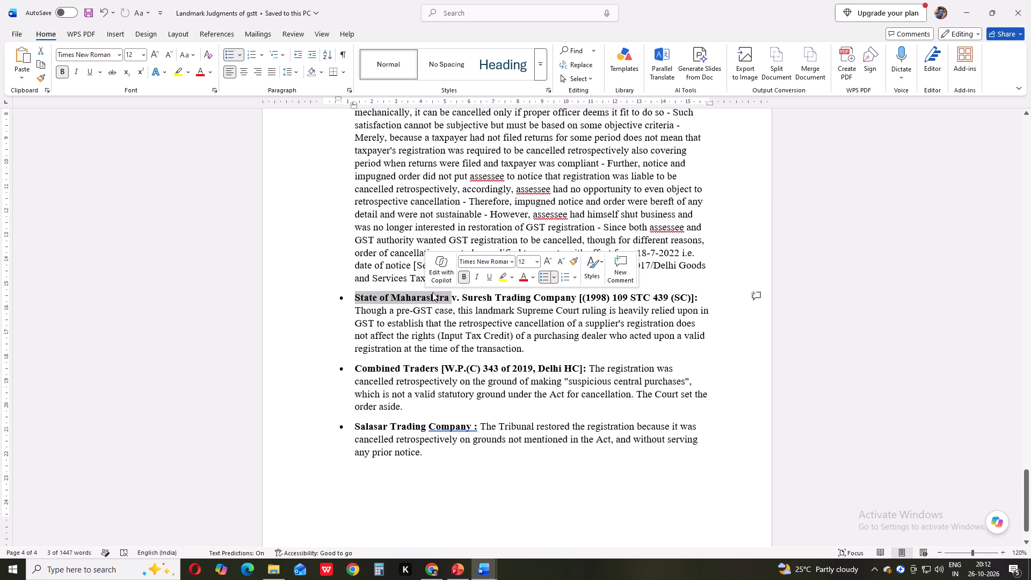
{"action": "left_click_drag", "start_coordinate": [463, 298], "coordinate": [525, 299]}
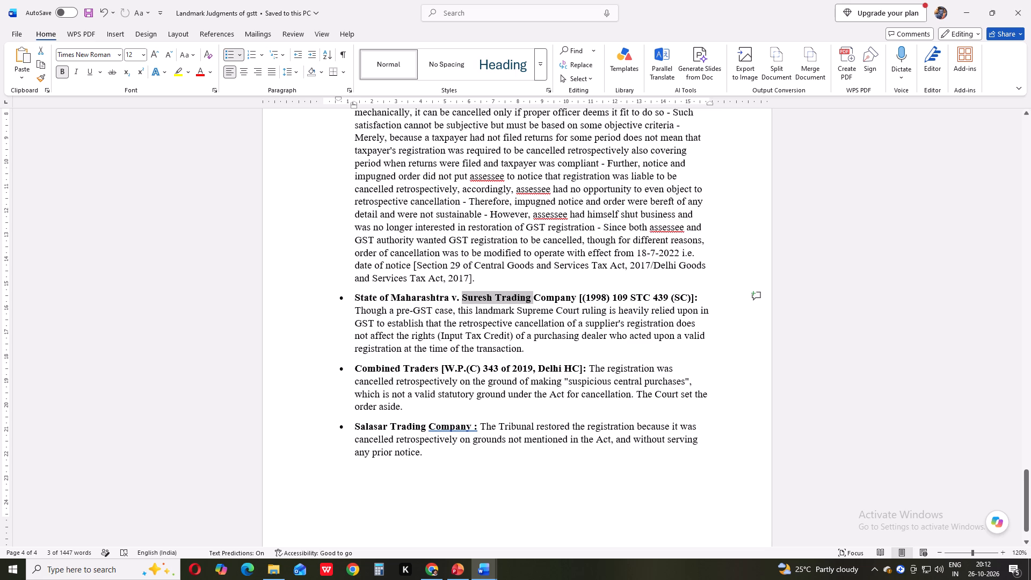
{"action": "left_click_drag", "start_coordinate": [525, 299], "coordinate": [560, 301]}
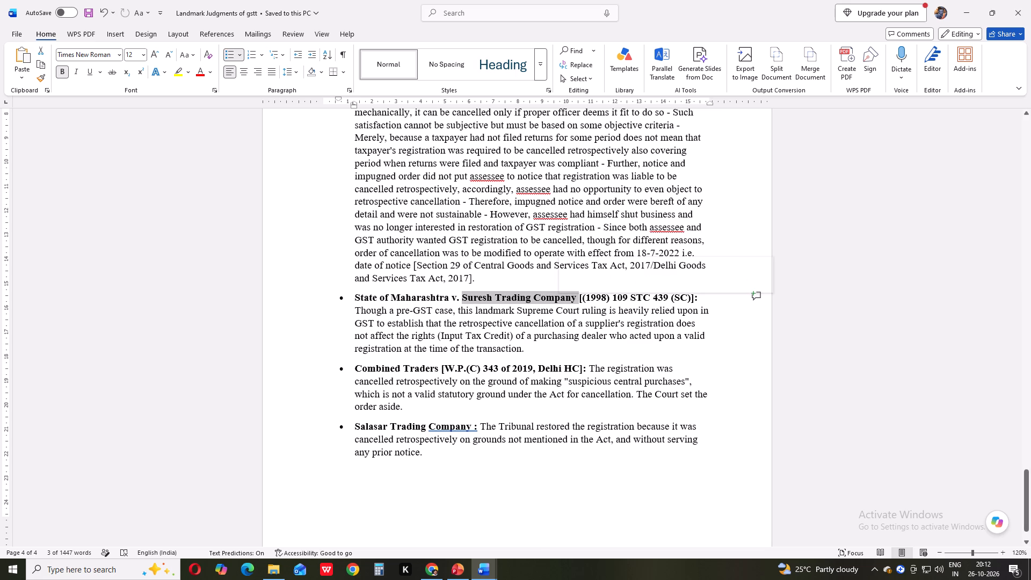
{"action": "key", "text": "ctrl+c"}
{"action": "key", "text": "alt+Tab"}
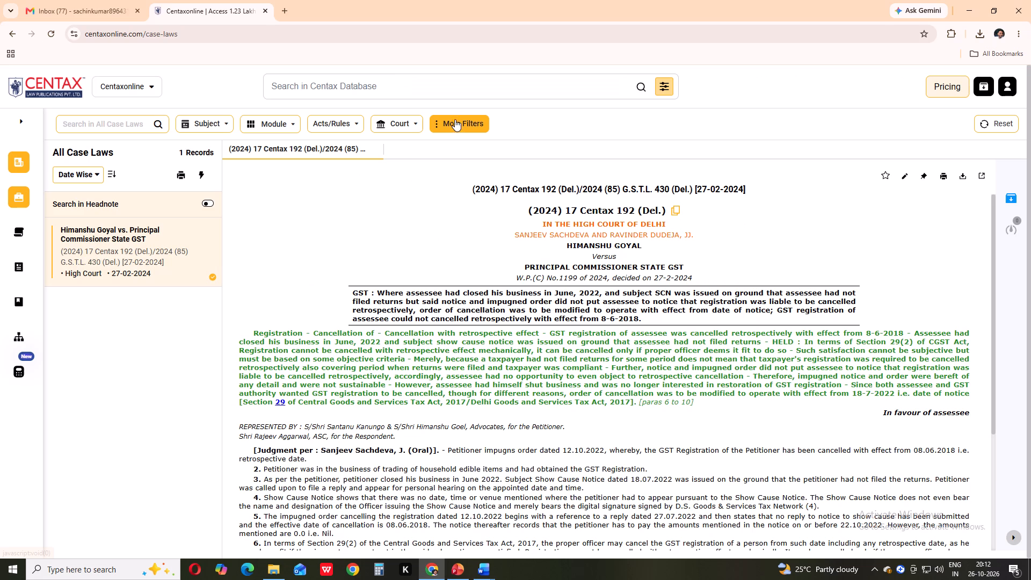
{"action": "left_click", "coordinate": [456, 125]}
{"action": "triple_click", "coordinate": [300, 376]}
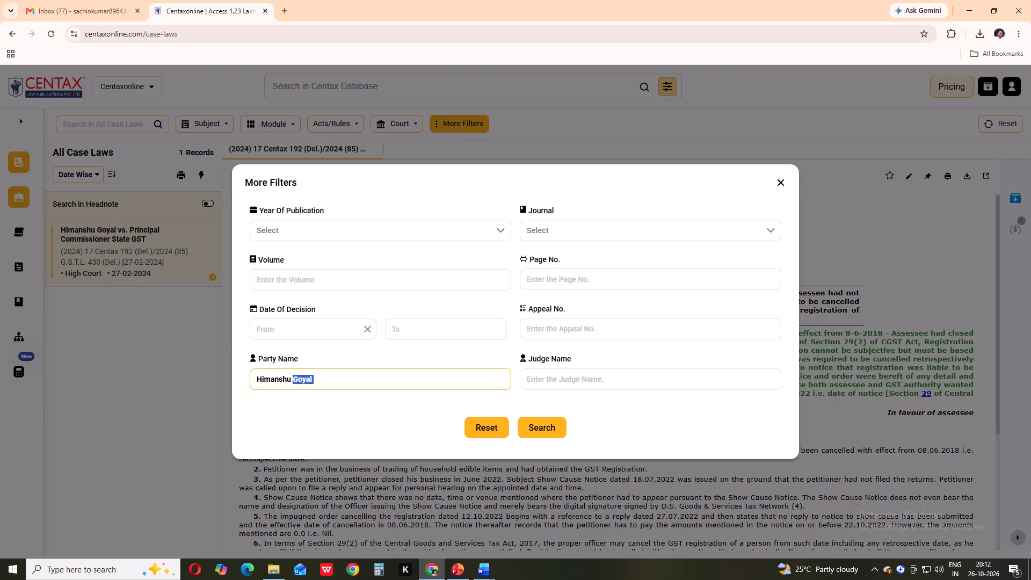
{"action": "key", "text": "ctrl+v"}
{"action": "left_click", "coordinate": [529, 423]}
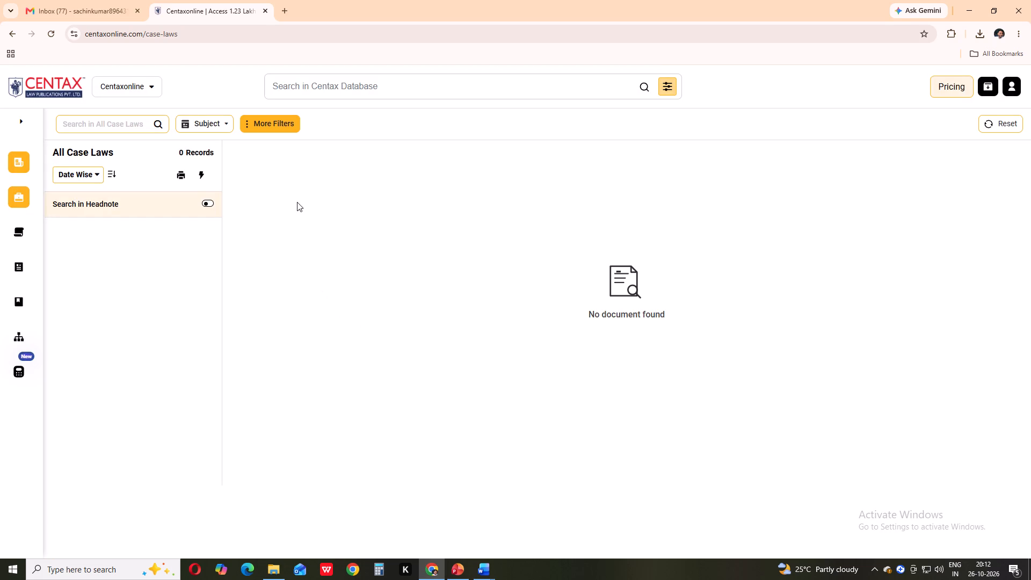
Shorten the party name filter to Suresh Trading and run the Centax case law search again.
{"action": "left_click", "coordinate": [275, 127]}
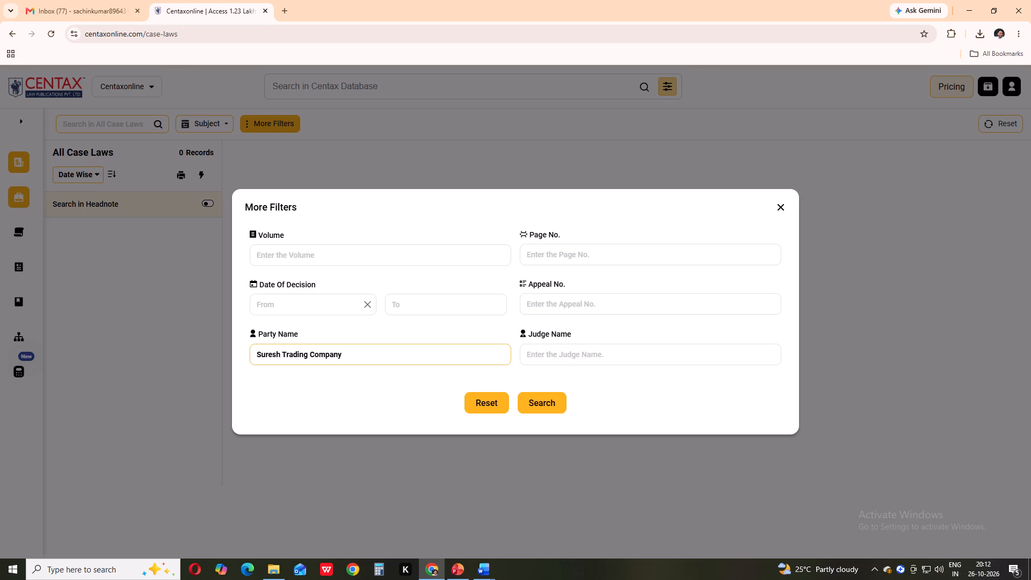
{"action": "left_click", "coordinate": [342, 358]}
{"action": "key", "text": "BackSpace"}
{"action": "key", "text": "BackSpace"}
{"action": "key", "text": "BackSpace"}
{"action": "key", "text": "BackSpace"}
{"action": "key", "text": "BackSpace"}
{"action": "key", "text": "BackSpace"}
{"action": "key", "text": "BackSpace"}
{"action": "key", "text": "BackSpace"}
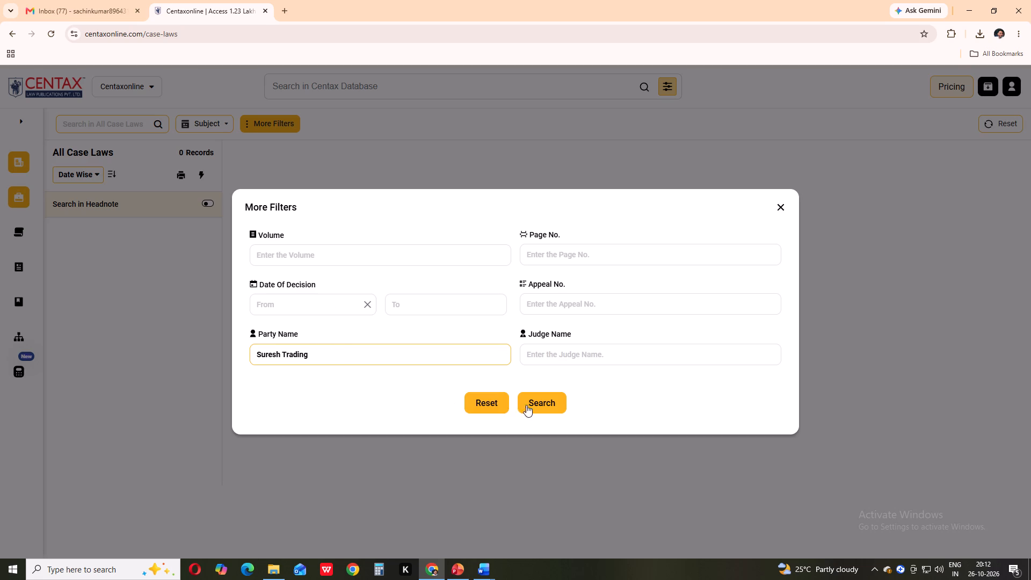
{"action": "left_click", "coordinate": [534, 401]}
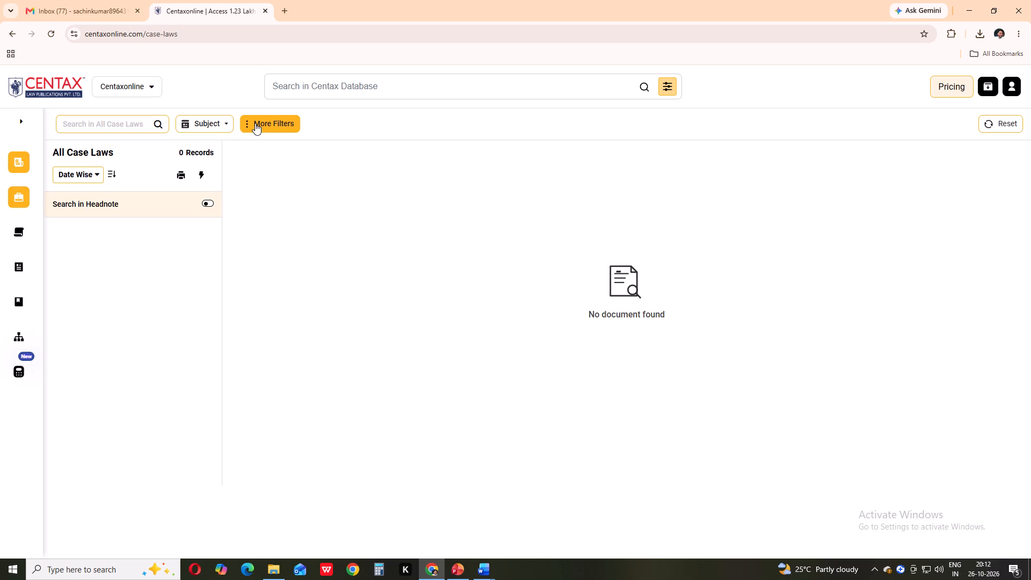
{"action": "left_click", "coordinate": [255, 123]}
{"action": "left_click", "coordinate": [540, 401]}
Search all Centax case laws for Suresh Trading Company while keeping the existing filters.
{"action": "left_click", "coordinate": [140, 121]}
{"action": "key", "text": "ctrl+v"}
{"action": "key", "text": "Return"}
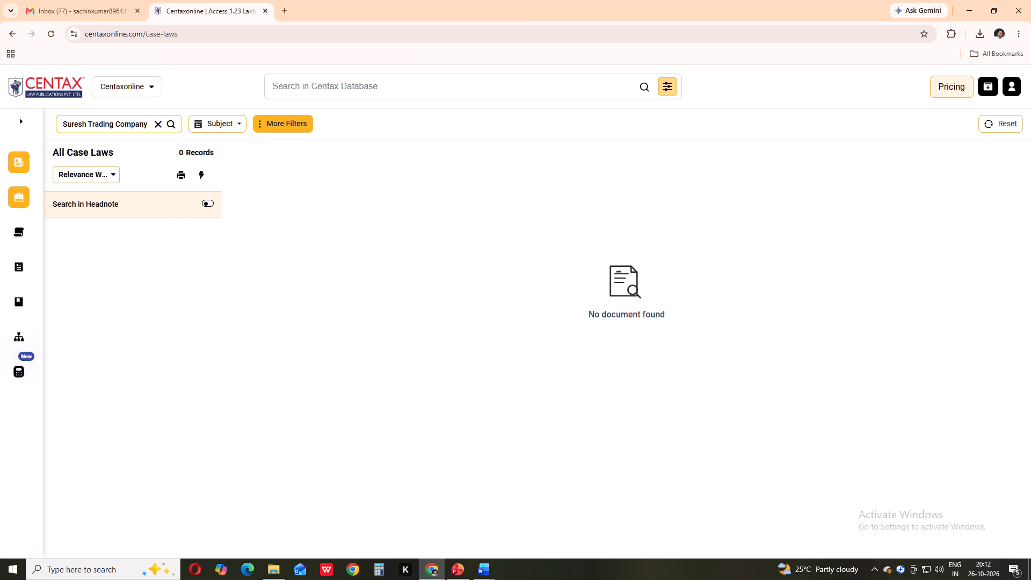
{"action": "key", "text": "Return"}
{"action": "key", "text": "Return"}
{"action": "key", "text": "Return"}
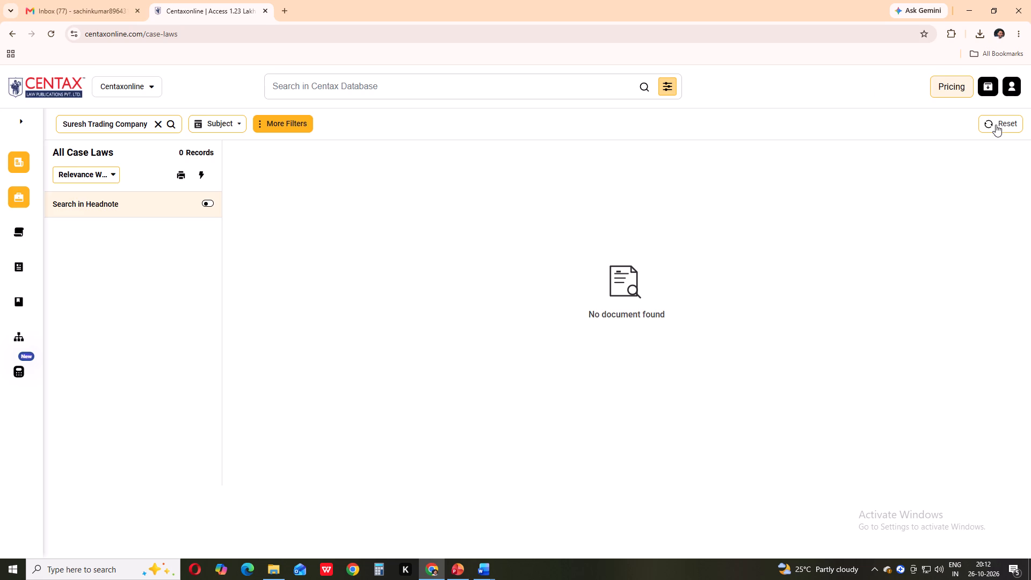
Reset all the case law filters and search all Centax case laws for Suresh Trading Company.
{"action": "left_click", "coordinate": [996, 125]}
{"action": "left_click", "coordinate": [96, 124]}
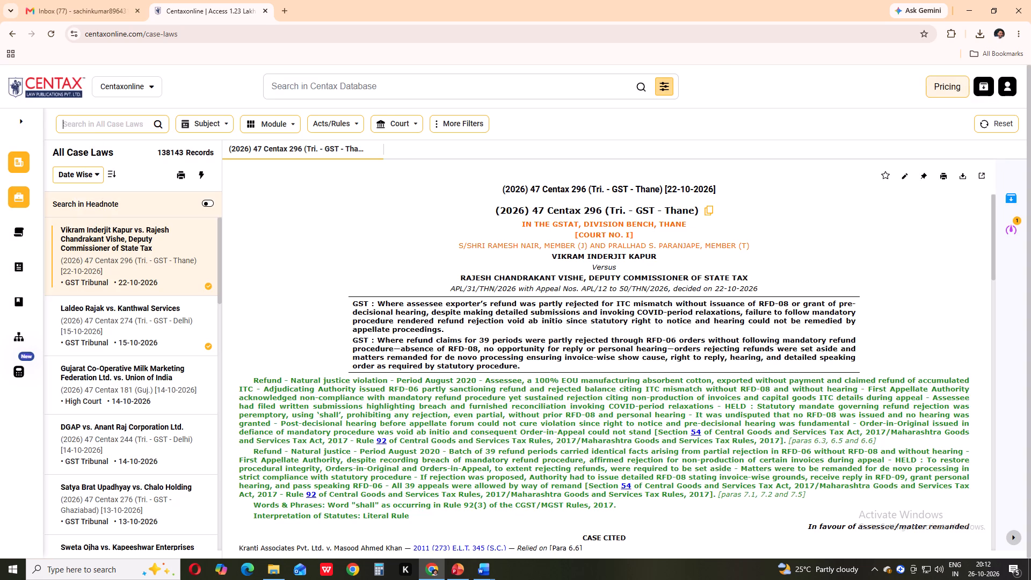
{"action": "key", "text": "ctrl+v"}
{"action": "left_click", "coordinate": [61, 127]}
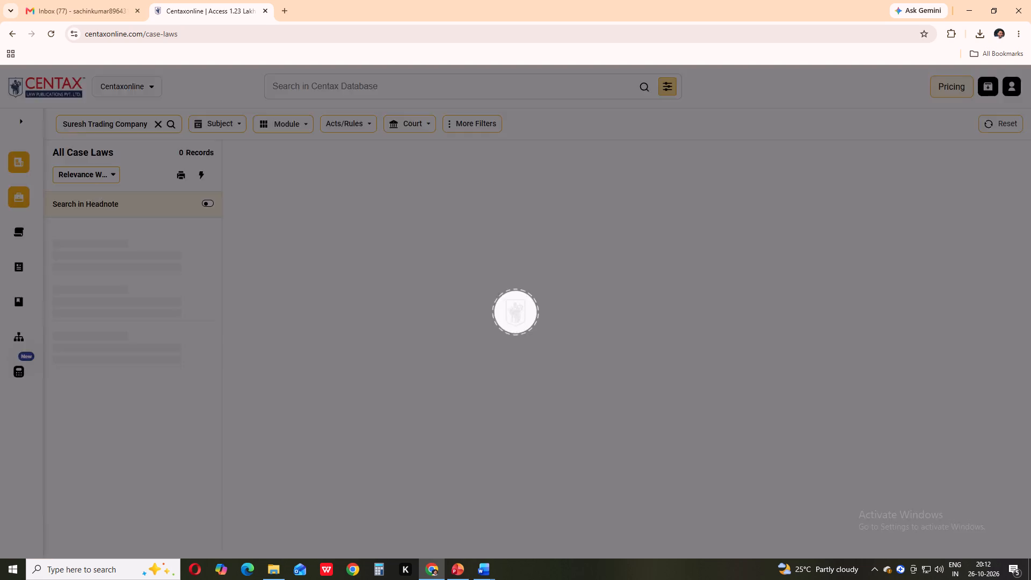
{"action": "left_click", "coordinate": [67, 123]}
{"action": "left_click", "coordinate": [91, 120]}
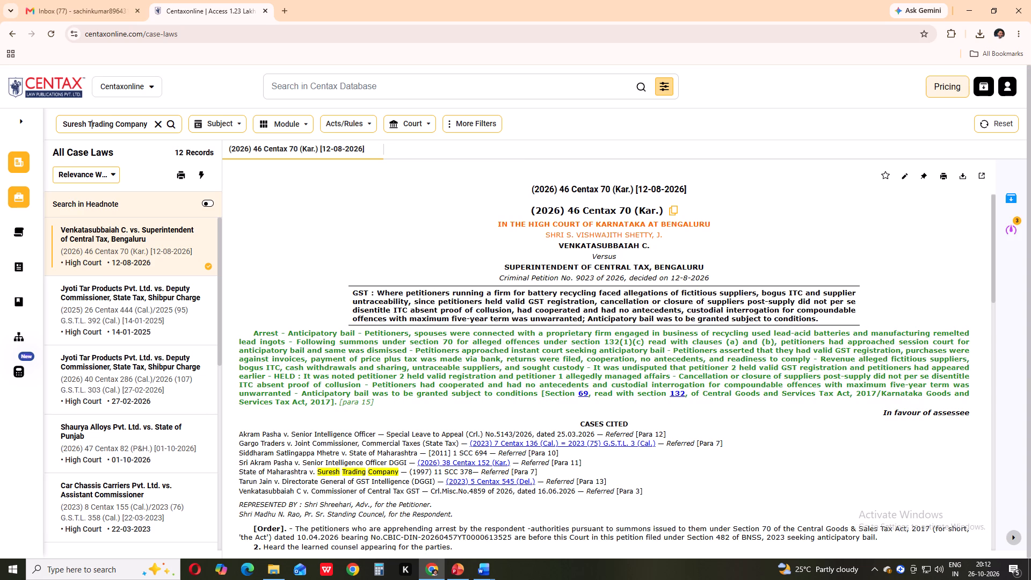
{"action": "key", "text": "Return"}
{"action": "key", "text": "Return"}
{"action": "key", "text": "Return"}
{"action": "left_click", "coordinate": [135, 122]}
{"action": "key", "text": "Return"}
{"action": "left_click", "coordinate": [166, 122]}
{"action": "double_click", "coordinate": [169, 122]}
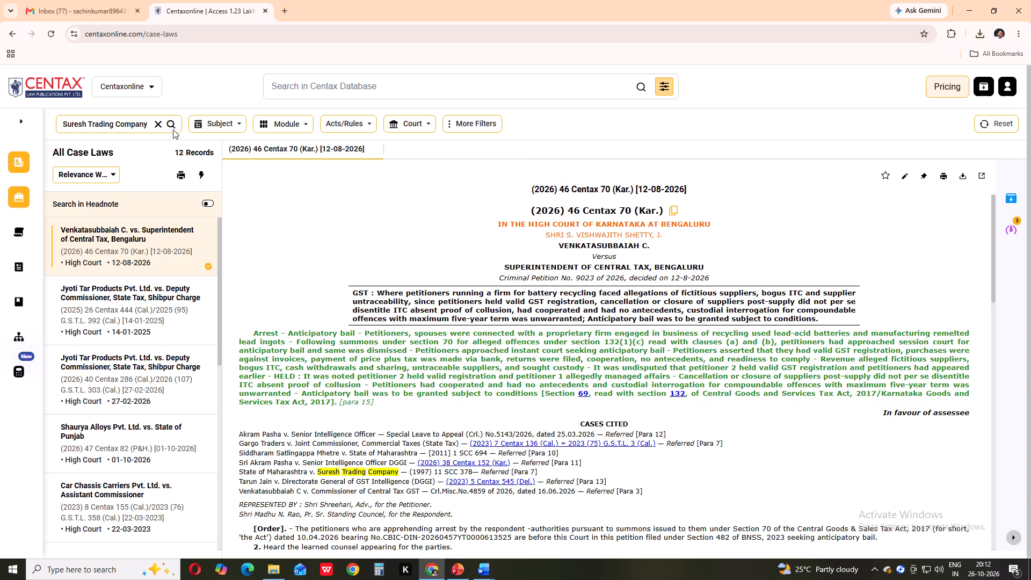
{"action": "left_click", "coordinate": [171, 124]}
{"action": "left_click", "coordinate": [130, 125]}
Copy the full case name State of Maharashtra v. Suresh Trading Company from Word and search Centax case laws for it.
{"action": "key", "text": "alt+Tab"}
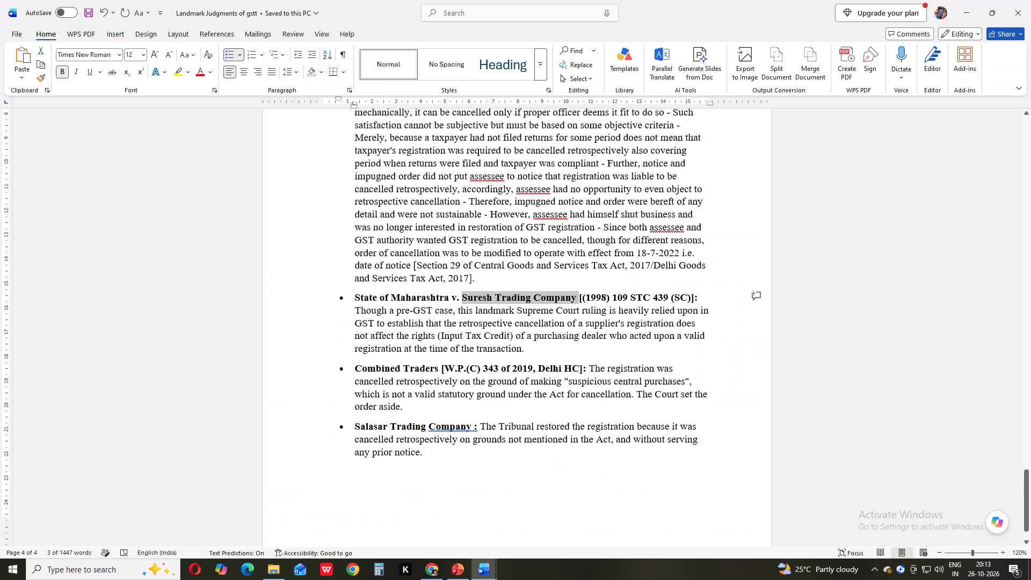
{"action": "left_click", "coordinate": [367, 300]}
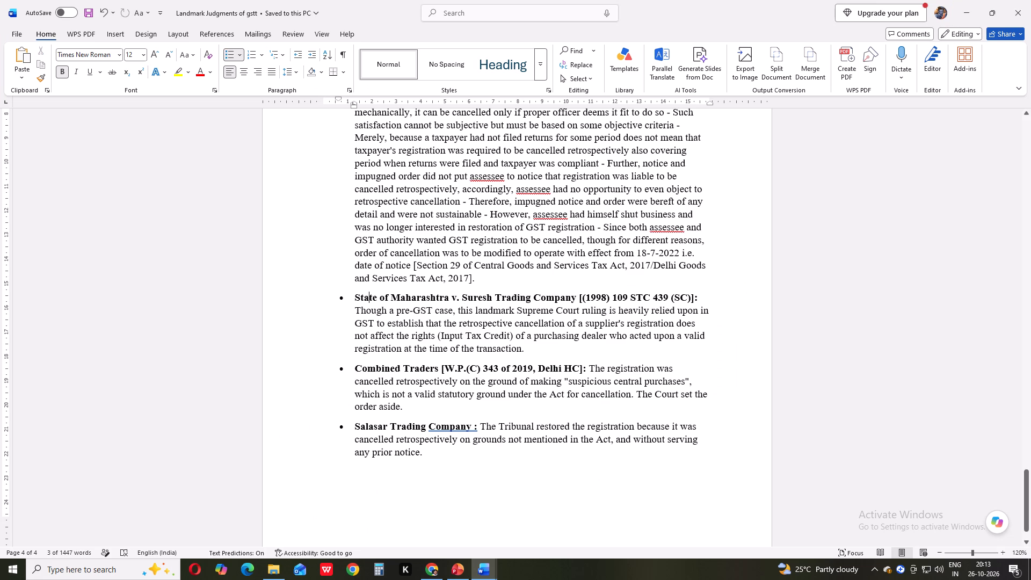
{"action": "left_click_drag", "start_coordinate": [354, 300], "coordinate": [527, 303]}
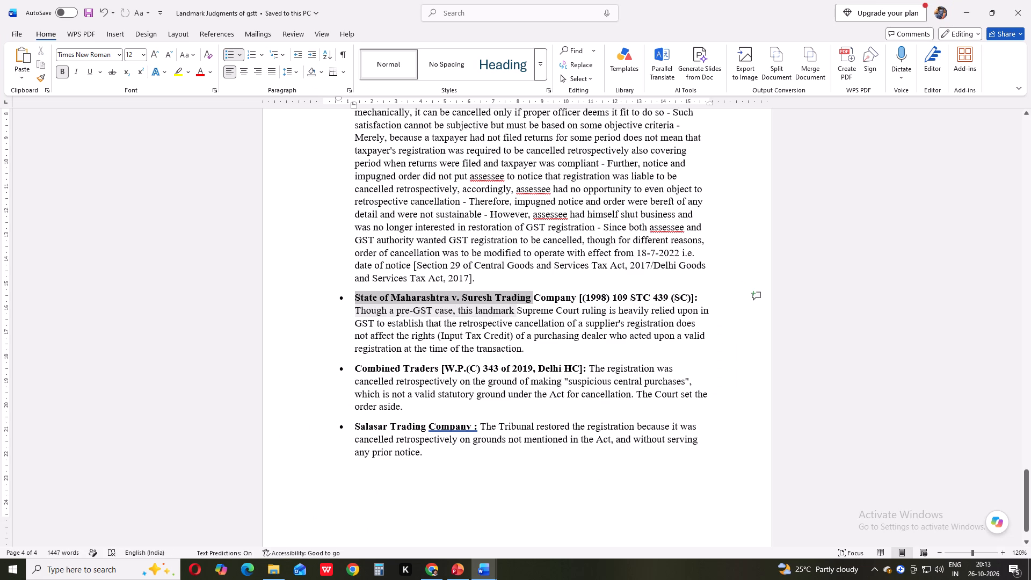
{"action": "left_click_drag", "start_coordinate": [527, 303], "coordinate": [558, 303]}
{"action": "key", "text": "ctrl+c"}
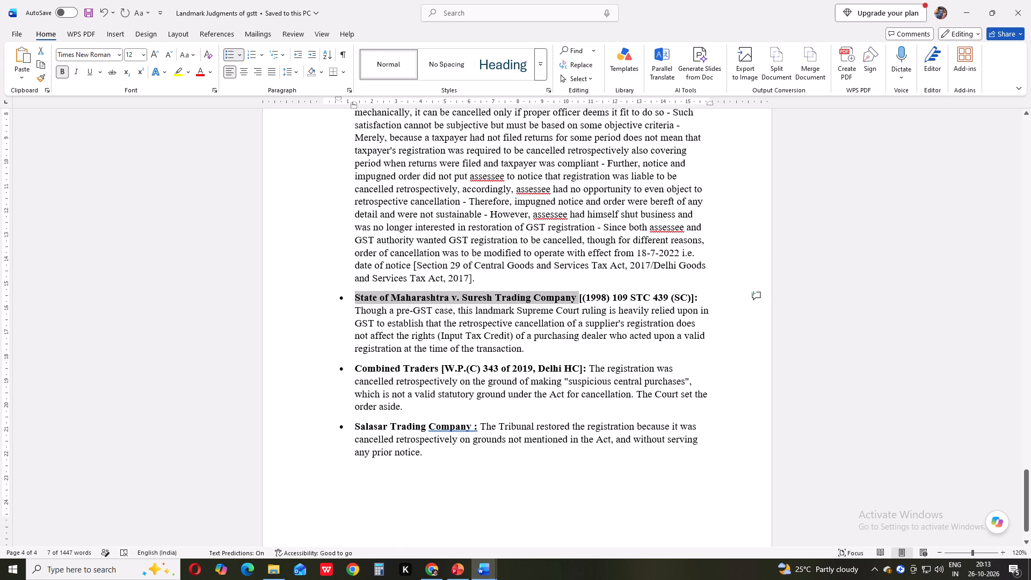
{"action": "key", "text": "alt+Tab"}
{"action": "left_click", "coordinate": [159, 122]}
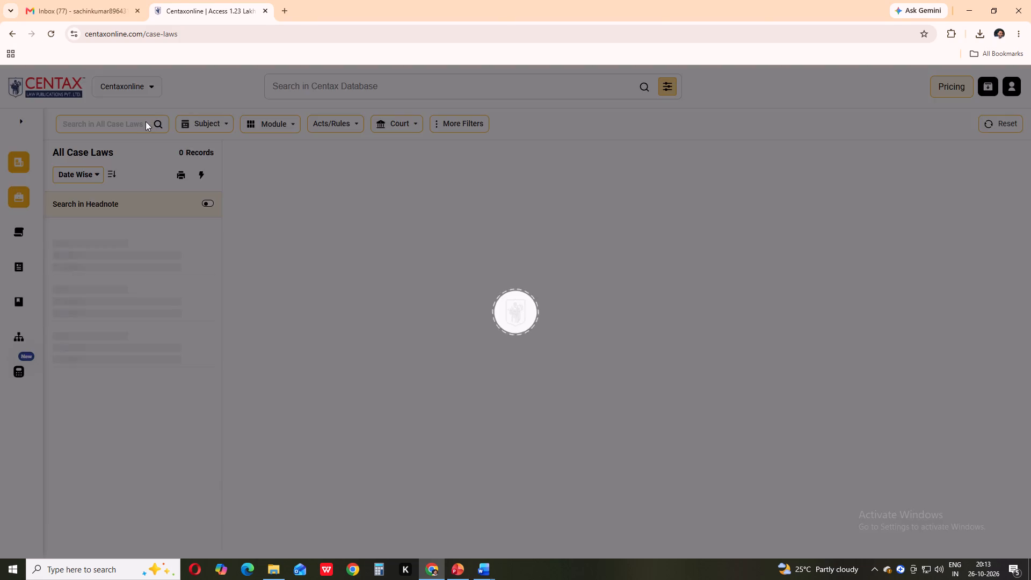
{"action": "left_click", "coordinate": [133, 121]}
{"action": "key", "text": "ctrl+v"}
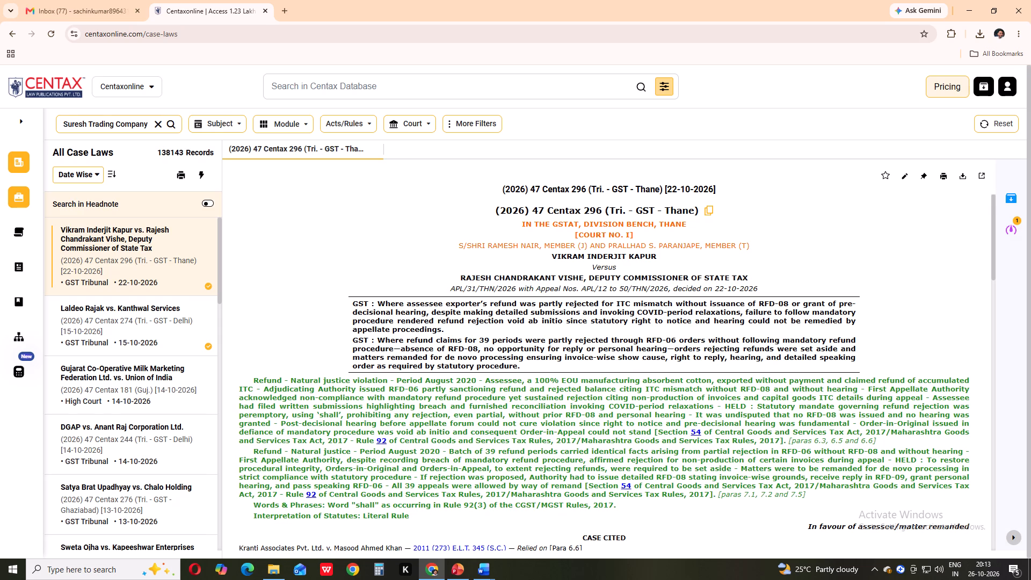
{"action": "key", "text": "Return"}
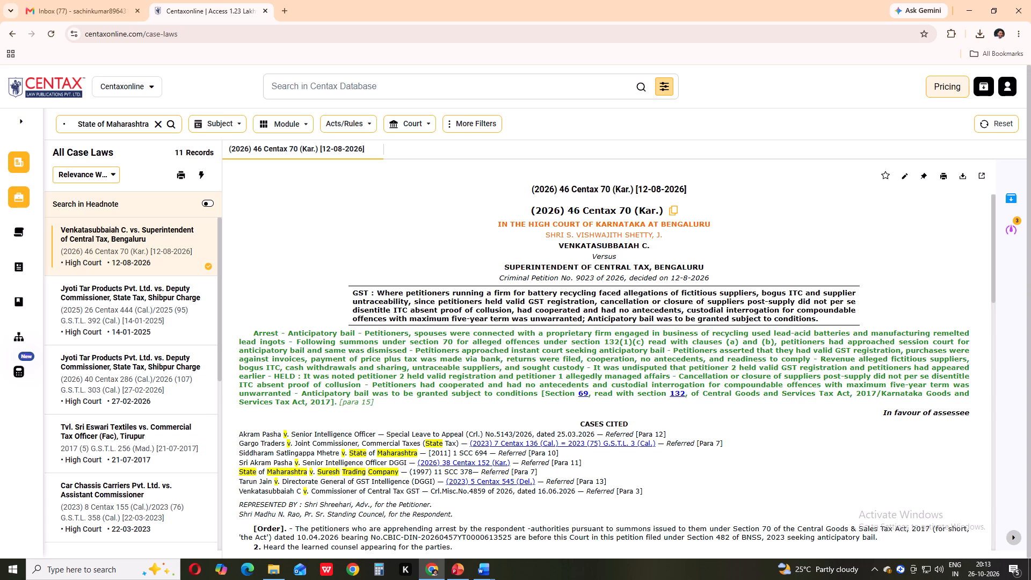
Strip the pasted bullet from the case law query, change v. to vs., and rerun the search for State of Maharashtra vs. Suresh Trading Company.
{"action": "left_click", "coordinate": [78, 122]}
{"action": "key", "text": "BackSpace"}
{"action": "key", "text": "BackSpace"}
{"action": "key", "text": "BackSpace"}
{"action": "key", "text": "BackSpace"}
{"action": "key", "text": "BackSpace"}
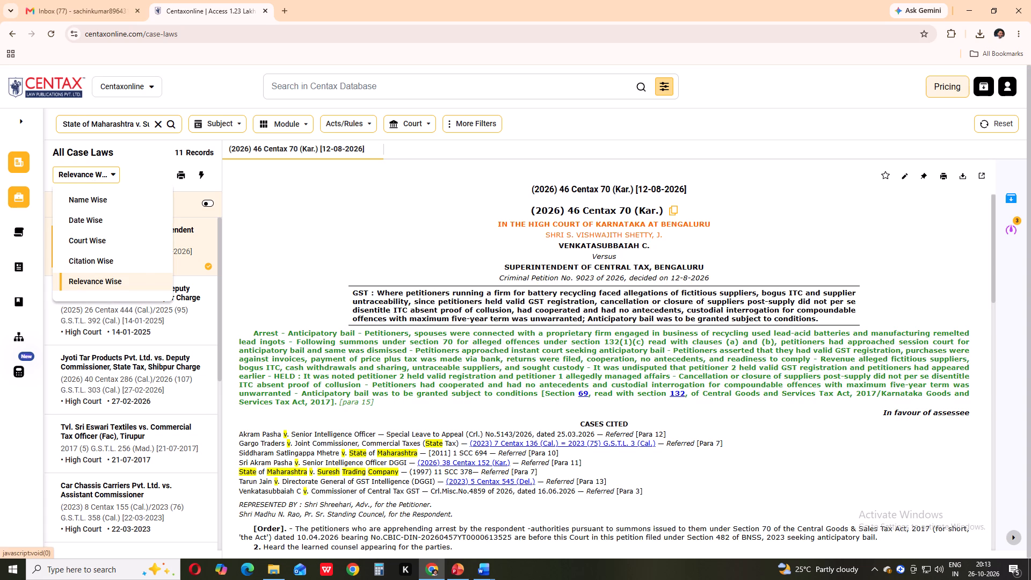
{"action": "key", "text": "BackSpace"}
{"action": "key", "text": "BackSpace"}
{"action": "key", "text": "Return"}
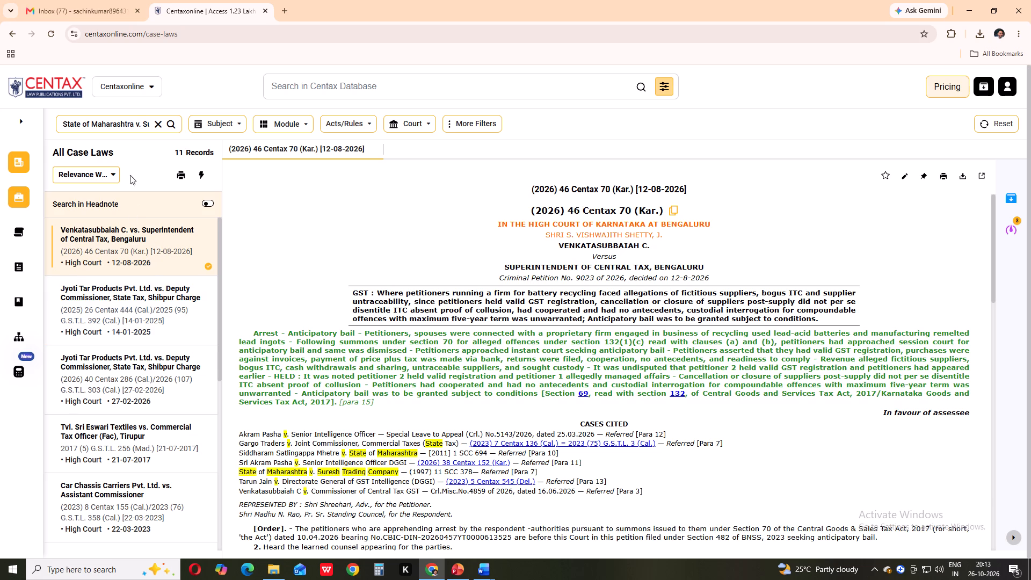
{"action": "left_click", "coordinate": [137, 127]}
{"action": "key", "text": "s"}
{"action": "key", "text": "Return"}
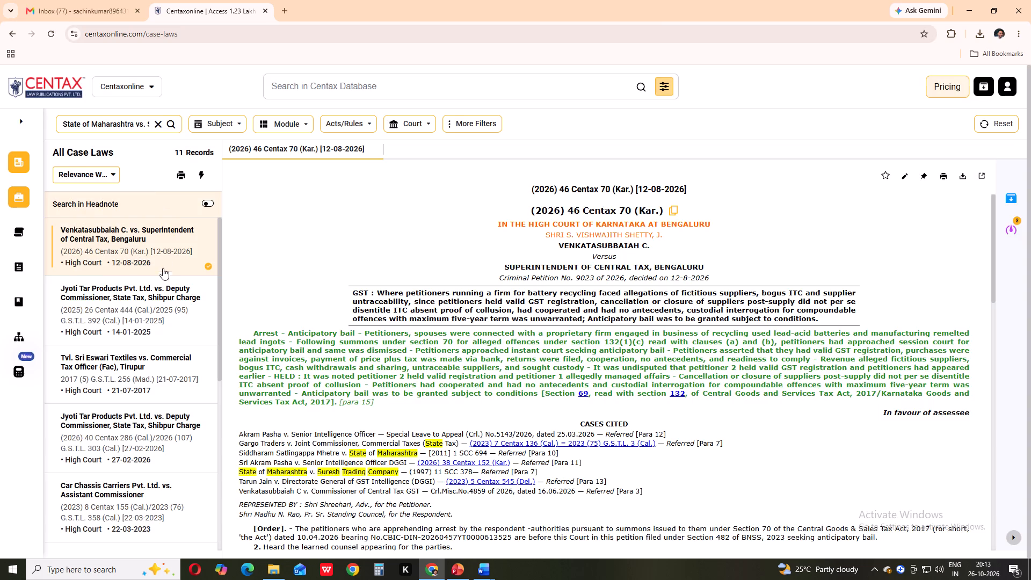
Examine the list of found case laws for the State of Maharashtra vs. Suresh Trading Company judgment.
{"action": "scroll", "coordinate": [157, 275], "scroll_direction": "up", "scroll_amount": 3}
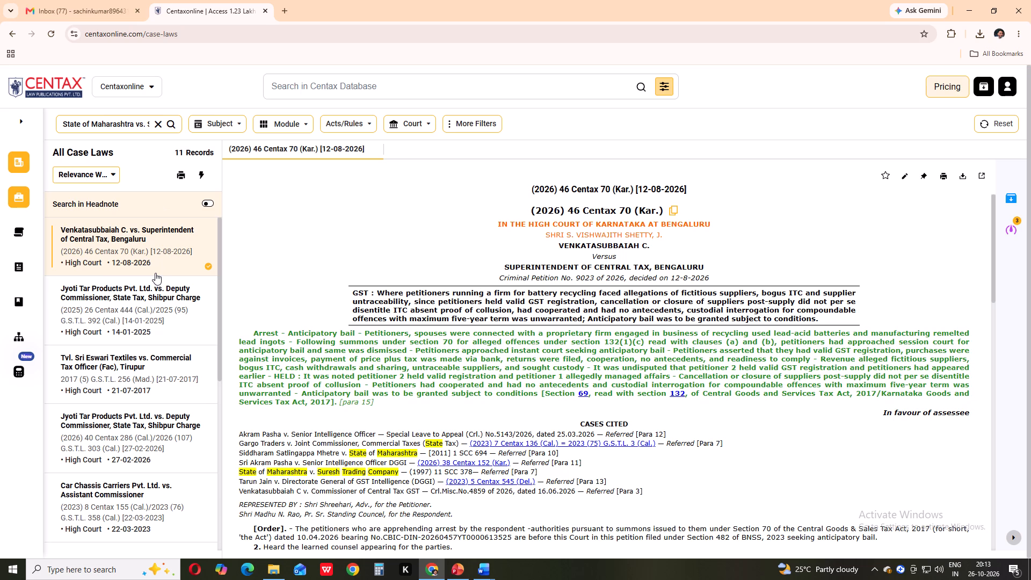
{"action": "scroll", "coordinate": [155, 273], "scroll_direction": "down", "scroll_amount": 1}
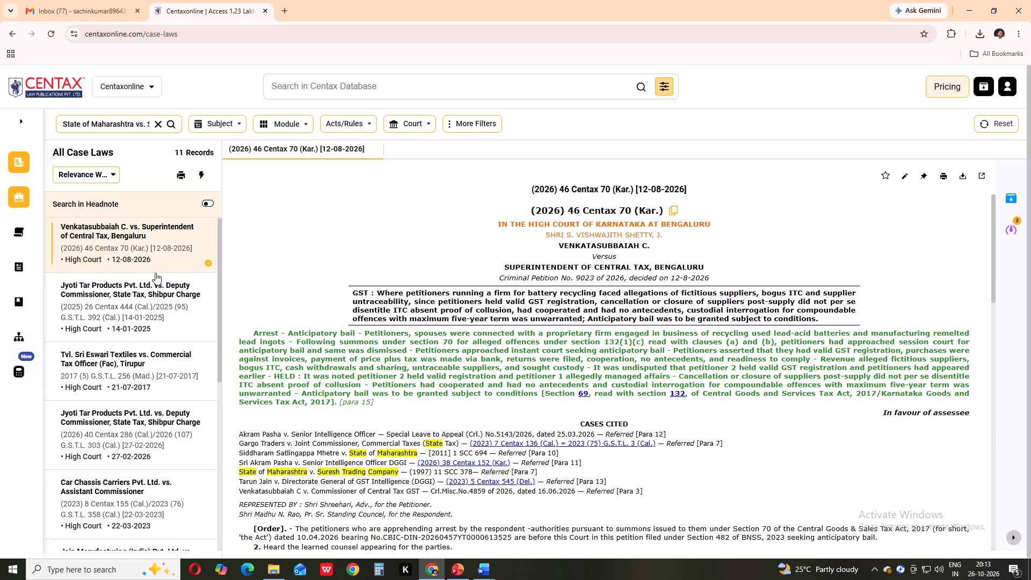
{"action": "scroll", "coordinate": [155, 273], "scroll_direction": "down", "scroll_amount": 3}
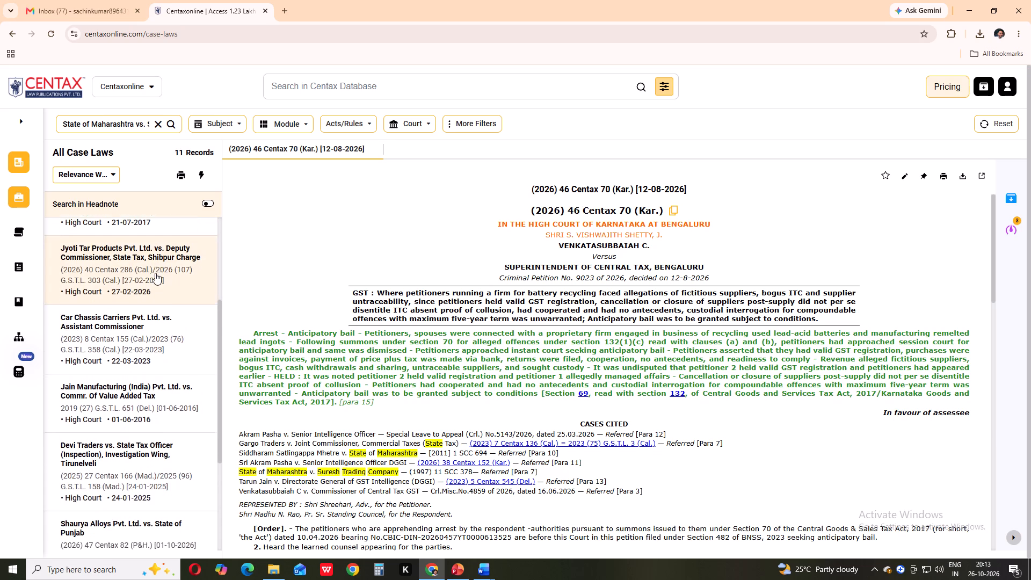
{"action": "scroll", "coordinate": [155, 273], "scroll_direction": "down", "scroll_amount": 1}
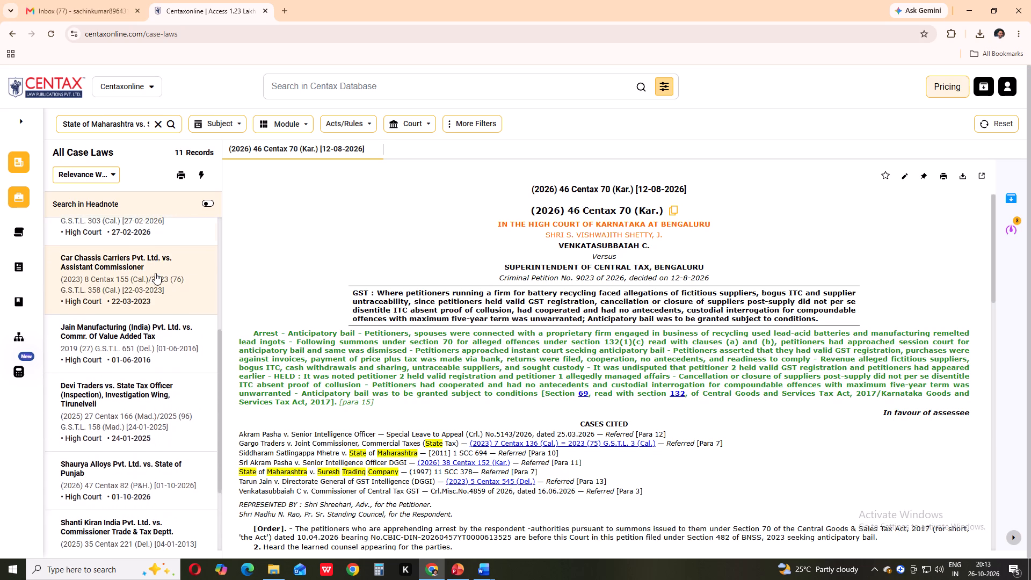
{"action": "scroll", "coordinate": [155, 273], "scroll_direction": "down", "scroll_amount": 2}
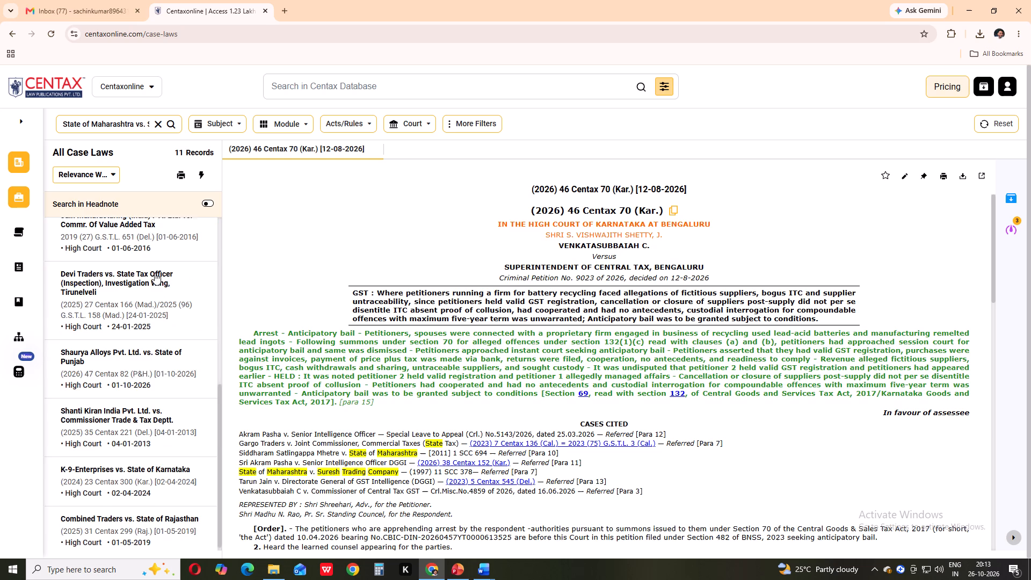
{"action": "scroll", "coordinate": [155, 273], "scroll_direction": "down", "scroll_amount": 4}
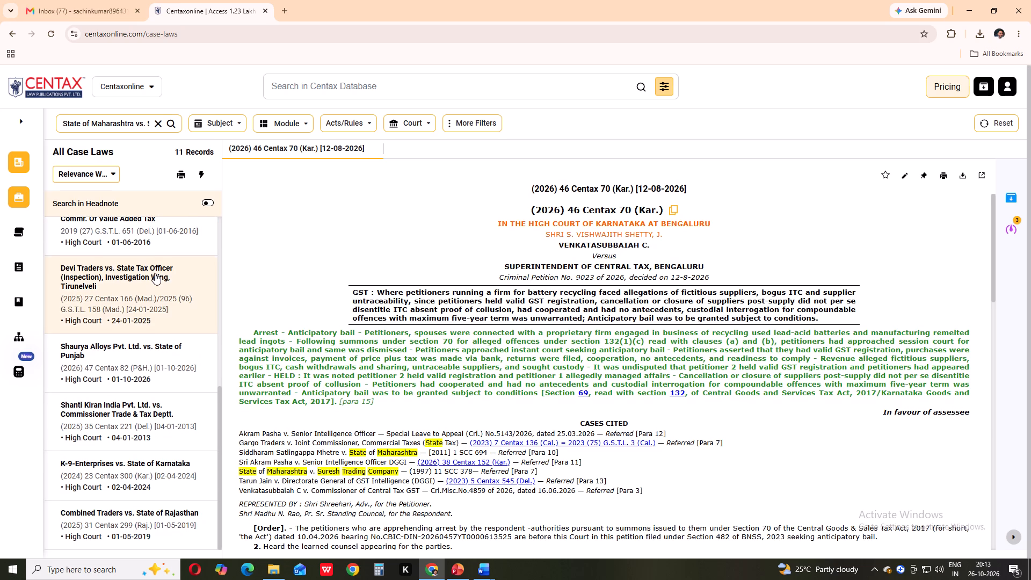
{"action": "scroll", "coordinate": [155, 273], "scroll_direction": "down", "scroll_amount": 1}
{"action": "scroll", "coordinate": [154, 273], "scroll_direction": "up", "scroll_amount": 16}
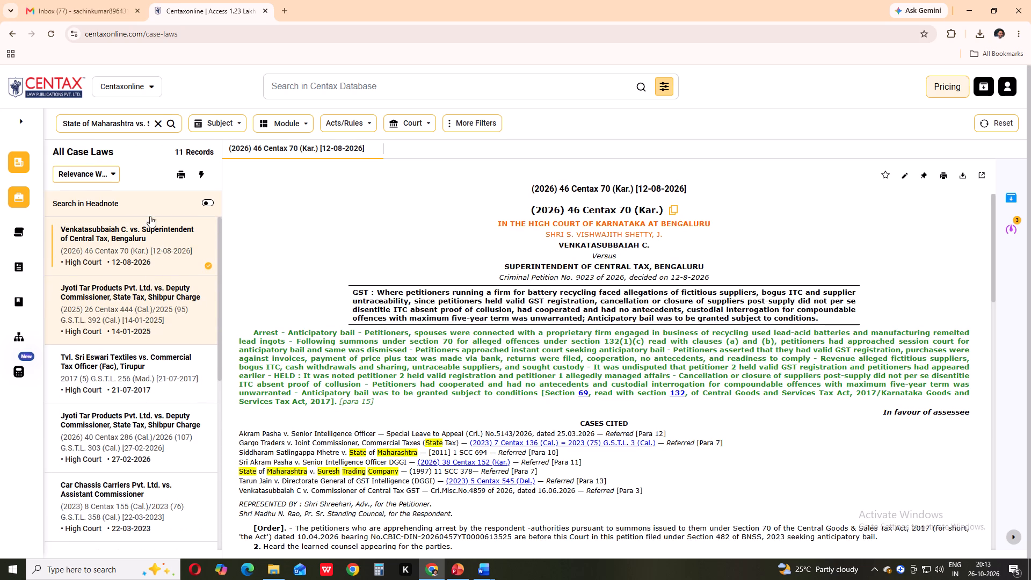
Check the case name in the case law search text through to its end.
{"action": "left_click", "coordinate": [126, 120]}
{"action": "left_click", "coordinate": [144, 121]}
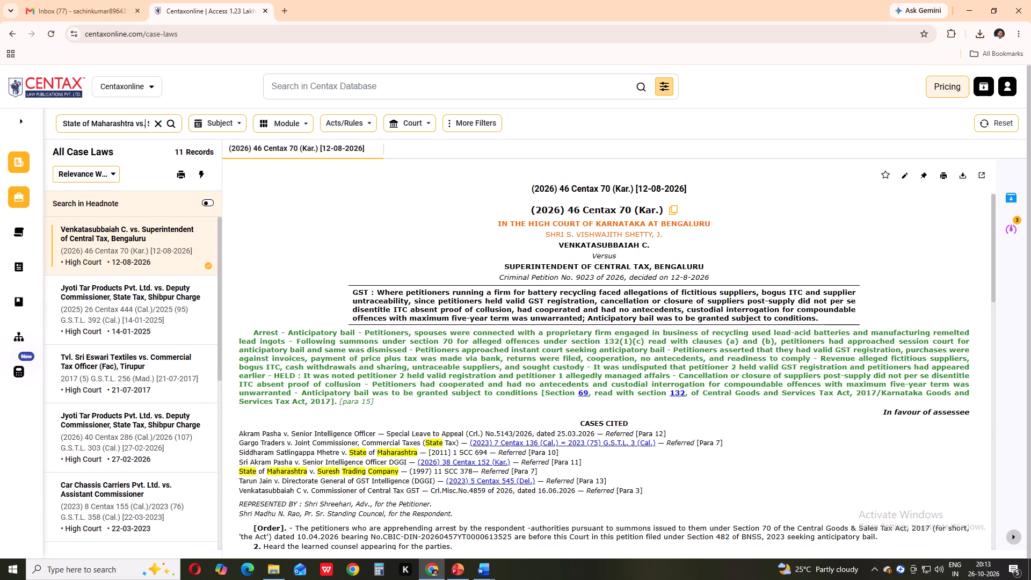
{"action": "key", "text": "Right"}
{"action": "key", "text": "Right"}
{"action": "key", "text": "Right"}
{"action": "key", "text": "Right"}
{"action": "key", "text": "Right"}
{"action": "key", "text": "Right"}
{"action": "key", "text": "Right"}
{"action": "key", "text": "Right"}
{"action": "key", "text": "Right"}
{"action": "key", "text": "Right"}
{"action": "key", "text": "Right"}
{"action": "key", "text": "Right"}
{"action": "key", "text": "Right"}
{"action": "key", "text": "Right"}
{"action": "key", "text": "Right"}
{"action": "key", "text": "Right"}
{"action": "key", "text": "Right"}
{"action": "key", "text": "Right"}
{"action": "key", "text": "Right"}
{"action": "key", "text": "Right"}
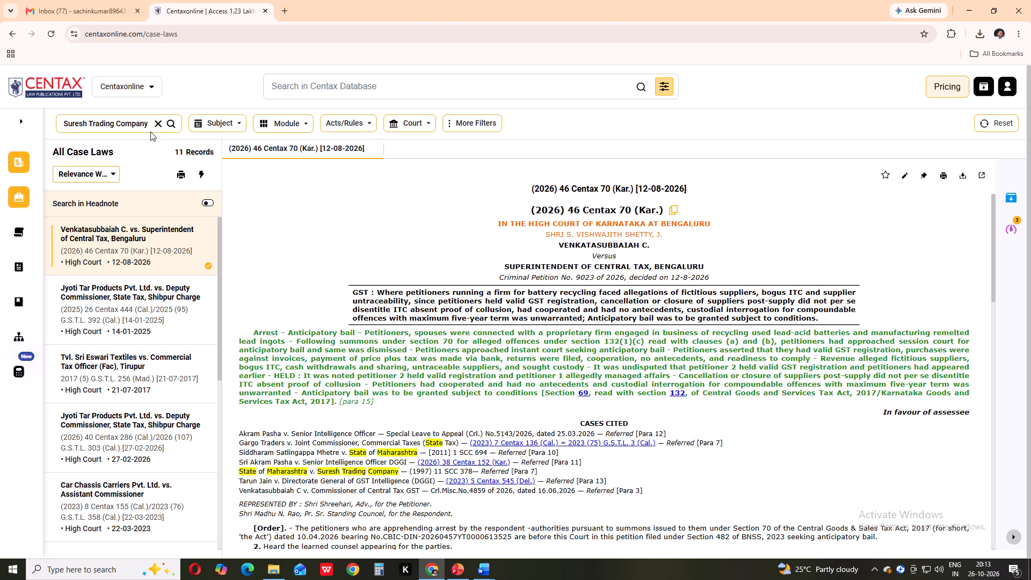
Copy the case name Combined Traders from the Word document and paste it as the new Centax case law query.
{"action": "key", "text": "alt+Tab"}
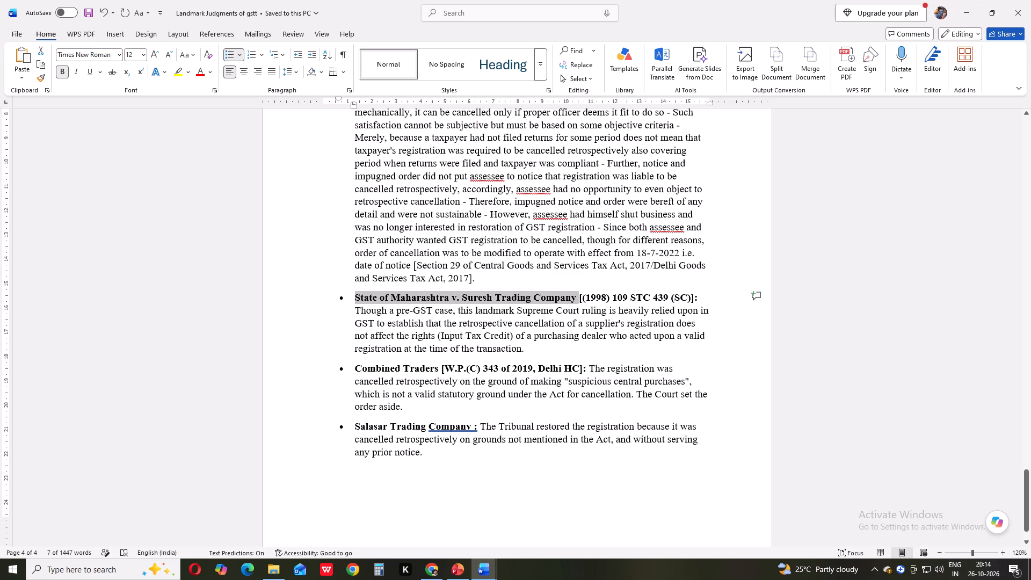
{"action": "left_click", "coordinate": [604, 312]}
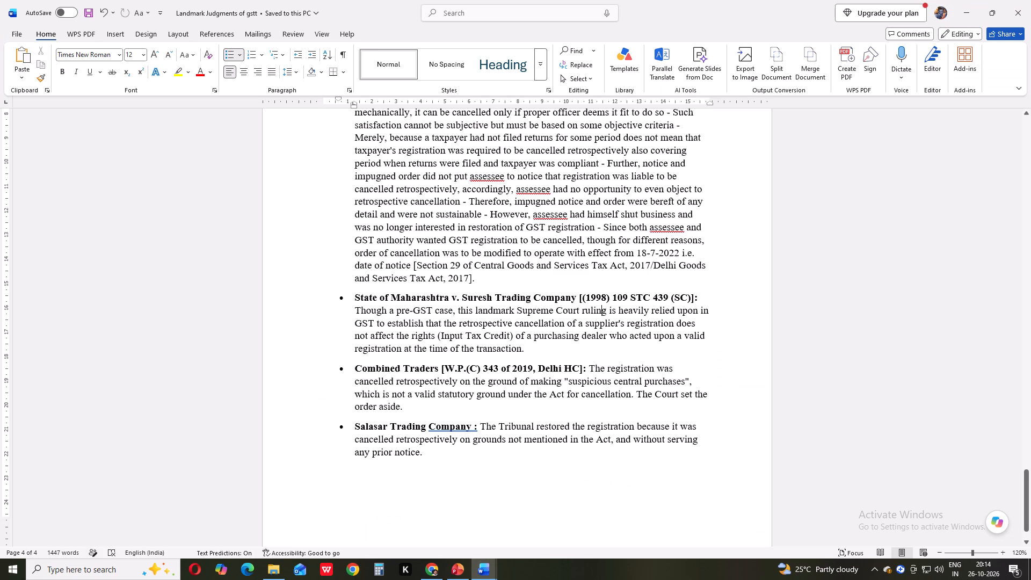
{"action": "scroll", "coordinate": [457, 314], "scroll_direction": "down", "scroll_amount": 2}
{"action": "left_click", "coordinate": [388, 327]}
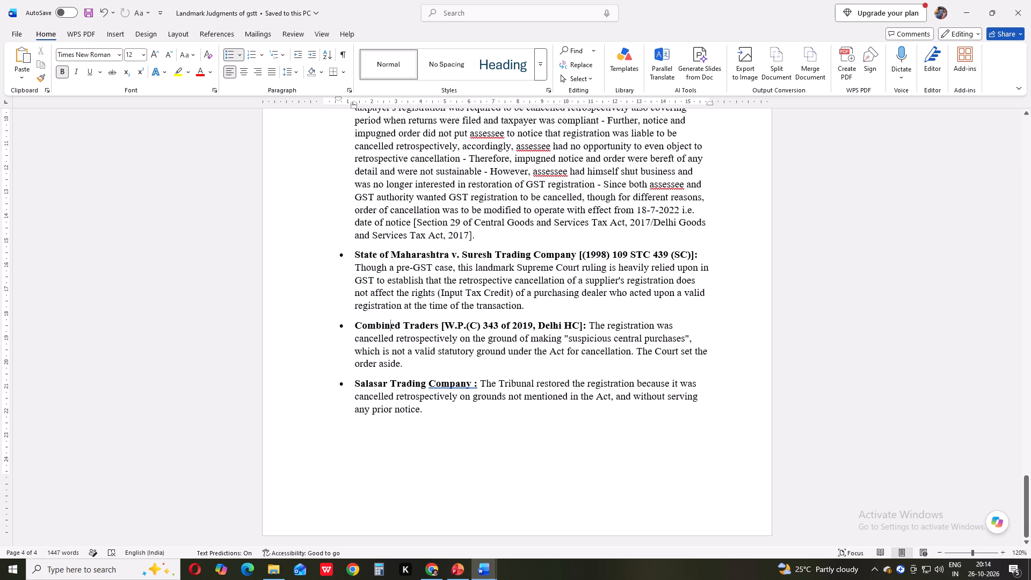
{"action": "left_click_drag", "start_coordinate": [356, 326], "coordinate": [419, 327]}
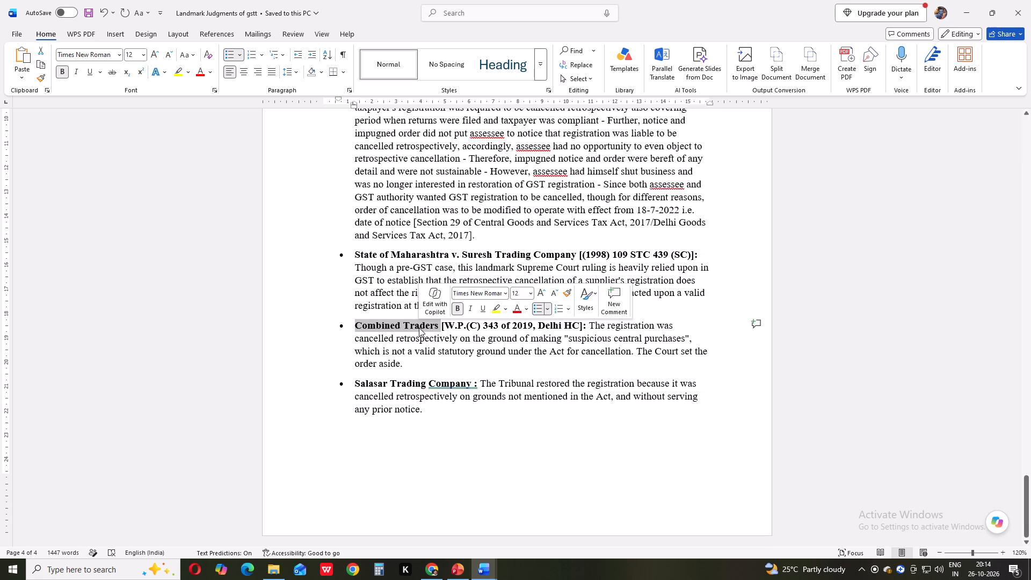
{"action": "key", "text": "ctrl+c"}
{"action": "key", "text": "alt+Tab"}
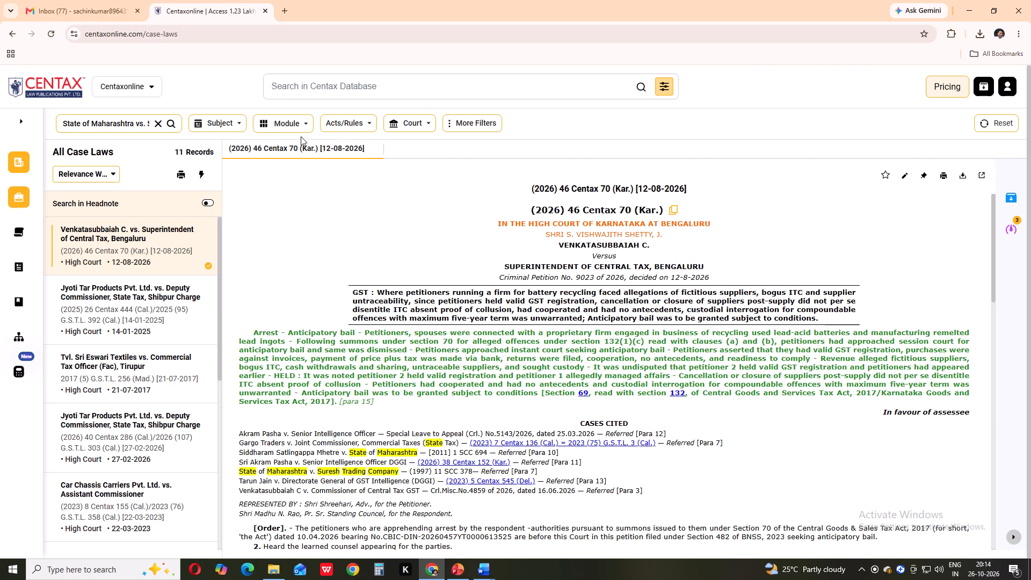
{"action": "left_click", "coordinate": [157, 121]}
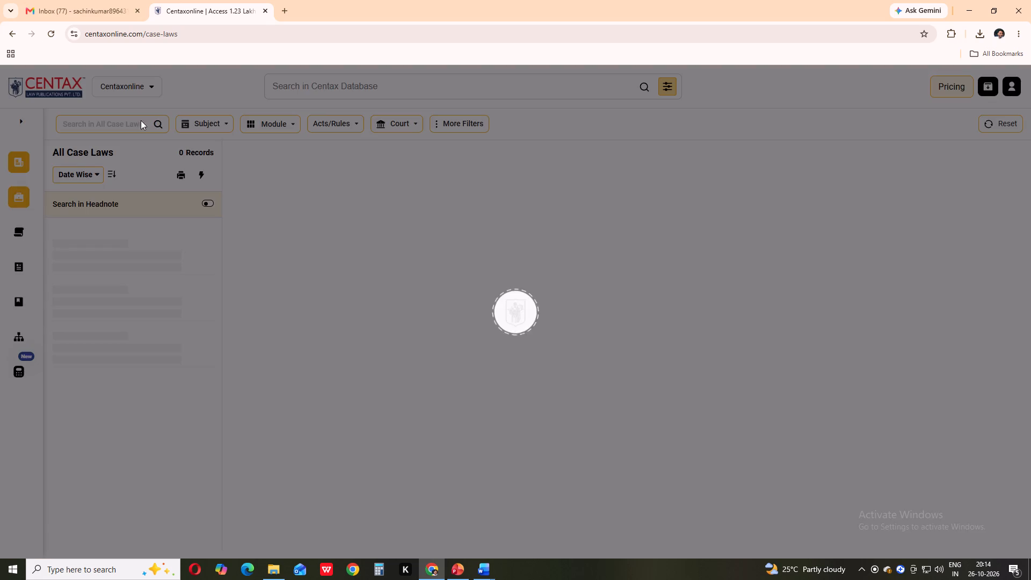
{"action": "left_click", "coordinate": [125, 121]}
{"action": "key", "text": "ctrl+v"}
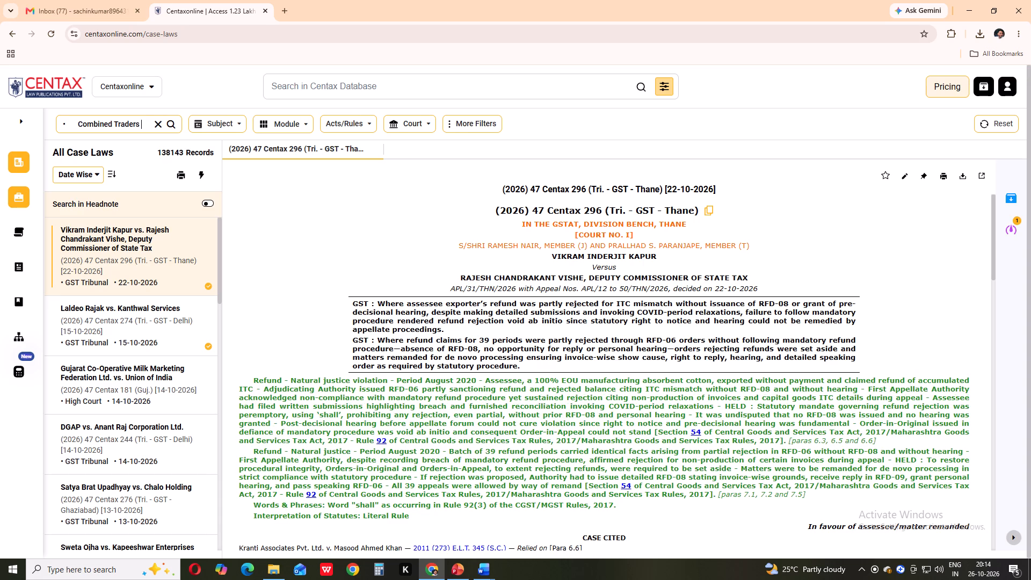
Strip the pasted bullet and leading spaces from the query and search case laws for Combined Traders.
{"action": "left_click", "coordinate": [79, 122]}
{"action": "key", "text": "BackSpace"}
{"action": "key", "text": "BackSpace"}
{"action": "key", "text": "BackSpace"}
{"action": "key", "text": "BackSpace"}
{"action": "key", "text": "BackSpace"}
{"action": "key", "text": "BackSpace"}
{"action": "key", "text": "BackSpace"}
{"action": "key", "text": "BackSpace"}
{"action": "key", "text": "BackSpace"}
{"action": "key", "text": "BackSpace"}
{"action": "key", "text": "BackSpace"}
{"action": "key", "text": "BackSpace"}
{"action": "key", "text": "BackSpace"}
{"action": "key", "text": "BackSpace"}
{"action": "key", "text": "Return"}
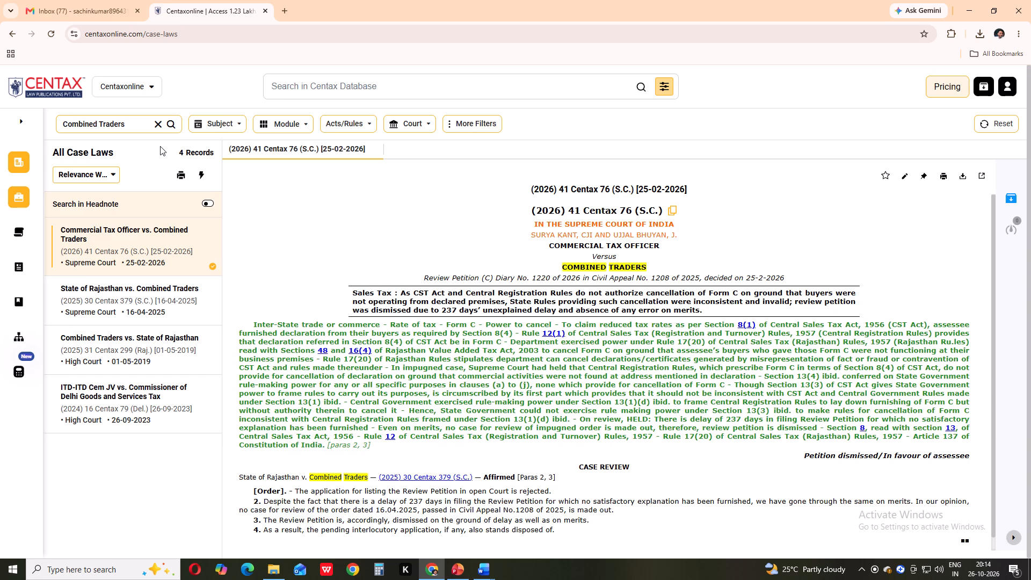
Compare the Combined Traders entry in Word with the found judgments, opening State of Rajasthan vs. Combined Traders.
{"action": "key", "text": "alt+Tab"}
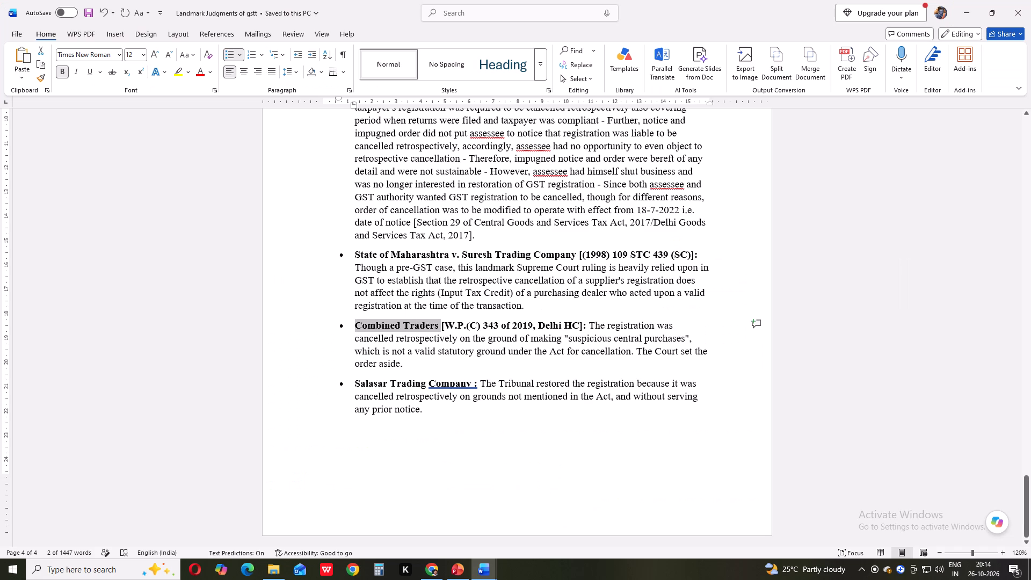
{"action": "key", "text": "alt+Tab"}
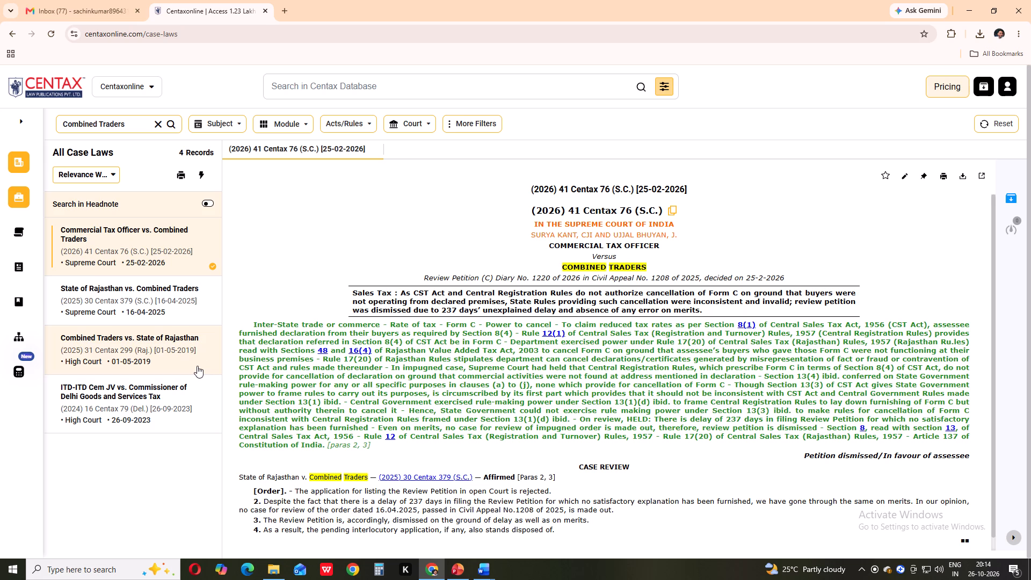
{"action": "left_click", "coordinate": [163, 303]}
{"action": "left_click", "coordinate": [146, 248]}
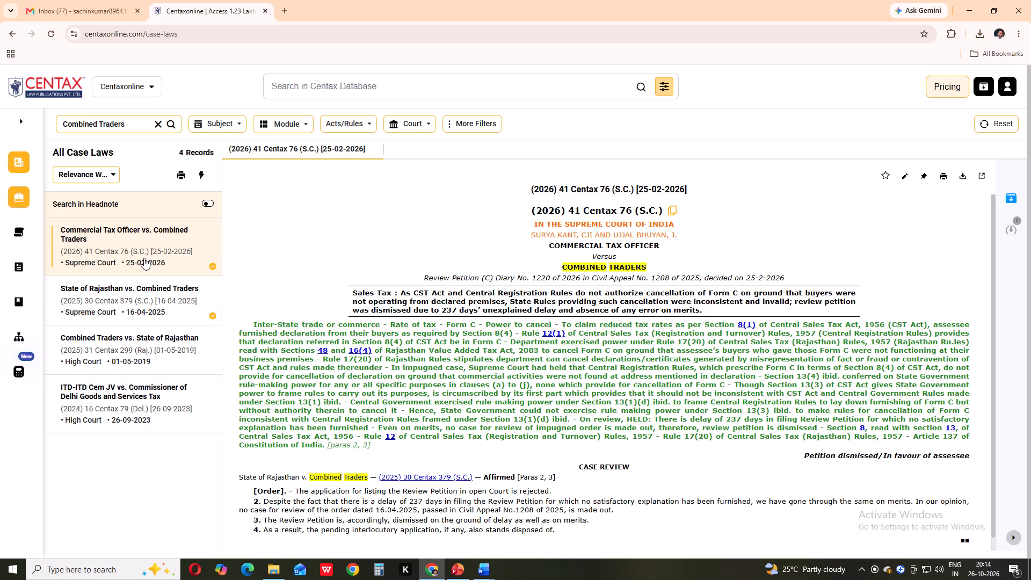
{"action": "key", "text": "alt+Tab"}
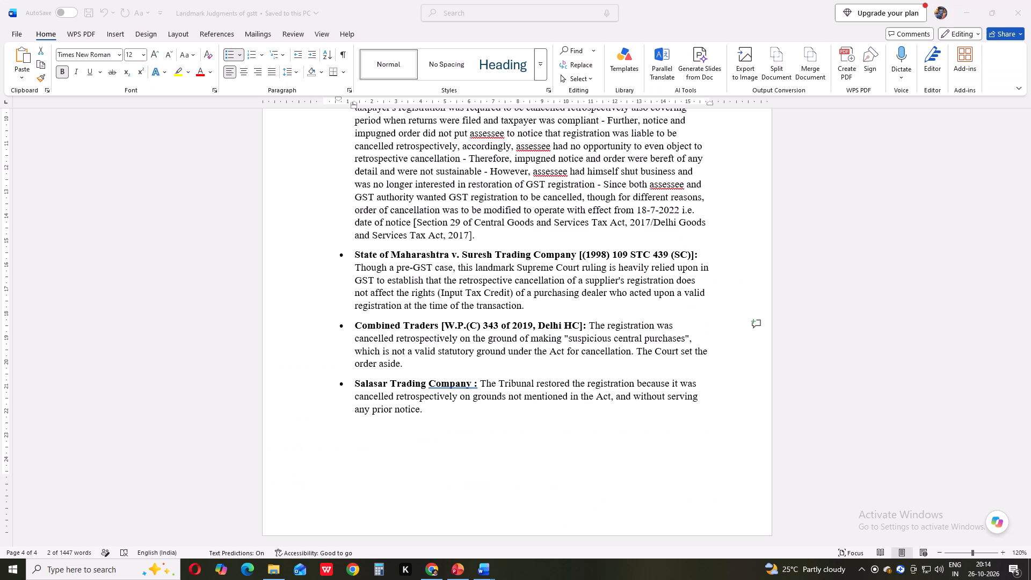
{"action": "key", "text": "alt+Tab"}
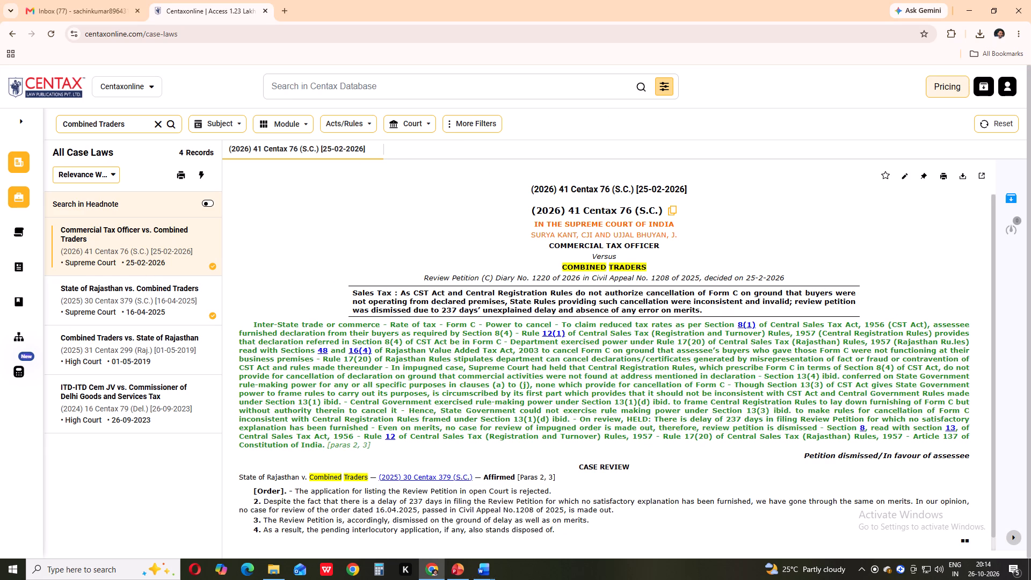
{"action": "key", "text": "alt+Tab"}
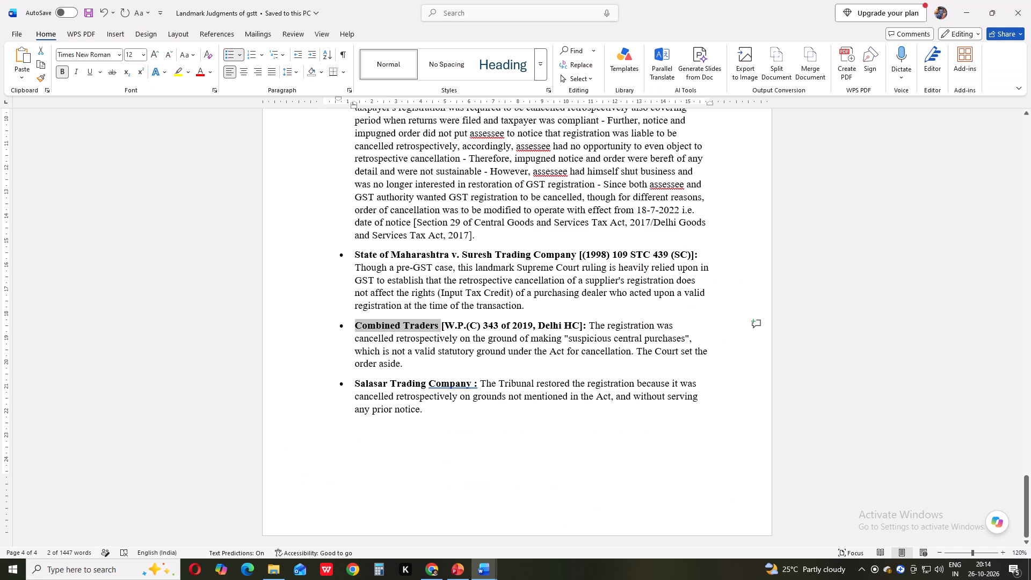
Copy the case name Salasar Trading Company from the Word document and search Centax case laws for it.
{"action": "scroll", "coordinate": [491, 344], "scroll_direction": "down", "scroll_amount": 2}
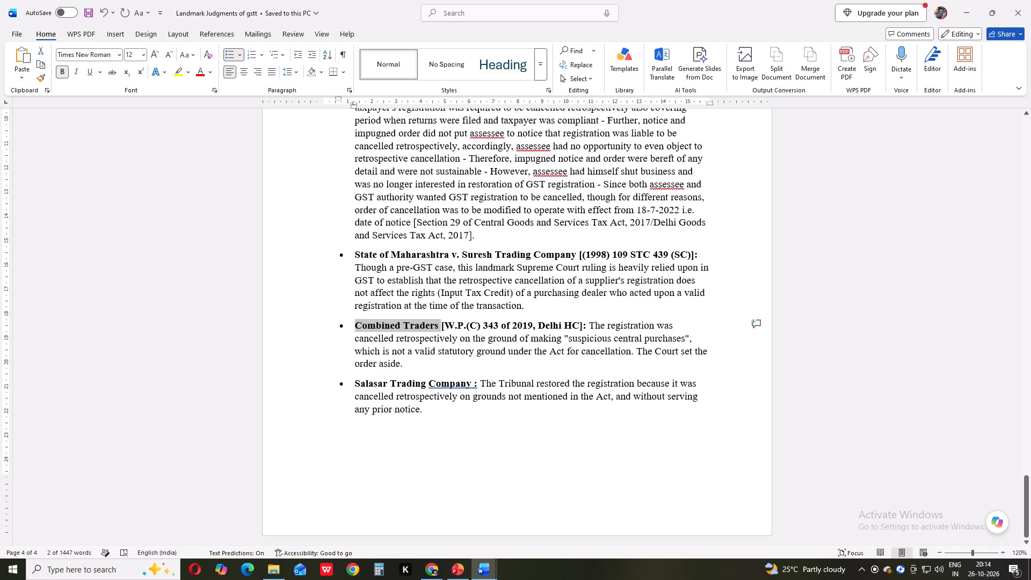
{"action": "left_click", "coordinate": [369, 381]}
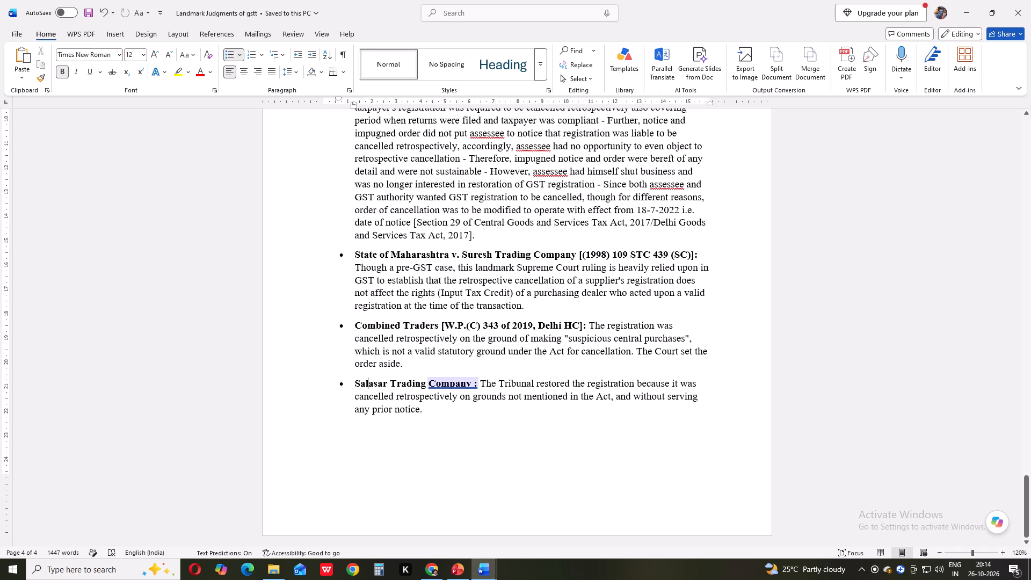
{"action": "scroll", "coordinate": [467, 380], "scroll_direction": "down", "scroll_amount": 2}
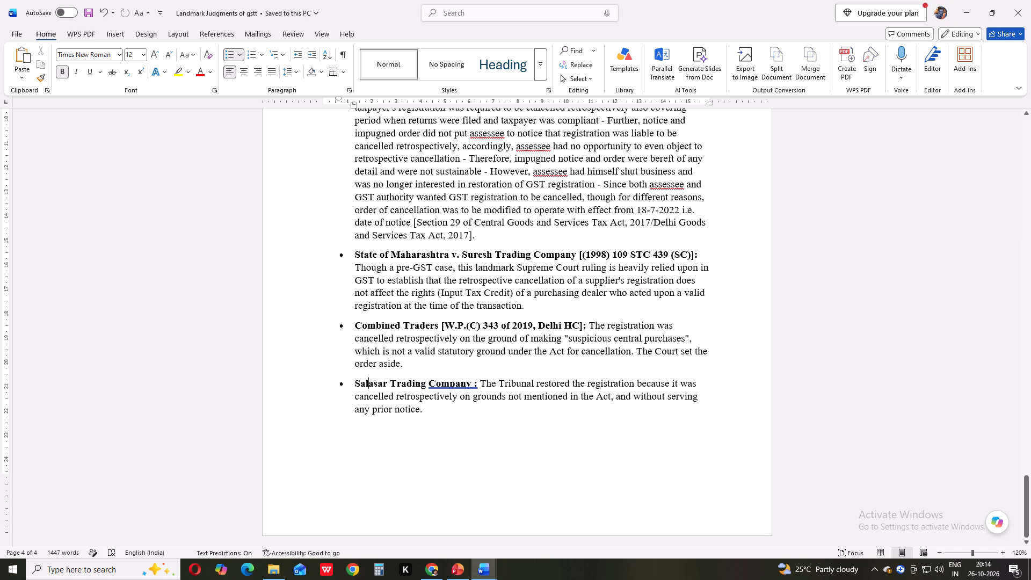
{"action": "left_click_drag", "start_coordinate": [354, 382], "coordinate": [438, 383]}
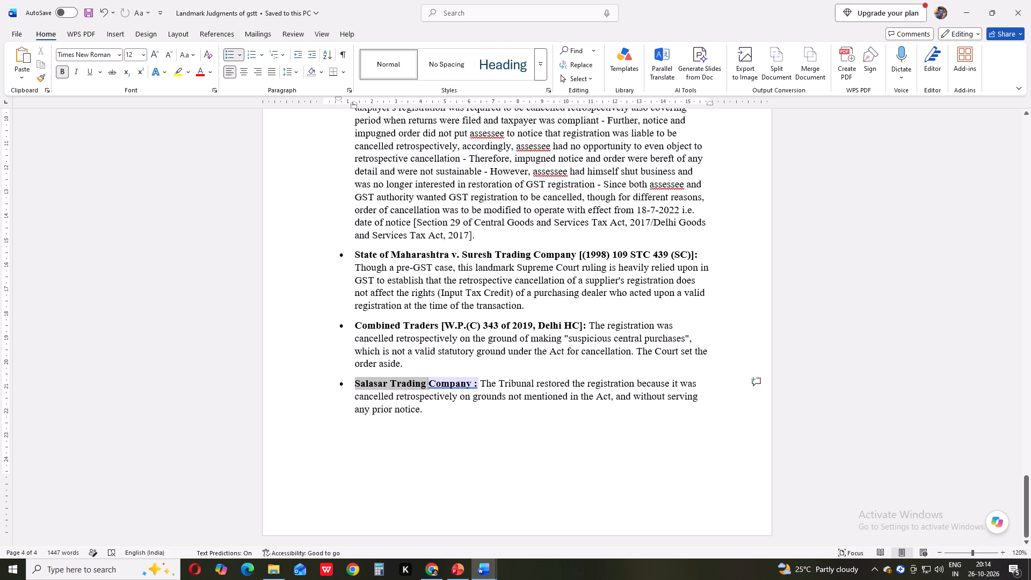
{"action": "left_click_drag", "start_coordinate": [438, 383], "coordinate": [440, 383]}
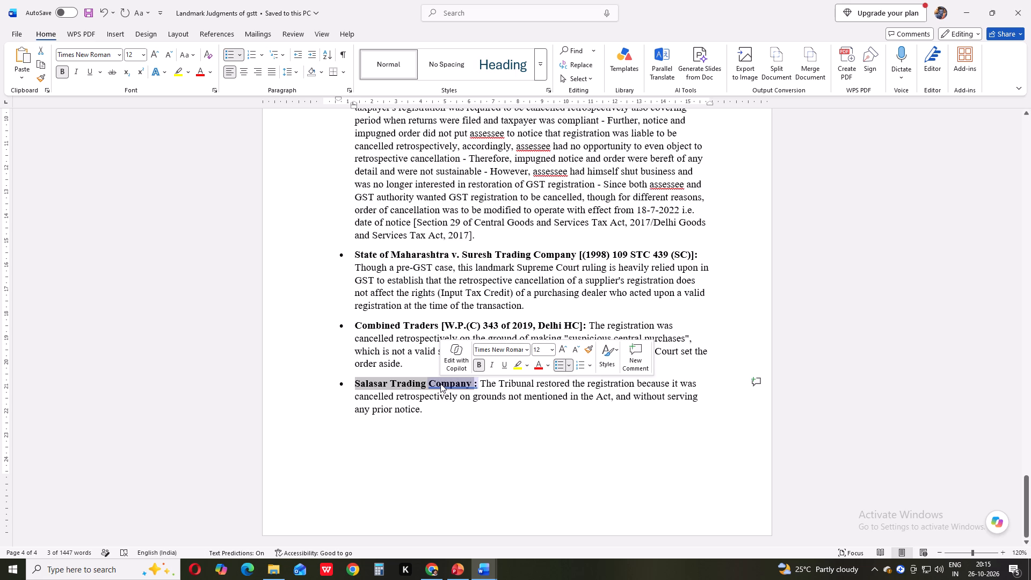
{"action": "key", "text": "ctrl+c"}
{"action": "key", "text": "alt+Tab"}
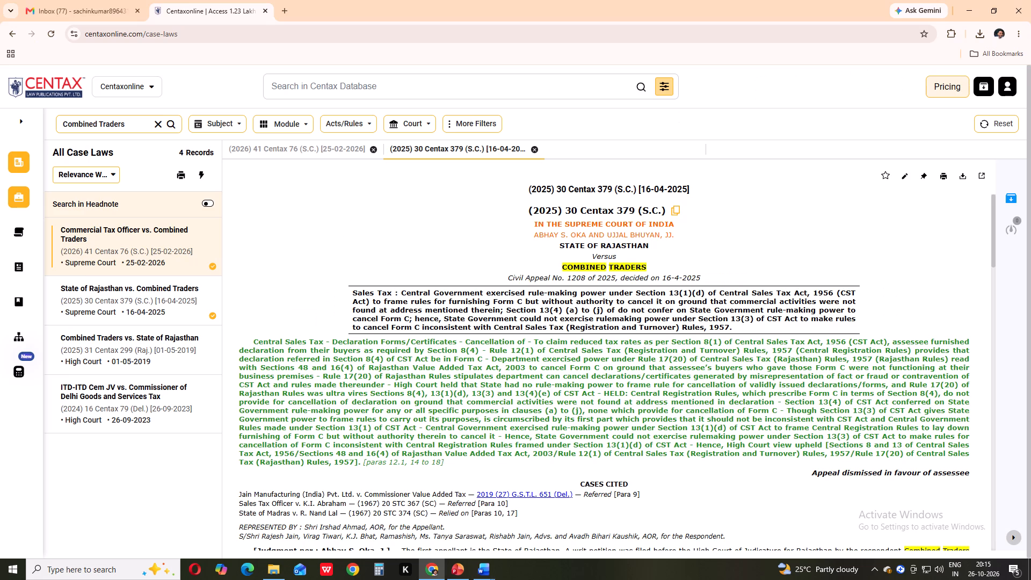
{"action": "left_click", "coordinate": [158, 125]}
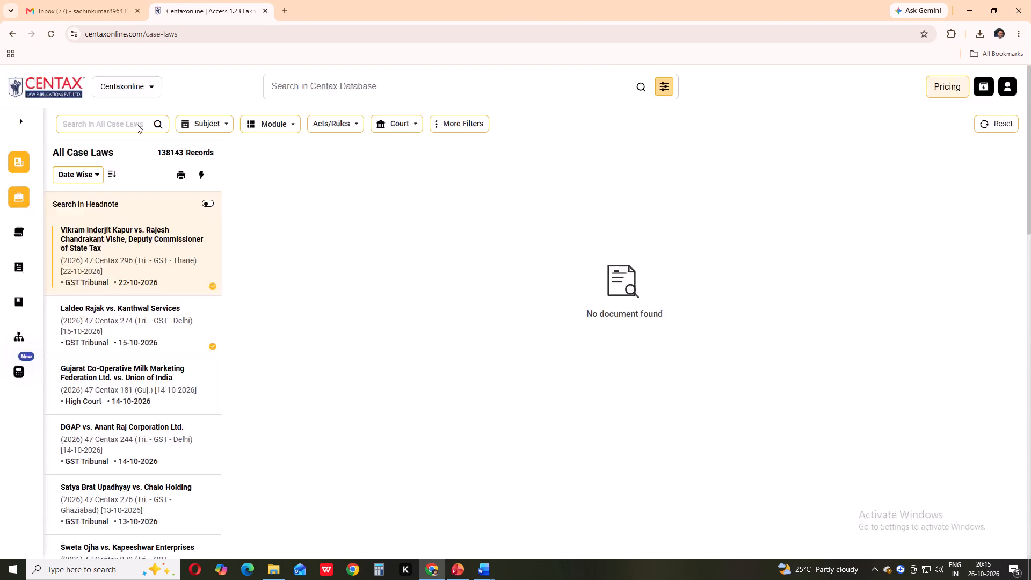
{"action": "left_click", "coordinate": [137, 124]}
{"action": "left_click", "coordinate": [135, 126]}
{"action": "key", "text": "ctrl+v"}
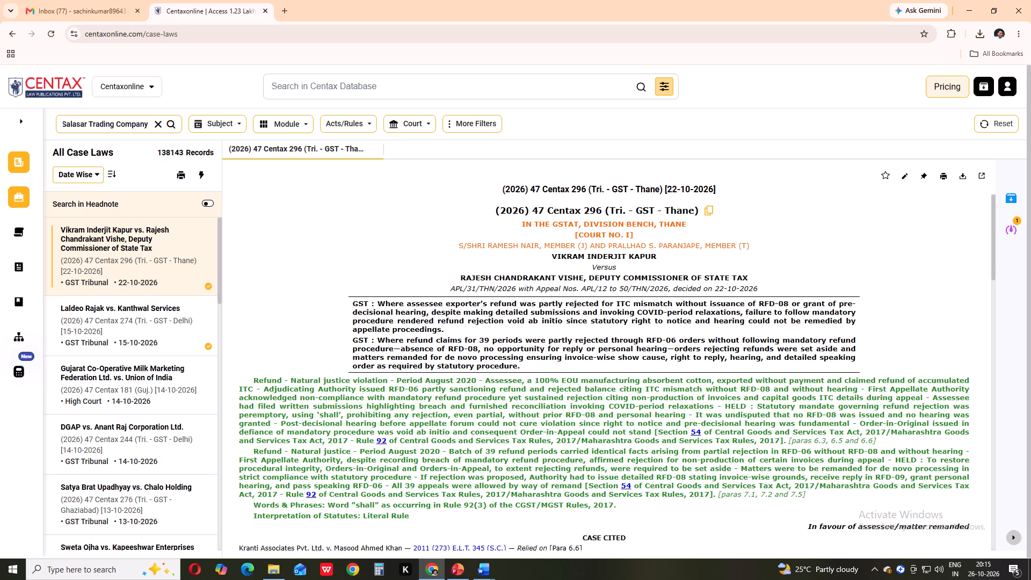
{"action": "key", "text": "Return"}
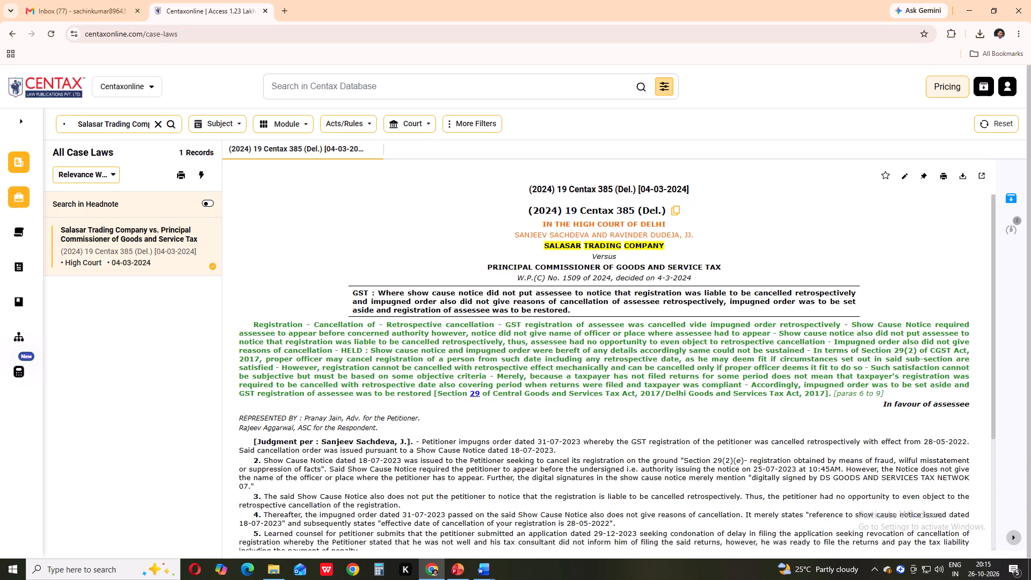
Strip the pasted bullet from the case law query and rerun the search for Salasar Trading Company.
{"action": "left_click", "coordinate": [77, 127]}
{"action": "key", "text": "BackSpace"}
{"action": "key", "text": "BackSpace"}
{"action": "key", "text": "BackSpace"}
{"action": "key", "text": "BackSpace"}
{"action": "key", "text": "Return"}
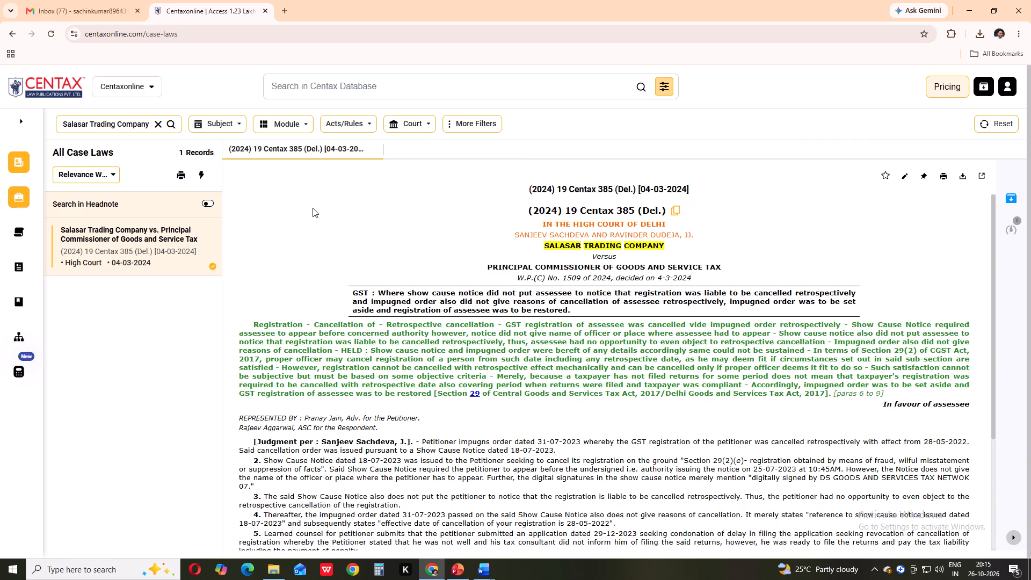
Compare the Salasar Trading Company judgment on Centax with its summary in the Word document.
{"action": "key", "text": "alt+Tab"}
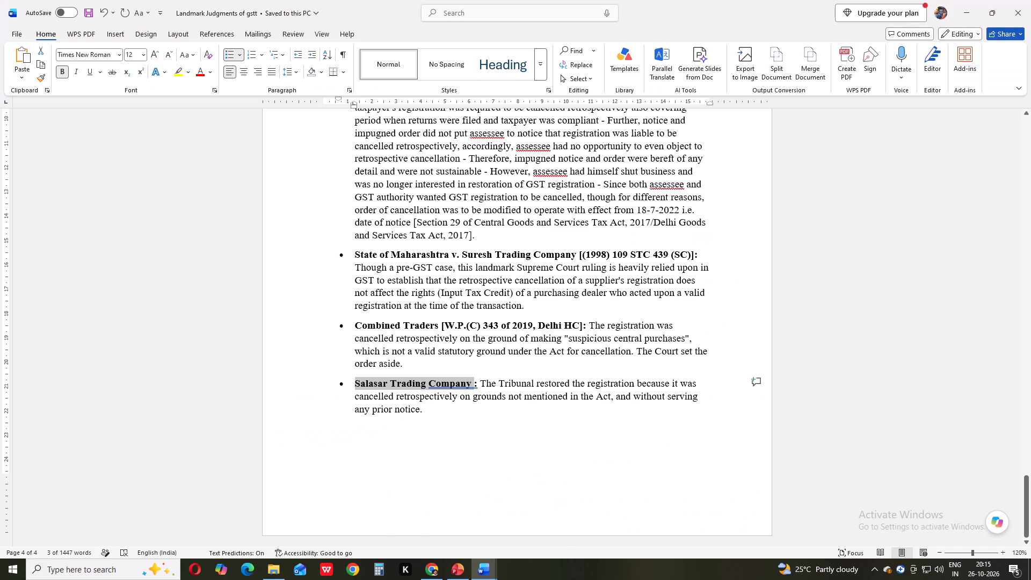
{"action": "key", "text": "alt+Tab"}
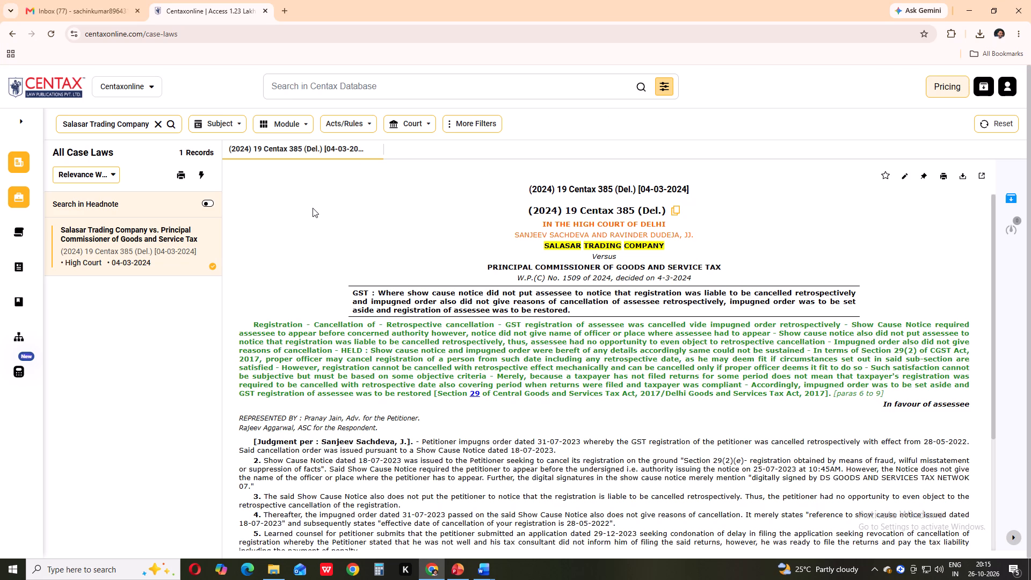
{"action": "key", "text": "alt+Tab"}
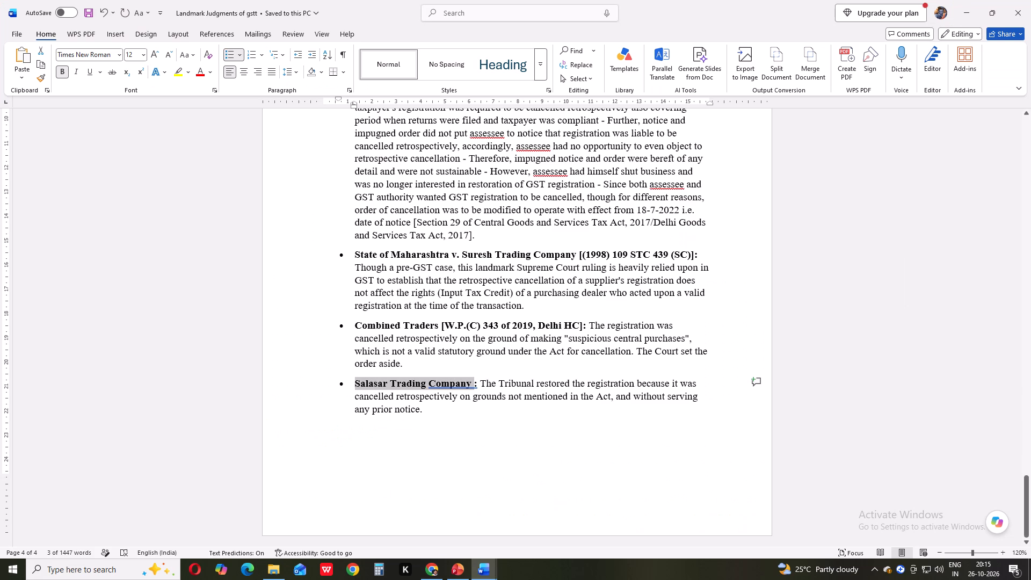
Examine the retrospective cancellation entries in the Landmark Judgments of GST document against the Salasar Trading Company judgment on Centax.
{"action": "key", "text": "alt+Tab"}
{"action": "key", "text": "alt+Tab"}
{"action": "key", "text": "alt+Tab"}
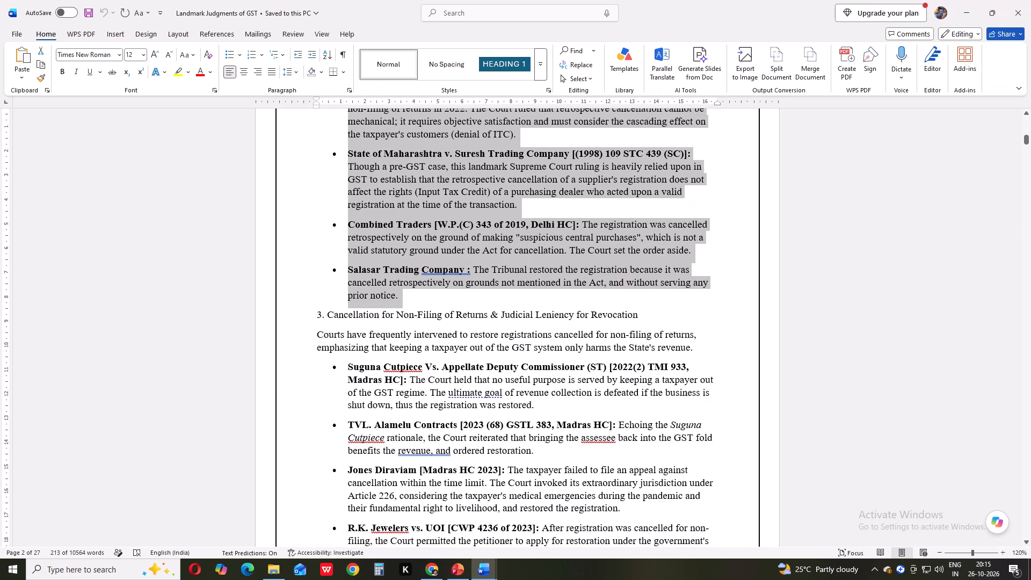
{"action": "scroll", "coordinate": [435, 297], "scroll_direction": "up", "scroll_amount": 3}
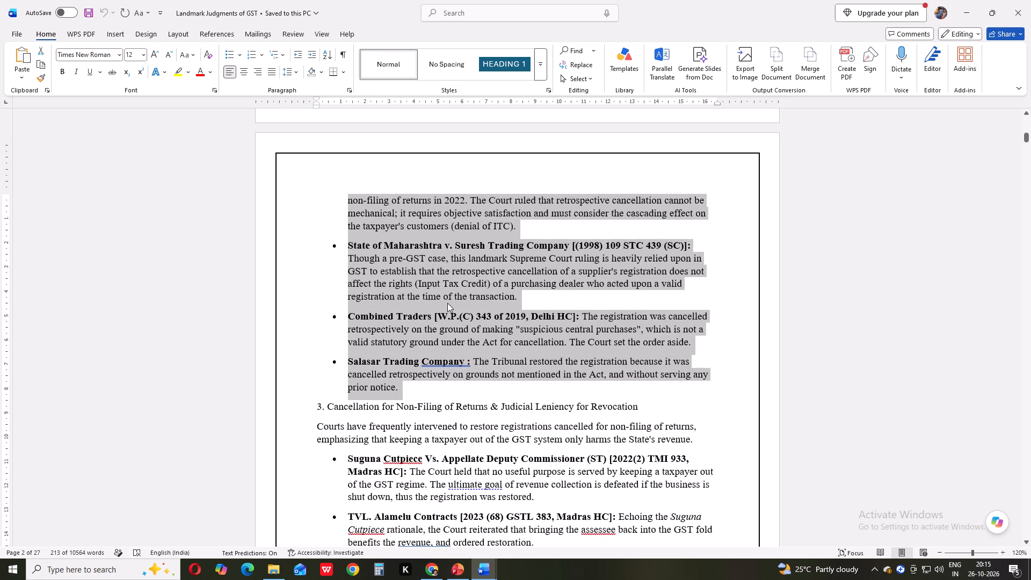
{"action": "scroll", "coordinate": [447, 303], "scroll_direction": "down", "scroll_amount": 2}
{"action": "left_click", "coordinate": [398, 330]}
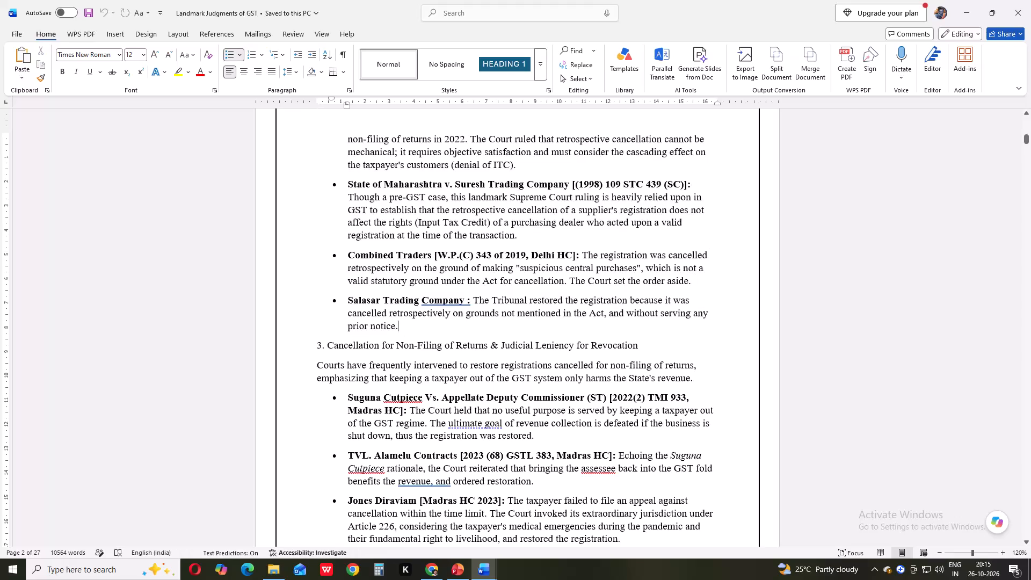
{"action": "key", "text": "alt+Tab"}
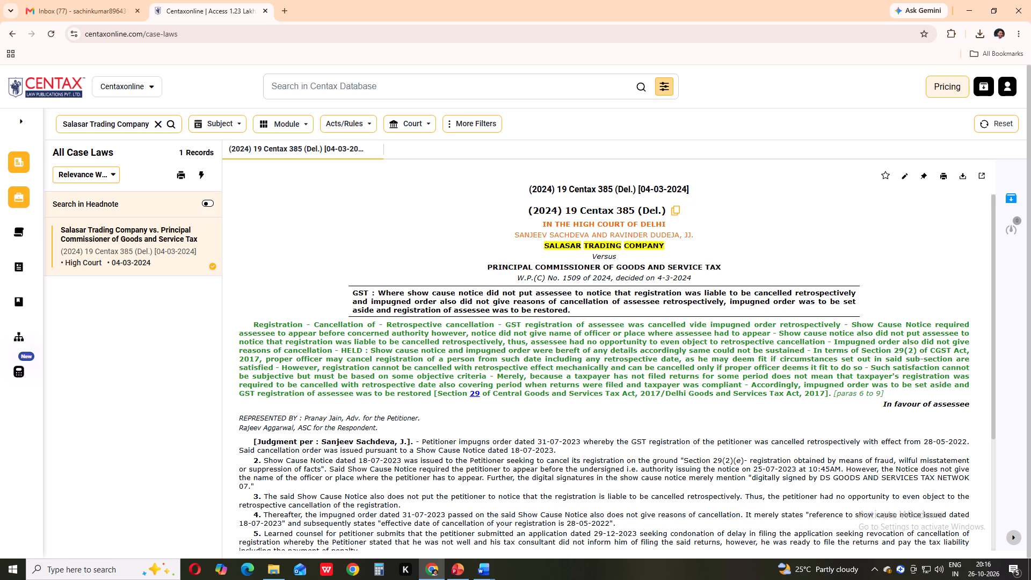
{"action": "key", "text": "alt+Tab"}
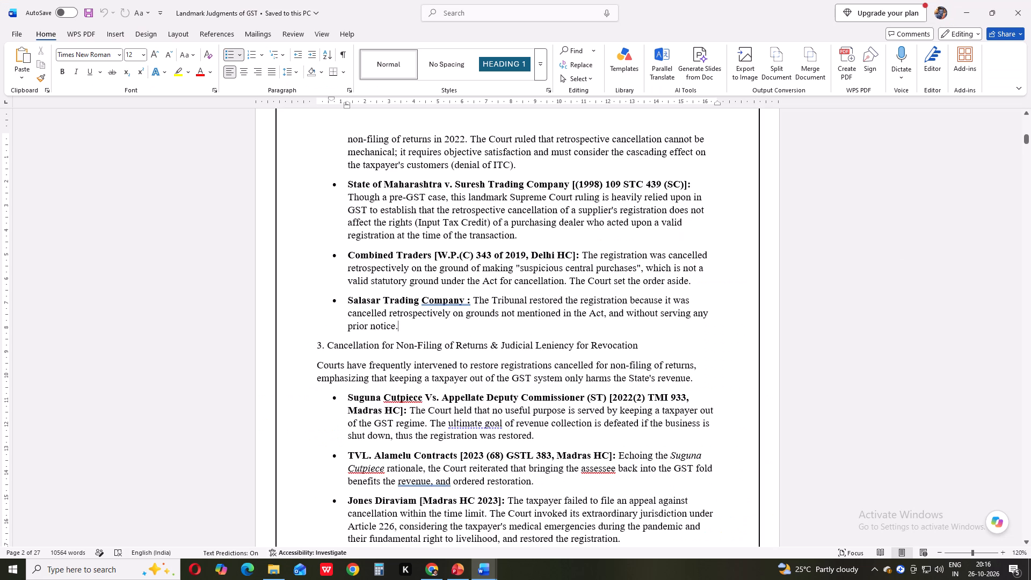
Copy all of section 3, Cancellation for Non-Filing of Returns, from its heading through the Asean Aromatics entry in Landmark Judgments of GST.
{"action": "scroll", "coordinate": [438, 328], "scroll_direction": "down", "scroll_amount": 2}
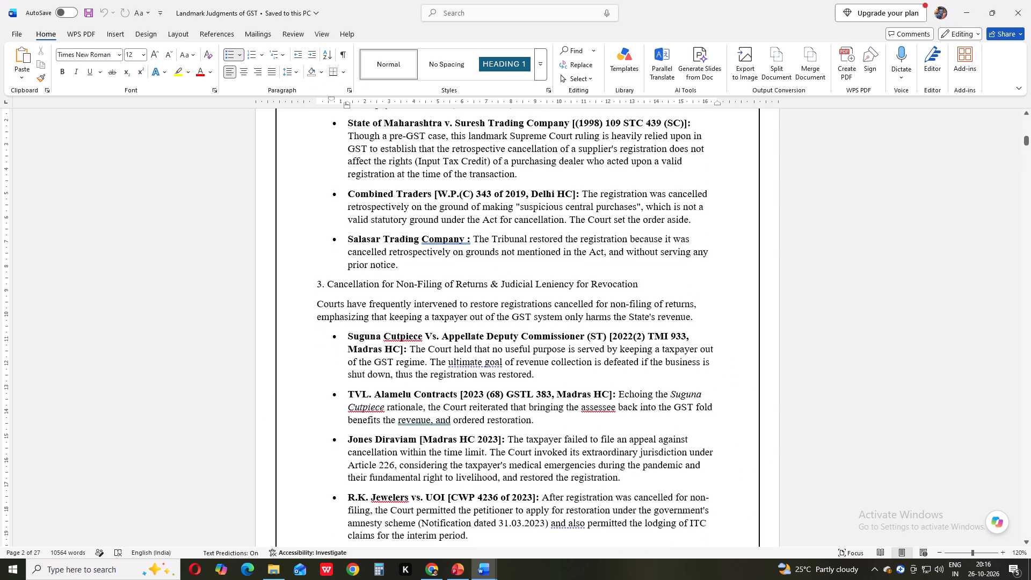
{"action": "scroll", "coordinate": [339, 292], "scroll_direction": "down", "scroll_amount": 2}
{"action": "left_click_drag", "start_coordinate": [313, 222], "coordinate": [453, 338]}
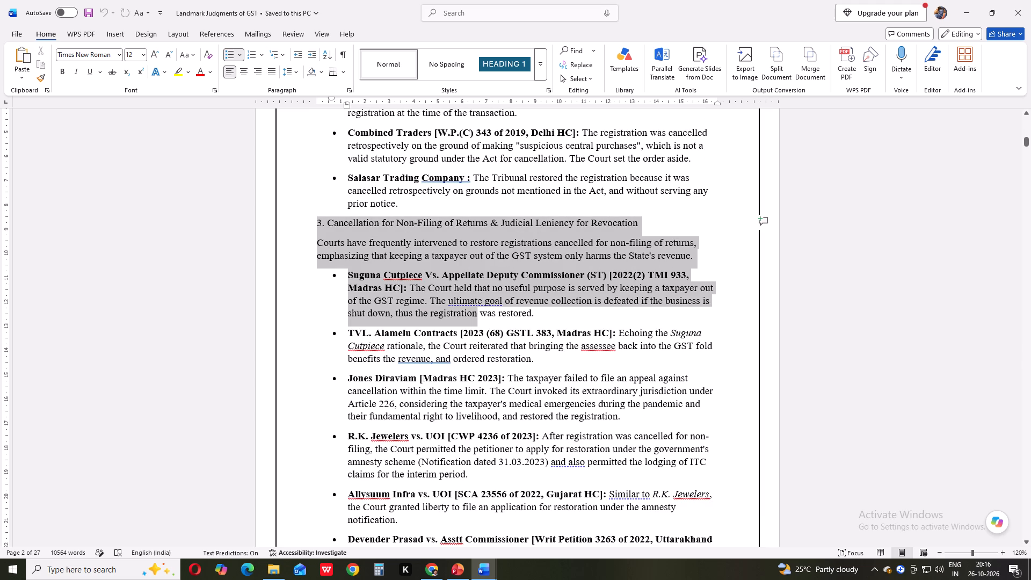
{"action": "left_click_drag", "start_coordinate": [453, 338], "coordinate": [553, 565]}
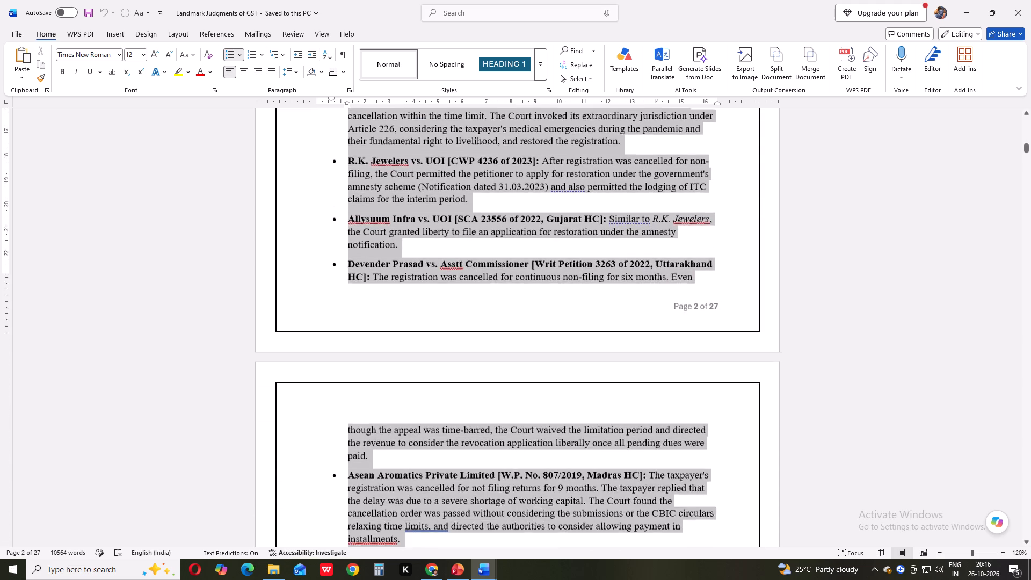
{"action": "left_click_drag", "start_coordinate": [553, 565], "coordinate": [447, 417]}
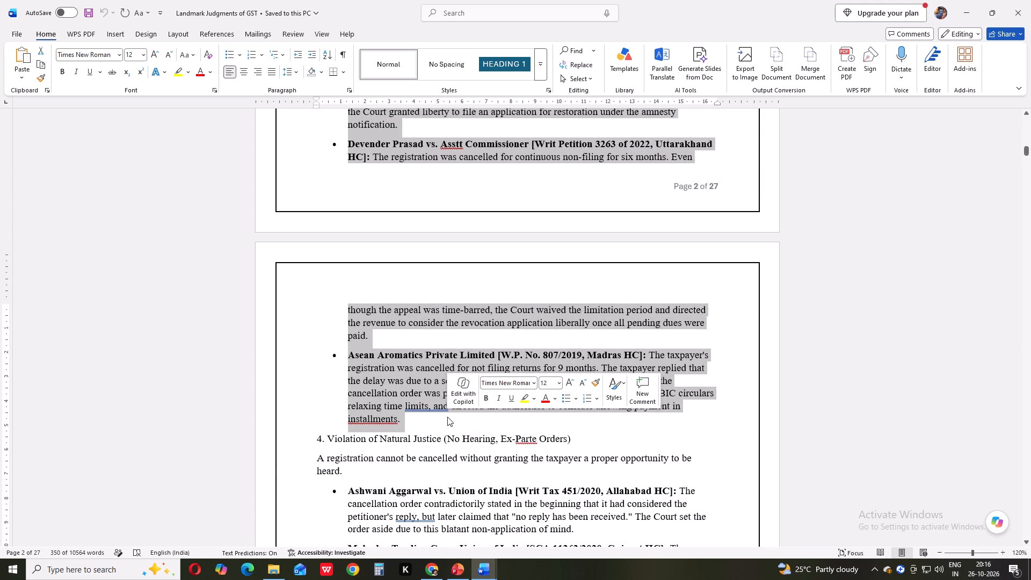
{"action": "key", "text": "ctrl+c"}
Paste the copied section after several blank lines below the Salasar Trading Company entry at the end of Landmark Judgments of gstt.
{"action": "key", "text": "alt+Tab"}
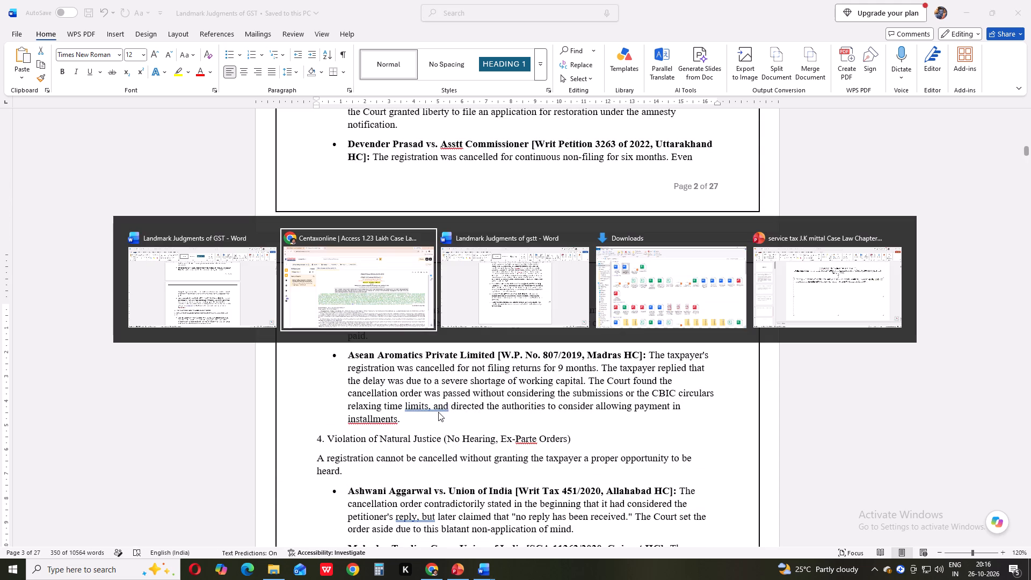
{"action": "key", "text": "alt+Tab"}
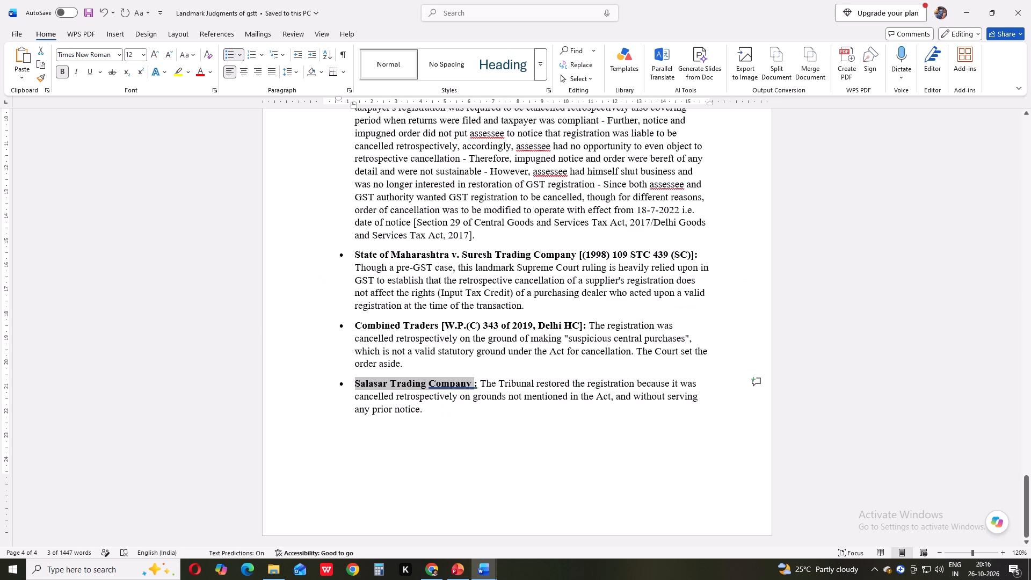
{"action": "scroll", "coordinate": [448, 365], "scroll_direction": "down", "scroll_amount": 5}
{"action": "left_click", "coordinate": [451, 406]}
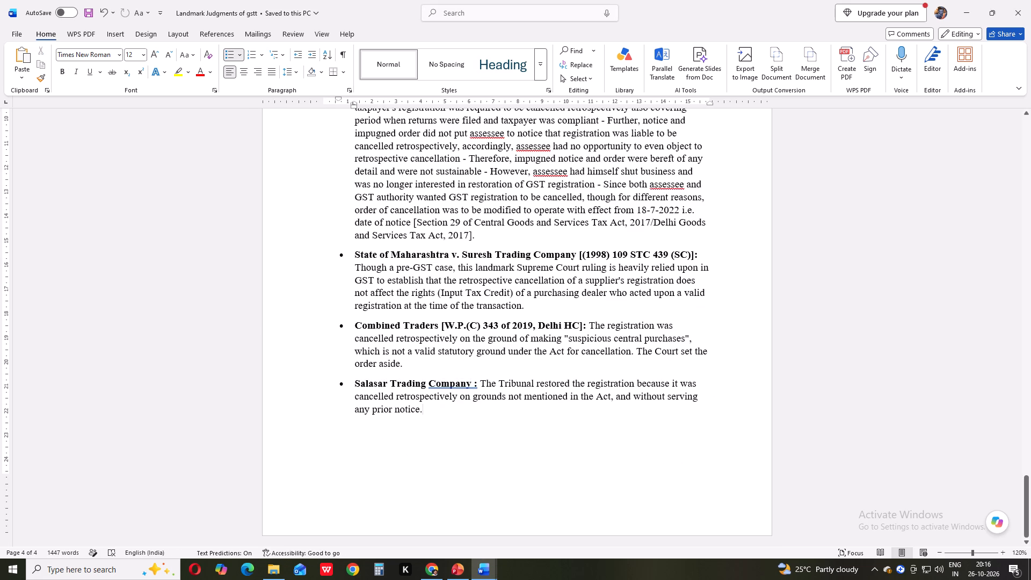
{"action": "key", "text": "Return"}
{"action": "key", "text": "Return"}
{"action": "key", "text": "Return"}
{"action": "key", "text": "Return"}
{"action": "key", "text": "Return"}
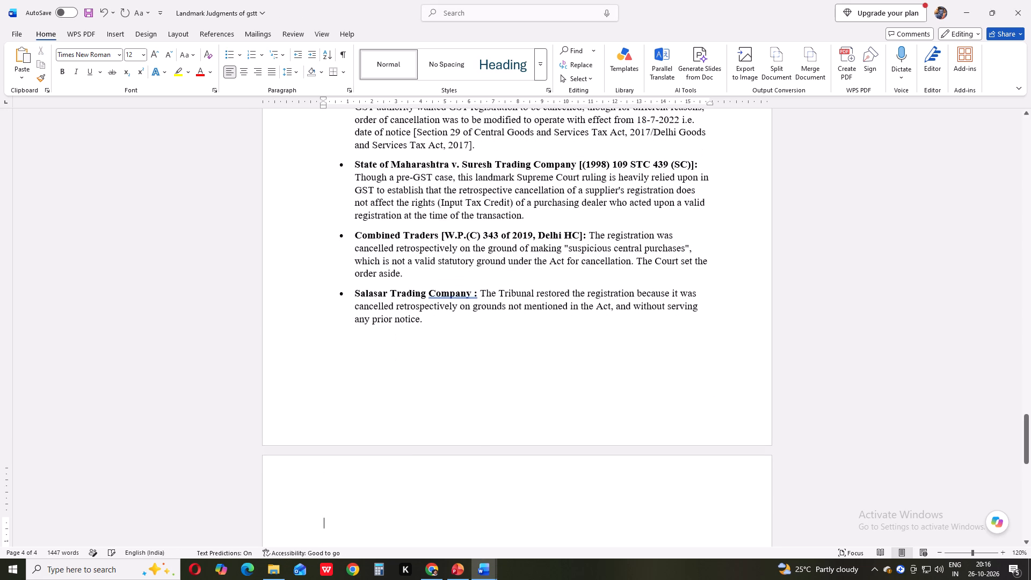
{"action": "key", "text": "ctrl+v"}
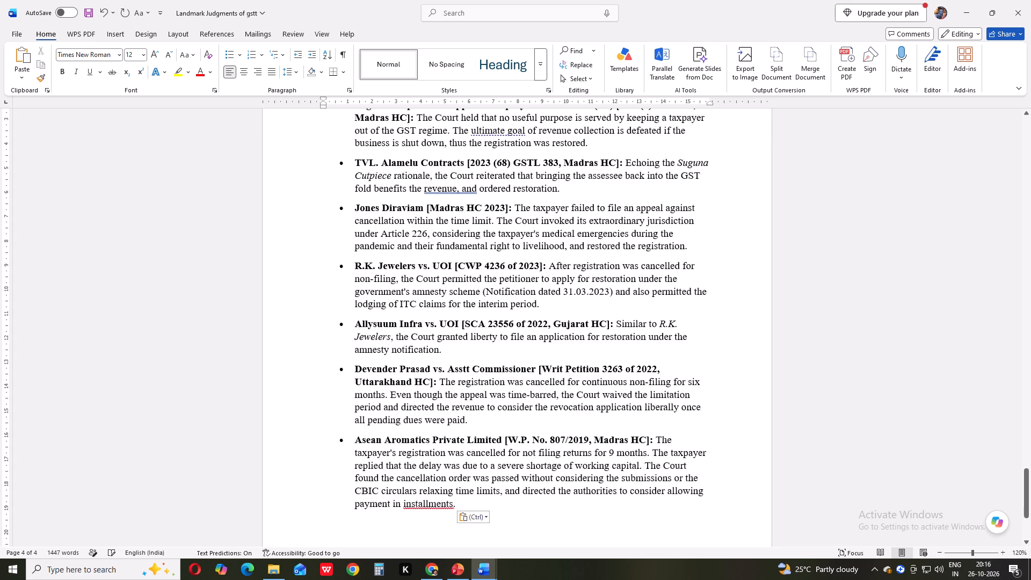
Copy the case name Suguna Cutpiece from the first entry of the pasted section and switch to Centax in Chrome.
{"action": "scroll", "coordinate": [441, 397], "scroll_direction": "up", "scroll_amount": 11}
{"action": "scroll", "coordinate": [441, 397], "scroll_direction": "down", "scroll_amount": 5}
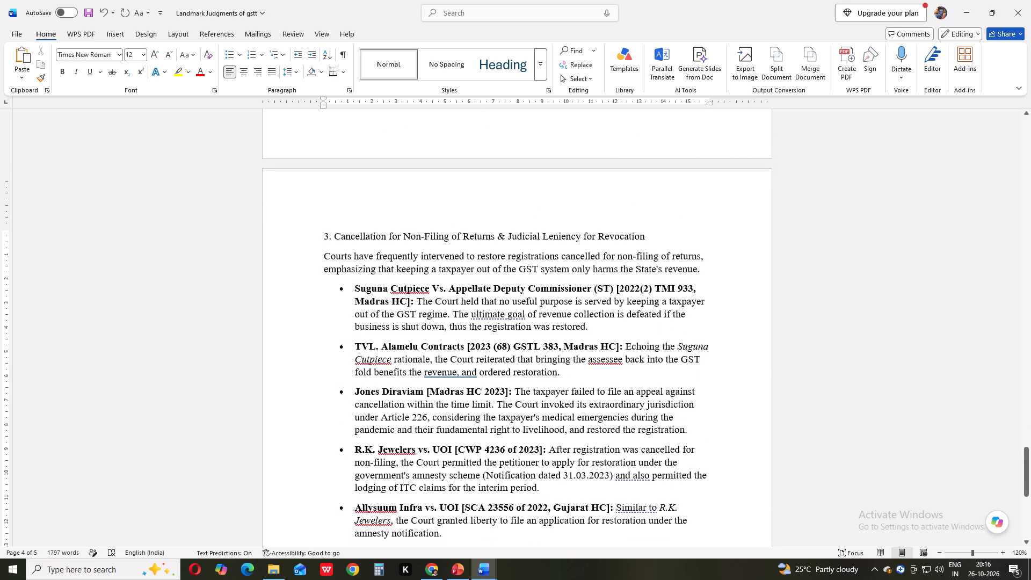
{"action": "left_click_drag", "start_coordinate": [354, 287], "coordinate": [416, 291]}
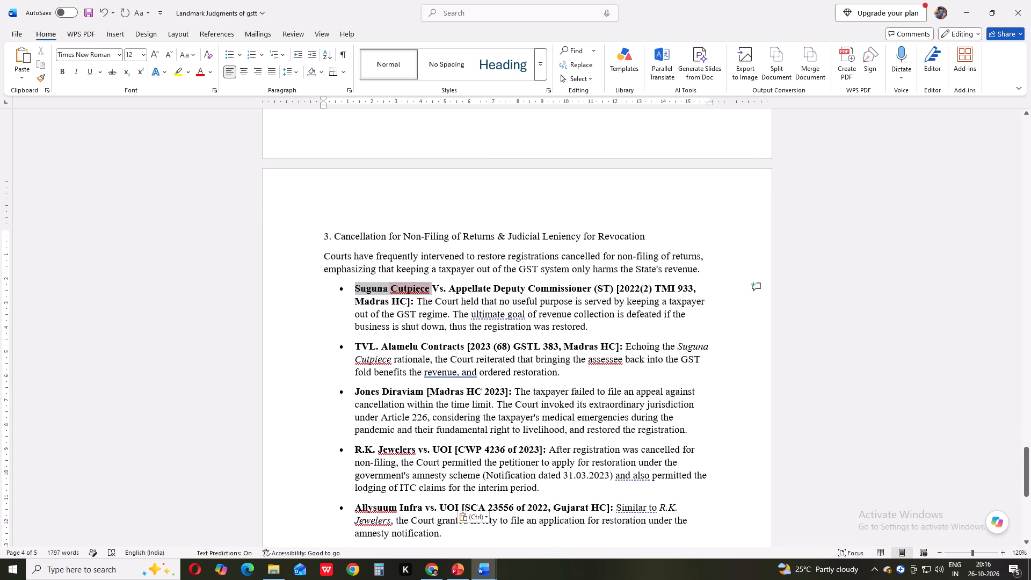
{"action": "left_click_drag", "start_coordinate": [416, 291], "coordinate": [420, 291]}
{"action": "key", "text": "ctrl+c"}
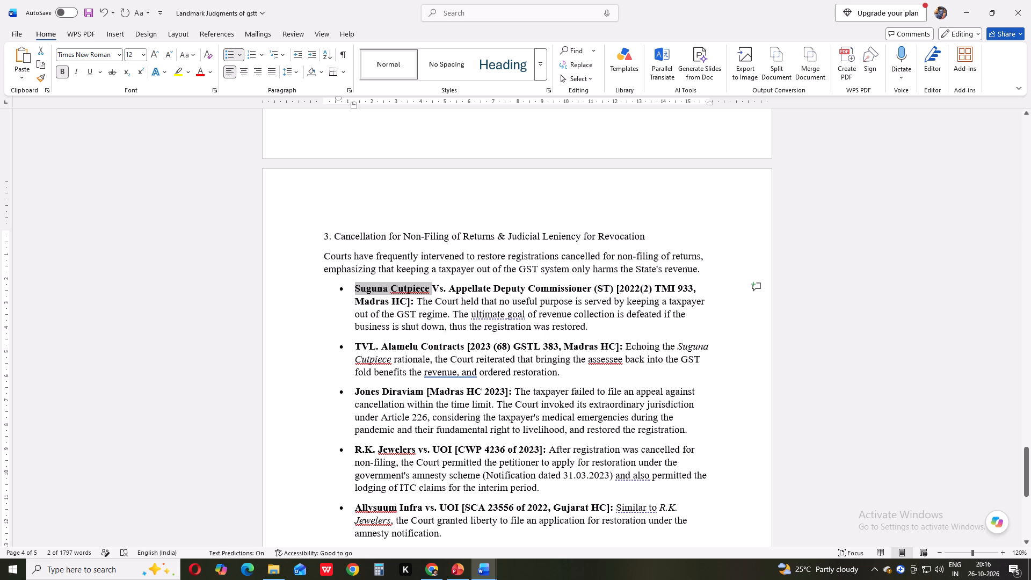
{"action": "key", "text": "alt+Tab"}
{"action": "key", "text": "alt+Tab"}
{"action": "key", "text": "alt+Tab"}
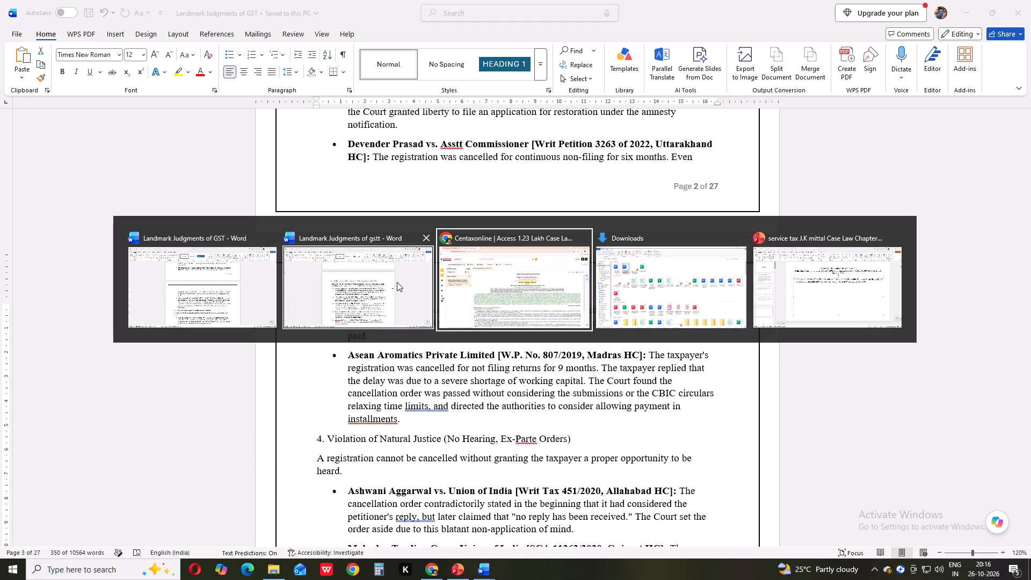
{"action": "key", "text": "alt+Tab"}
{"action": "key", "text": "alt+Tab"}
{"action": "key", "text": "alt+Tab"}
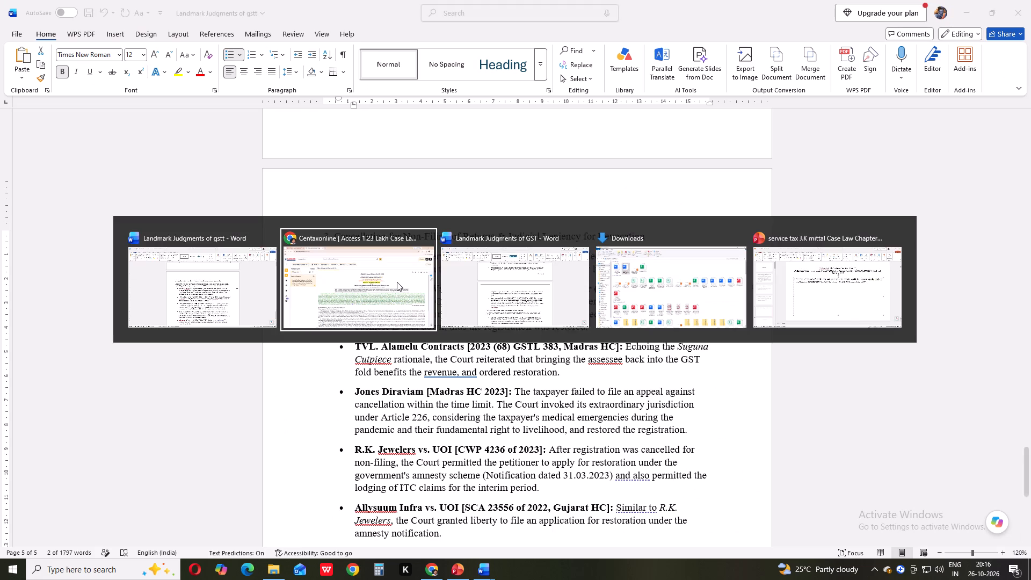
Search Centax case laws by the party name Suguna Cutpiece, stripping the pasted bullet from the name.
{"action": "left_click", "coordinate": [475, 122]}
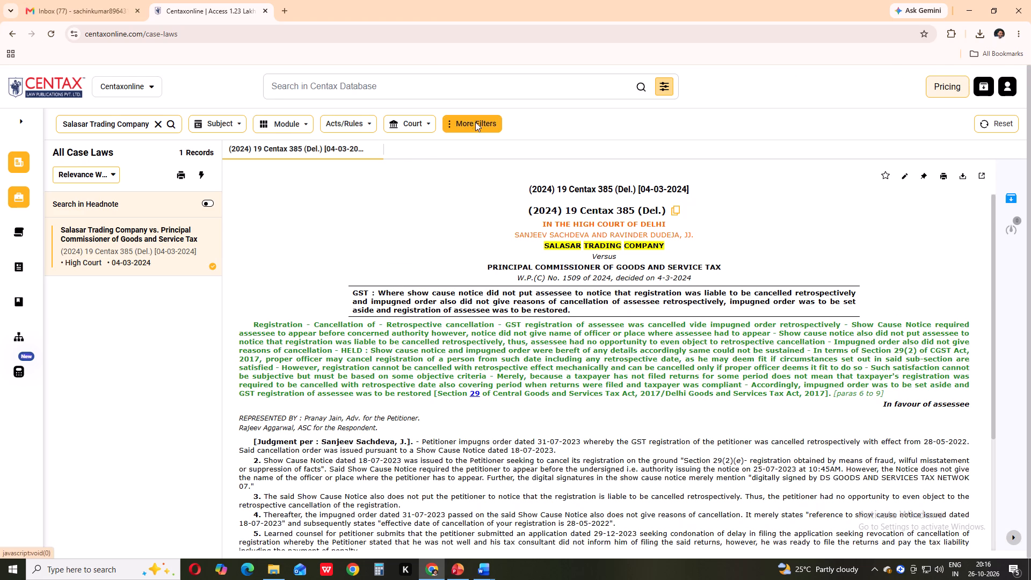
{"action": "left_click", "coordinate": [299, 376]}
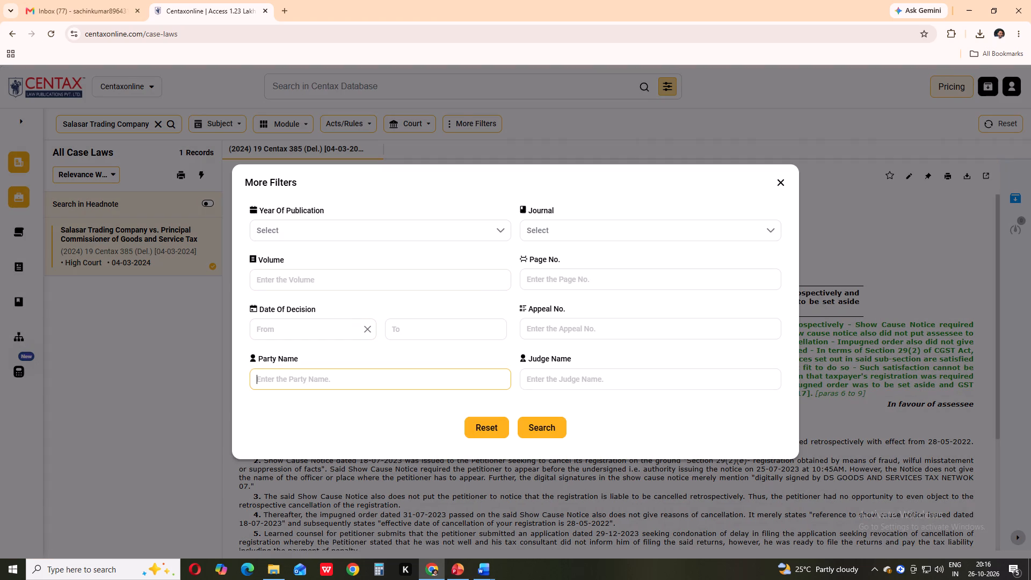
{"action": "key", "text": "ctrl+v"}
{"action": "left_click", "coordinate": [271, 379]}
{"action": "key", "text": "BackSpace"}
{"action": "key", "text": "BackSpace"}
{"action": "key", "text": "BackSpace"}
{"action": "key", "text": "BackSpace"}
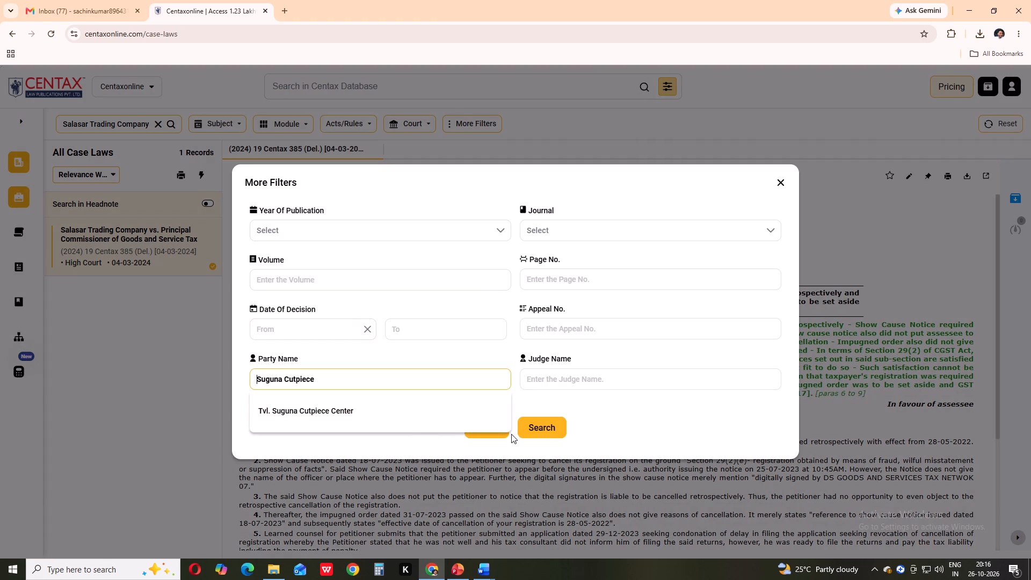
{"action": "left_click", "coordinate": [546, 430]}
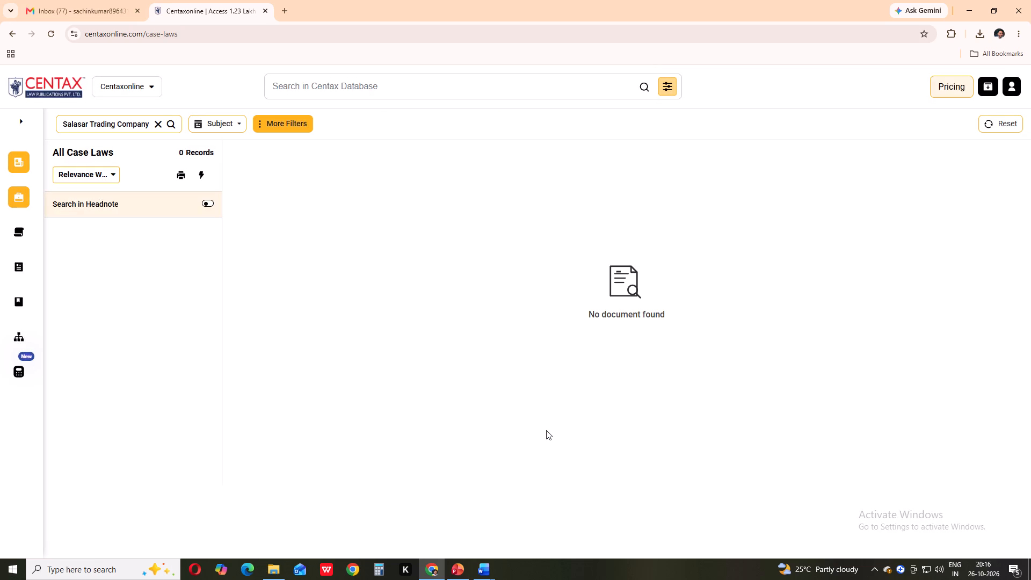
Clear the leftover Salasar Trading Company query and rerun the case law search by party name.
{"action": "key", "text": "alt+Tab"}
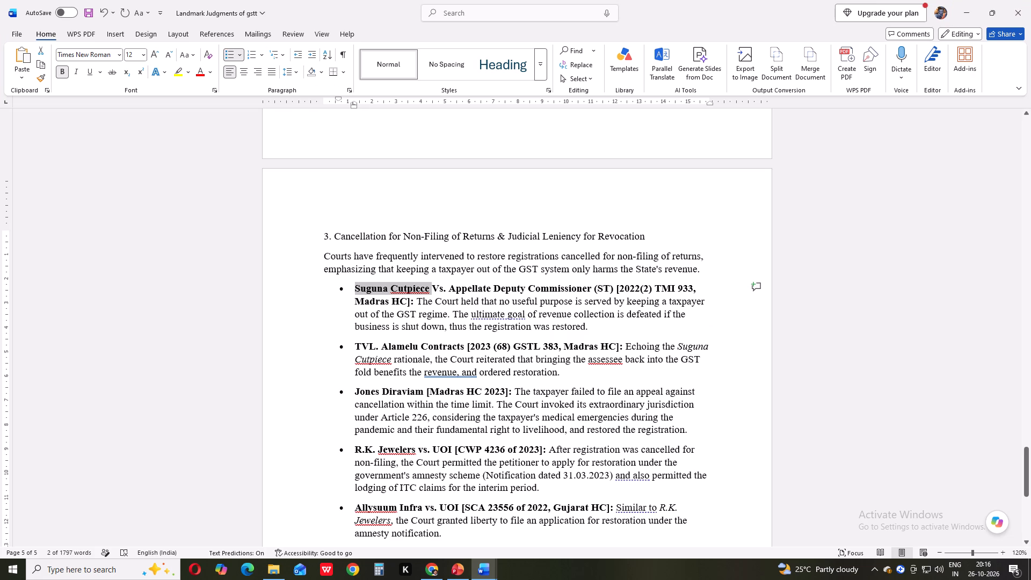
{"action": "key", "text": "alt+Tab"}
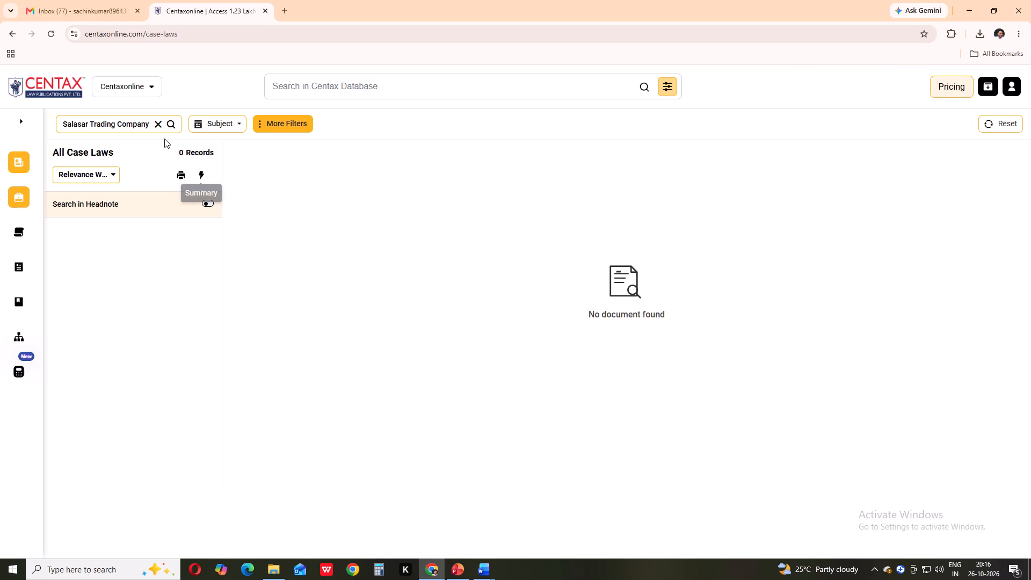
{"action": "left_click", "coordinate": [156, 122]}
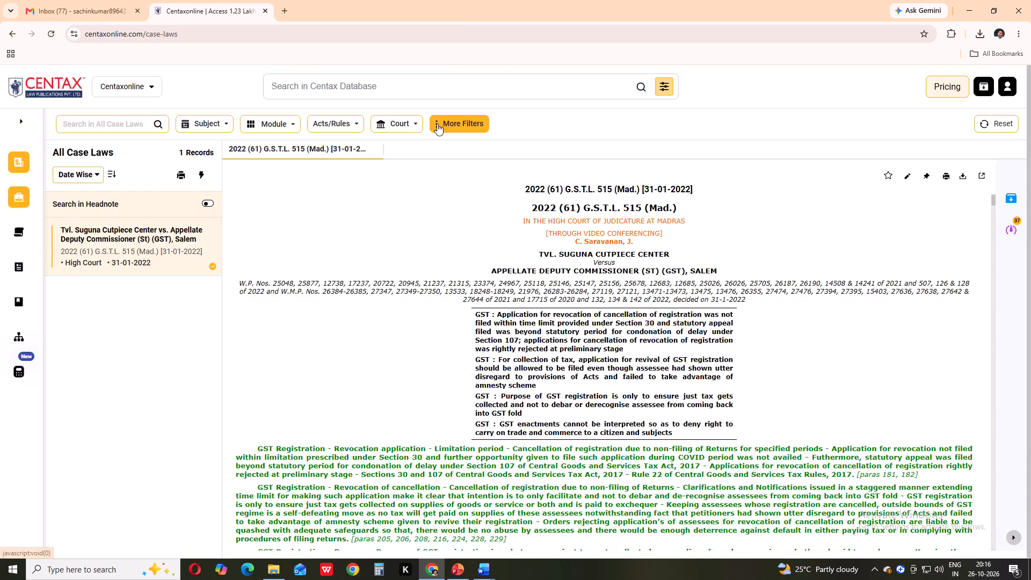
{"action": "left_click", "coordinate": [438, 124]}
{"action": "left_click", "coordinate": [547, 421]}
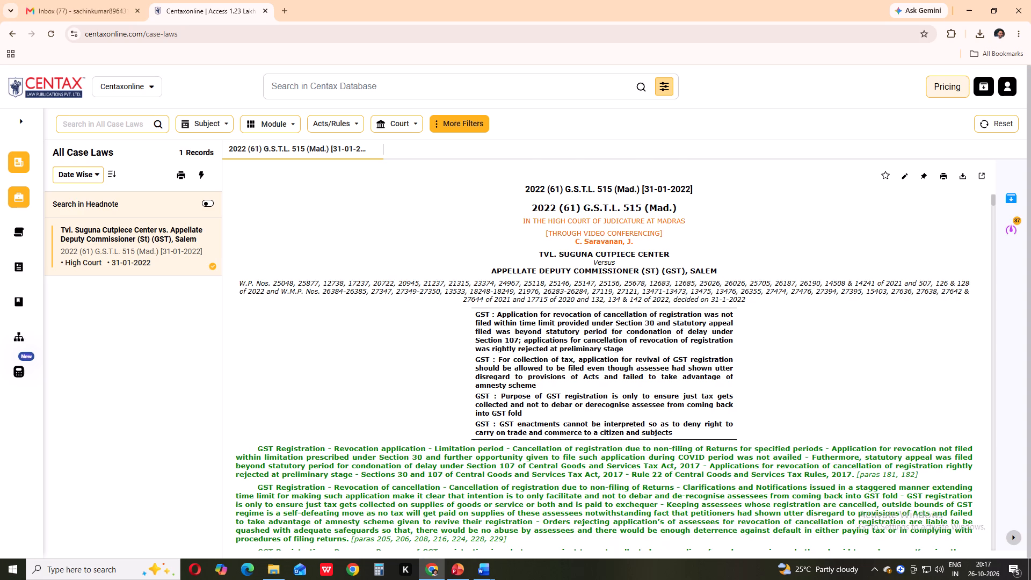
Compare the Suguna Cutpiece judgment on Centax with its entry in the Word document.
{"action": "key", "text": "alt+Tab"}
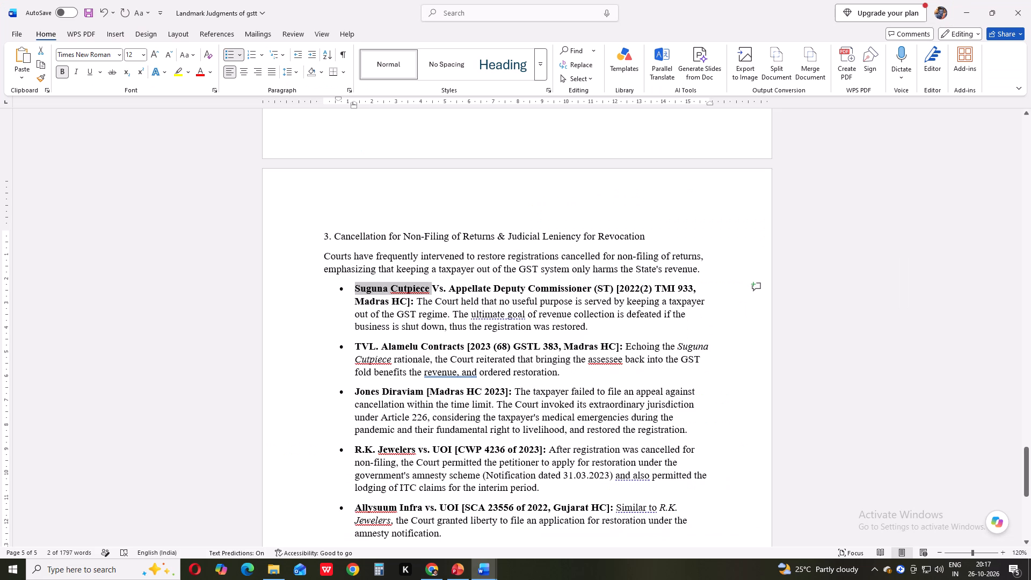
{"action": "key", "text": "alt+Tab"}
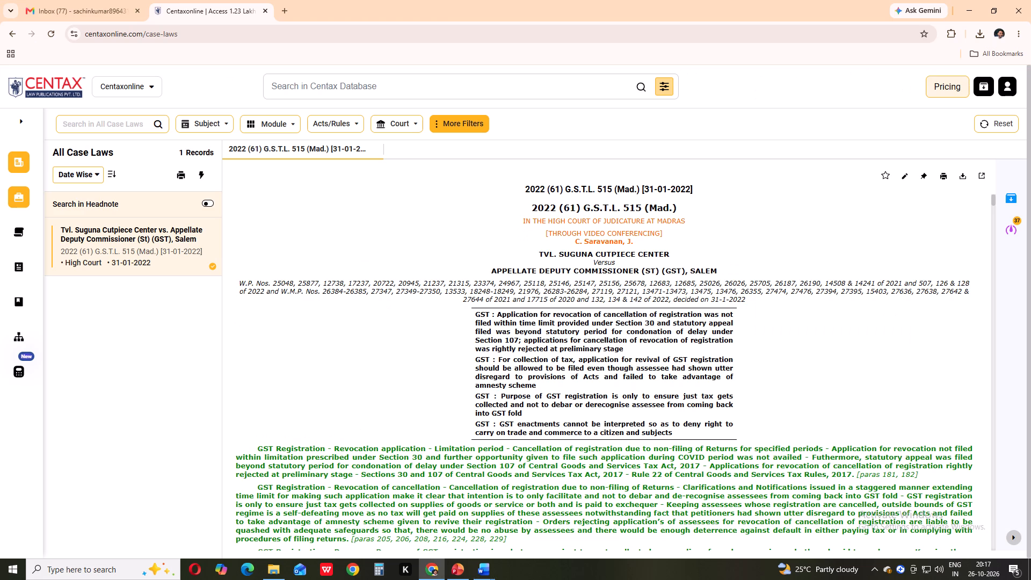
{"action": "key", "text": "alt+Tab"}
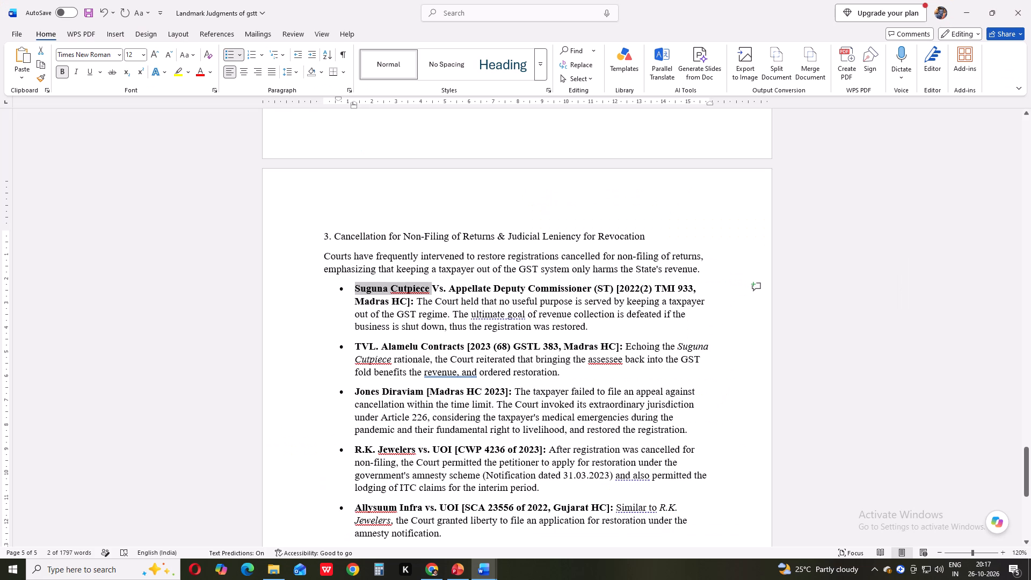
{"action": "key", "text": "alt+Tab"}
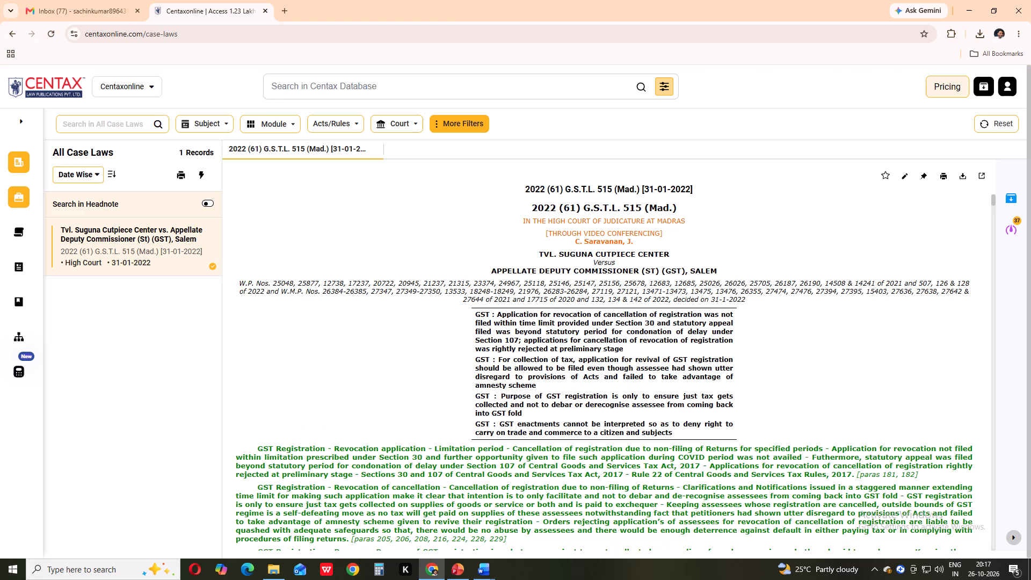
{"action": "key", "text": "alt+Tab"}
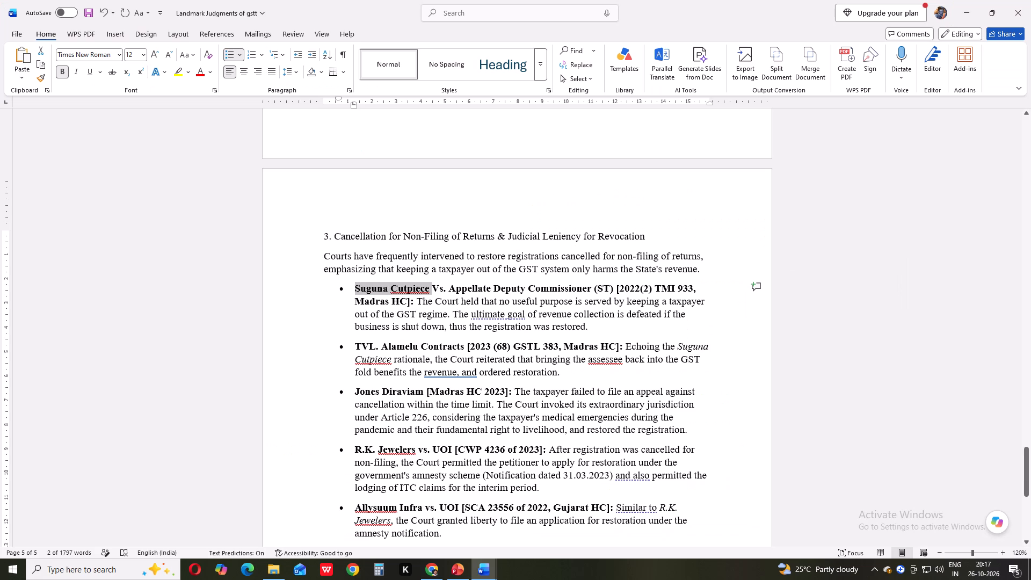
{"action": "key", "text": "alt+Tab"}
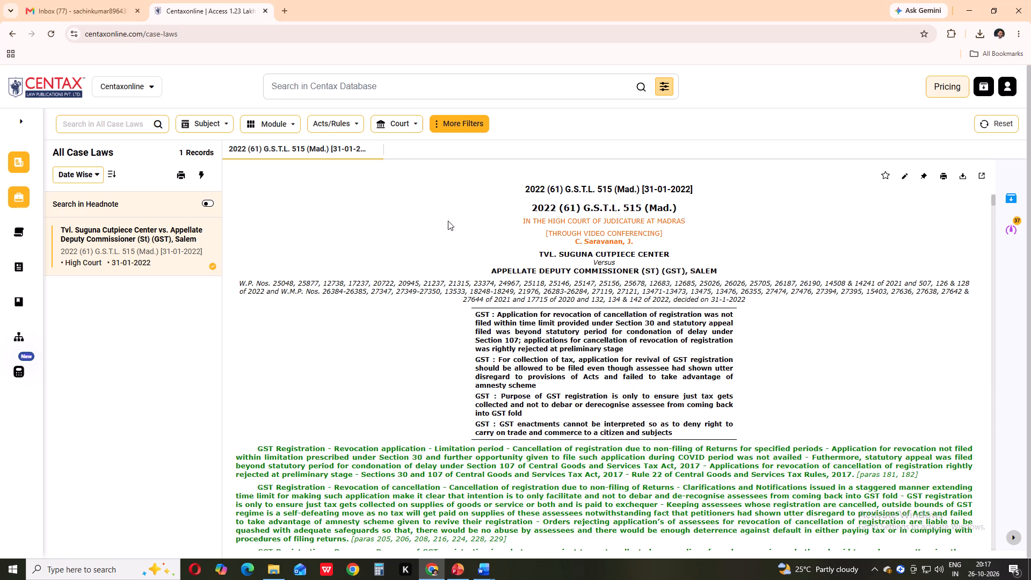
Copy the citation 2022 (61) G.S.T.L. 515 from Centax and insert it before the summary text of the Suguna Cutpiece entry in Word.
{"action": "left_click_drag", "start_coordinate": [525, 206], "coordinate": [638, 211]}
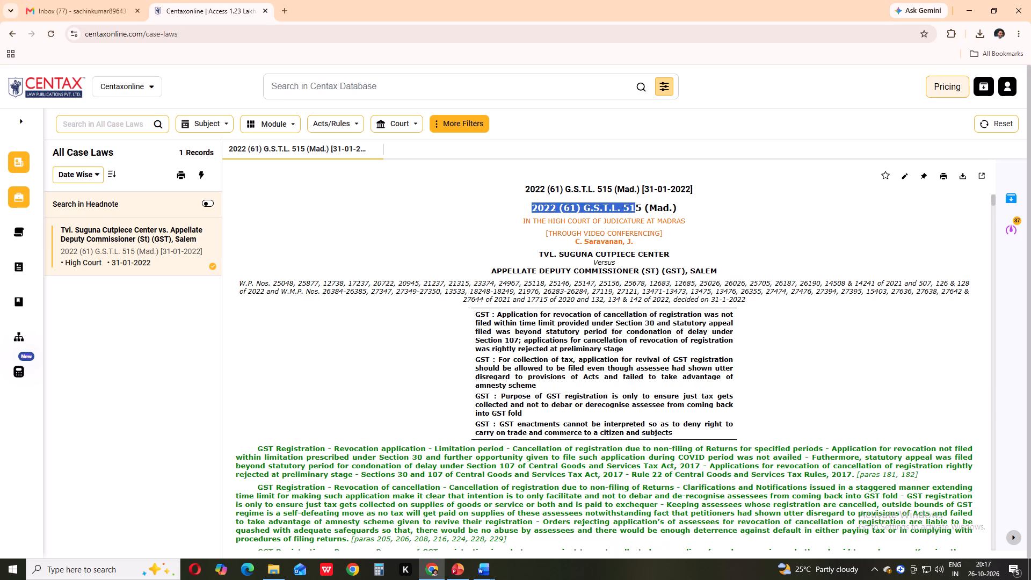
{"action": "left_click_drag", "start_coordinate": [638, 211], "coordinate": [640, 211]}
{"action": "left_click", "coordinate": [608, 177]}
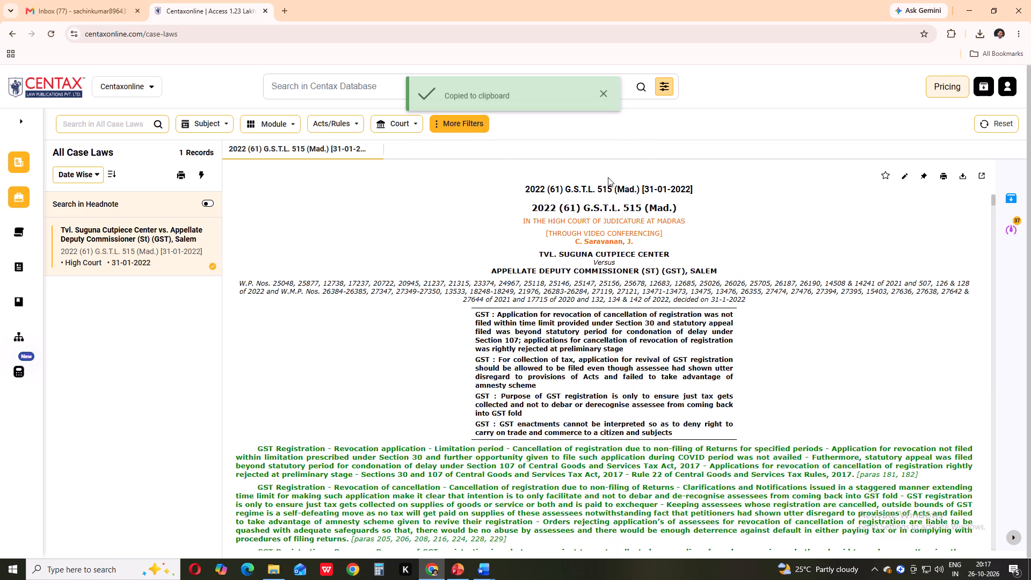
{"action": "scroll", "coordinate": [598, 193], "scroll_direction": "down", "scroll_amount": 3}
{"action": "scroll", "coordinate": [483, 380], "scroll_direction": "down", "scroll_amount": 3}
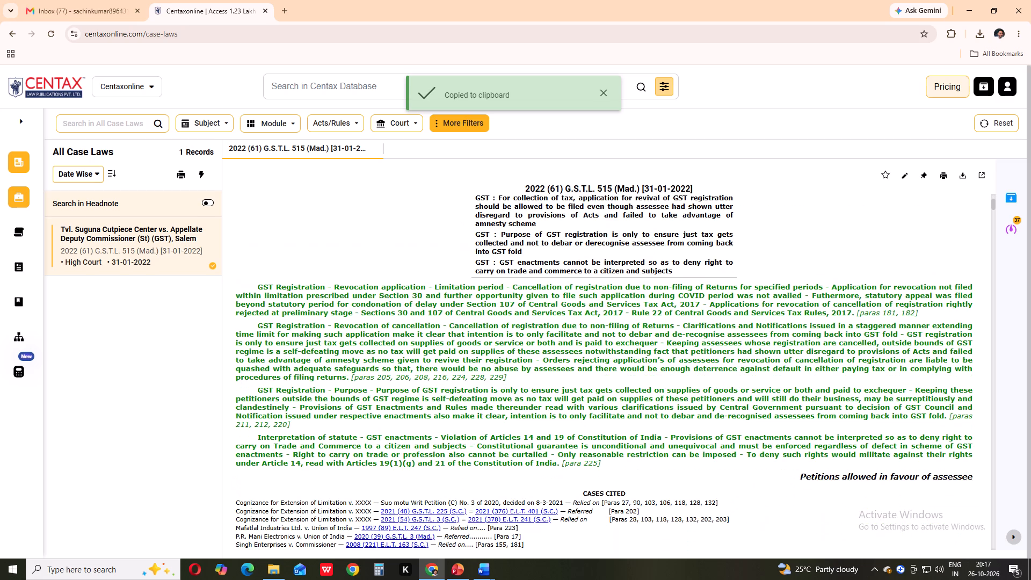
{"action": "key", "text": "alt+Tab"}
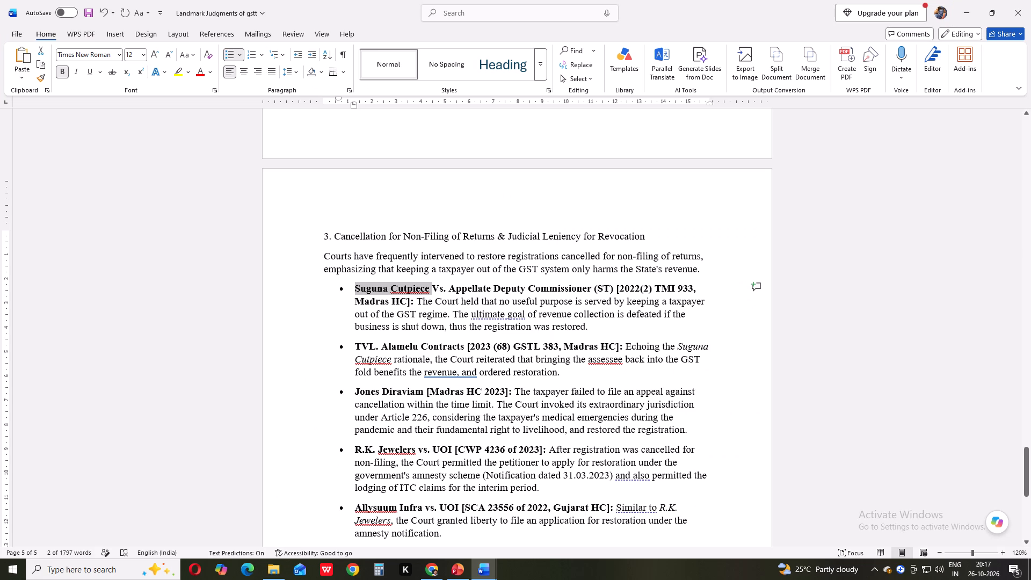
{"action": "left_click", "coordinate": [417, 299]}
{"action": "key", "text": "ctrl+v"}
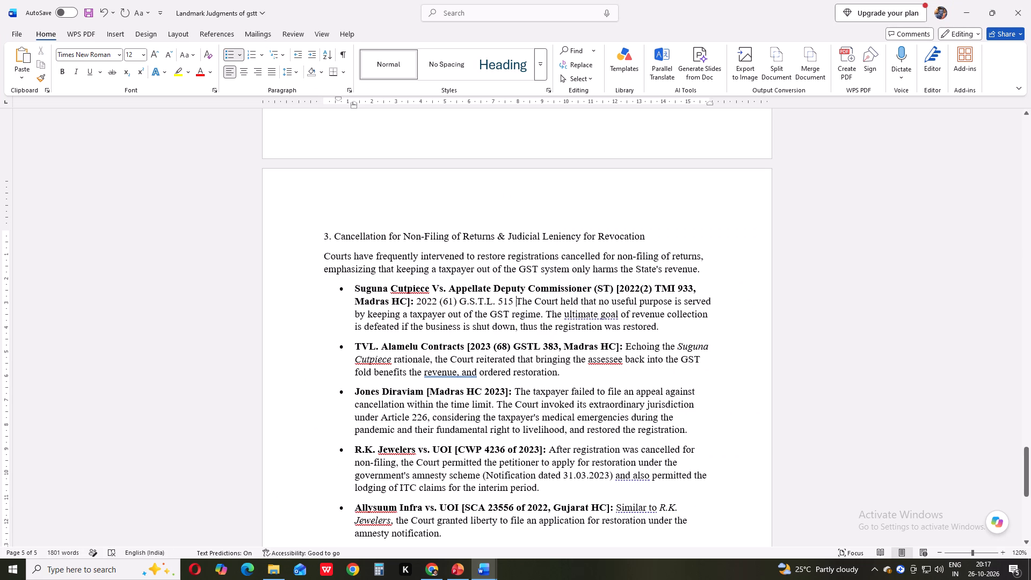
Make the citation 2022 (61) G.S.T.L. 515 bold in the Suguna Cutpiece entry.
{"action": "left_click_drag", "start_coordinate": [417, 301], "coordinate": [505, 302]}
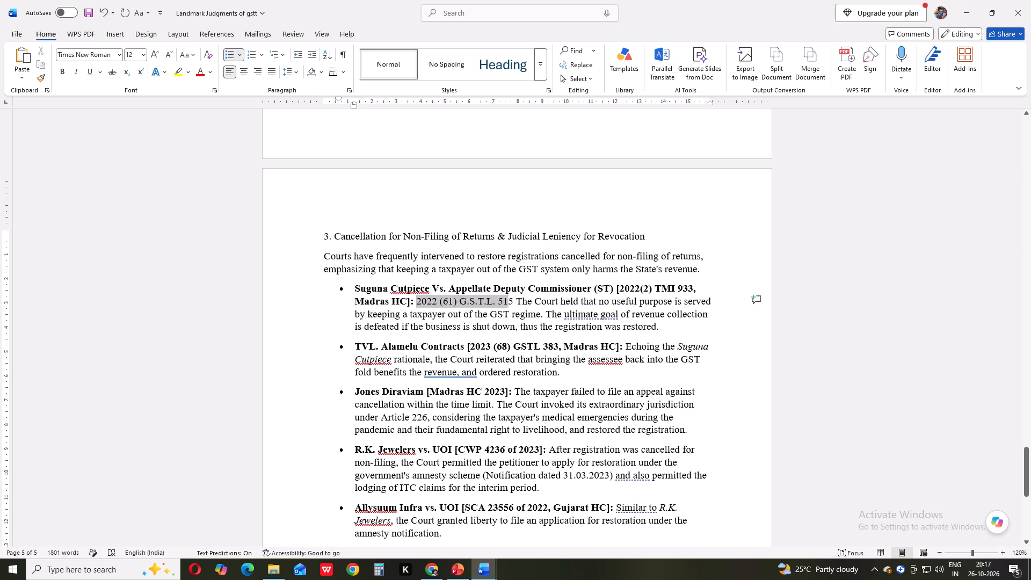
{"action": "left_click_drag", "start_coordinate": [505, 302], "coordinate": [510, 301]}
{"action": "left_click", "coordinate": [546, 280]}
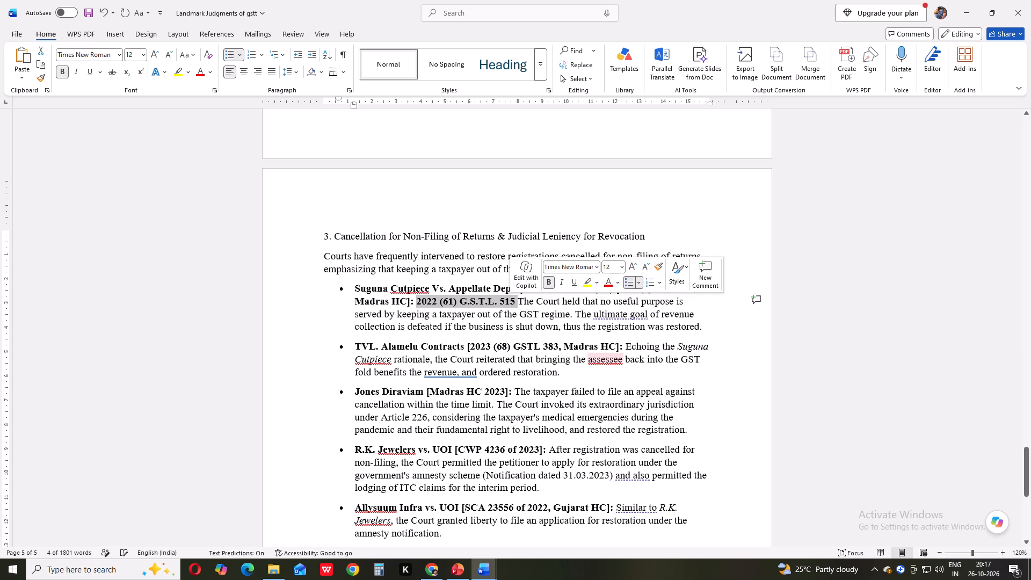
Copy the first Centax headnote, on the revocation application limitation period, into a new unbulleted paragraph below the Suguna Cutpiece summary in Word.
{"action": "left_click", "coordinate": [705, 321]}
{"action": "key", "text": "Return"}
{"action": "key", "text": "BackSpace"}
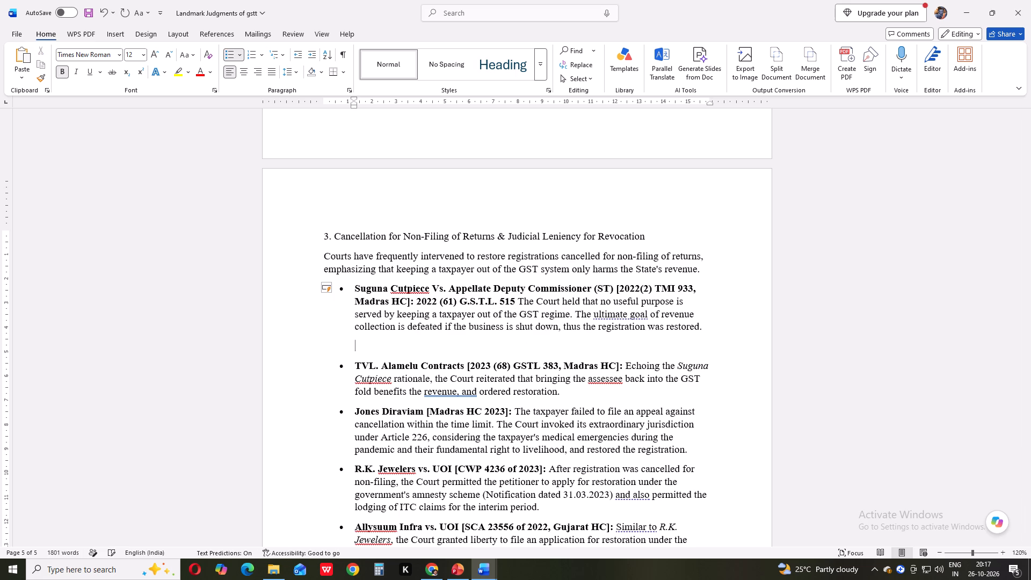
{"action": "key", "text": "alt+Tab"}
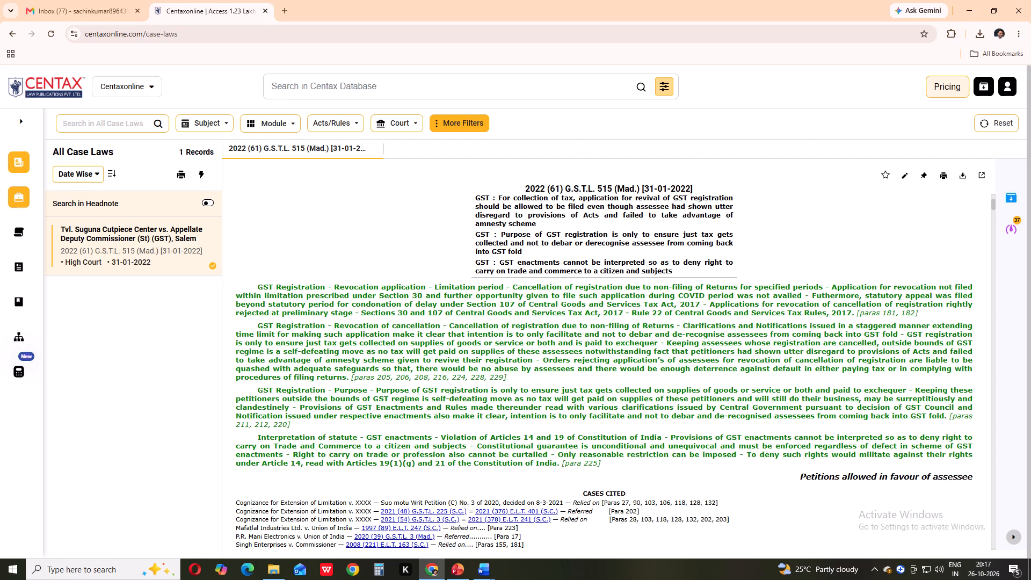
{"action": "left_click_drag", "start_coordinate": [259, 286], "coordinate": [389, 305]}
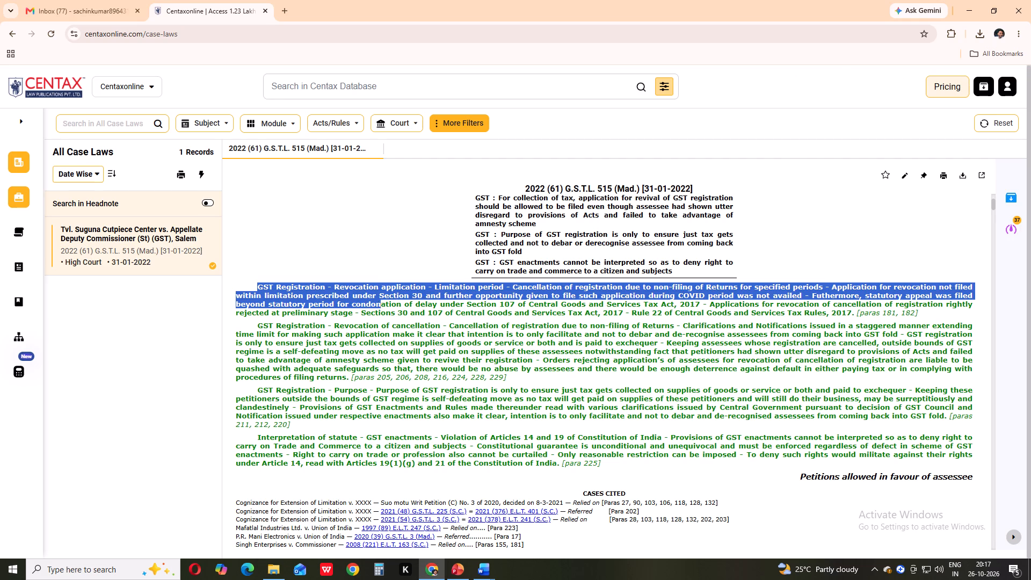
{"action": "left_click_drag", "start_coordinate": [389, 305], "coordinate": [840, 312]}
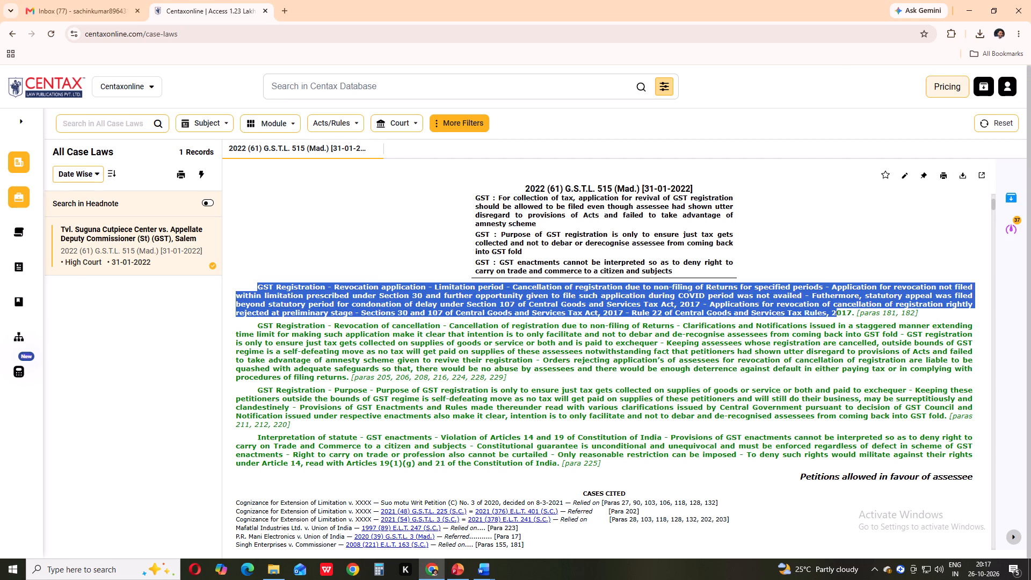
{"action": "left_click_drag", "start_coordinate": [840, 312], "coordinate": [855, 311]}
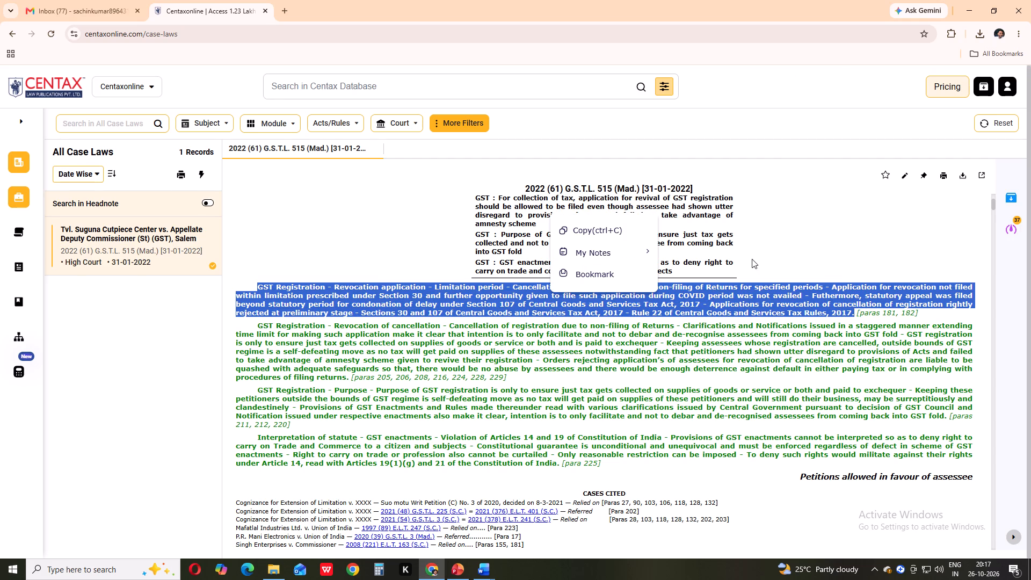
{"action": "left_click", "coordinate": [635, 227]}
{"action": "key", "text": "alt+Tab"}
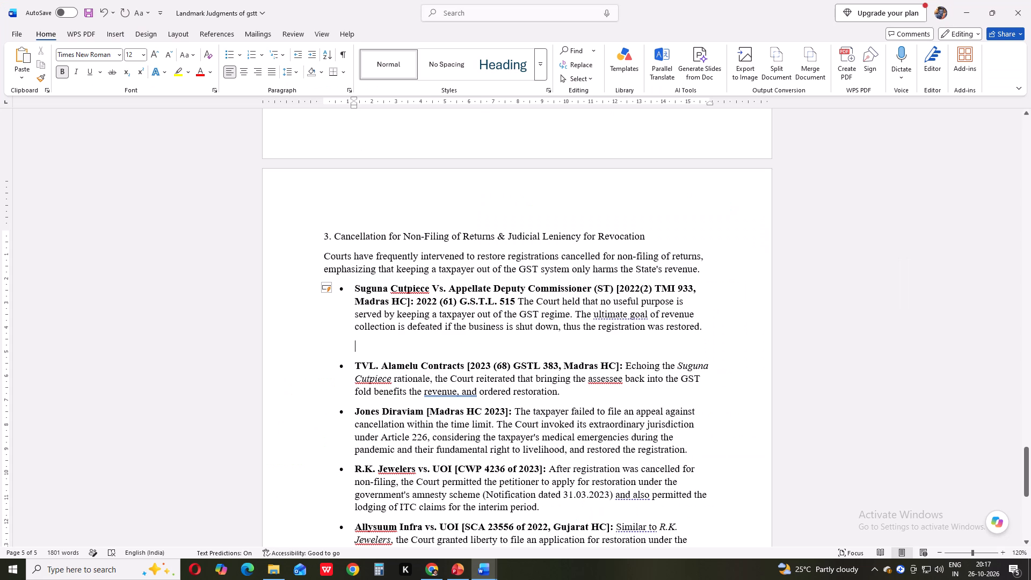
{"action": "key", "text": "ctrl+v"}
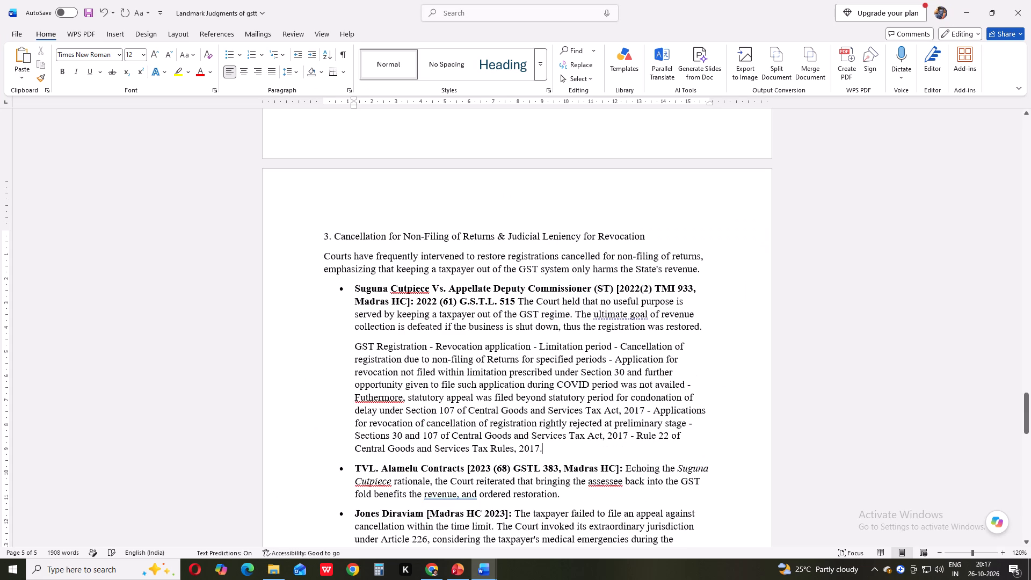
Copy the second Centax headnote, on revocation of cancellation, into a new indented paragraph below the first headnote in Word.
{"action": "key", "text": "Return"}
{"action": "key", "text": "BackSpace"}
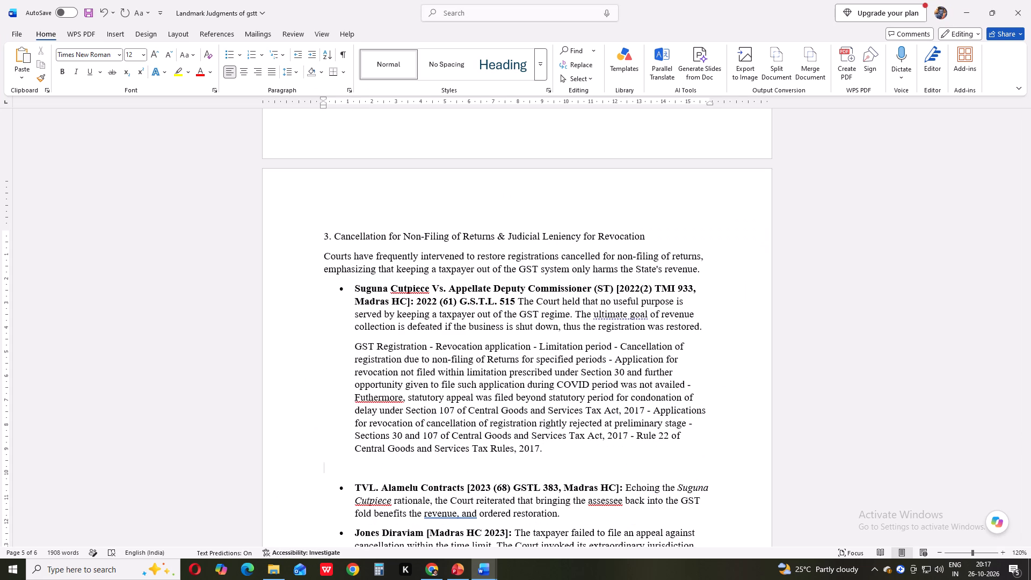
{"action": "key", "text": "BackSpace"}
{"action": "key", "text": "Return"}
{"action": "key", "text": "alt+Tab"}
{"action": "scroll", "coordinate": [491, 312], "scroll_direction": "down", "scroll_amount": 2}
{"action": "scroll", "coordinate": [377, 267], "scroll_direction": "up", "scroll_amount": 2}
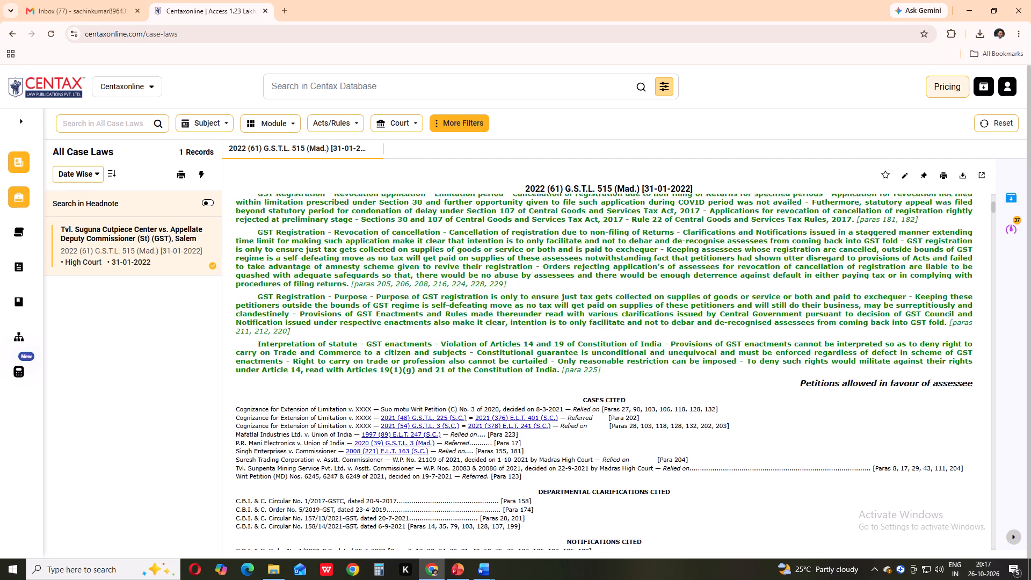
{"action": "left_click_drag", "start_coordinate": [256, 325], "coordinate": [344, 369]}
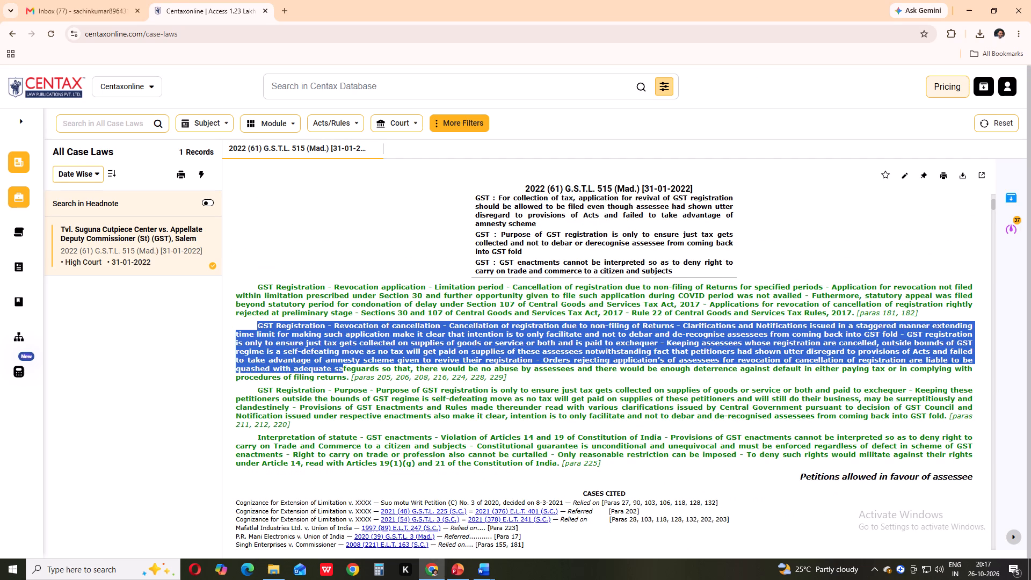
{"action": "left_click_drag", "start_coordinate": [344, 369], "coordinate": [348, 375]}
{"action": "left_click", "coordinate": [618, 269]}
{"action": "key", "text": "alt+Tab"}
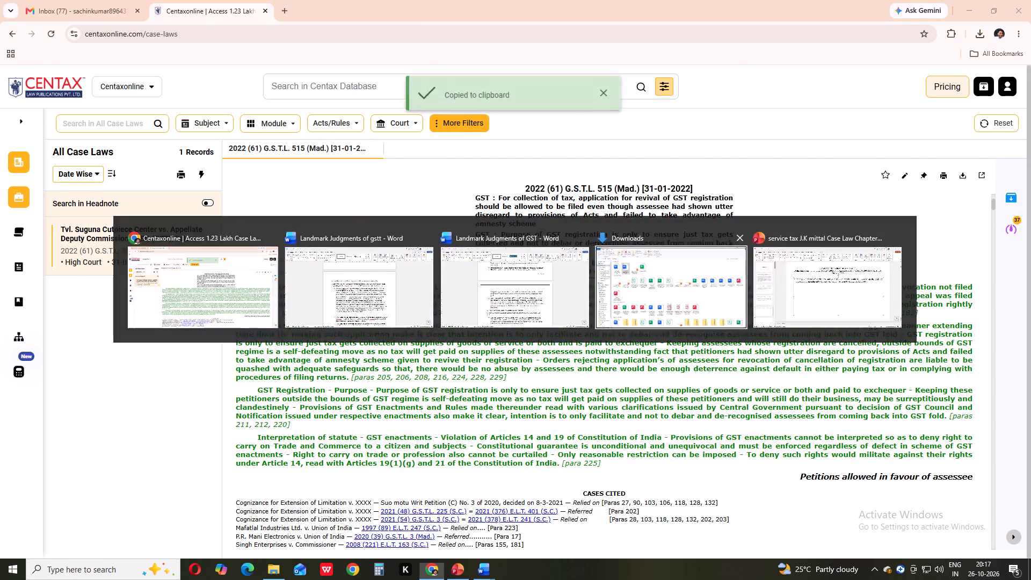
{"action": "key", "text": "ctrl+v"}
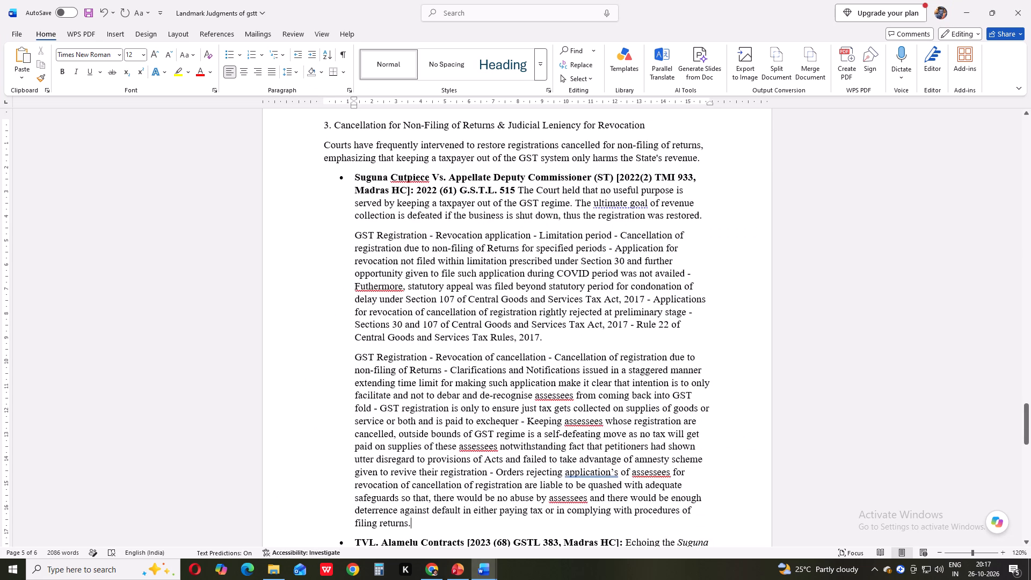
Review the pasted headnotes in the Suguna Cutpiece entry and go back to the judgment on Centax.
{"action": "scroll", "coordinate": [453, 321], "scroll_direction": "up", "scroll_amount": 3}
{"action": "scroll", "coordinate": [453, 321], "scroll_direction": "down", "scroll_amount": 7}
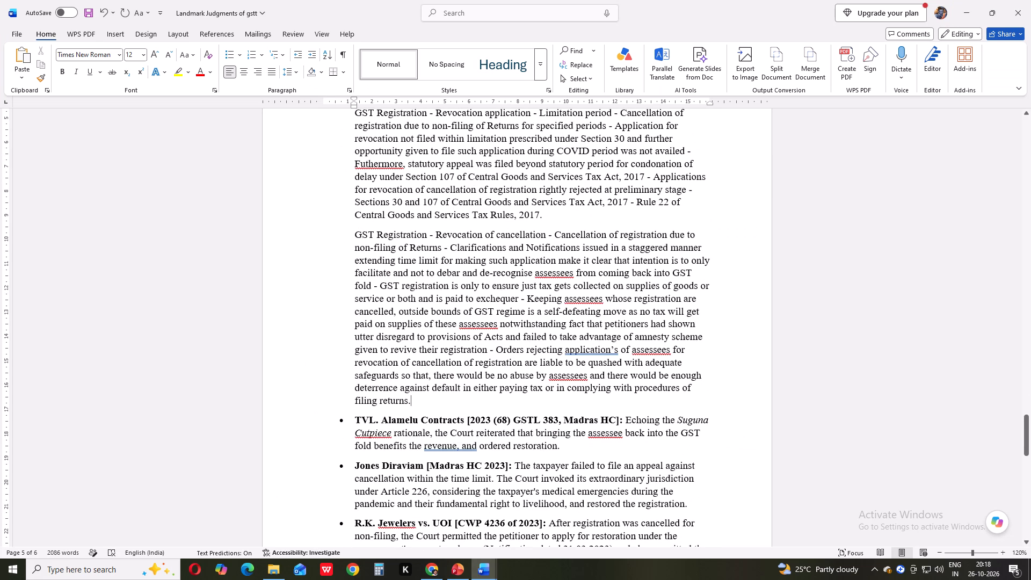
{"action": "scroll", "coordinate": [453, 321], "scroll_direction": "down", "scroll_amount": 2}
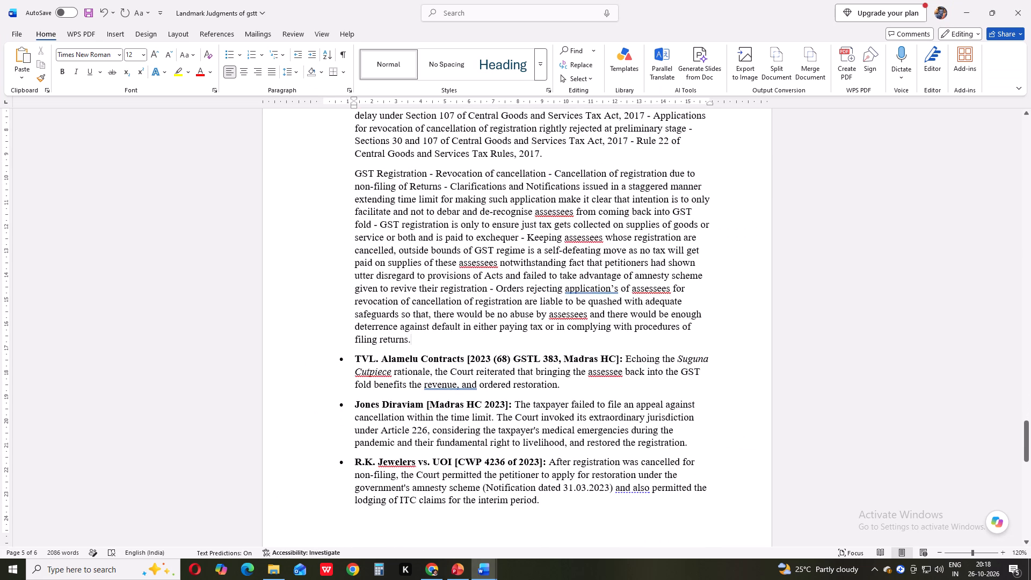
{"action": "scroll", "coordinate": [453, 321], "scroll_direction": "up", "scroll_amount": 7}
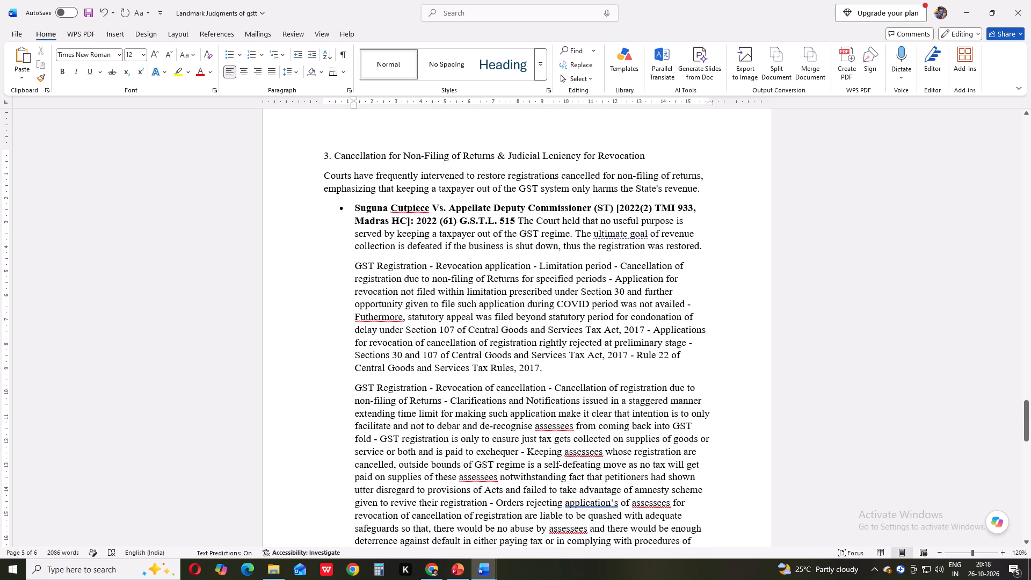
{"action": "key", "text": "alt+Tab"}
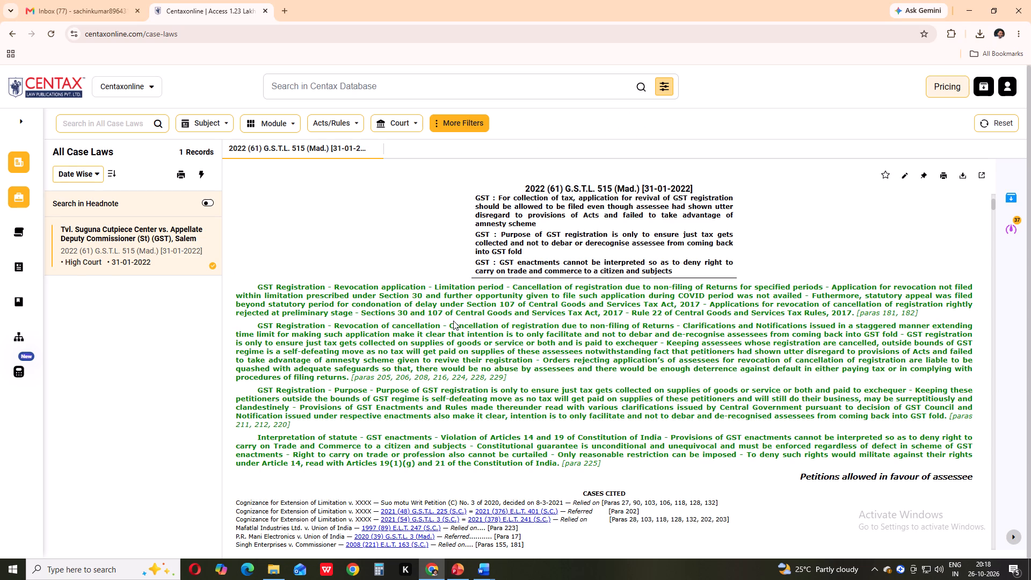
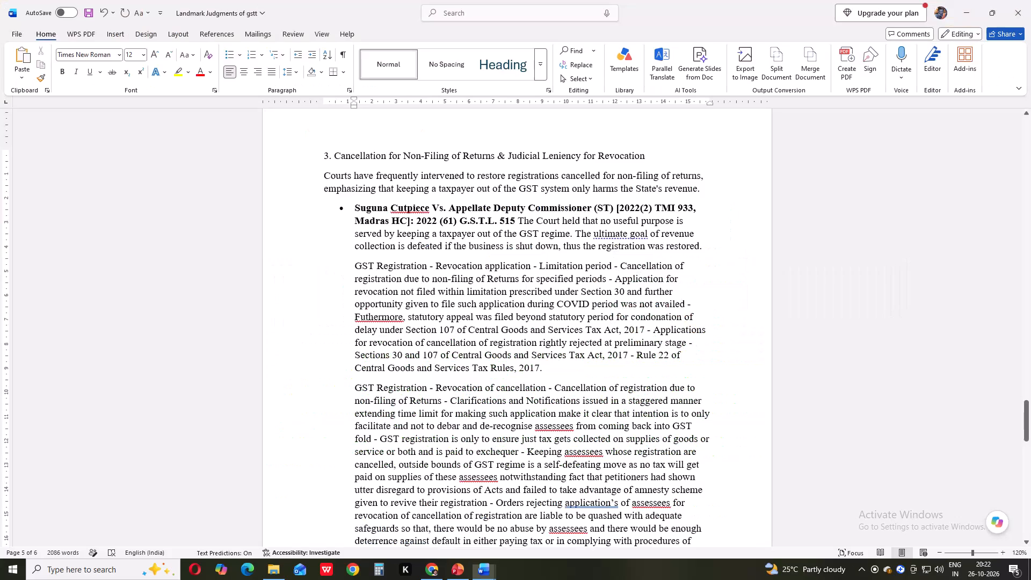
Search Centax case laws by party name for TVL. Alamelu Contracts, using the name from the Word entry without its bullet.
{"action": "scroll", "coordinate": [434, 304], "scroll_direction": "down", "scroll_amount": 8}
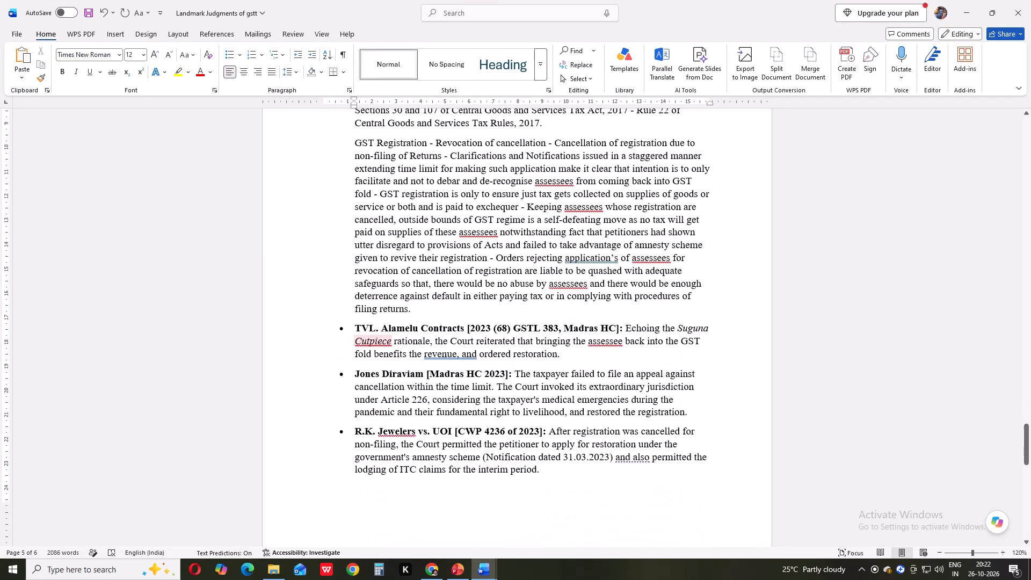
{"action": "scroll", "coordinate": [383, 335], "scroll_direction": "down", "scroll_amount": 1}
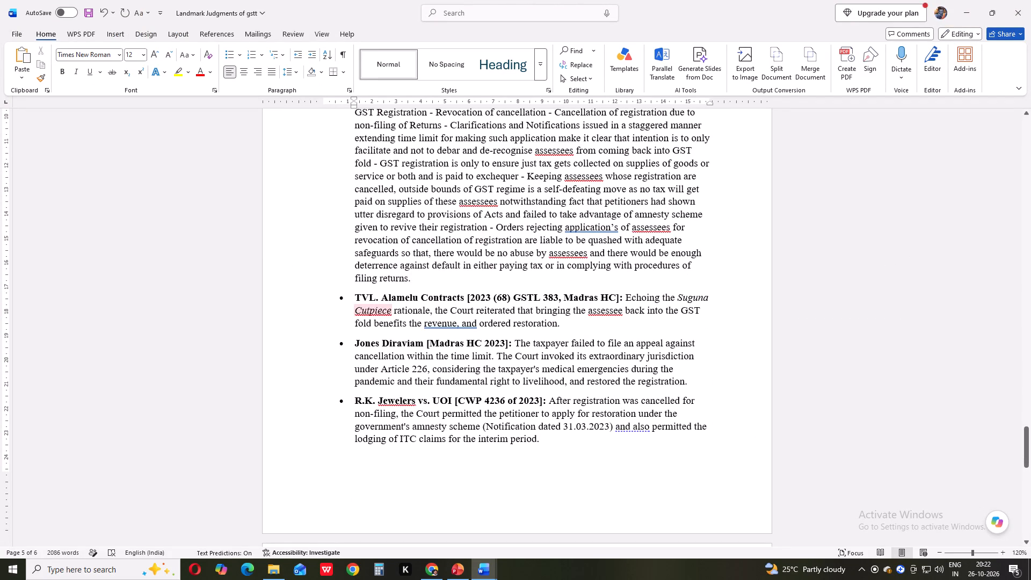
{"action": "left_click_drag", "start_coordinate": [354, 295], "coordinate": [394, 295]}
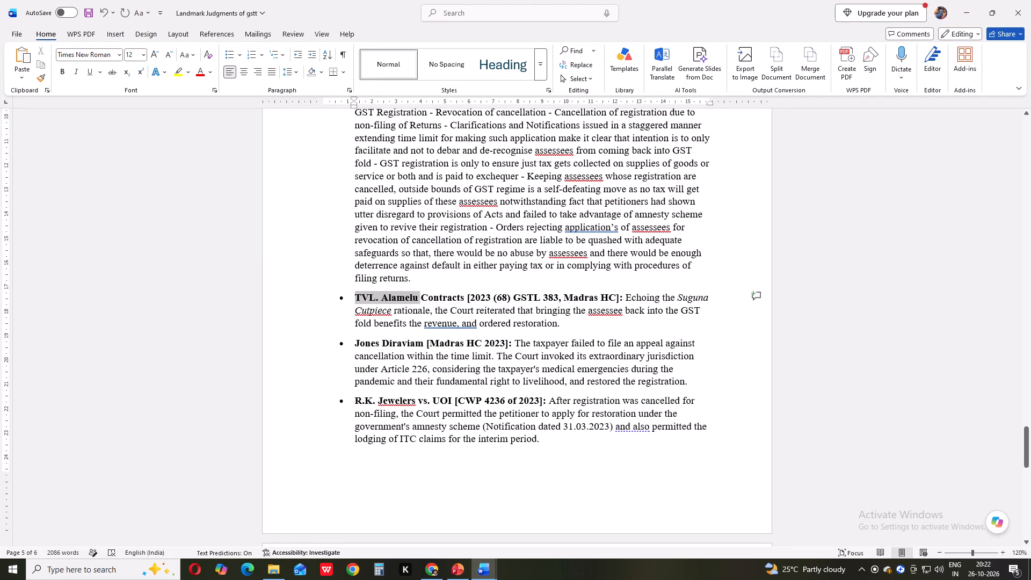
{"action": "left_click_drag", "start_coordinate": [394, 295], "coordinate": [432, 295]}
{"action": "key", "text": "ctrl+c"}
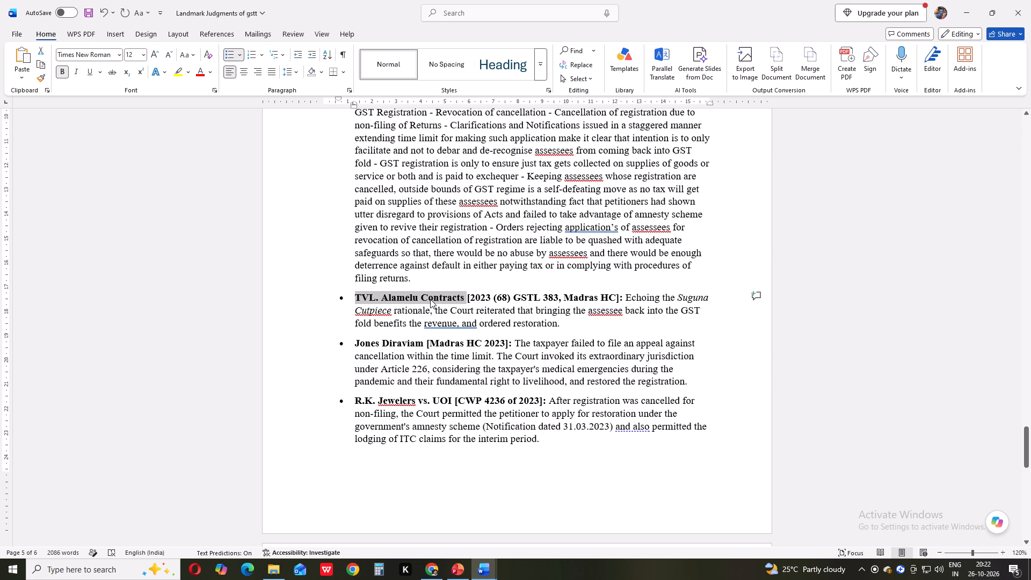
{"action": "key", "text": "alt+Tab"}
{"action": "left_click", "coordinate": [444, 120]}
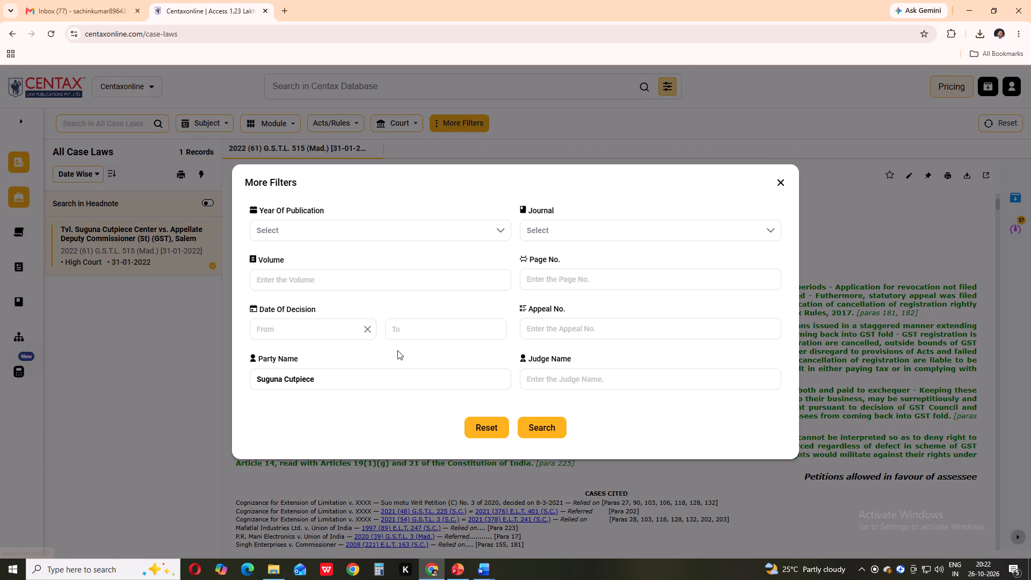
{"action": "triple_click", "coordinate": [302, 380]}
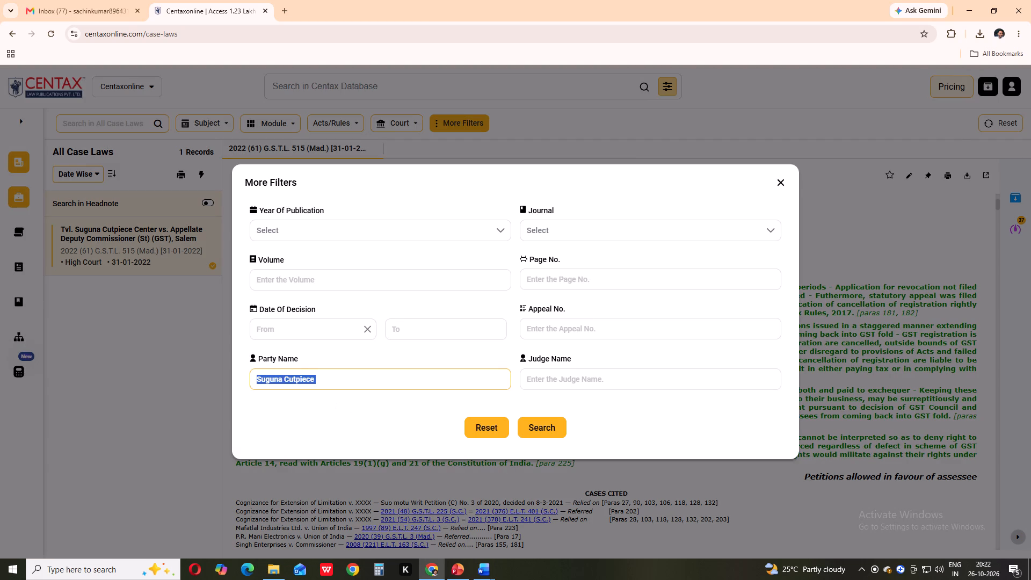
{"action": "key", "text": "ctrl+v"}
{"action": "left_click", "coordinate": [271, 376]}
{"action": "key", "text": "BackSpace"}
{"action": "key", "text": "BackSpace"}
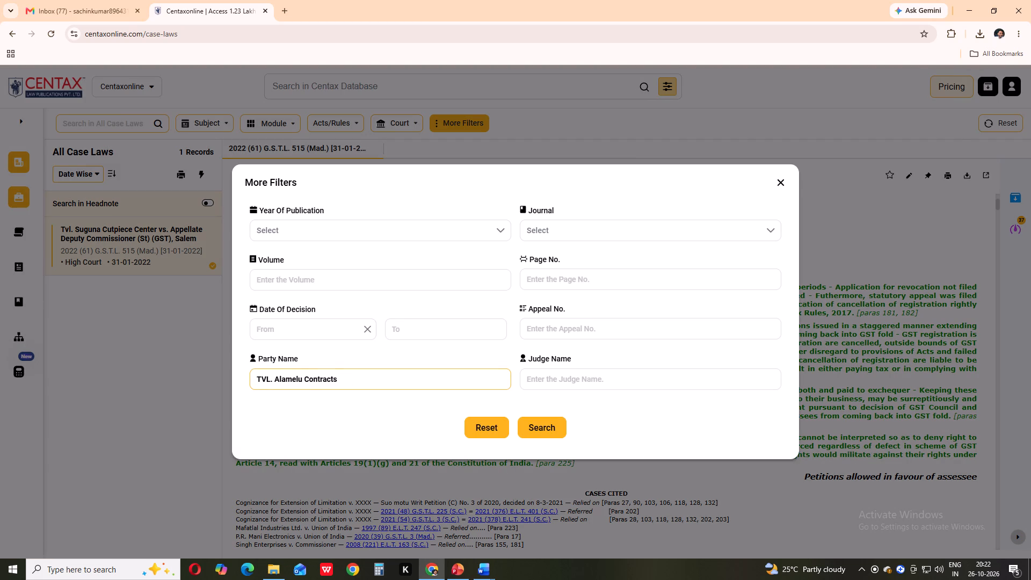
{"action": "key", "text": "BackSpace"}
{"action": "left_click", "coordinate": [543, 429]}
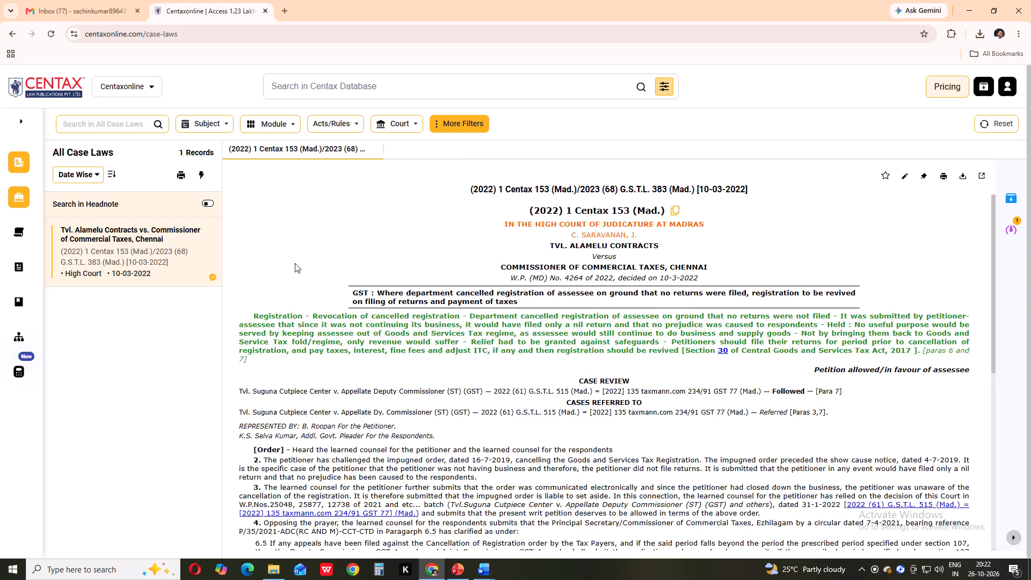
Compare the TVL. Alamelu Contracts judgment's citation and headnote on Centax with the corresponding entry in Word.
{"action": "key", "text": "alt+Tab"}
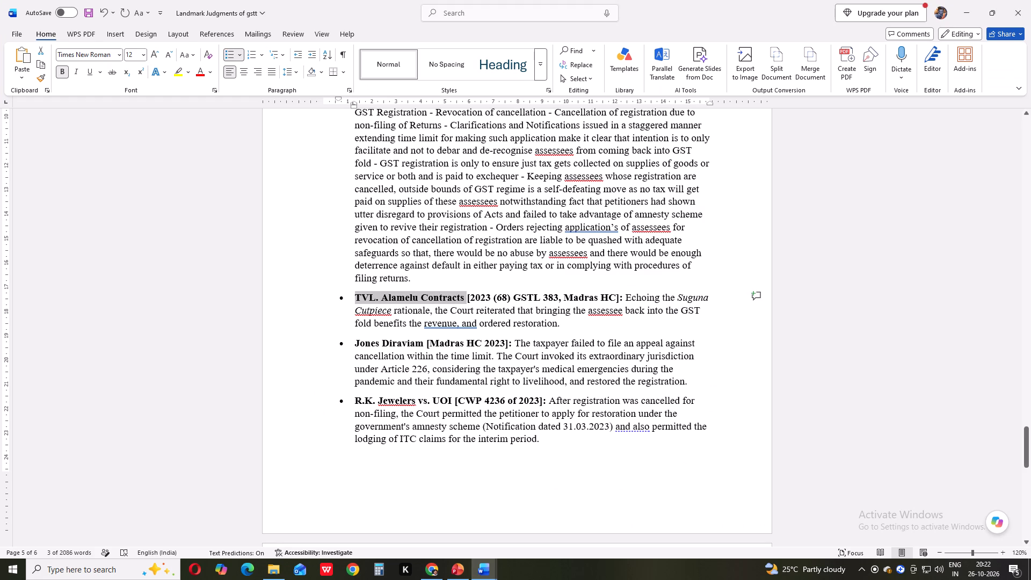
{"action": "key", "text": "alt+Tab"}
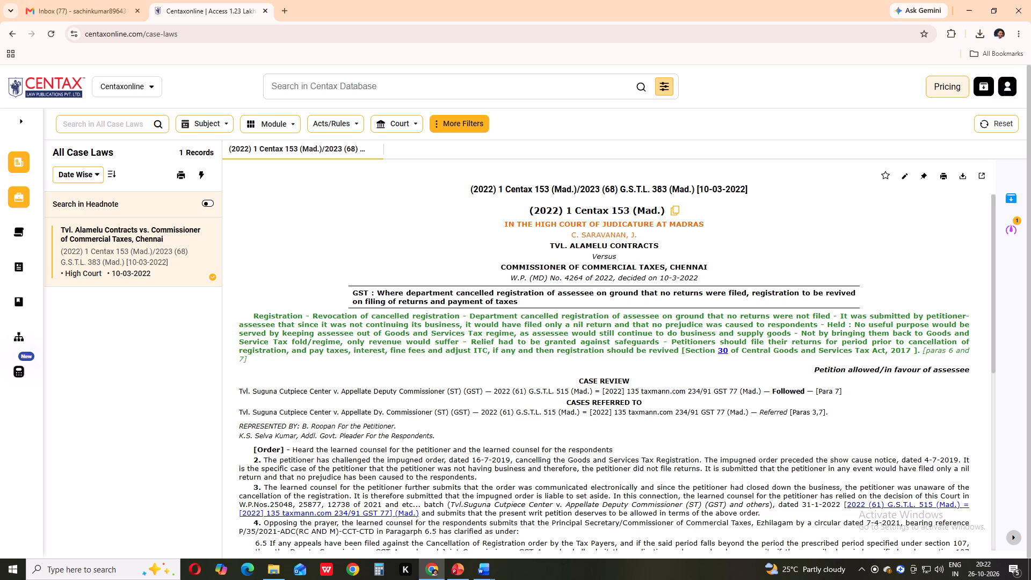
{"action": "key", "text": "alt+Tab"}
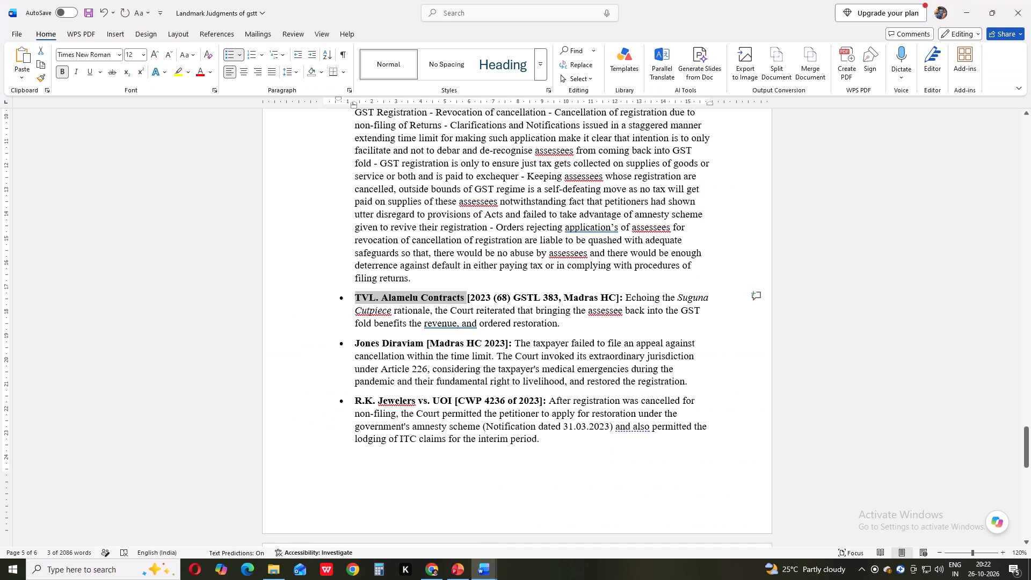
{"action": "key", "text": "alt+Tab"}
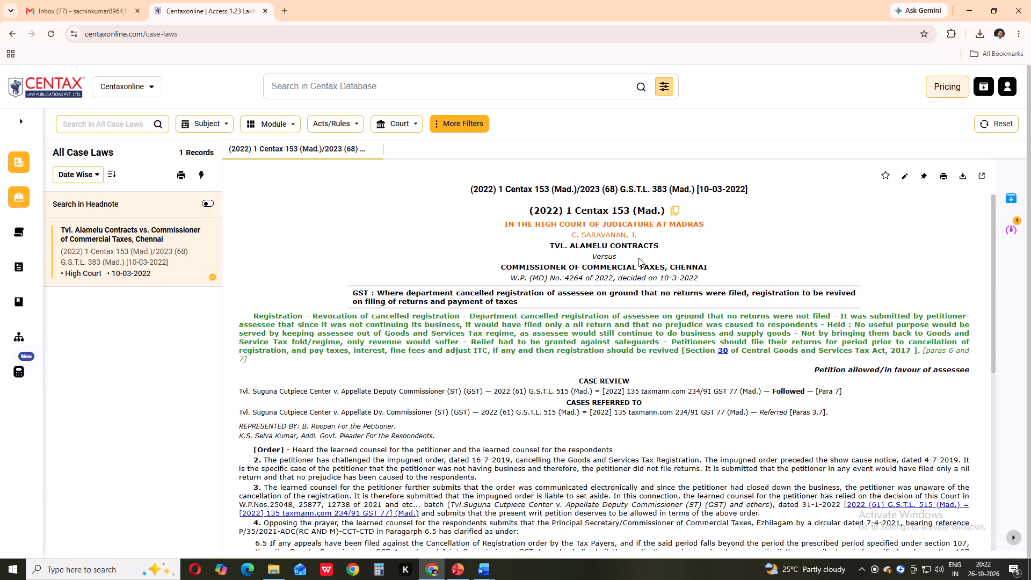
{"action": "key", "text": "alt+Tab"}
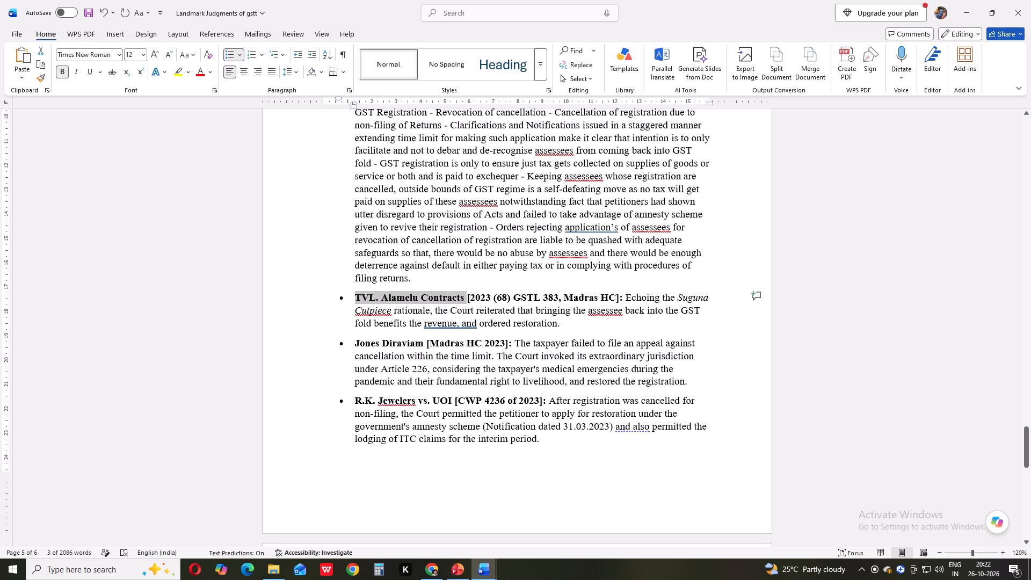
Search Centax by party name for the petitioner of the Madras HC 2023 entry, copying the name from Word without its bullet.
{"action": "scroll", "coordinate": [397, 308], "scroll_direction": "down", "scroll_amount": 1}
{"action": "left_click", "coordinate": [368, 314]}
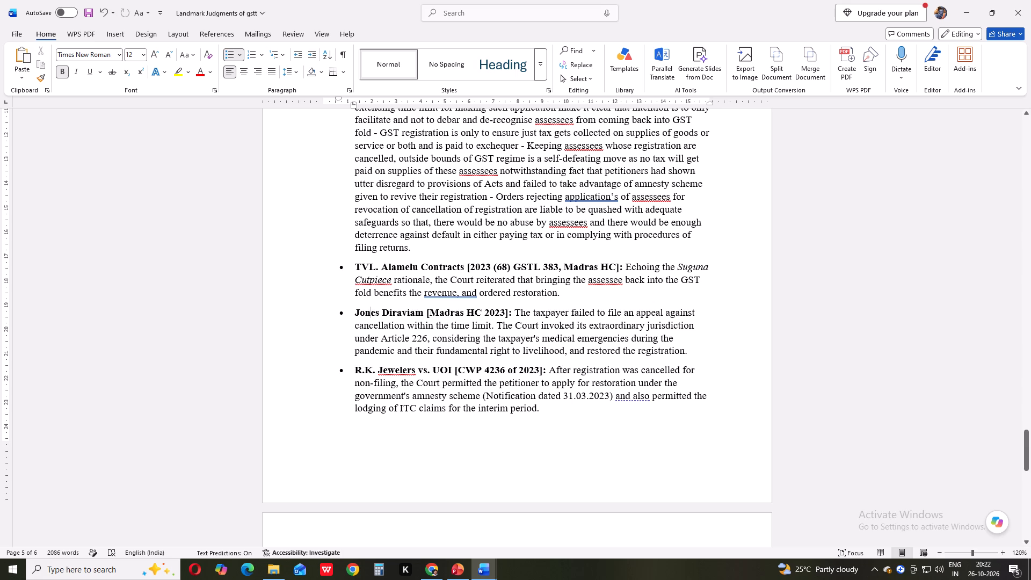
{"action": "left_click_drag", "start_coordinate": [356, 311], "coordinate": [399, 307]}
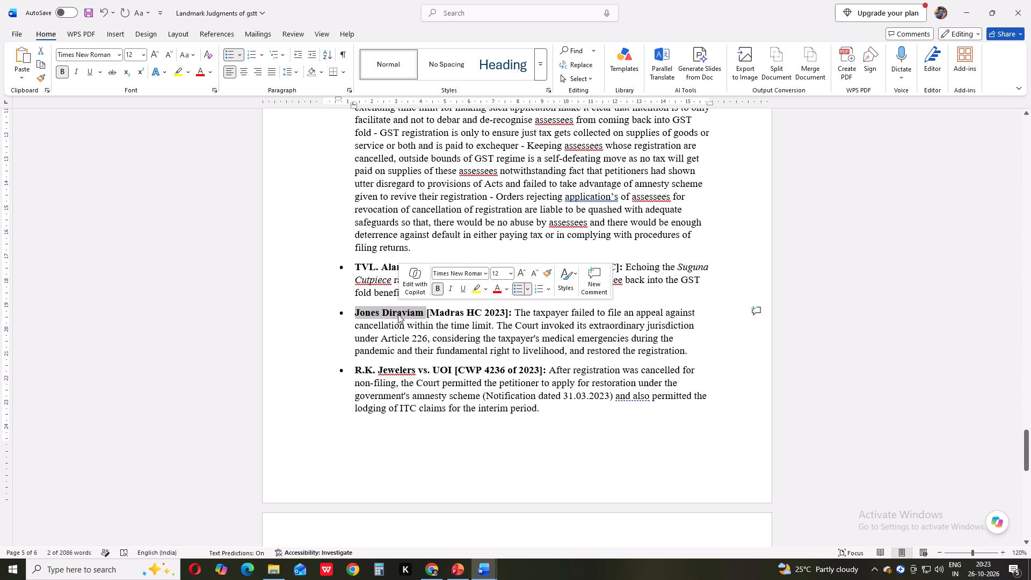
{"action": "key", "text": "ctrl+c"}
{"action": "key", "text": "alt+Tab"}
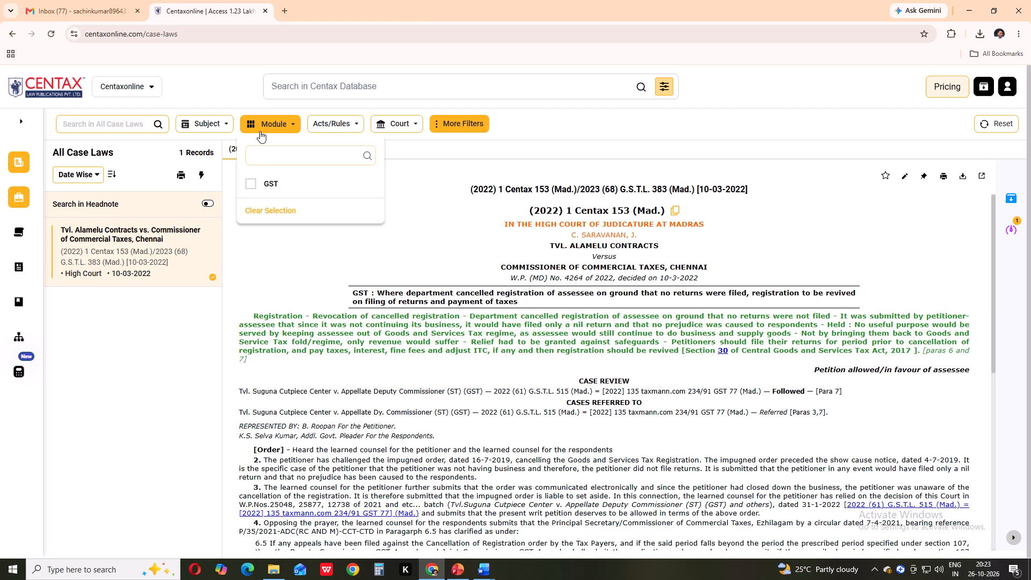
{"action": "left_click", "coordinate": [452, 122]}
{"action": "triple_click", "coordinate": [302, 383]}
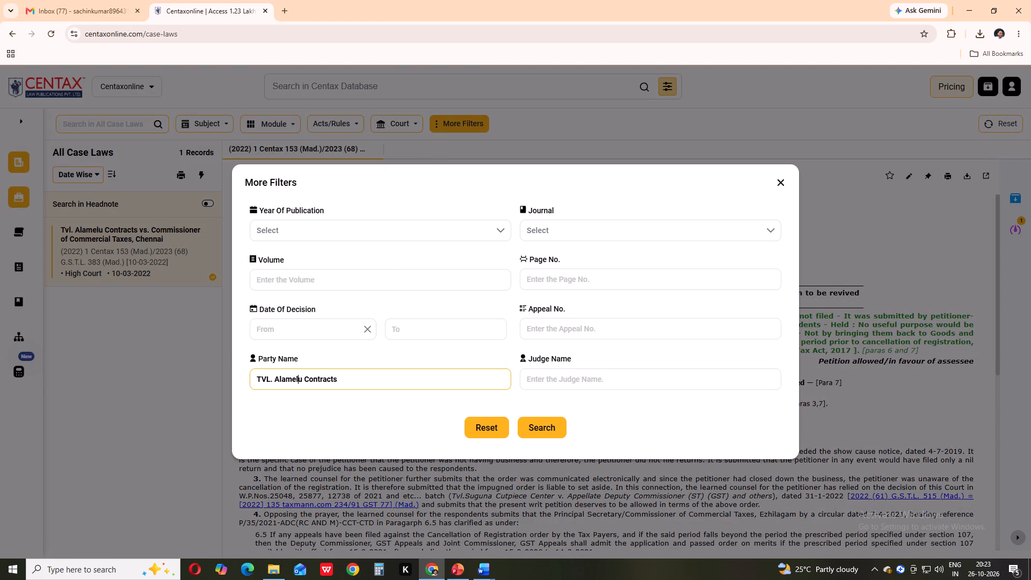
{"action": "left_click", "coordinate": [300, 381]}
{"action": "left_click", "coordinate": [300, 381]}
{"action": "key", "text": "ctrl+v"}
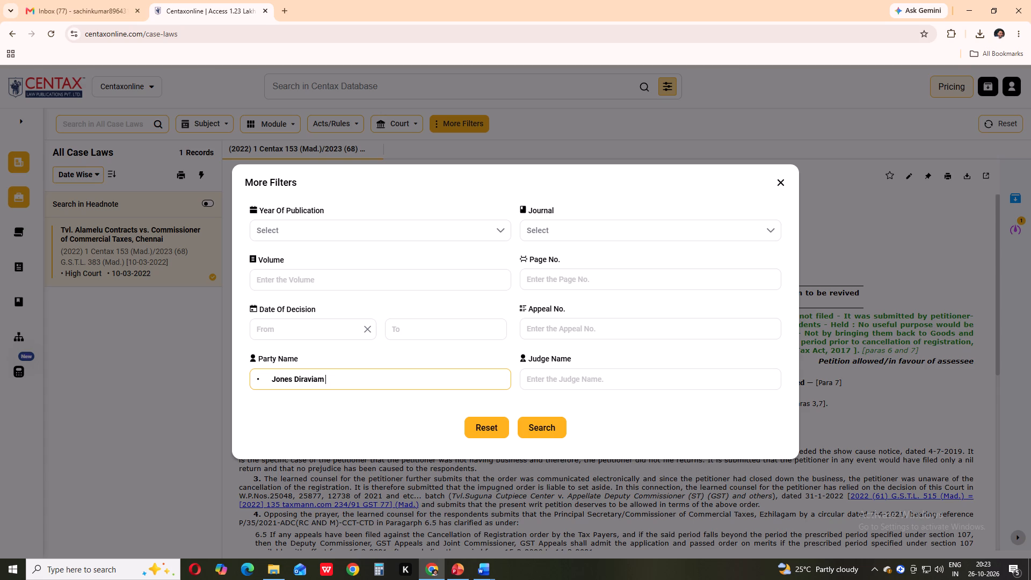
{"action": "left_click", "coordinate": [274, 379]}
{"action": "left_click", "coordinate": [272, 380]}
{"action": "key", "text": "BackSpace"}
{"action": "key", "text": "BackSpace"}
{"action": "key", "text": "BackSpace"}
{"action": "key", "text": "BackSpace"}
{"action": "left_click", "coordinate": [539, 426]}
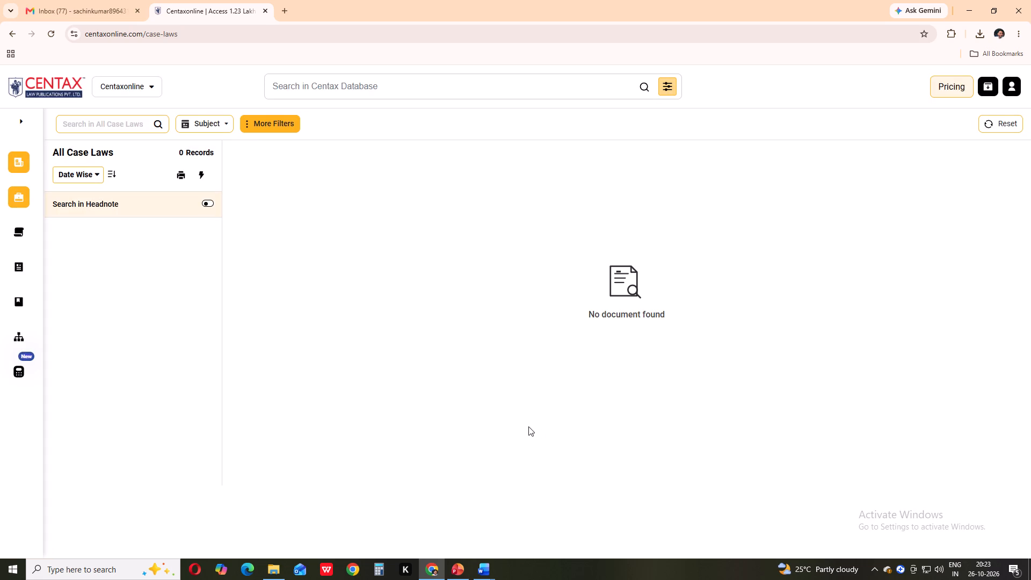
{"action": "left_click", "coordinate": [274, 128]}
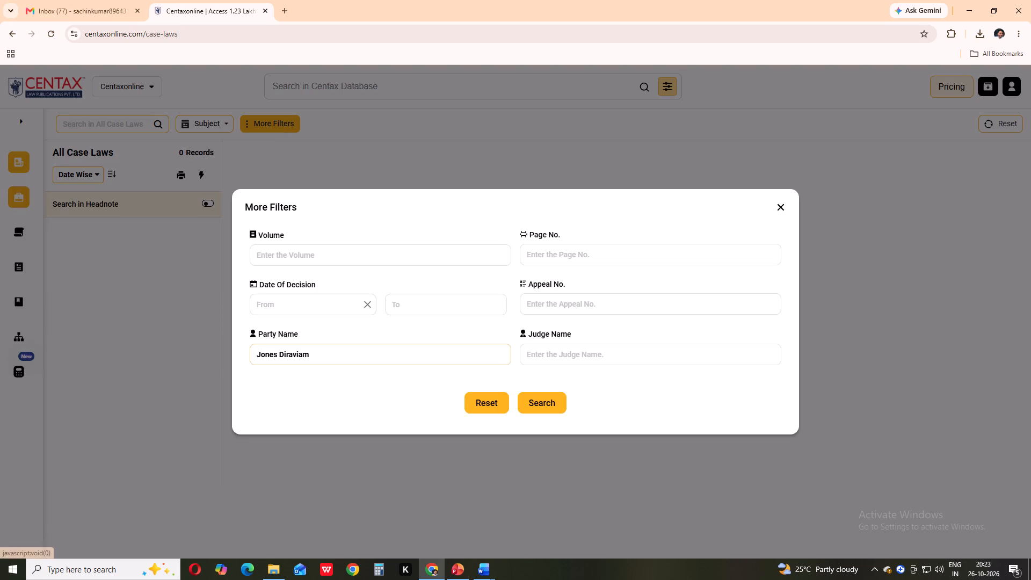
{"action": "left_click", "coordinate": [529, 407]}
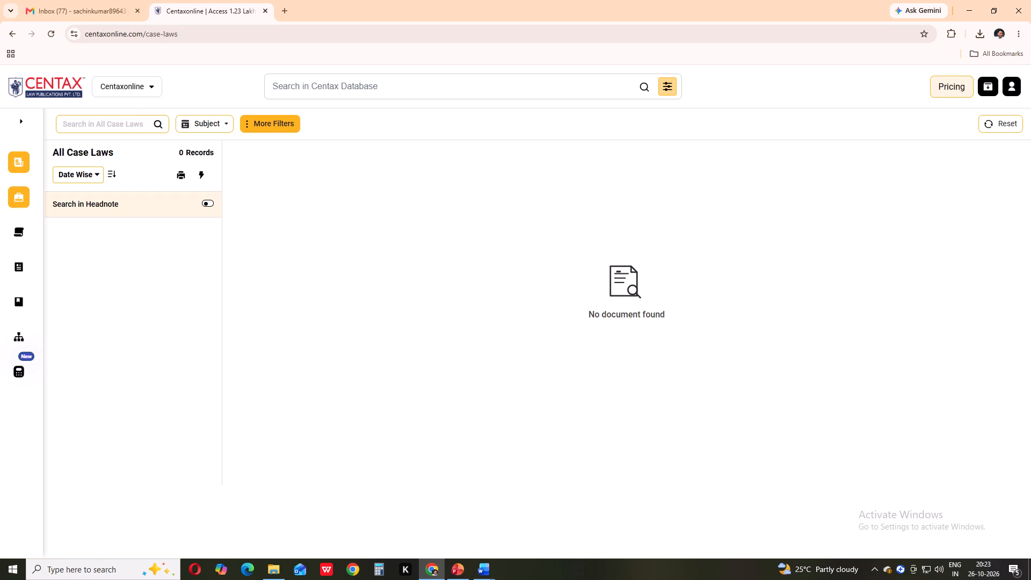
Search all Centax case laws by keyword for the same Madras HC 2023 petitioner, removing the pasted bullet from the name.
{"action": "left_click", "coordinate": [128, 120]}
{"action": "key", "text": "ctrl+v"}
{"action": "left_click", "coordinate": [80, 123]}
{"action": "key", "text": "Left"}
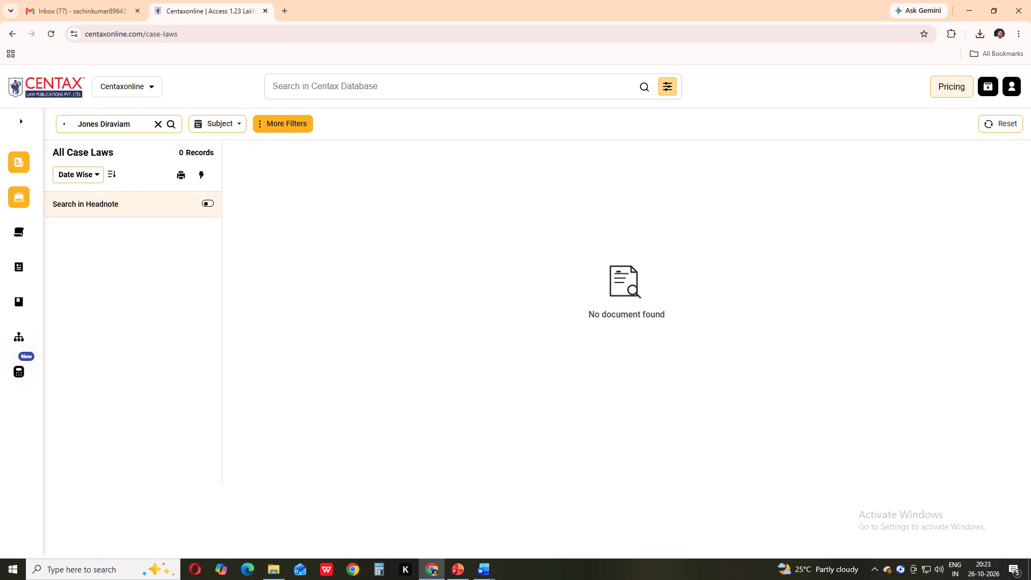
{"action": "key", "text": "BackSpace"}
{"action": "key", "text": "BackSpace"}
{"action": "key", "text": "BackSpace"}
{"action": "key", "text": "Return"}
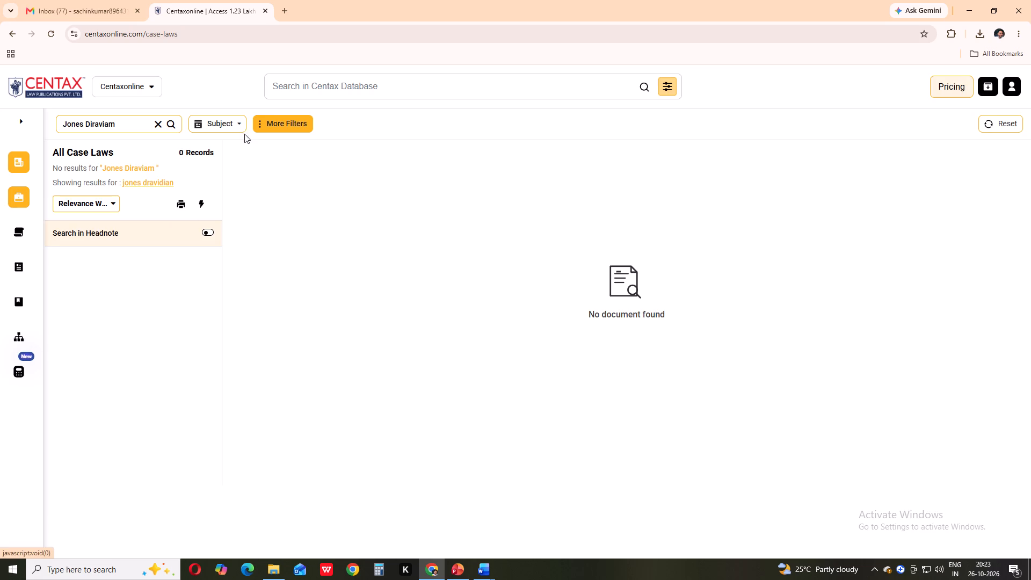
Copy the name R.K. Jewelers from the Word entry and search Centax by that party name.
{"action": "key", "text": "alt+Tab"}
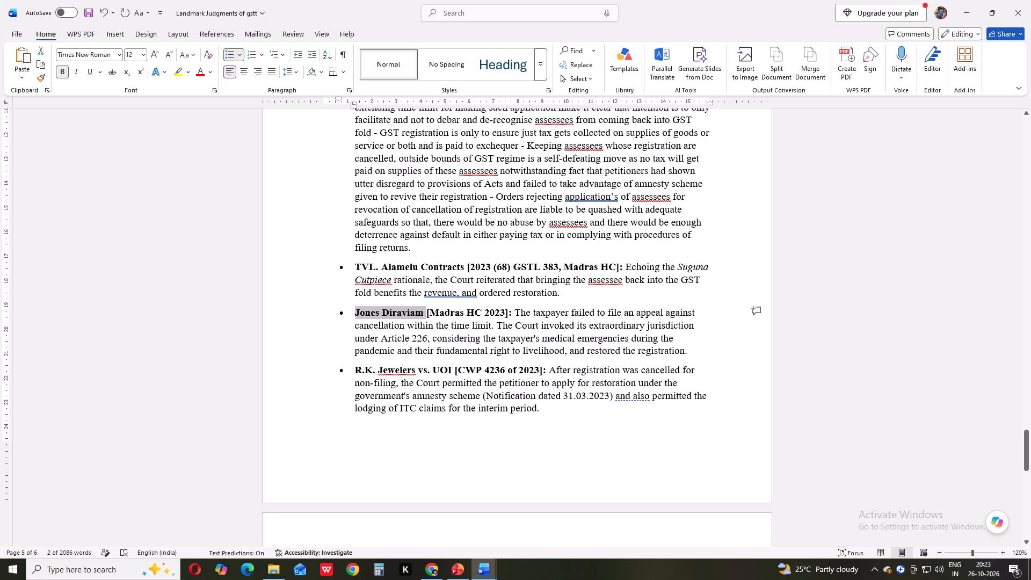
{"action": "left_click_drag", "start_coordinate": [354, 370], "coordinate": [393, 369]}
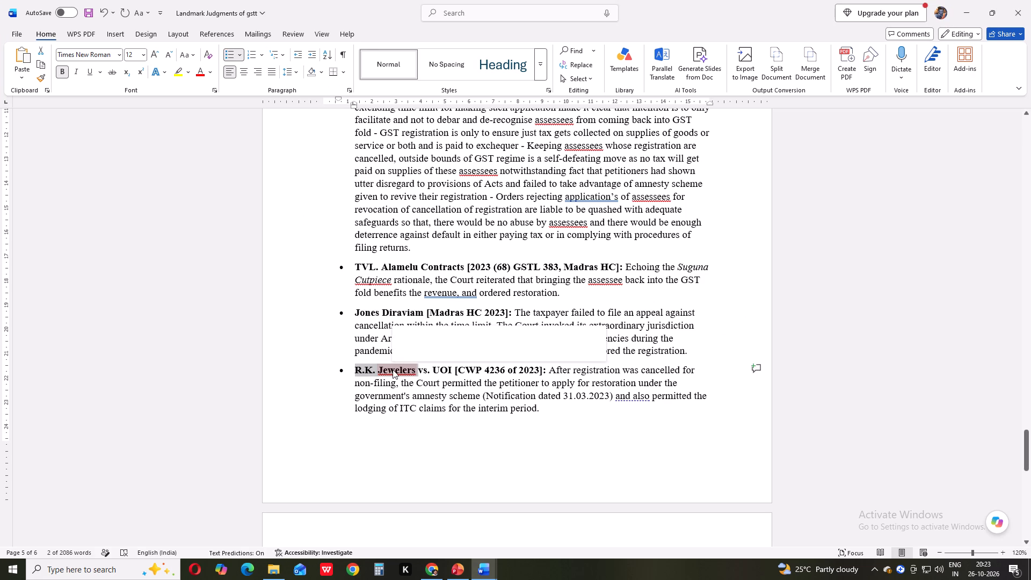
{"action": "key", "text": "ctrl+c"}
{"action": "key", "text": "alt+Tab"}
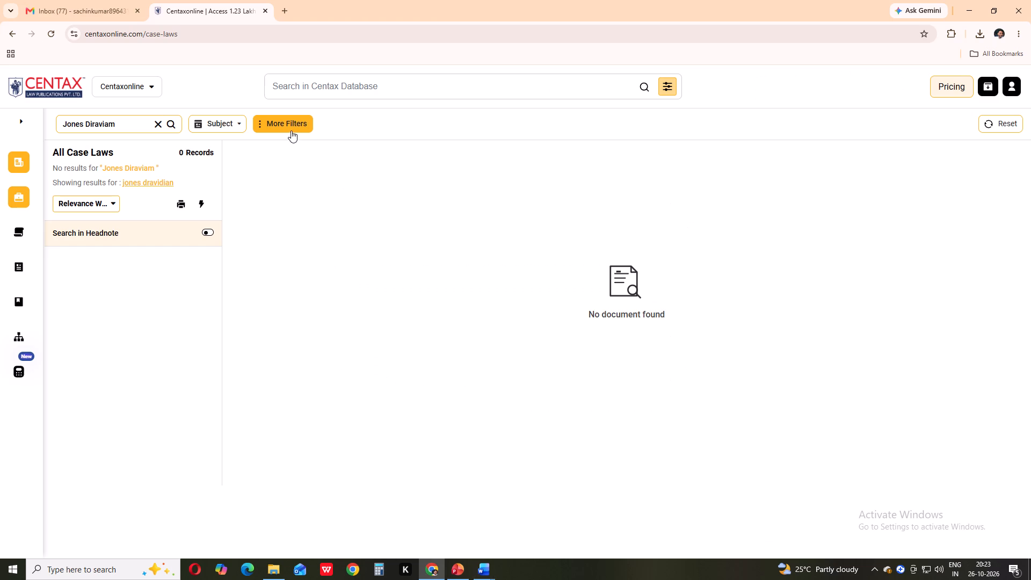
{"action": "left_click", "coordinate": [291, 130]}
{"action": "triple_click", "coordinate": [292, 351]}
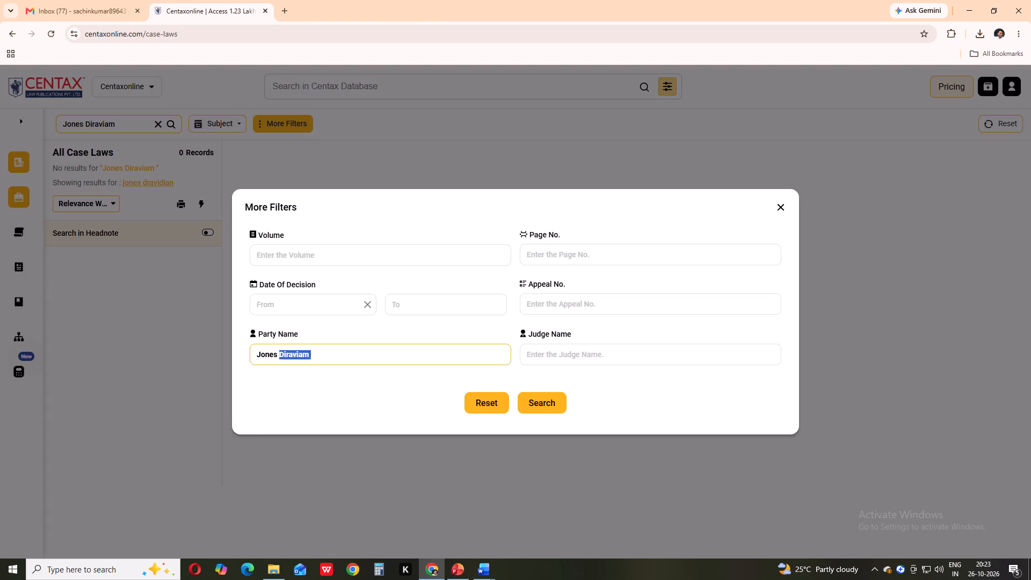
{"action": "key", "text": "ctrl+v"}
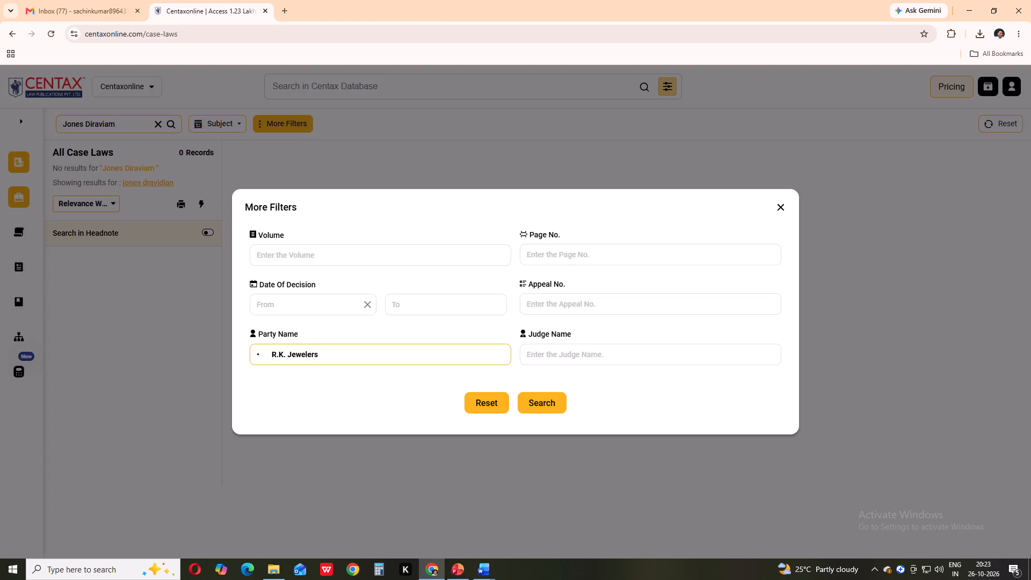
{"action": "left_click", "coordinate": [271, 353]}
{"action": "key", "text": "BackSpace"}
{"action": "key", "text": "BackSpace"}
{"action": "key", "text": "BackSpace"}
{"action": "left_click", "coordinate": [529, 405]}
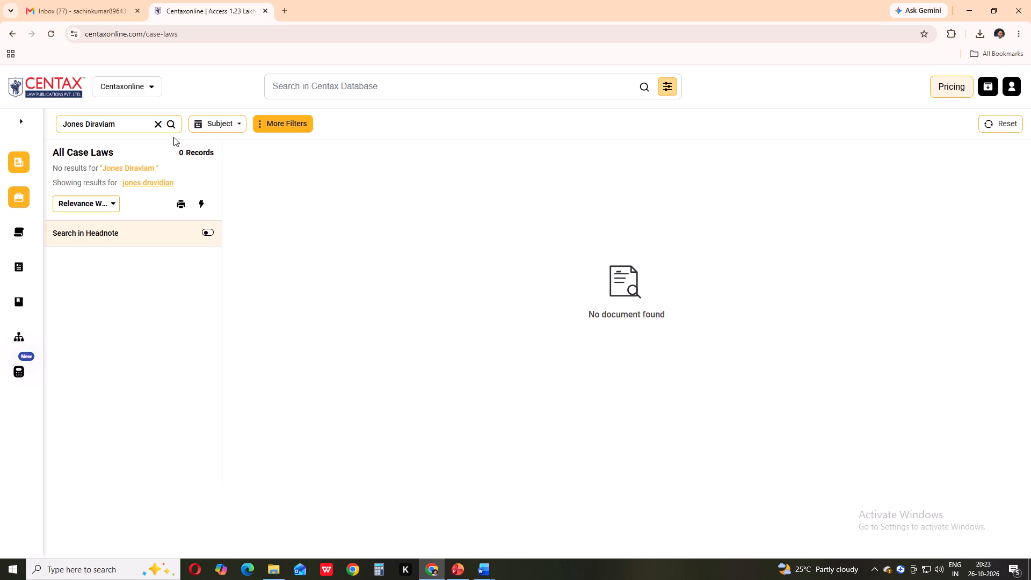
Reset the previous Centax search and search by party name for R.K. Jewelers, without the pasted bullet.
{"action": "left_click", "coordinate": [999, 129]}
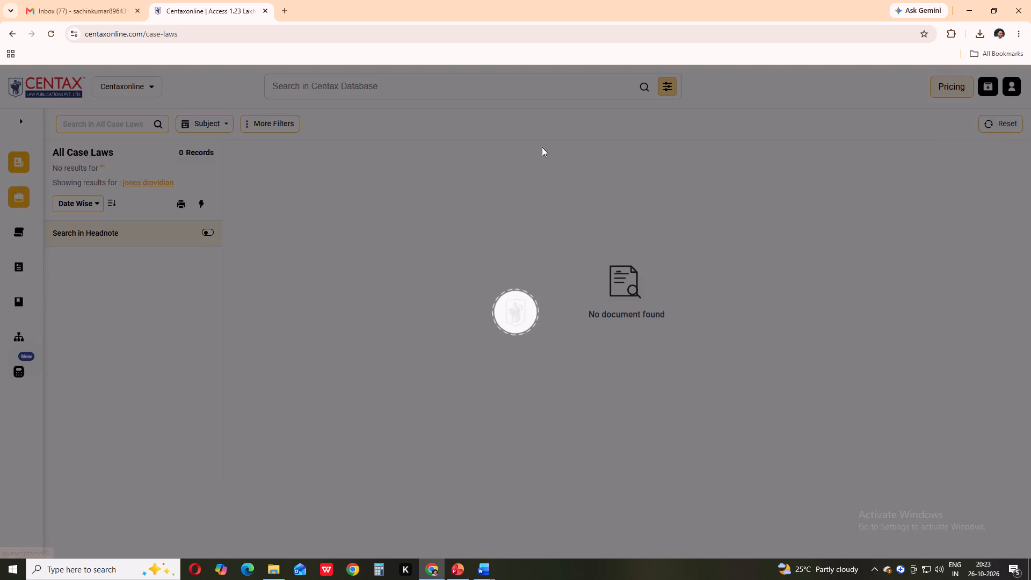
{"action": "left_click", "coordinate": [461, 125]}
{"action": "left_click", "coordinate": [334, 379]}
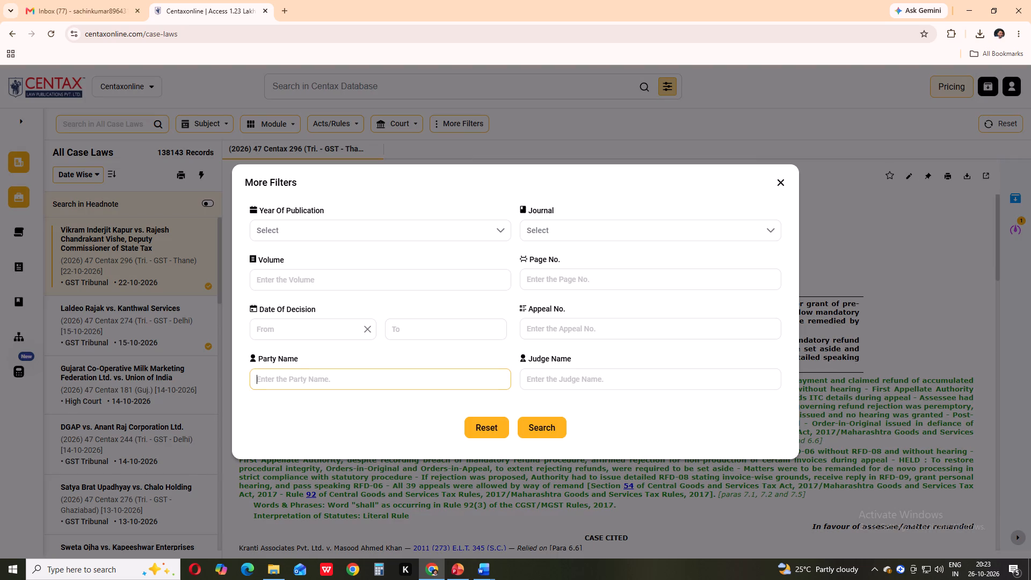
{"action": "key", "text": "ctrl+v"}
{"action": "left_click", "coordinate": [270, 380]}
{"action": "key", "text": "BackSpace"}
{"action": "key", "text": "BackSpace"}
{"action": "key", "text": "BackSpace"}
{"action": "key", "text": "BackSpace"}
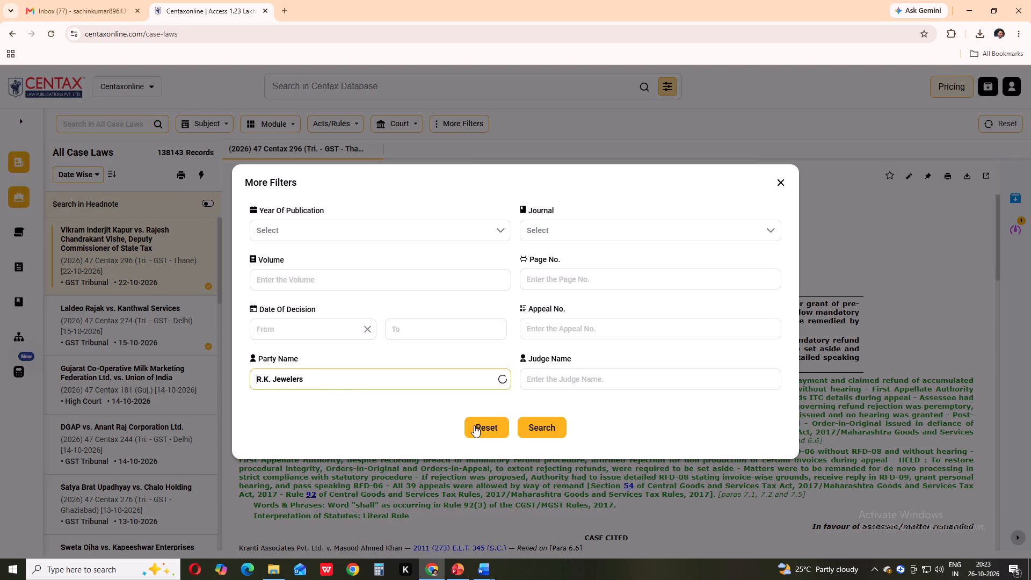
{"action": "left_click", "coordinate": [551, 432]}
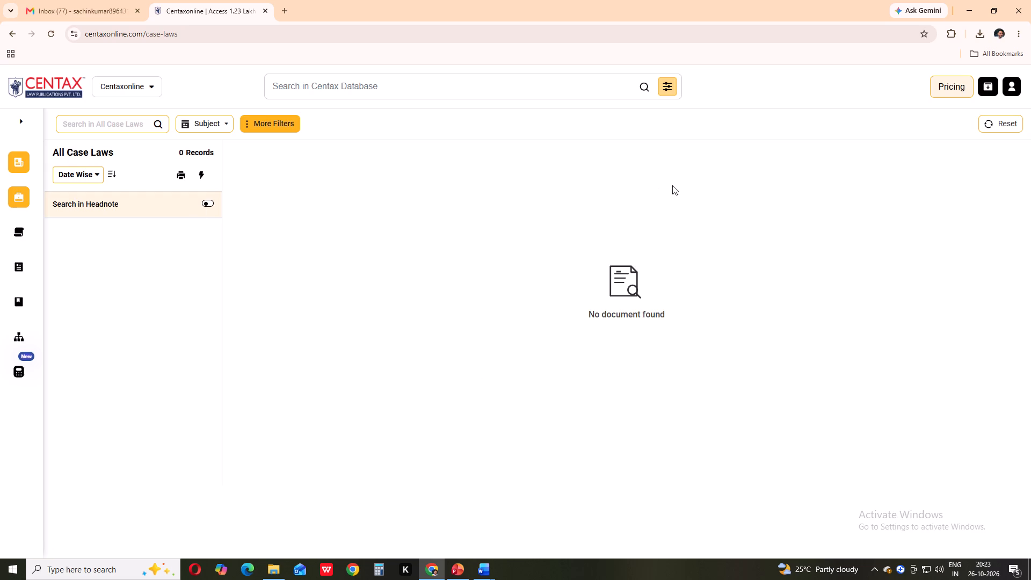
Search all Centax case laws by keyword for R.K. Jewelers with the party-name filter still applied, removing the pasted bullet.
{"action": "left_click", "coordinate": [139, 124]}
{"action": "key", "text": "ctrl+v"}
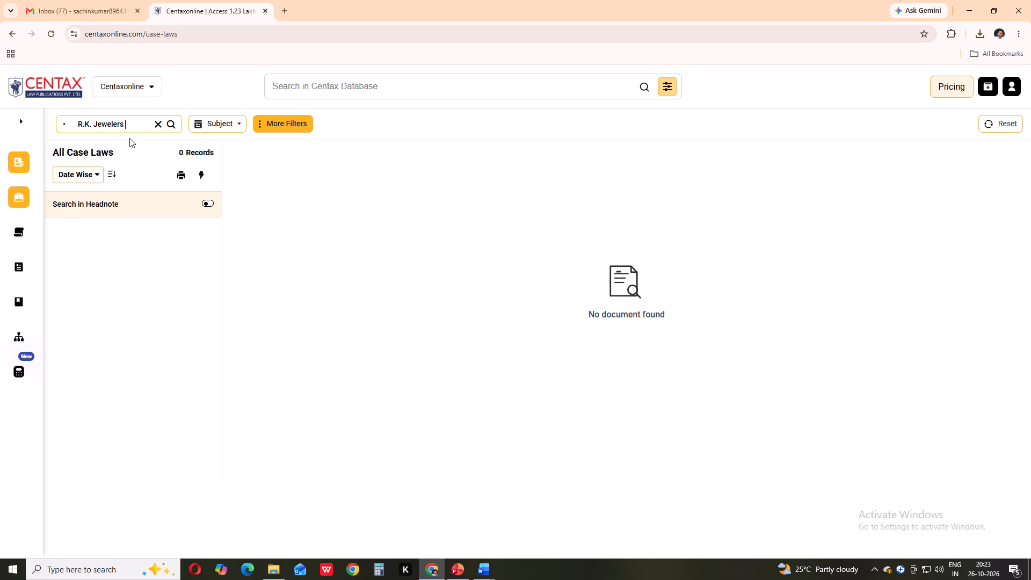
{"action": "left_click", "coordinate": [79, 123]}
{"action": "key", "text": "BackSpace"}
{"action": "key", "text": "BackSpace"}
{"action": "key", "text": "BackSpace"}
{"action": "key", "text": "BackSpace"}
{"action": "key", "text": "Return"}
{"action": "key", "text": "Return"}
{"action": "key", "text": "Return"}
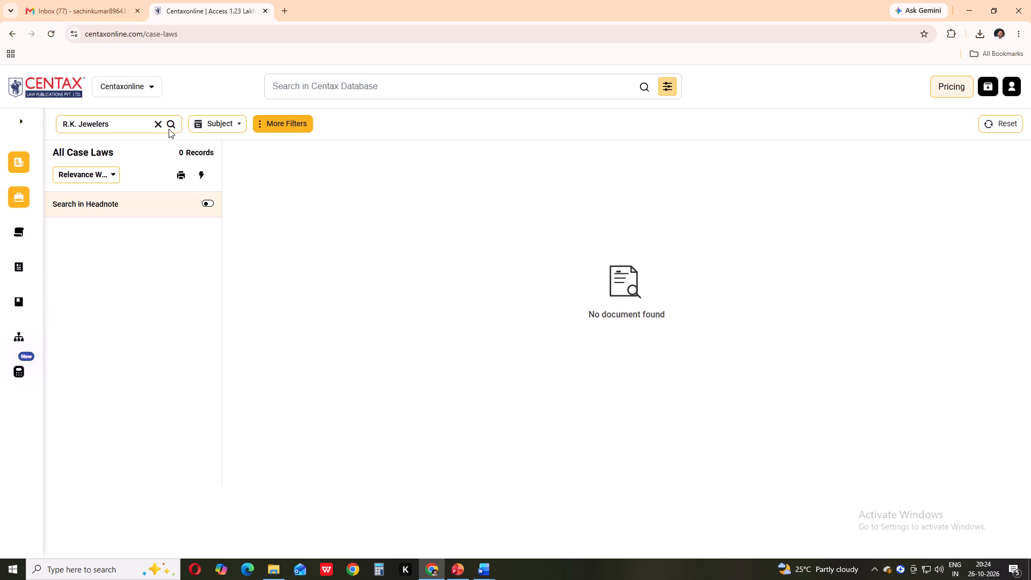
{"action": "left_click", "coordinate": [169, 126]}
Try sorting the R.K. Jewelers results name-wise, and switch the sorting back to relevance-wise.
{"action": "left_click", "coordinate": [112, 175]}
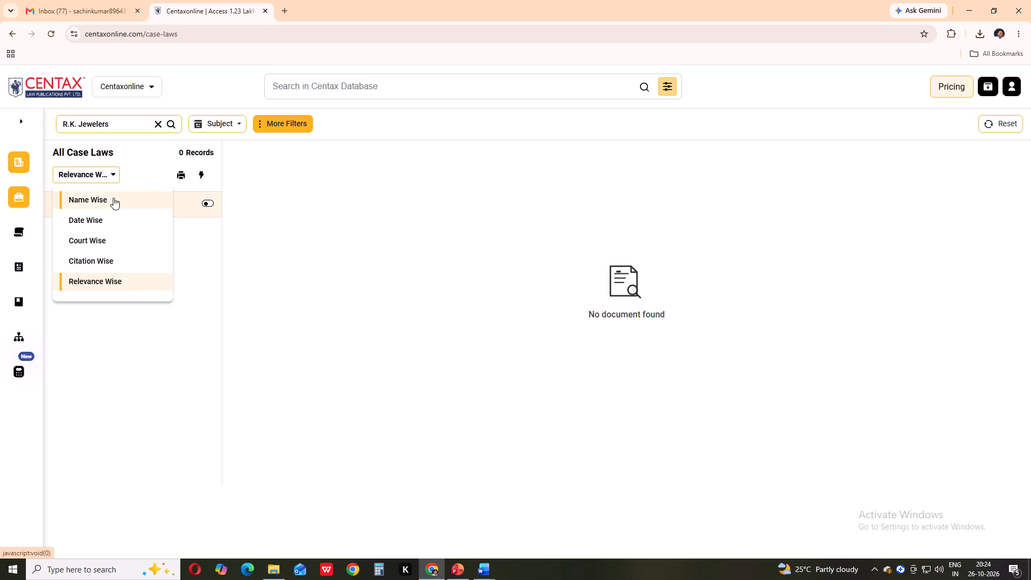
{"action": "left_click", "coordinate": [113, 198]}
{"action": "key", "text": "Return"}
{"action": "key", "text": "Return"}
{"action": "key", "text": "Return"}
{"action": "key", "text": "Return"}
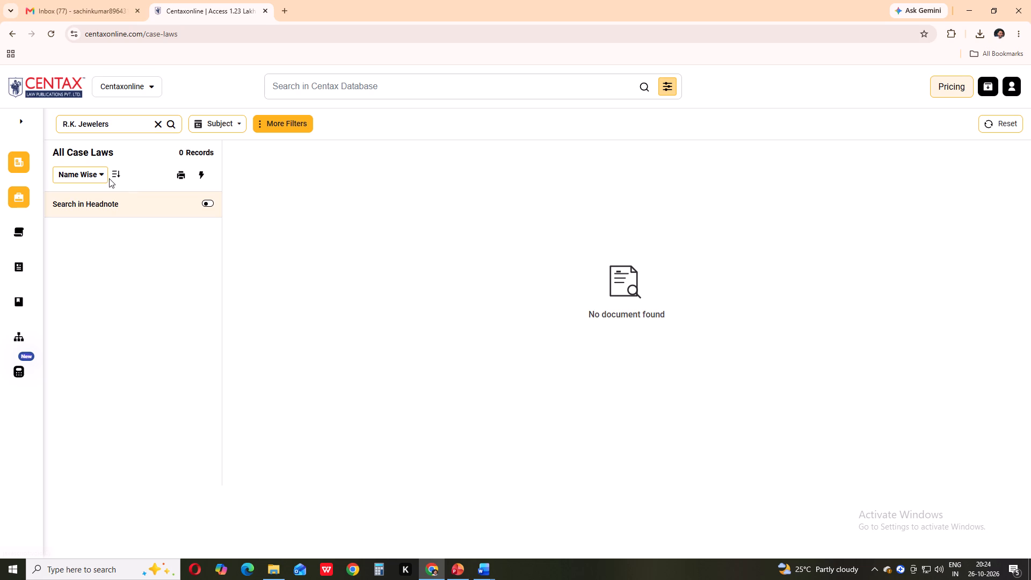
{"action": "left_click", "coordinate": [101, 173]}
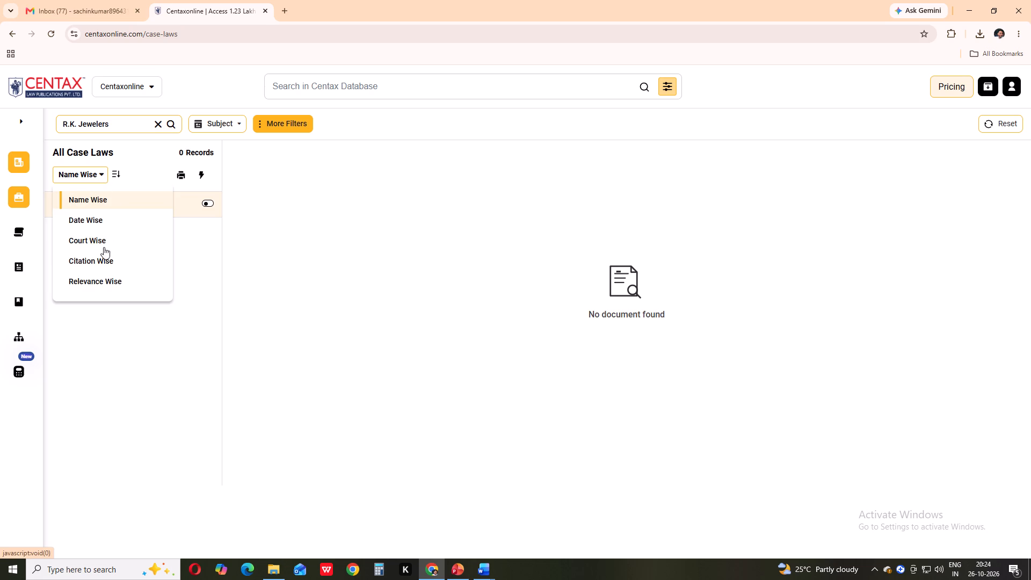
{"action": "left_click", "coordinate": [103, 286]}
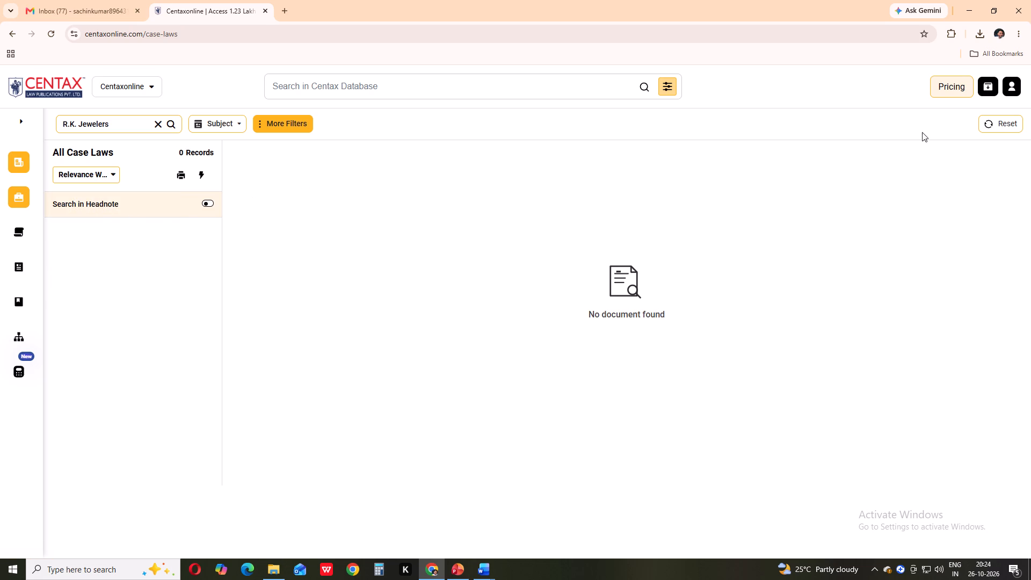
Reset all filters and search all case laws by the keyword R.K. Jewelers only, without the pasted bullet.
{"action": "left_click", "coordinate": [999, 124]}
{"action": "left_click", "coordinate": [120, 128]}
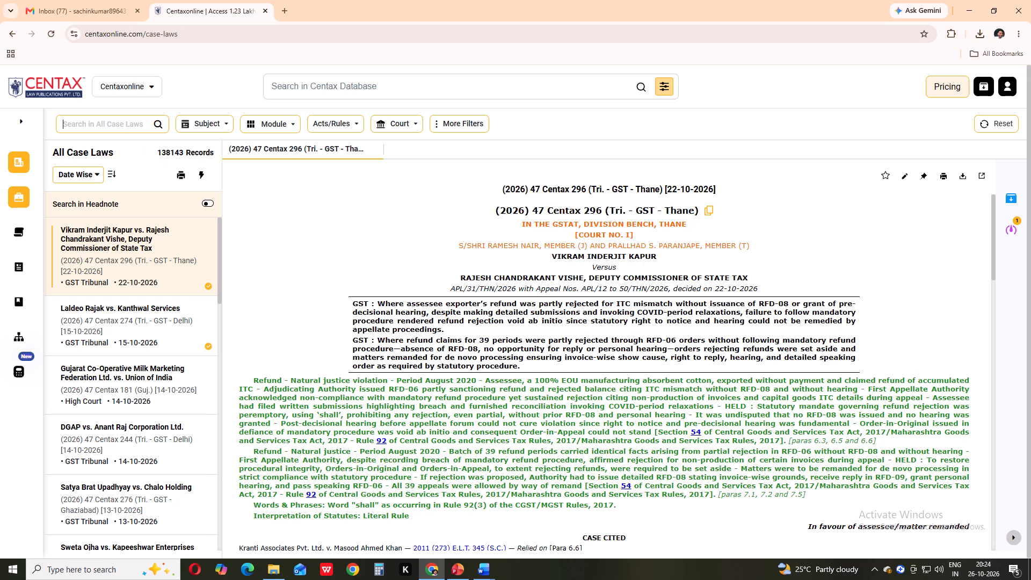
{"action": "key", "text": "ctrl+v"}
{"action": "left_click", "coordinate": [79, 125]}
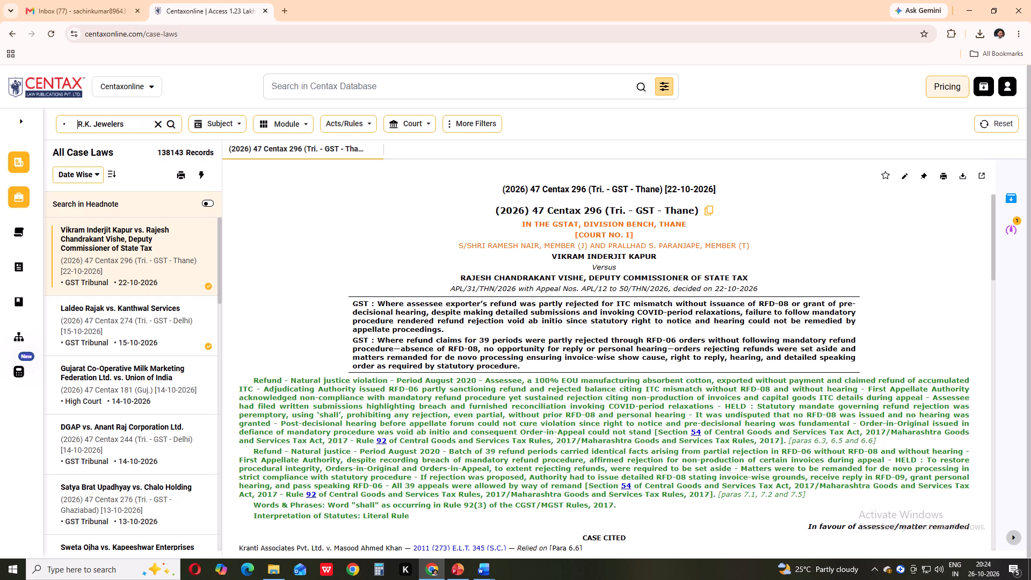
{"action": "key", "text": "BackSpace"}
{"action": "key", "text": "BackSpace"}
{"action": "key", "text": "BackSpace"}
{"action": "key", "text": "BackSpace"}
{"action": "key", "text": "BackSpace"}
{"action": "key", "text": "BackSpace"}
{"action": "key", "text": "Return"}
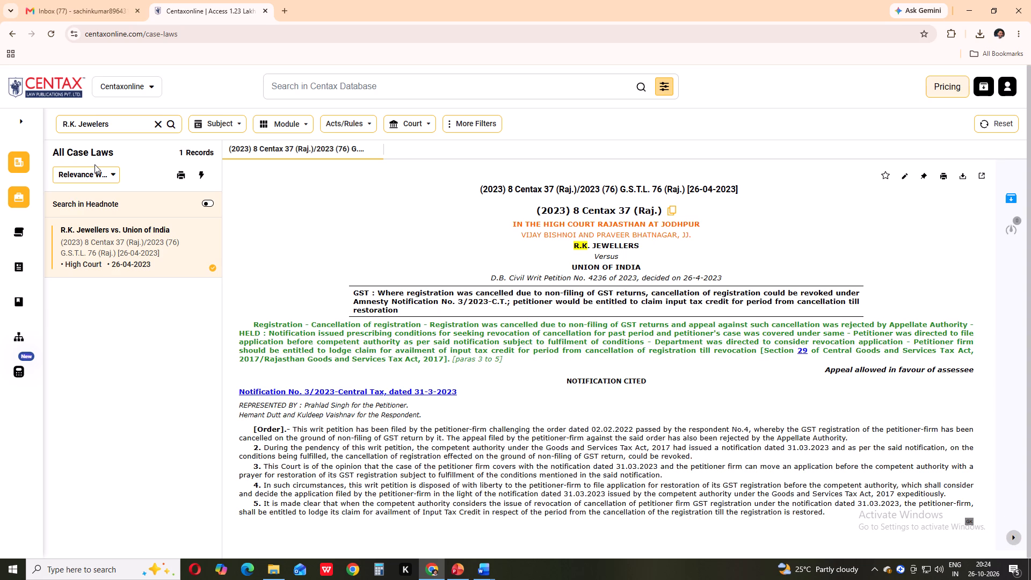
Compare the R.K. Jewellers vs. Union of India judgment on Centax with the corresponding entry in Word.
{"action": "key", "text": "alt+Tab"}
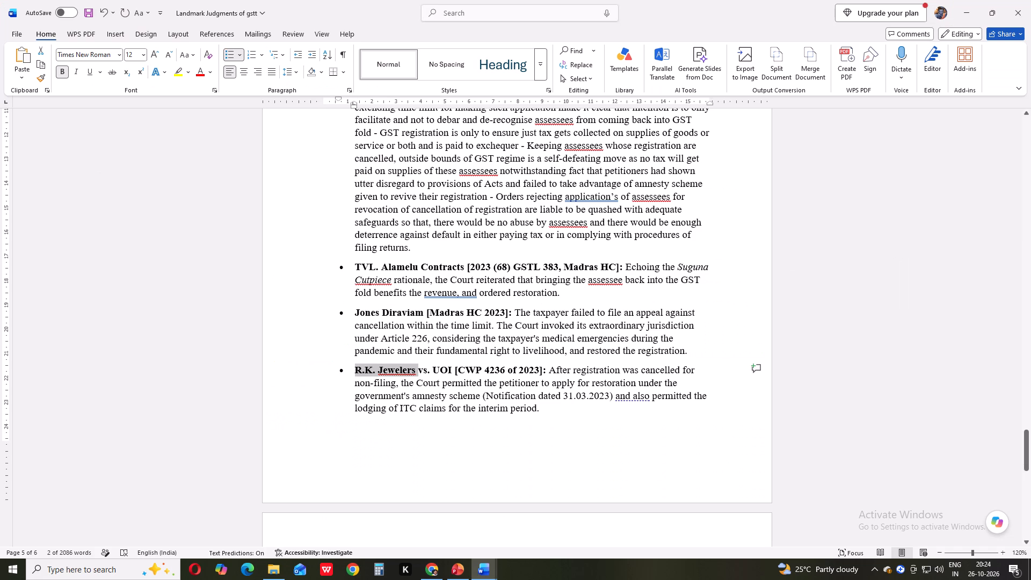
{"action": "key", "text": "alt+Tab"}
{"action": "key", "text": "alt+Tab"}
{"action": "key", "text": "alt+Tab"}
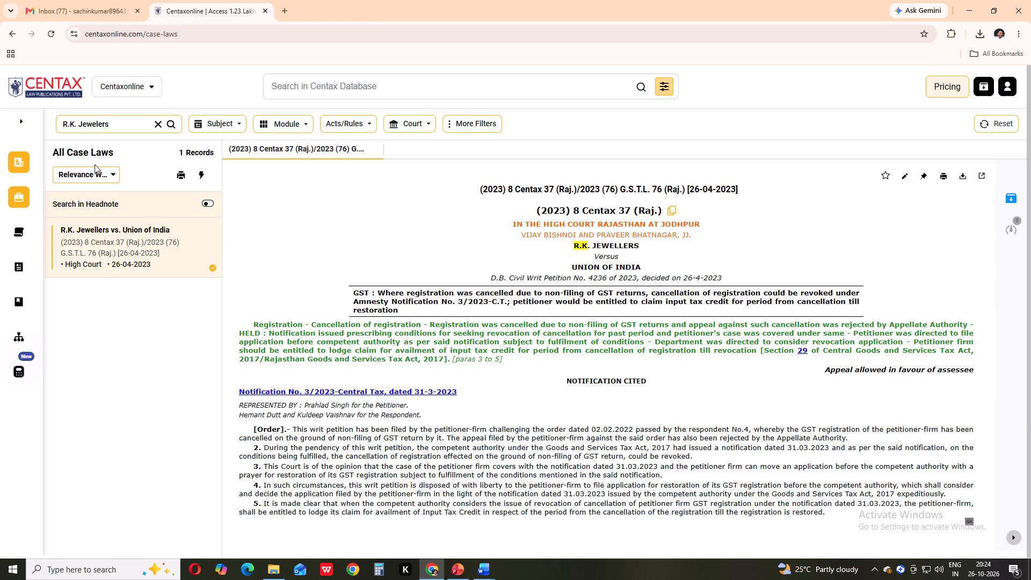
{"action": "key", "text": "alt+Tab"}
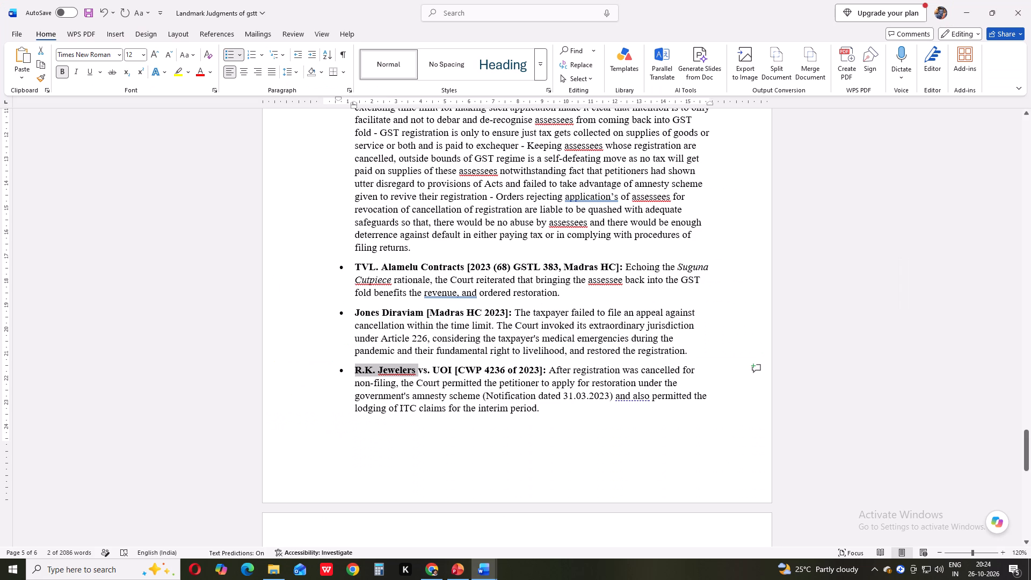
{"action": "scroll", "coordinate": [362, 282], "scroll_direction": "down", "scroll_amount": 3}
{"action": "scroll", "coordinate": [424, 283], "scroll_direction": "down", "scroll_amount": 5}
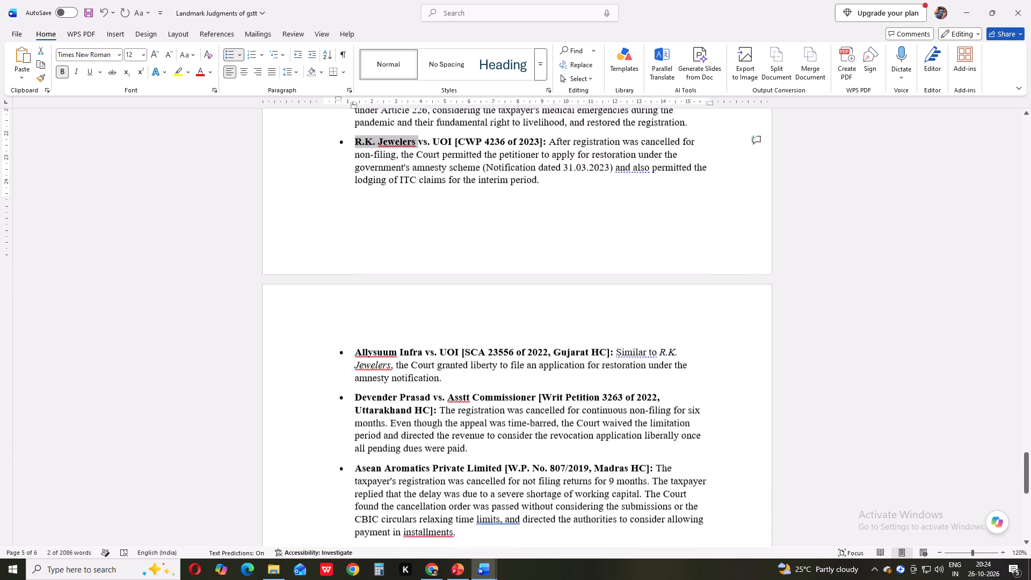
{"action": "scroll", "coordinate": [454, 281], "scroll_direction": "down", "scroll_amount": 4}
{"action": "scroll", "coordinate": [468, 284], "scroll_direction": "up", "scroll_amount": 11}
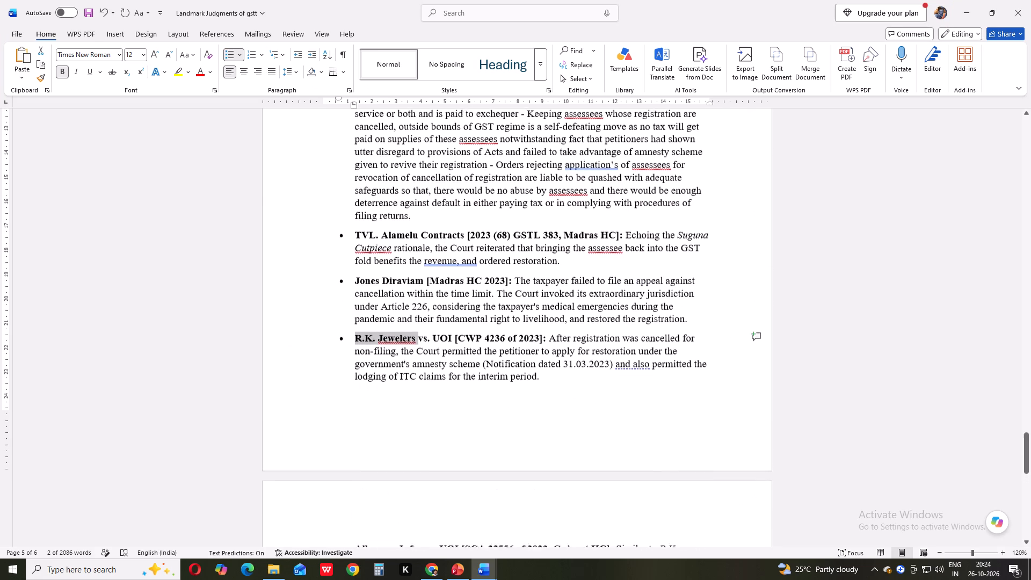
{"action": "key", "text": "alt+Tab"}
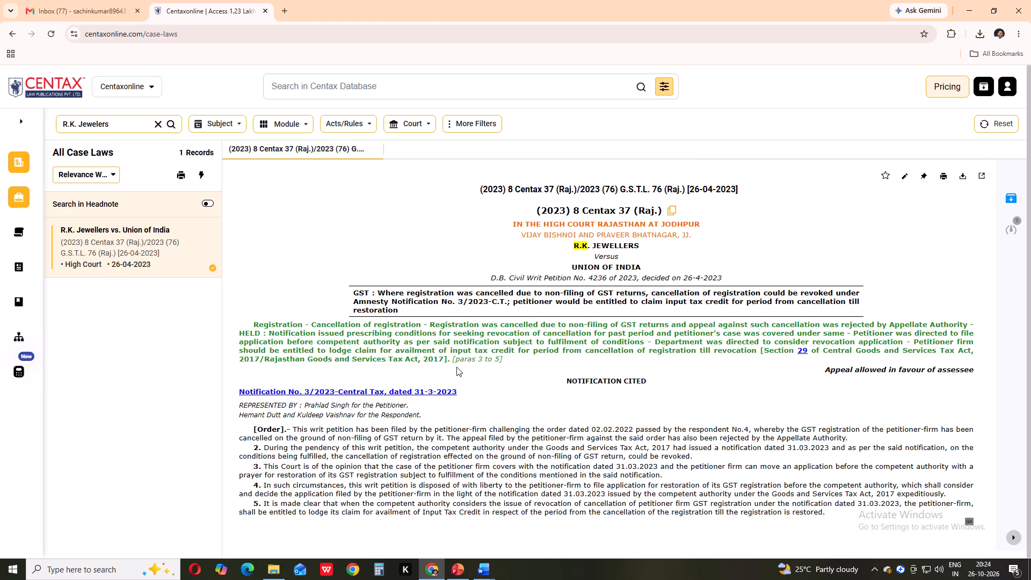
{"action": "key", "text": "alt+Tab"}
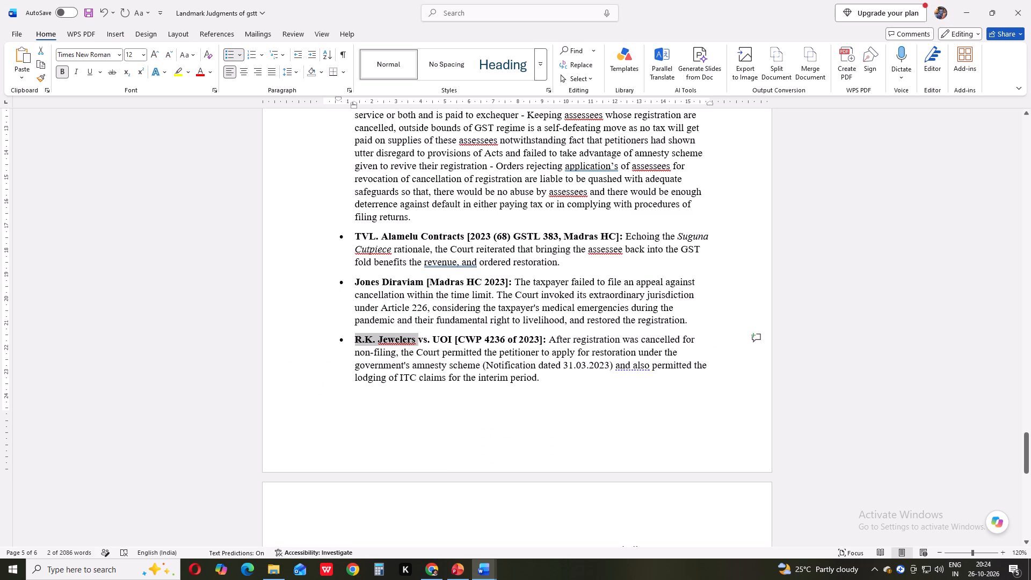
{"action": "key", "text": "alt+Tab"}
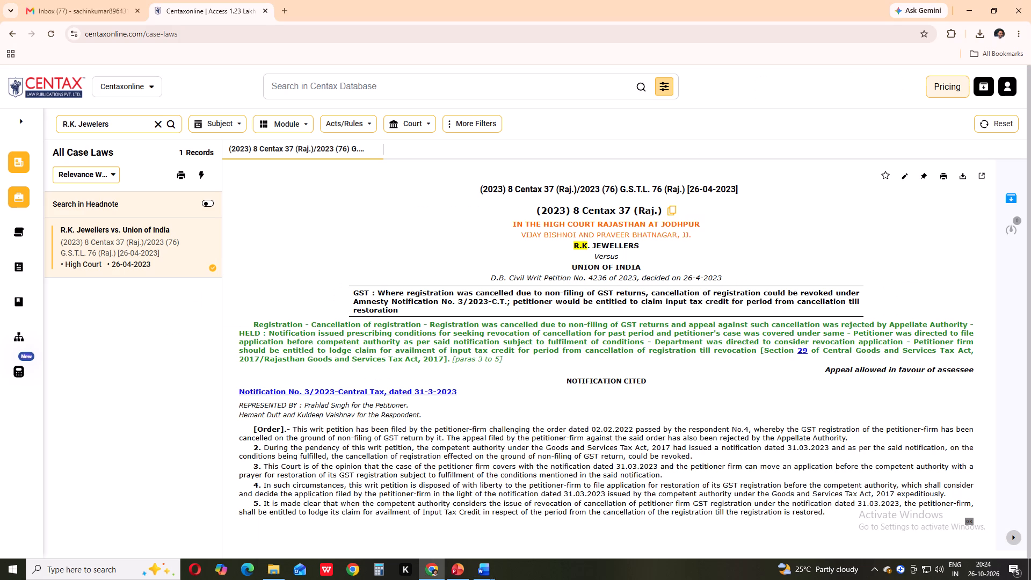
{"action": "key", "text": "alt+Tab"}
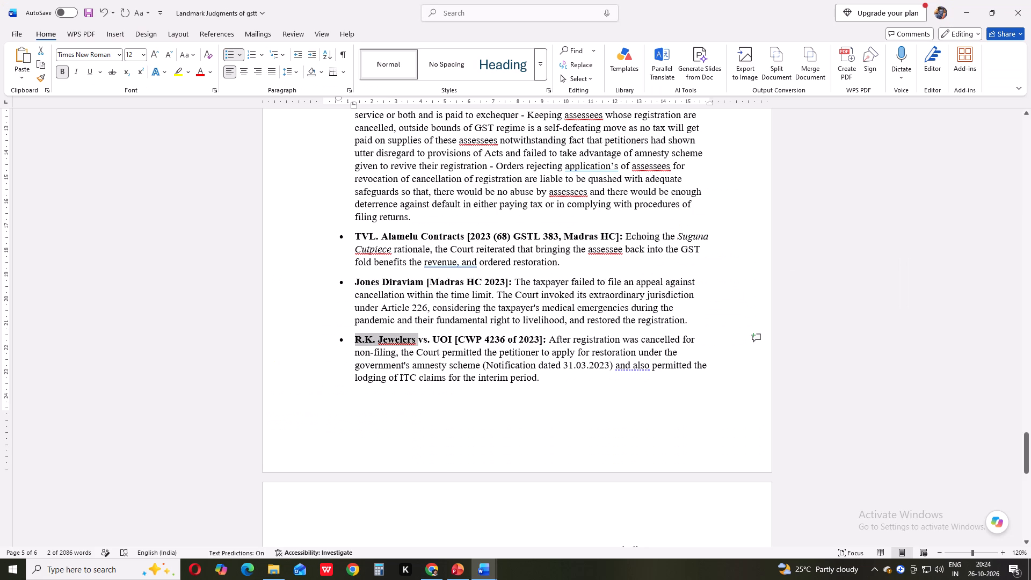
{"action": "key", "text": "alt+Tab"}
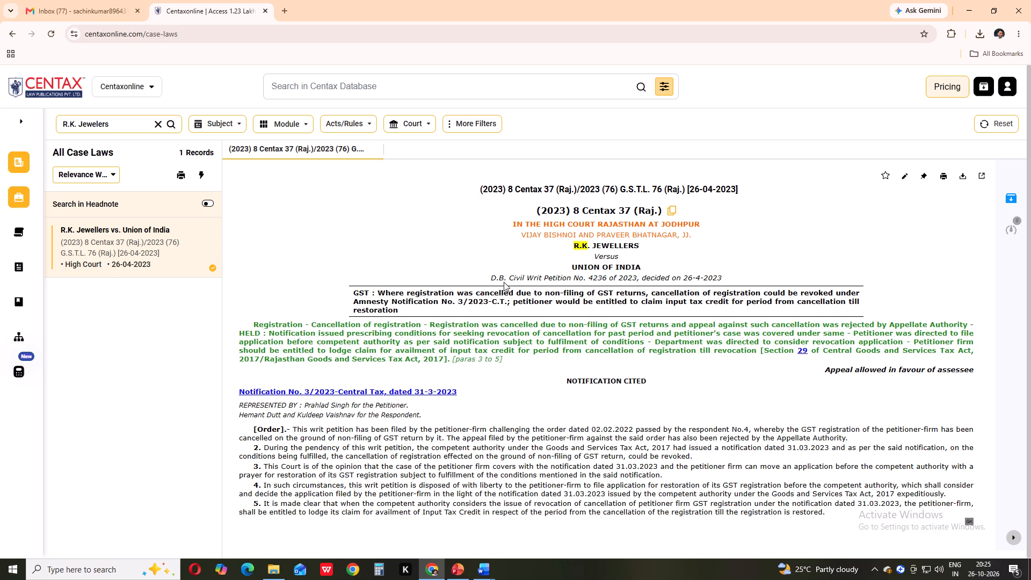
Copy the citation (2023) 8 Centax 37 from Centax into Word after the R.K. Jewelers entry's heading and make it bold.
{"action": "left_click_drag", "start_coordinate": [535, 206], "coordinate": [554, 206]}
{"action": "left_click_drag", "start_coordinate": [554, 206], "coordinate": [631, 208]}
{"action": "left_click", "coordinate": [592, 170]}
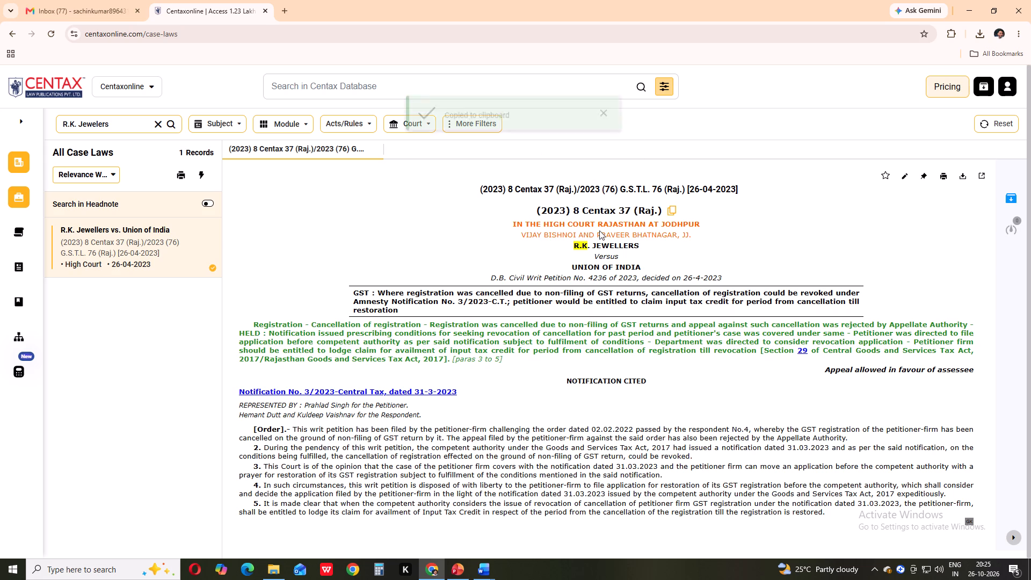
{"action": "key", "text": "alt+Tab"}
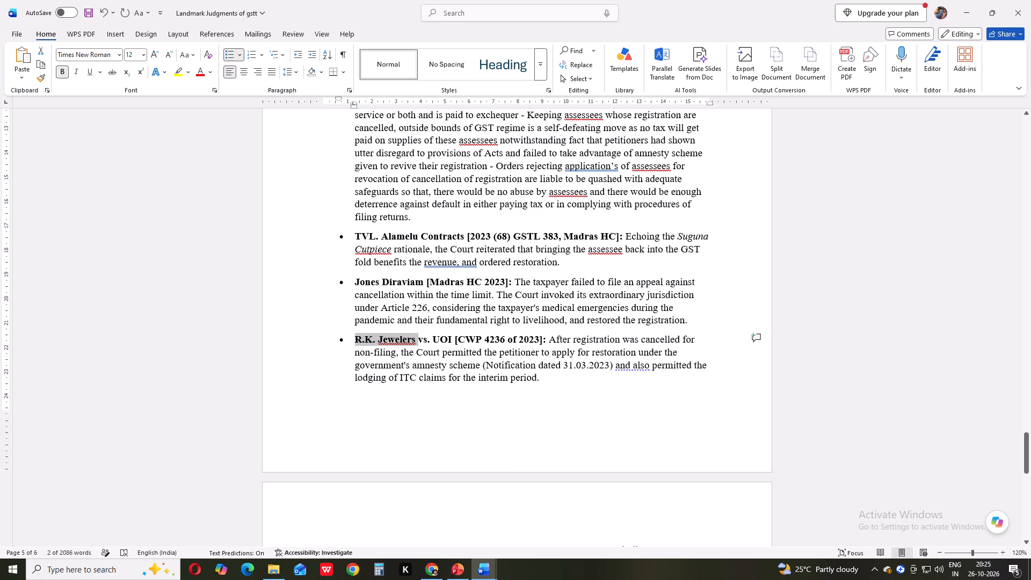
{"action": "left_click", "coordinate": [549, 337]}
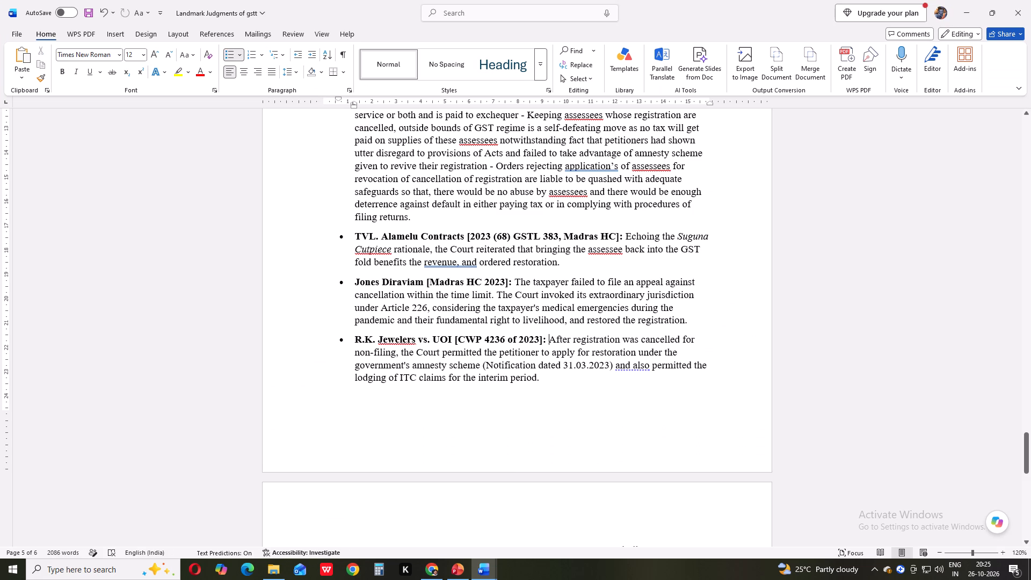
{"action": "key", "text": "ctrl+v"}
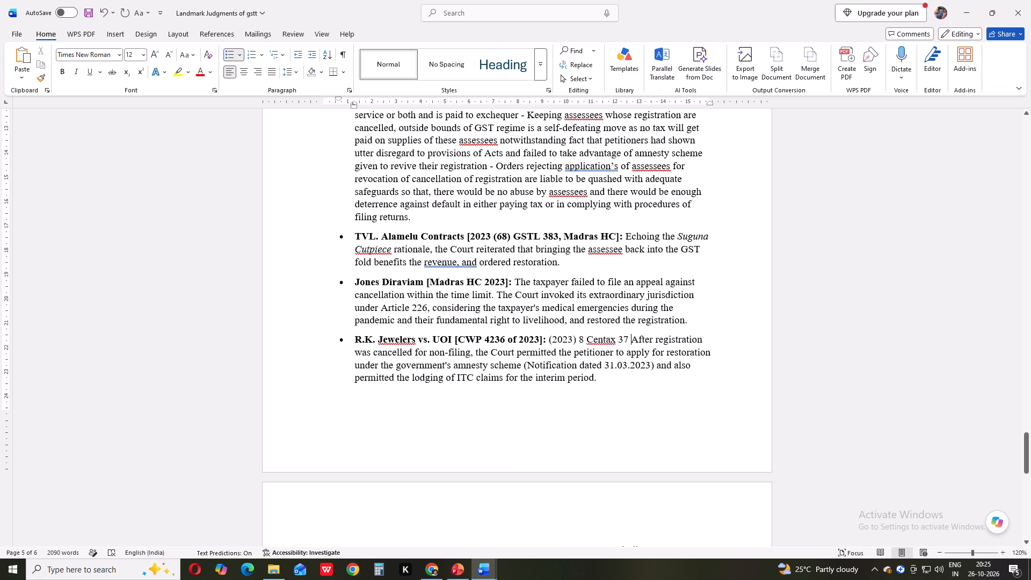
{"action": "left_click_drag", "start_coordinate": [549, 341], "coordinate": [626, 340]}
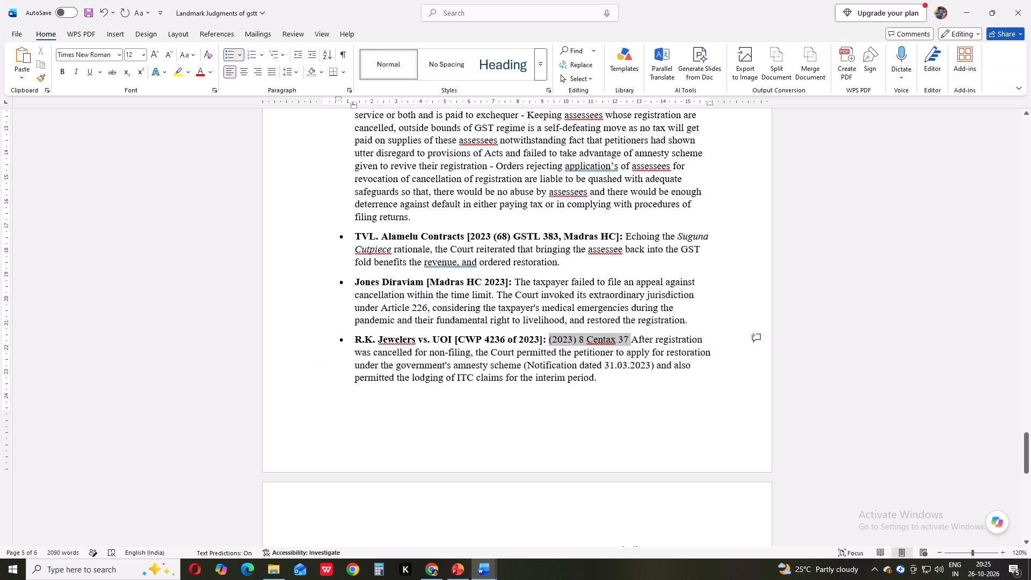
{"action": "left_click_drag", "start_coordinate": [626, 340], "coordinate": [626, 340]}
{"action": "left_click", "coordinate": [667, 324]}
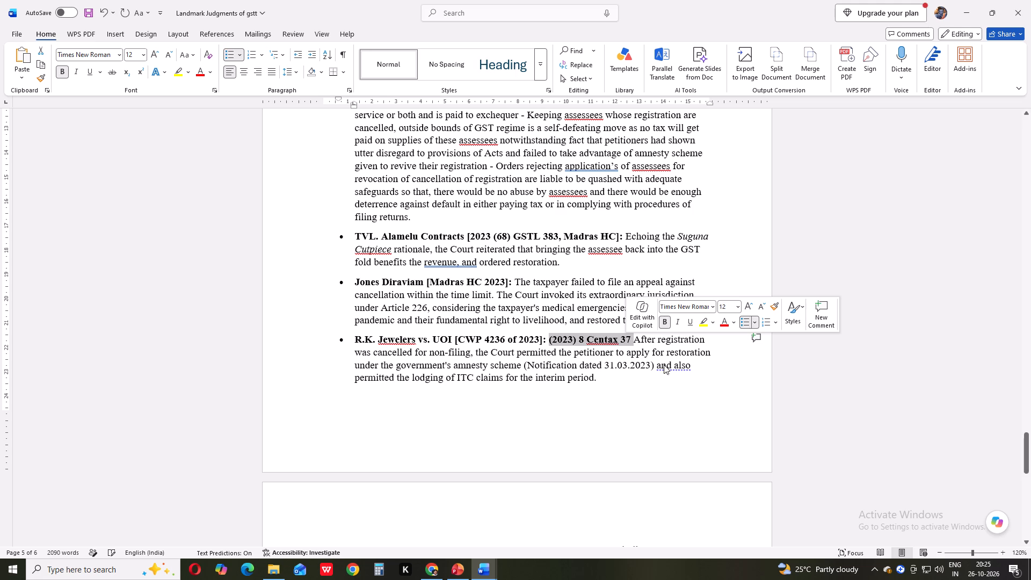
Copy the R.K. Jewellers headnote on cancellation of registration from Centax into Word as an unbulleted paragraph below the R.K. Jewelers entry.
{"action": "left_click", "coordinate": [635, 375]}
{"action": "key", "text": "Return"}
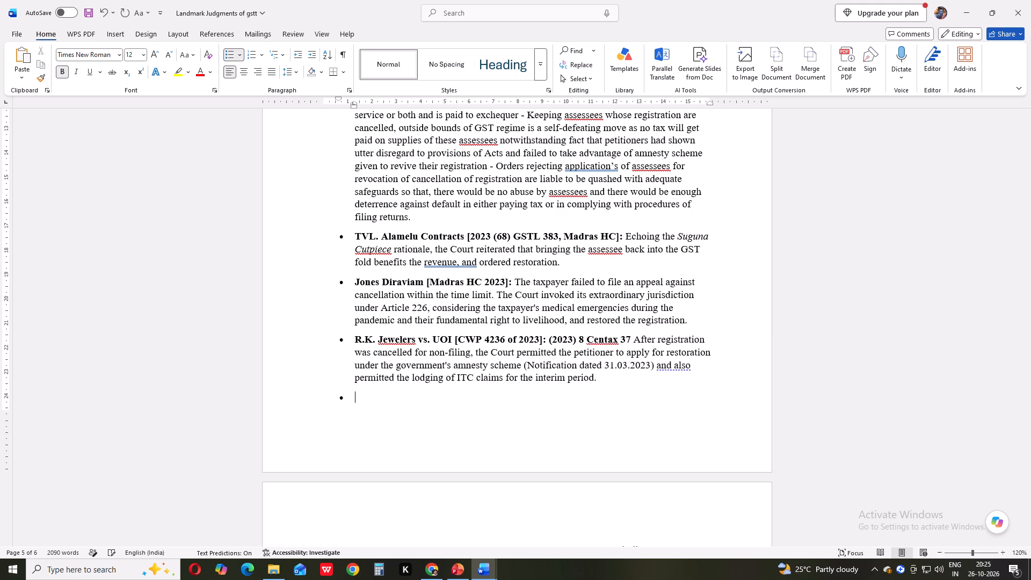
{"action": "key", "text": "BackSpace"}
{"action": "key", "text": "alt+Tab"}
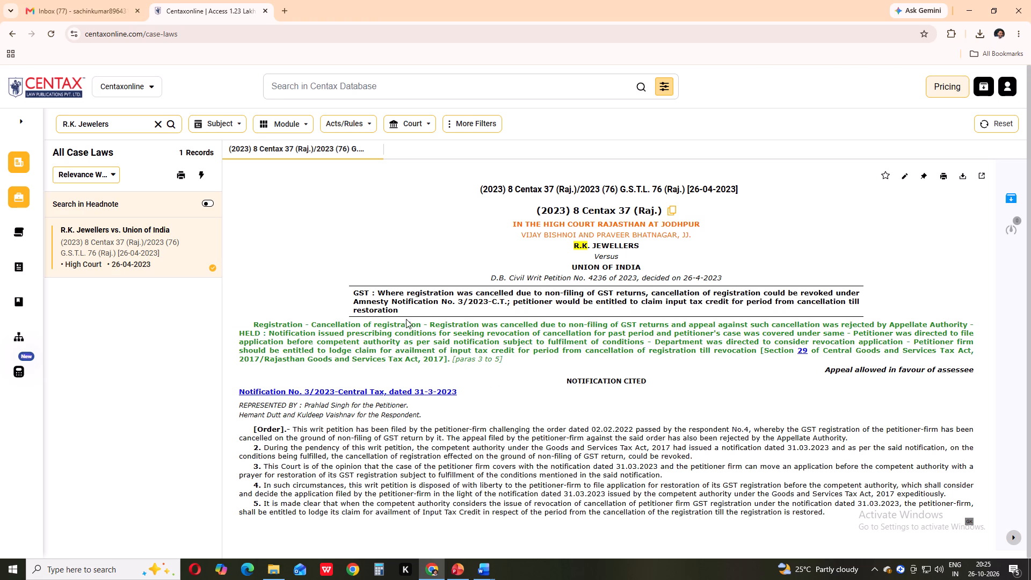
{"action": "left_click_drag", "start_coordinate": [250, 322], "coordinate": [350, 354]}
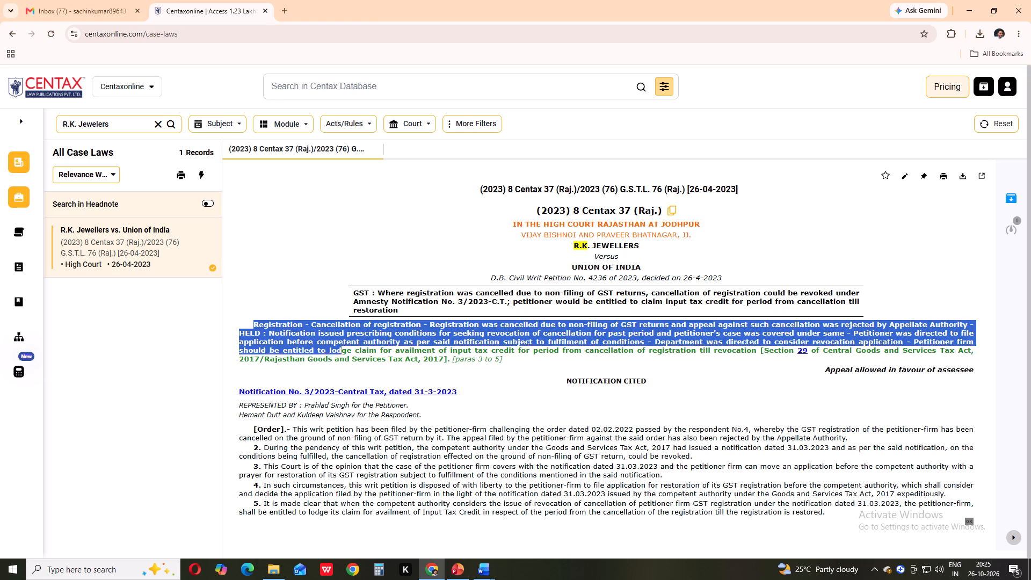
{"action": "left_click_drag", "start_coordinate": [350, 354], "coordinate": [452, 358]}
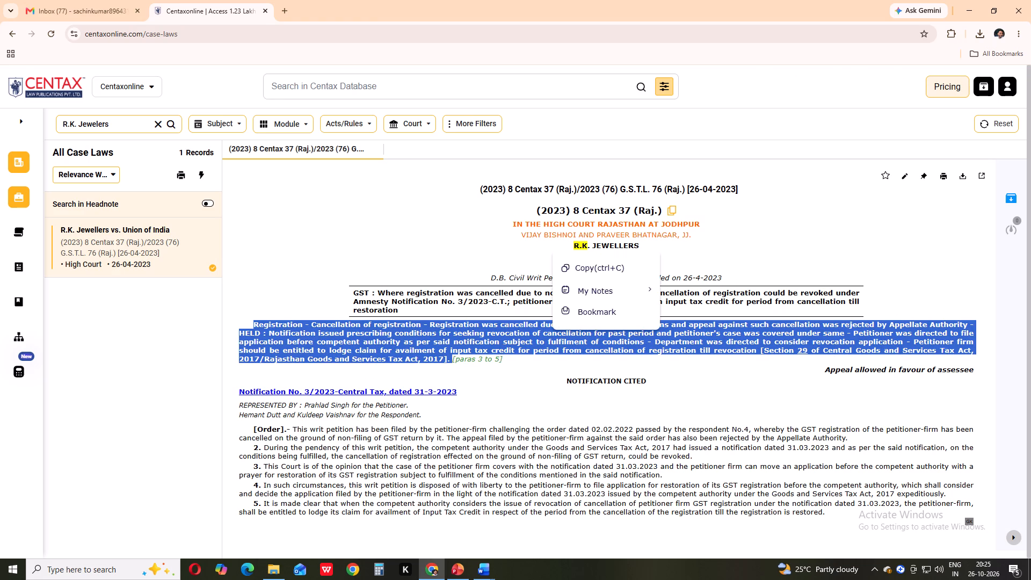
{"action": "left_click", "coordinate": [592, 272]}
{"action": "key", "text": "alt+Tab"}
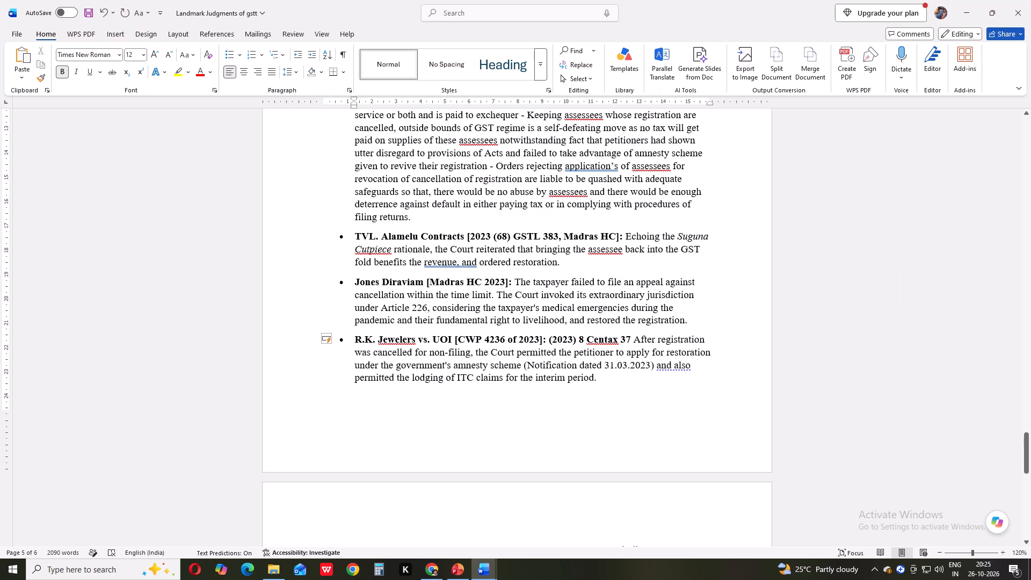
{"action": "key", "text": "ctrl+v"}
Copy the party name Allysuum Infra from its entry in Word and switch to Centax to search case laws for it.
{"action": "scroll", "coordinate": [433, 353], "scroll_direction": "down", "scroll_amount": 6}
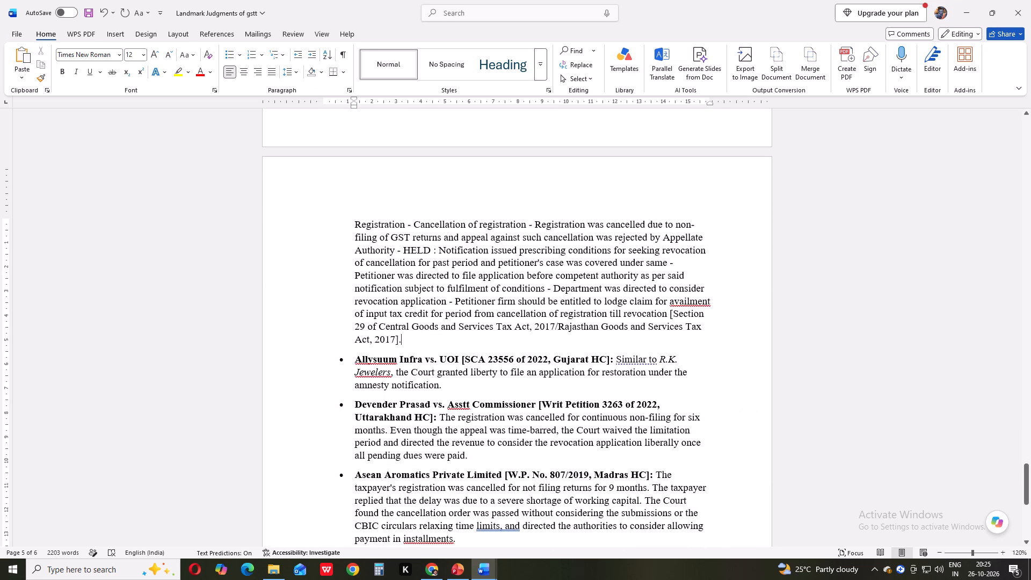
{"action": "left_click_drag", "start_coordinate": [357, 358], "coordinate": [378, 357]}
{"action": "left_click_drag", "start_coordinate": [378, 357], "coordinate": [408, 360]}
{"action": "key", "text": "ctrl+c"}
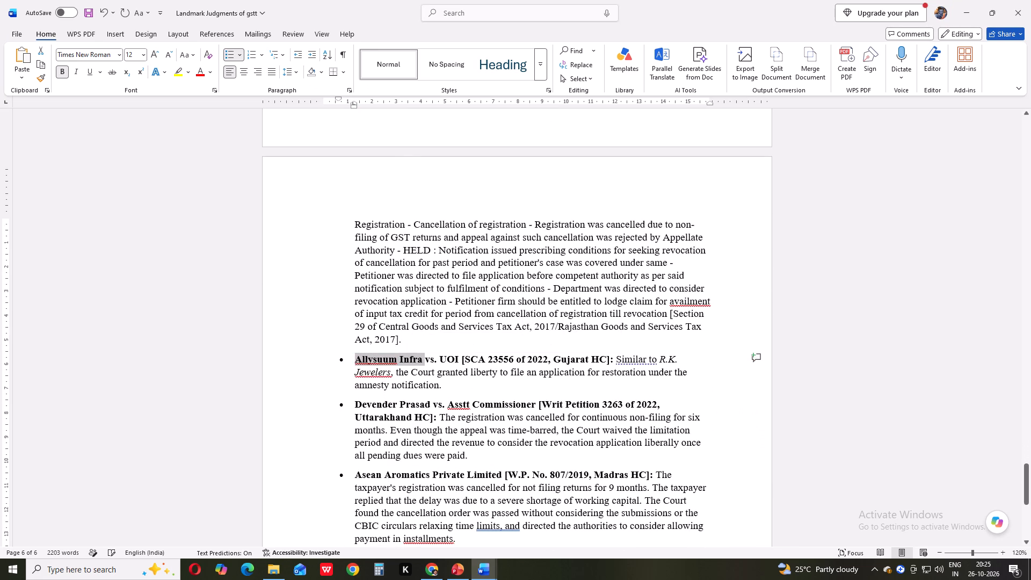
{"action": "key", "text": "alt+Tab"}
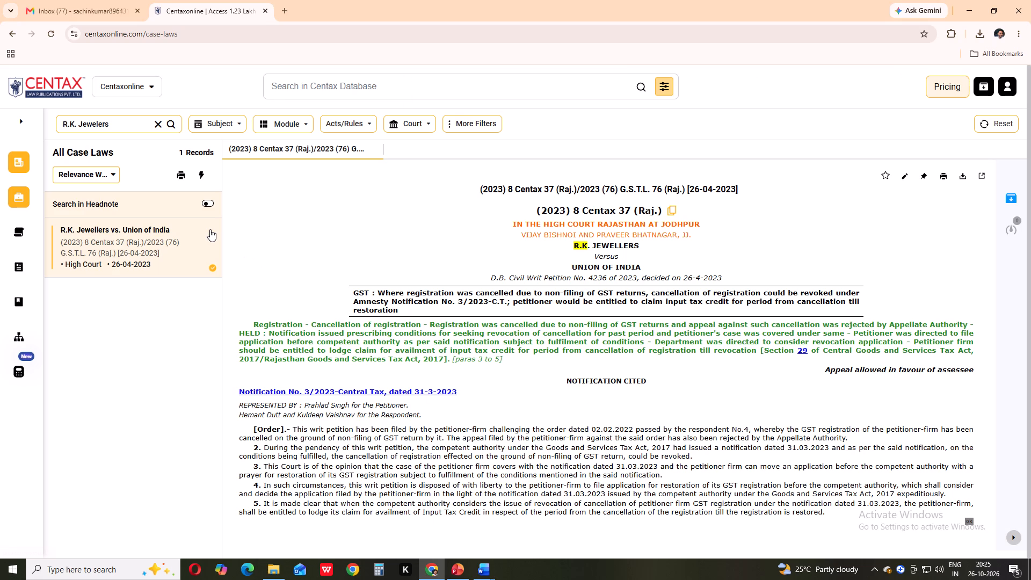
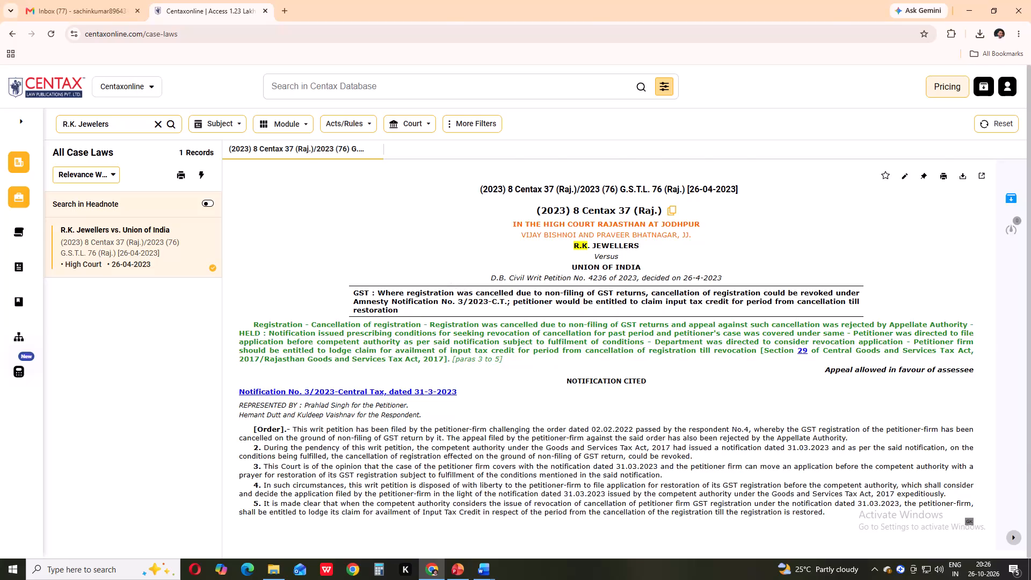
Copy the party name Allysuum Infra from Word and search Centax case laws with it as the party name filter.
{"action": "key", "text": "alt+Tab"}
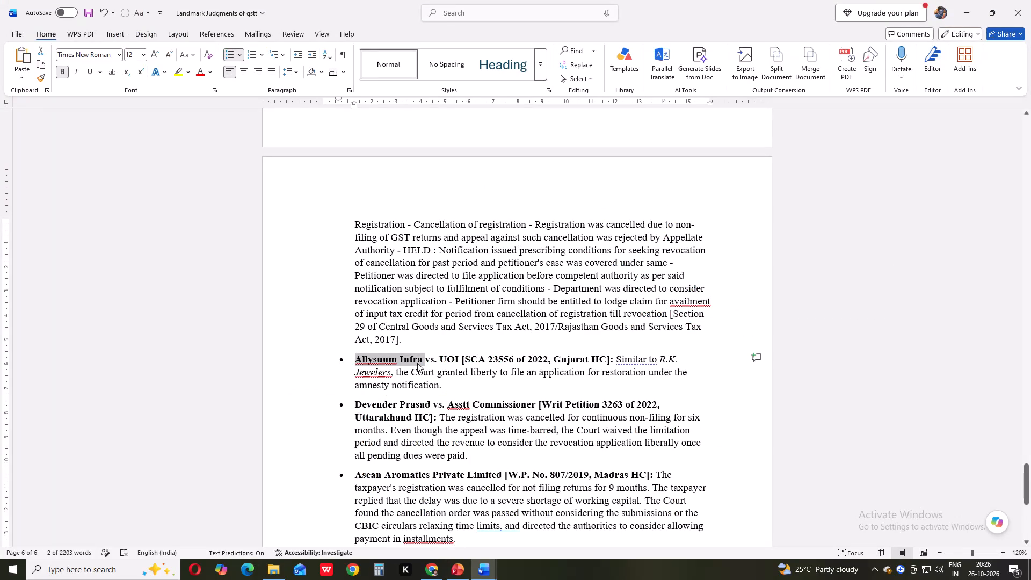
{"action": "key", "text": "ctrl+c"}
{"action": "key", "text": "alt+Tab"}
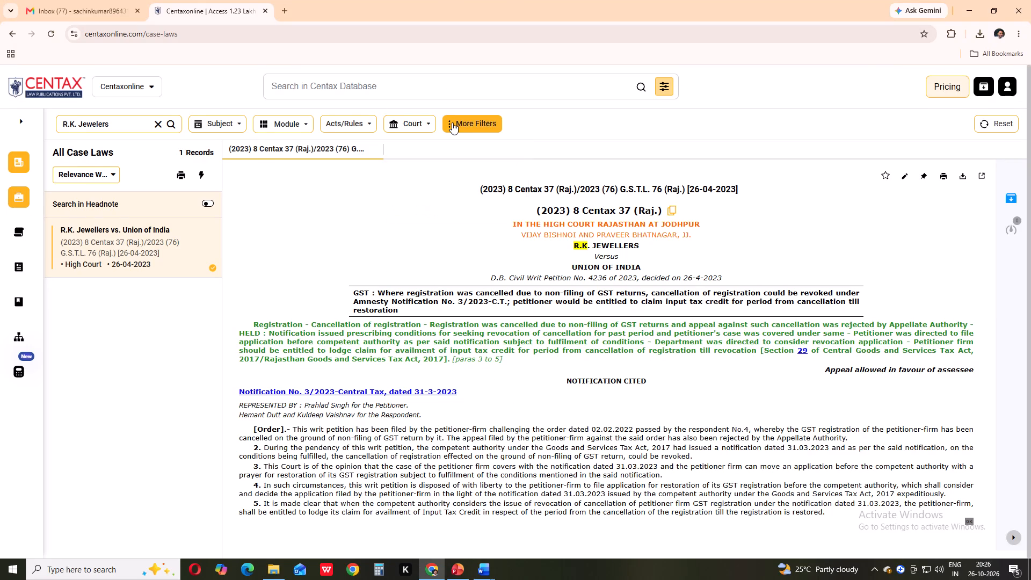
{"action": "left_click", "coordinate": [452, 122]}
{"action": "left_click", "coordinate": [286, 381]}
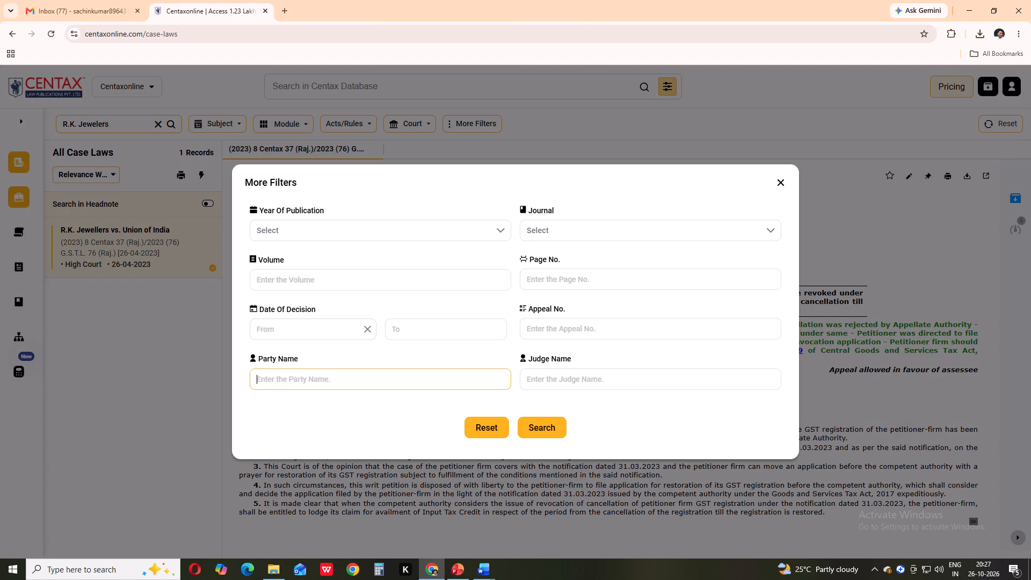
{"action": "key", "text": "ctrl+v"}
{"action": "left_click", "coordinate": [271, 378]}
{"action": "key", "text": "BackSpace"}
{"action": "key", "text": "BackSpace"}
{"action": "key", "text": "BackSpace"}
{"action": "left_click", "coordinate": [529, 423]}
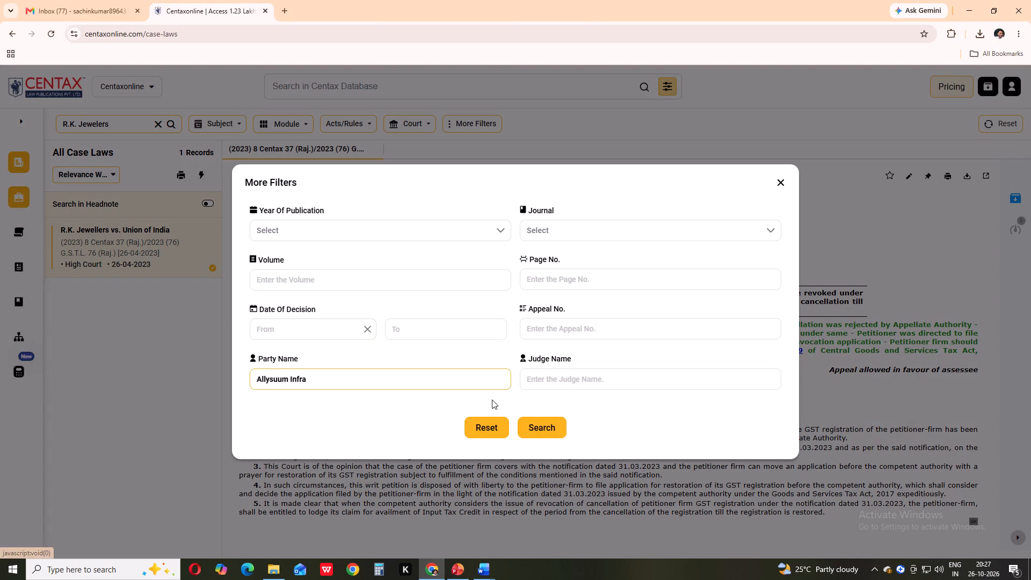
{"action": "left_click", "coordinate": [557, 425]}
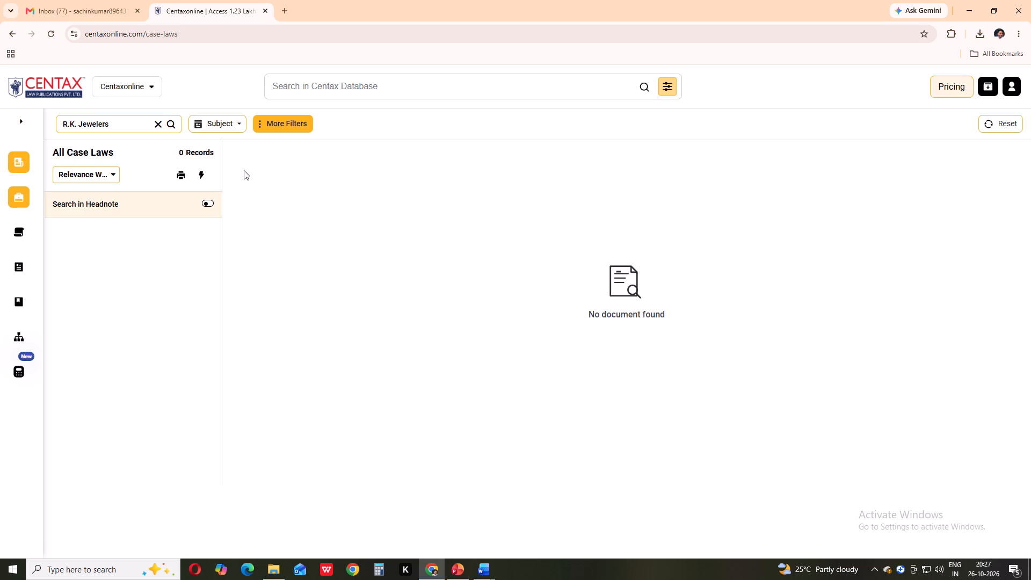
Clear the R.K. Jewelers search text and search all case laws for Allysuum Infra, without the pasted bullet.
{"action": "left_click", "coordinate": [158, 125]}
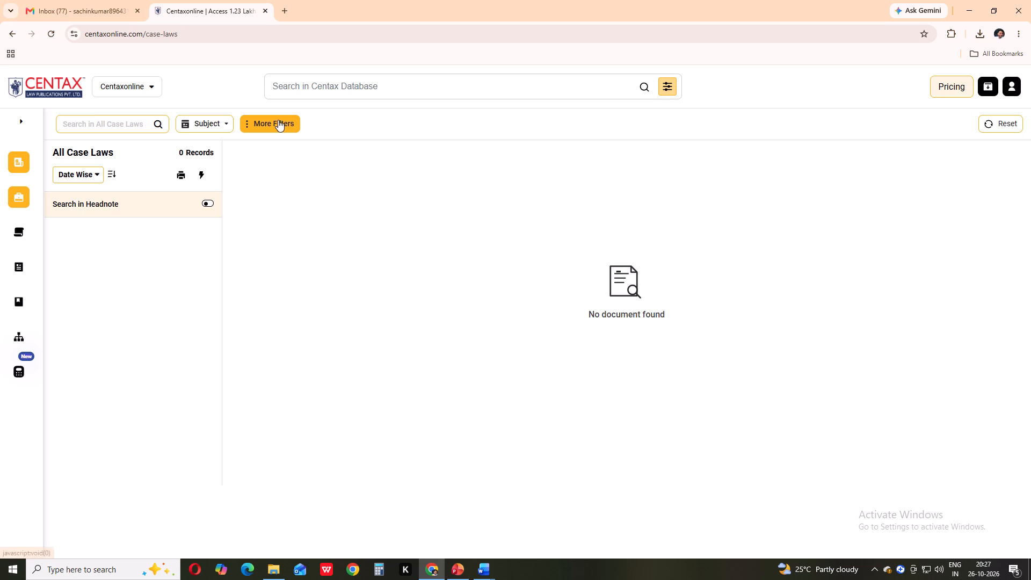
{"action": "left_click", "coordinate": [278, 120]}
{"action": "left_click", "coordinate": [545, 406]}
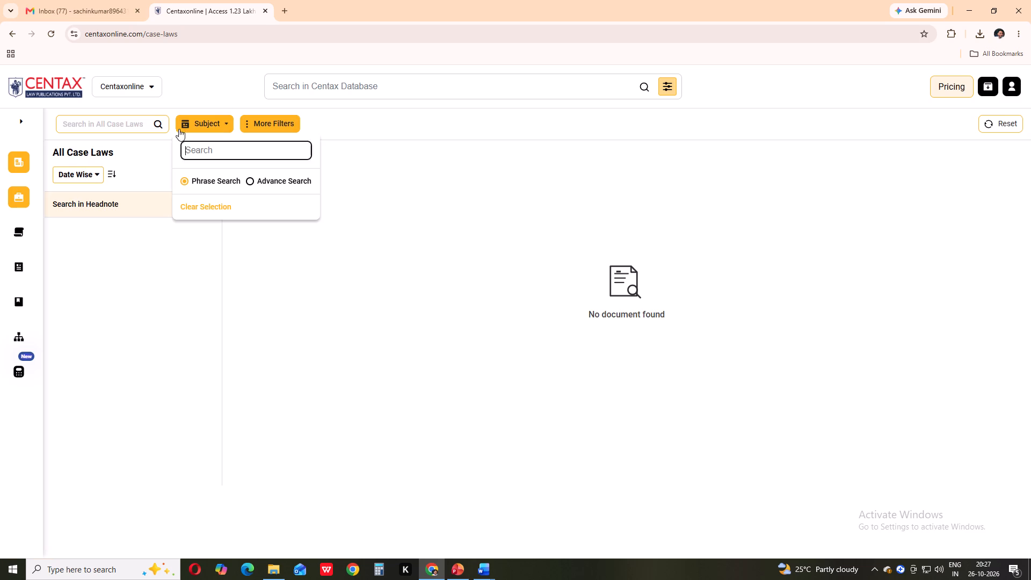
{"action": "left_click", "coordinate": [137, 121]}
{"action": "key", "text": "ctrl+v"}
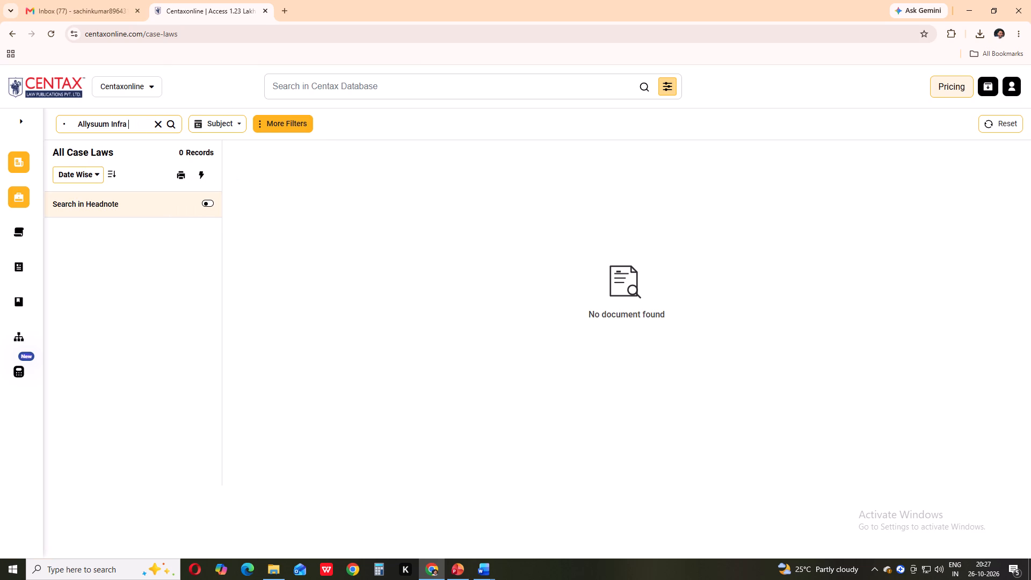
{"action": "left_click", "coordinate": [77, 126]}
{"action": "key", "text": "BackSpace"}
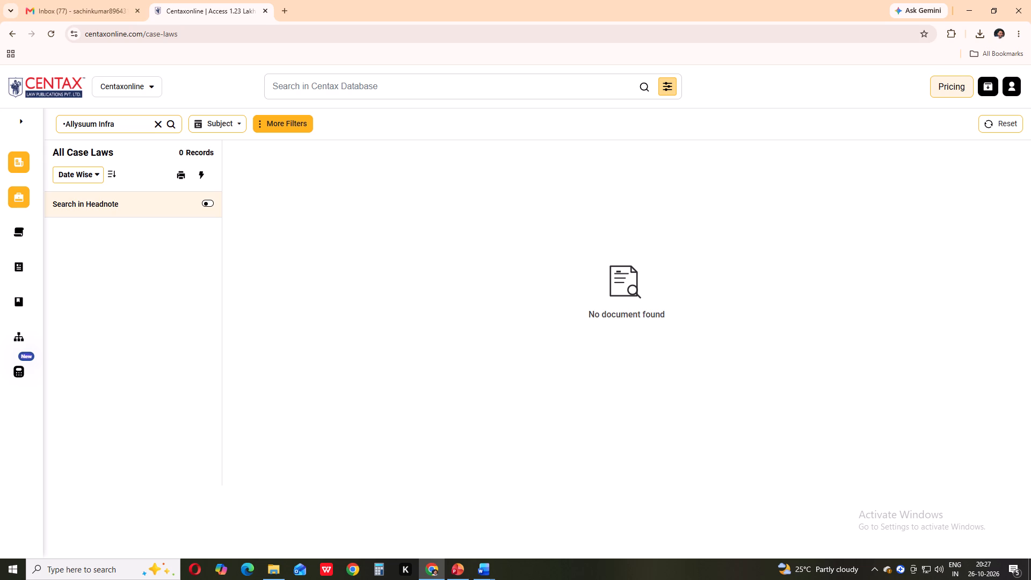
{"action": "key", "text": "BackSpace"}
{"action": "key", "text": "BackSpace"}
{"action": "key", "text": "BackSpace"}
{"action": "key", "text": "Return"}
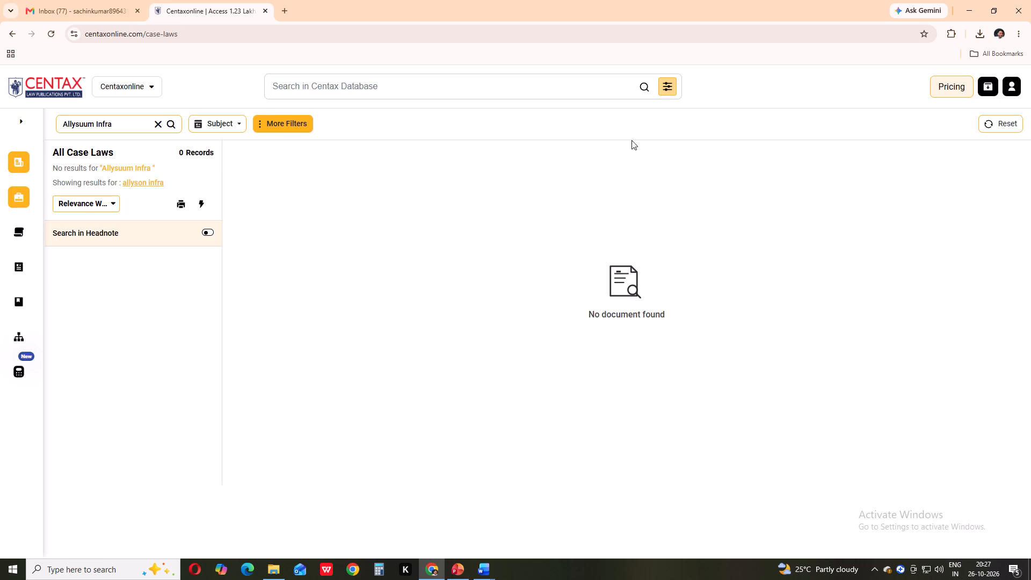
Reset all case-law filters and search all case laws again for Allysuum Infra, checking the name against Word.
{"action": "left_click", "coordinate": [986, 118]}
{"action": "left_click", "coordinate": [79, 124]}
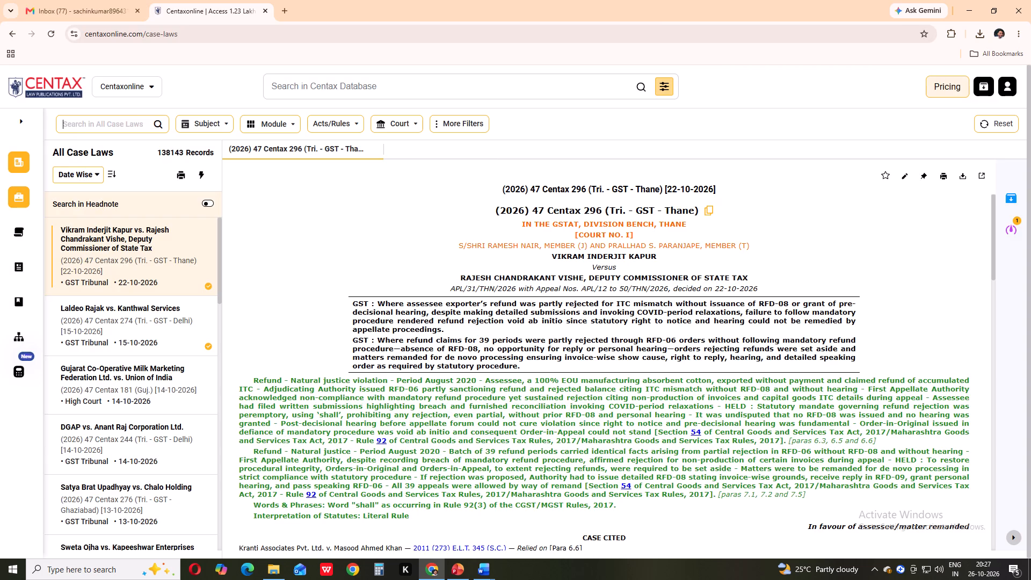
{"action": "key", "text": "ctrl+v"}
{"action": "left_click", "coordinate": [76, 123]}
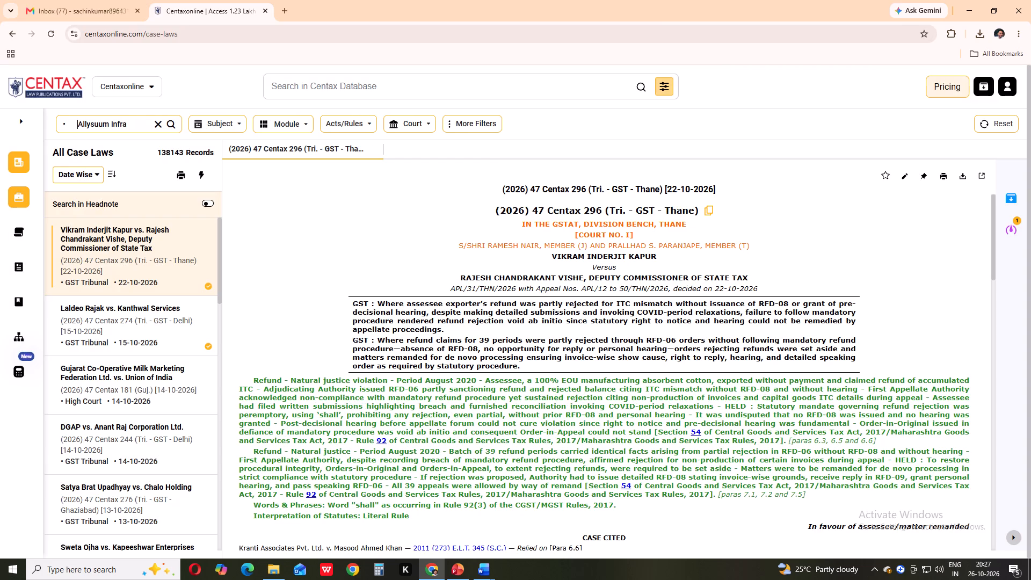
{"action": "key", "text": "BackSpace"}
{"action": "key", "text": "BackSpace"}
{"action": "key", "text": "BackSpace"}
{"action": "key", "text": "Return"}
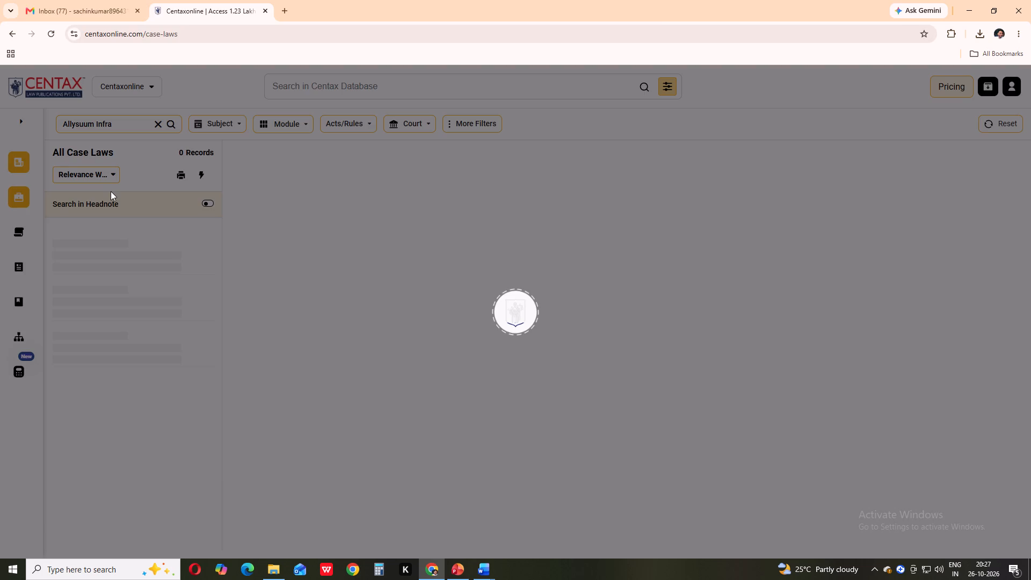
{"action": "key", "text": "alt+Tab"}
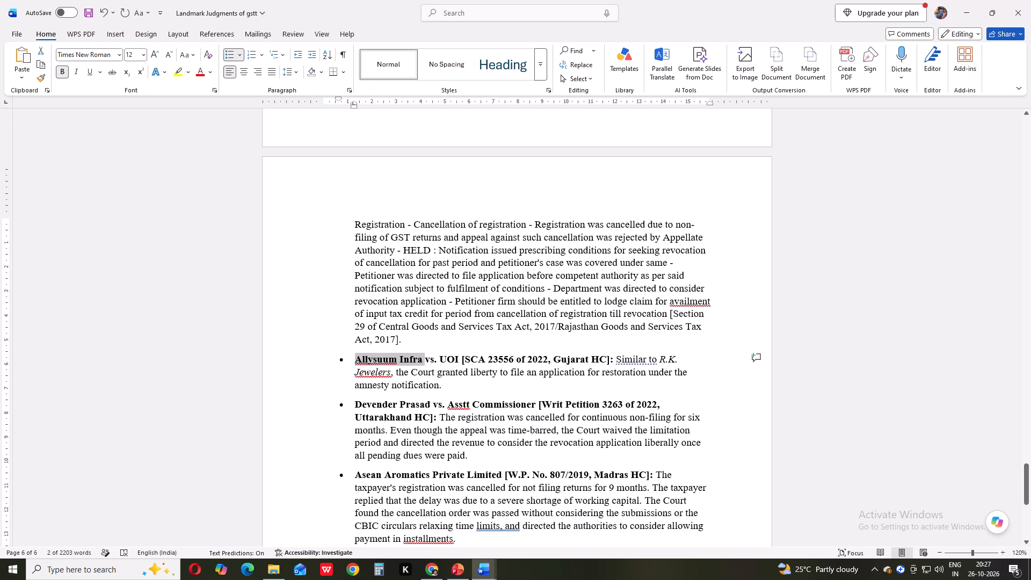
{"action": "key", "text": "alt+Tab"}
Correct the spelling of Allysuum to Alyssum in the heading of its Word entry.
{"action": "key", "text": "alt+Tab"}
{"action": "left_click", "coordinate": [411, 365]}
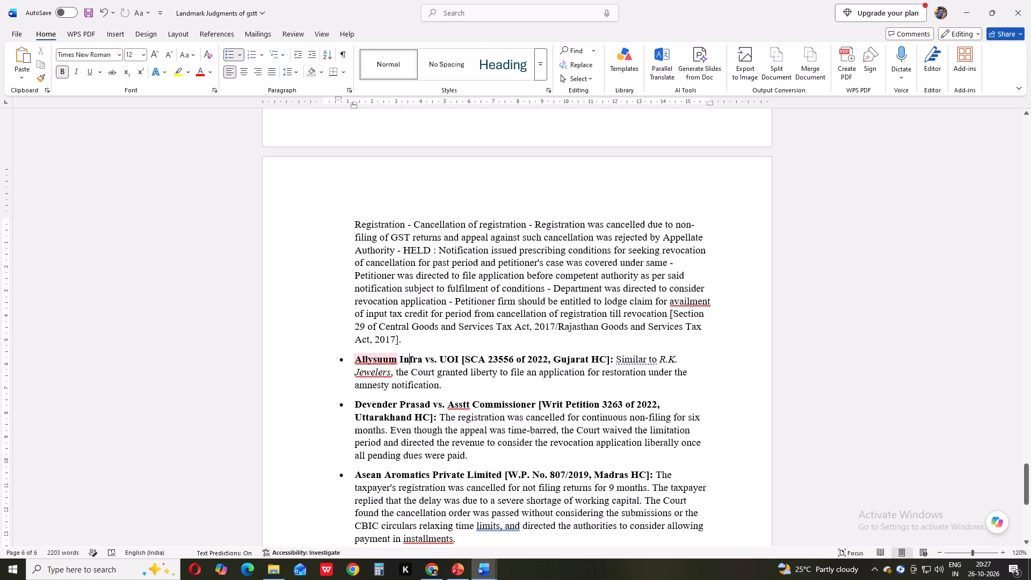
{"action": "left_click_drag", "start_coordinate": [358, 358], "coordinate": [400, 358]}
{"action": "left_click", "coordinate": [388, 358]}
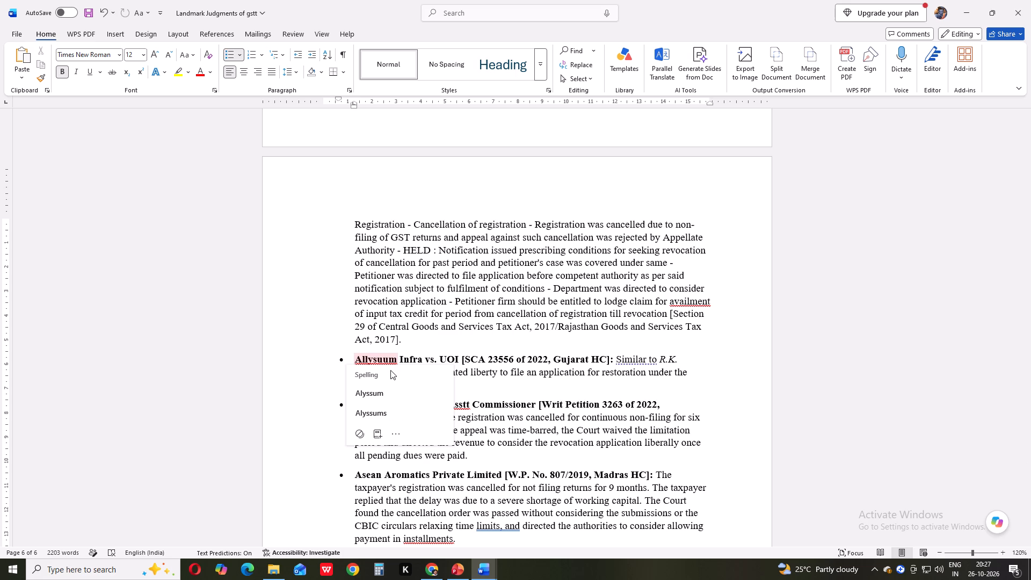
{"action": "left_click", "coordinate": [395, 398]}
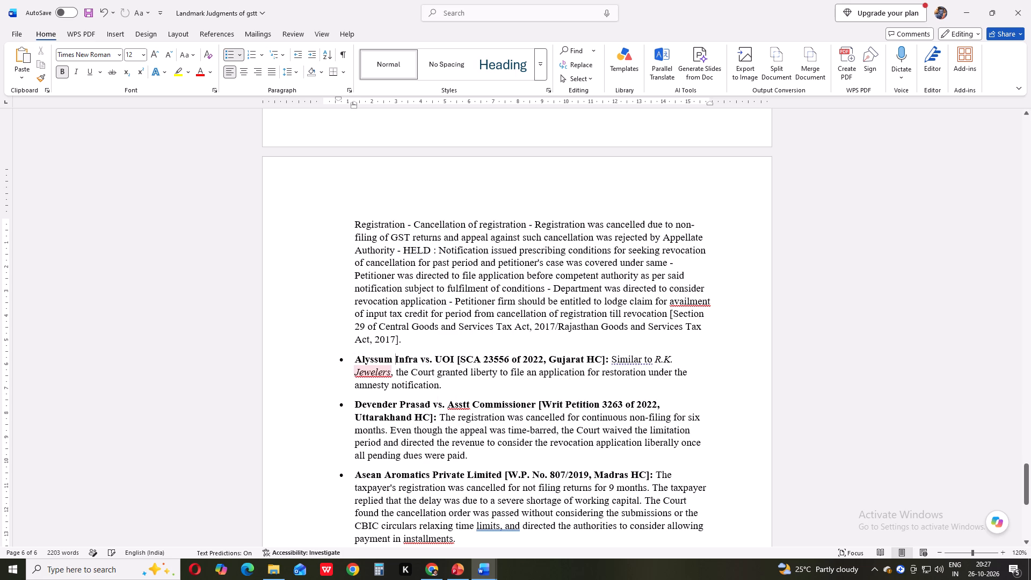
Copy Alyssum Infra vs. UOI from the Word heading and search all Centax case laws for it, without the pasted bullet.
{"action": "left_click_drag", "start_coordinate": [355, 361], "coordinate": [455, 358]}
{"action": "key", "text": "ctrl+c"}
{"action": "key", "text": "alt+Tab"}
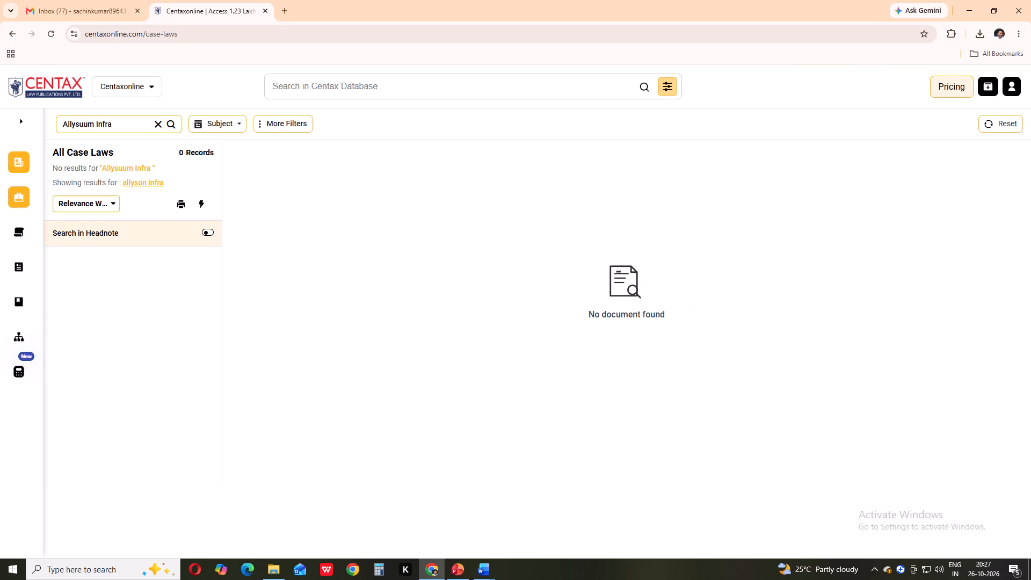
{"action": "left_click", "coordinate": [156, 122]}
{"action": "left_click", "coordinate": [103, 125]}
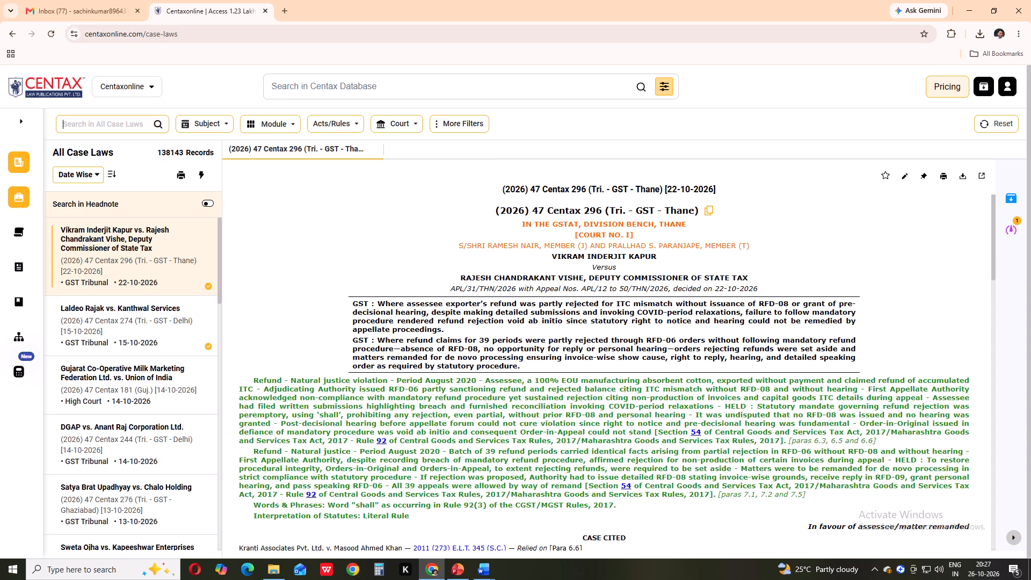
{"action": "key", "text": "ctrl+v"}
{"action": "left_click", "coordinate": [77, 125]}
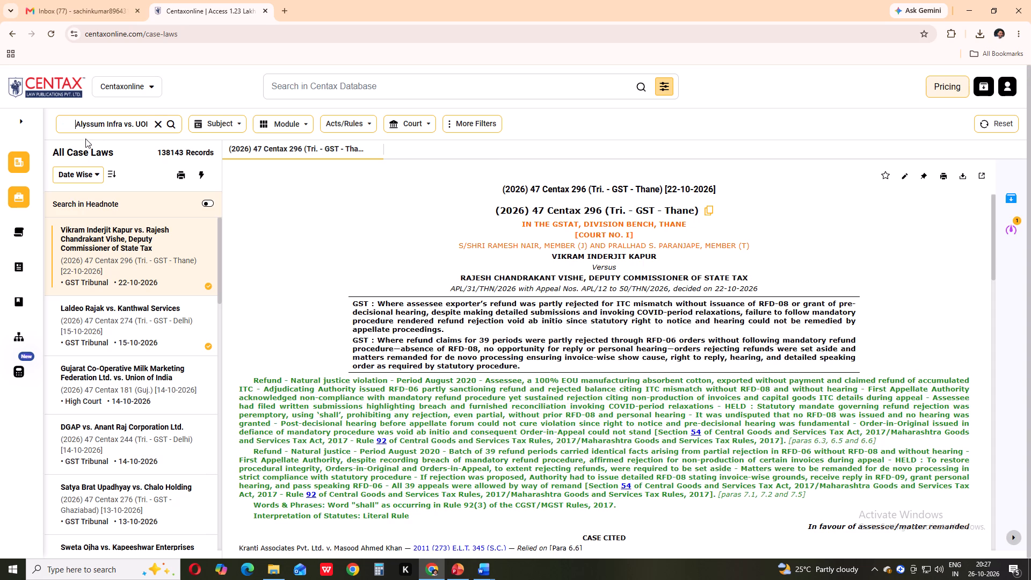
{"action": "key", "text": "BackSpace"}
{"action": "key", "text": "BackSpace"}
{"action": "key", "text": "BackSpace"}
{"action": "key", "text": "BackSpace"}
{"action": "key", "text": "BackSpace"}
{"action": "key", "text": "Return"}
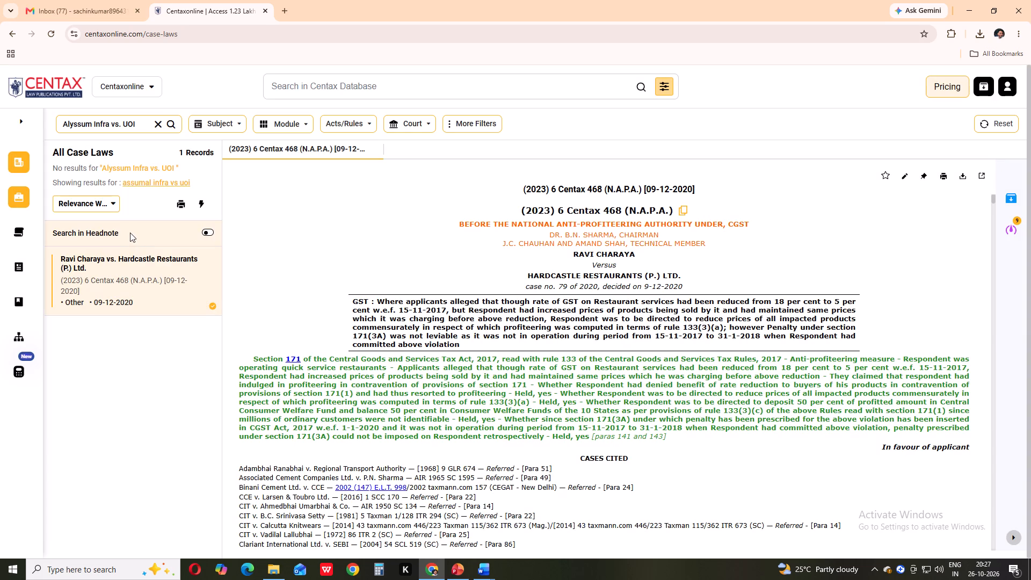
Search Centax for the suggested term assumal infra vs uoi and compare the case found with the Alyssum Infra entry in Word.
{"action": "key", "text": "alt+Tab"}
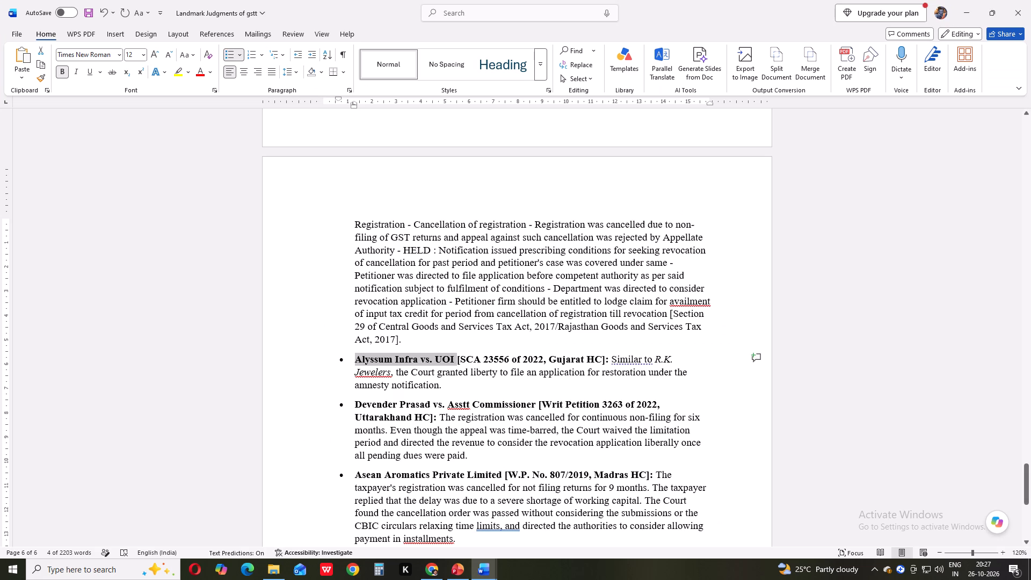
{"action": "key", "text": "alt+Tab"}
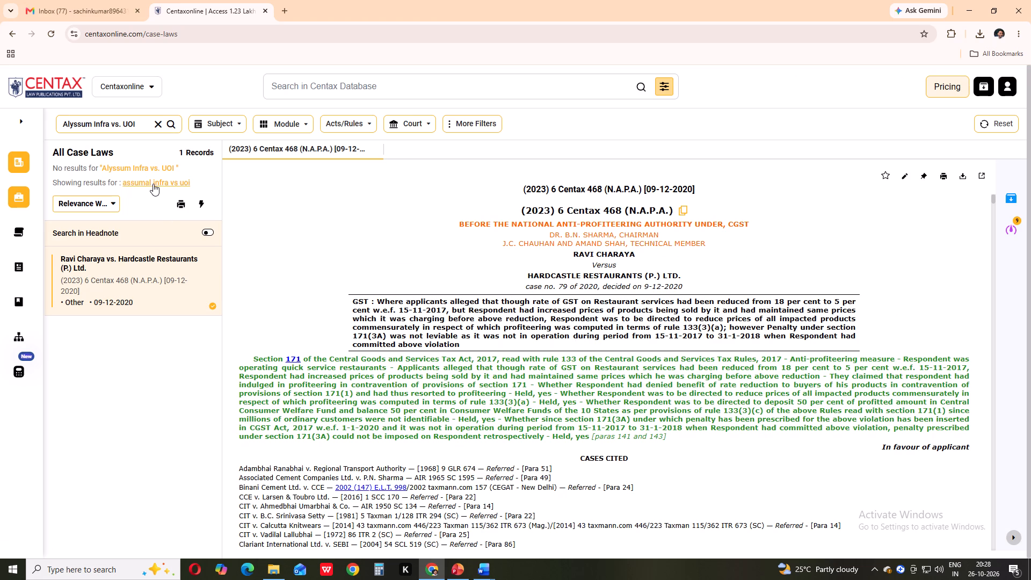
{"action": "left_click", "coordinate": [153, 184]}
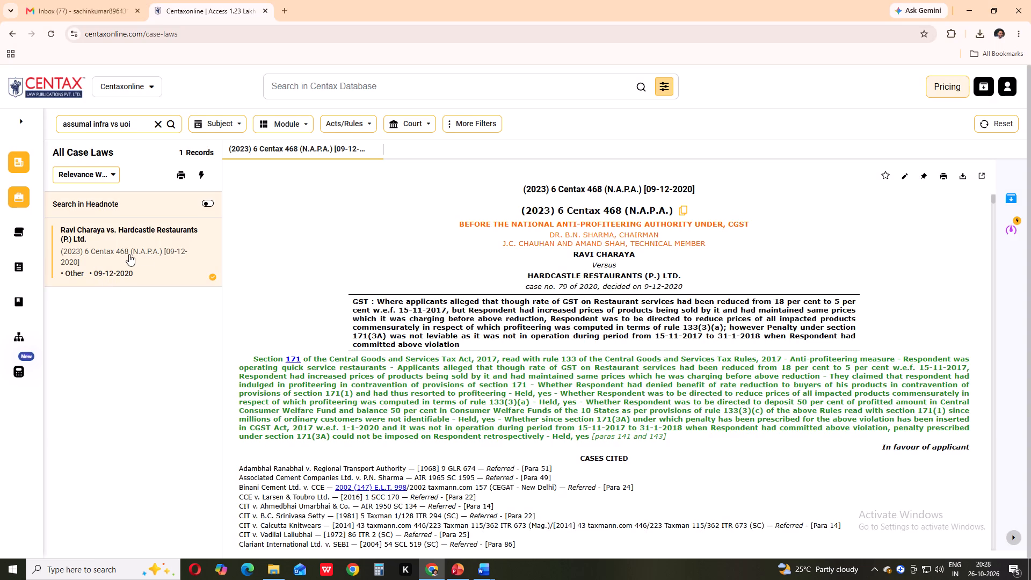
{"action": "scroll", "coordinate": [128, 254], "scroll_direction": "up", "scroll_amount": 4}
{"action": "scroll", "coordinate": [128, 254], "scroll_direction": "down", "scroll_amount": 3}
{"action": "scroll", "coordinate": [128, 254], "scroll_direction": "up", "scroll_amount": 4}
{"action": "key", "text": "alt+Tab"}
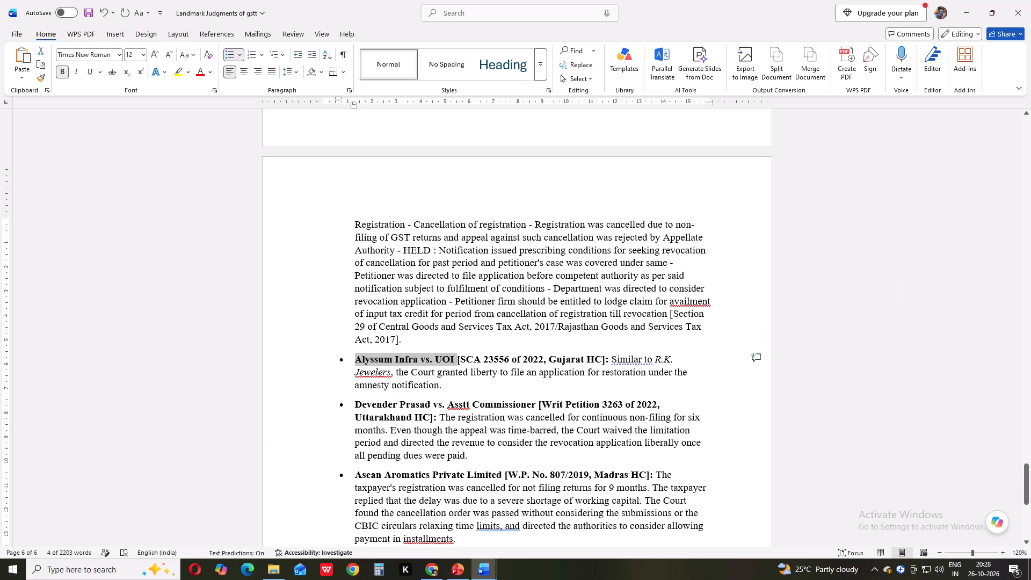
{"action": "key", "text": "alt+Tab"}
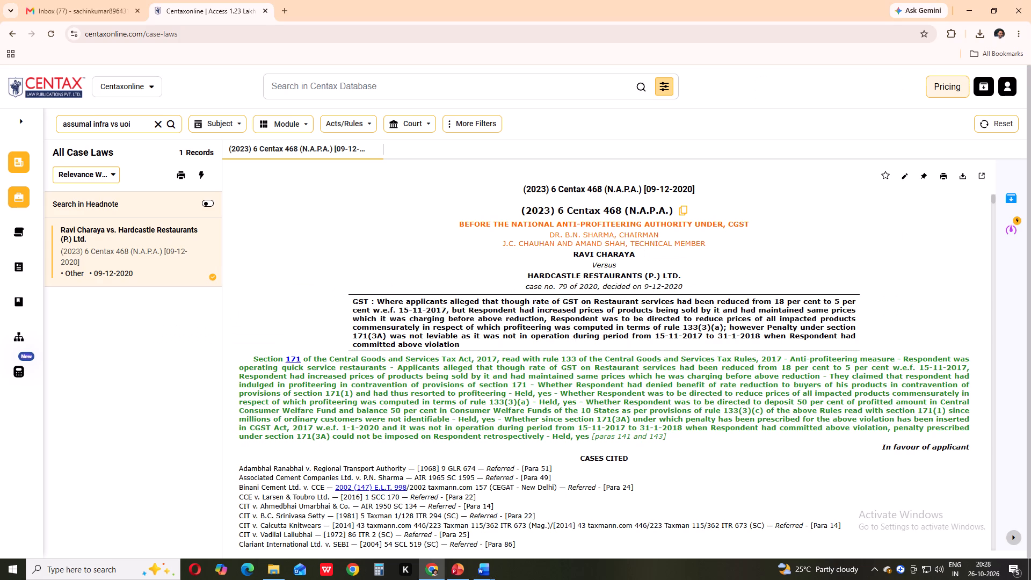
{"action": "key", "text": "alt+Tab"}
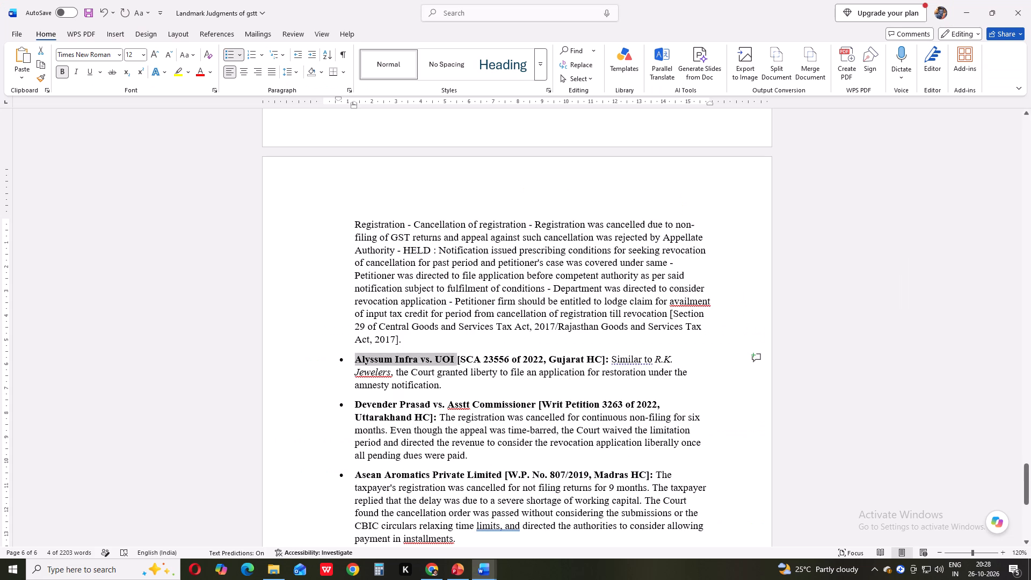
{"action": "key", "text": "alt+Tab"}
{"action": "key", "text": "alt+Tab"}
{"action": "key", "text": "alt+Tab"}
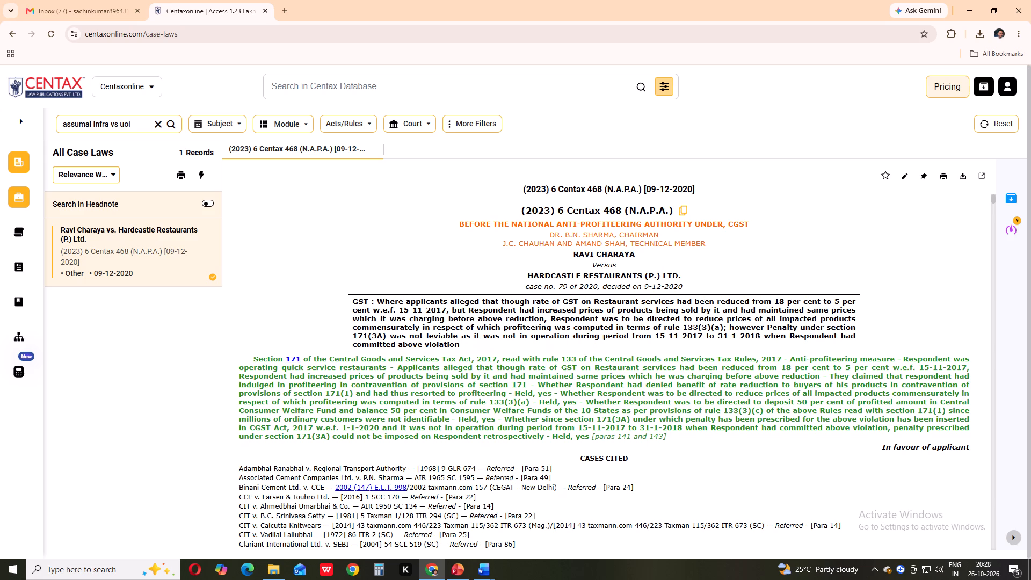
{"action": "key", "text": "alt+Tab"}
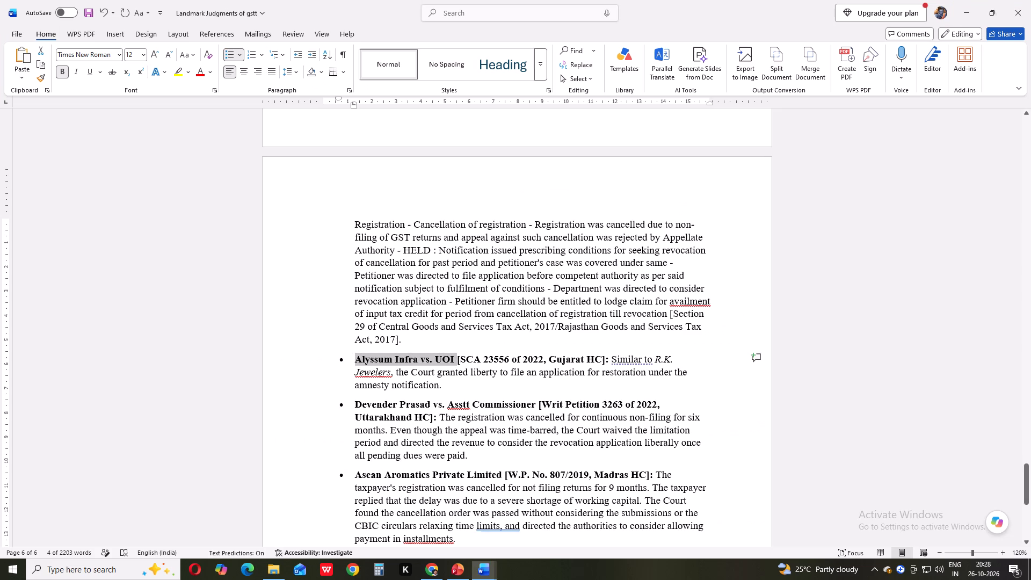
Copy the petitioner's name from the Uttarakhand HC entry in Word and search Centax by party name, without the pasted bullet.
{"action": "scroll", "coordinate": [513, 346], "scroll_direction": "down", "scroll_amount": 1}
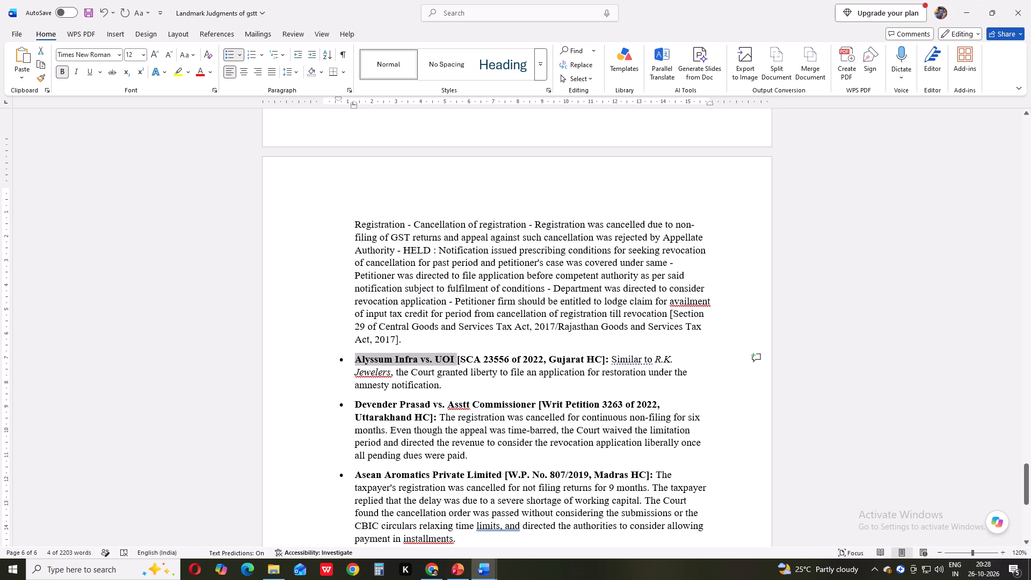
{"action": "scroll", "coordinate": [513, 346], "scroll_direction": "down", "scroll_amount": 1}
{"action": "left_click", "coordinate": [360, 345]}
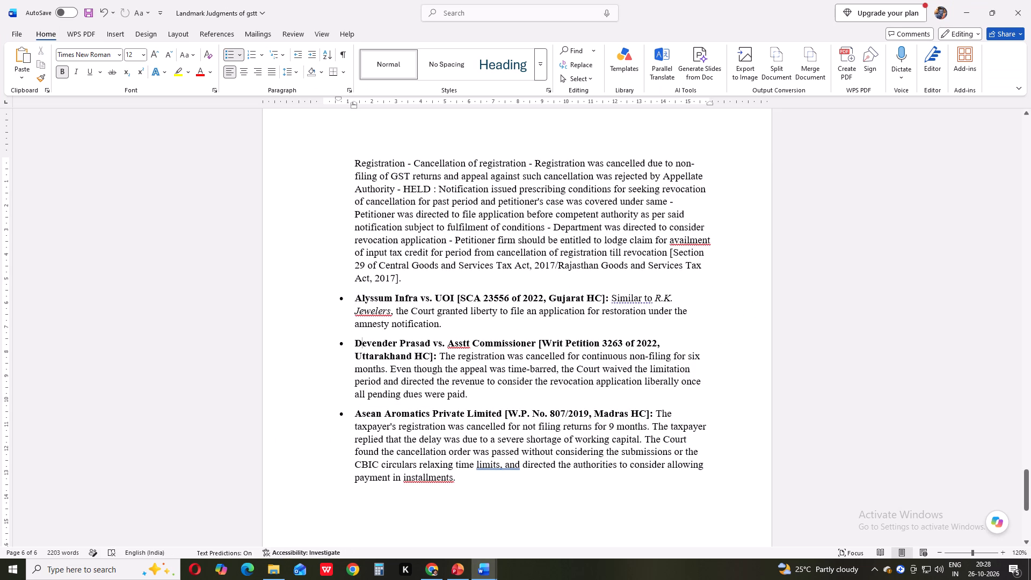
{"action": "left_click_drag", "start_coordinate": [355, 340], "coordinate": [416, 342]}
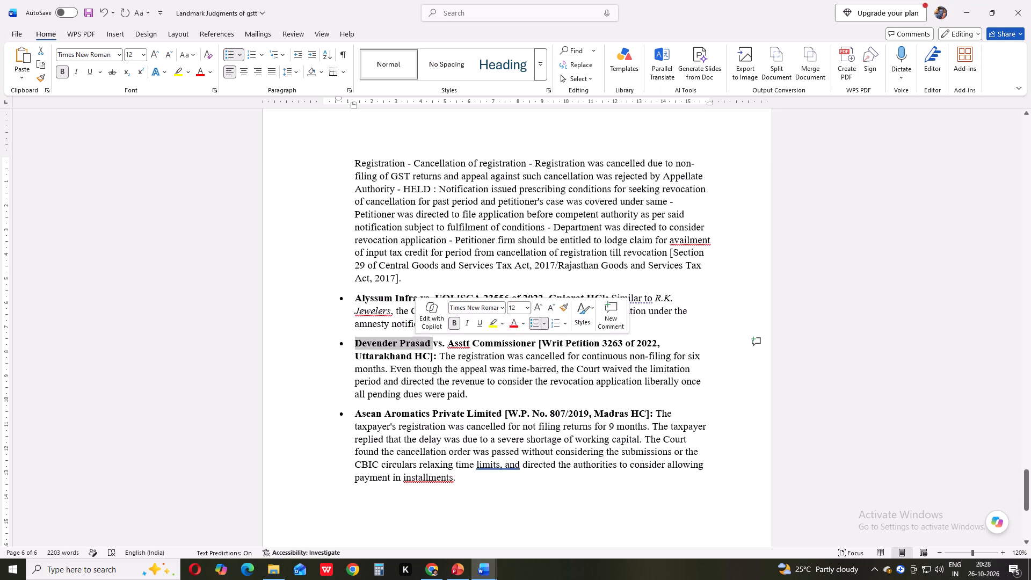
{"action": "key", "text": "ctrl+c"}
{"action": "key", "text": "alt+Tab"}
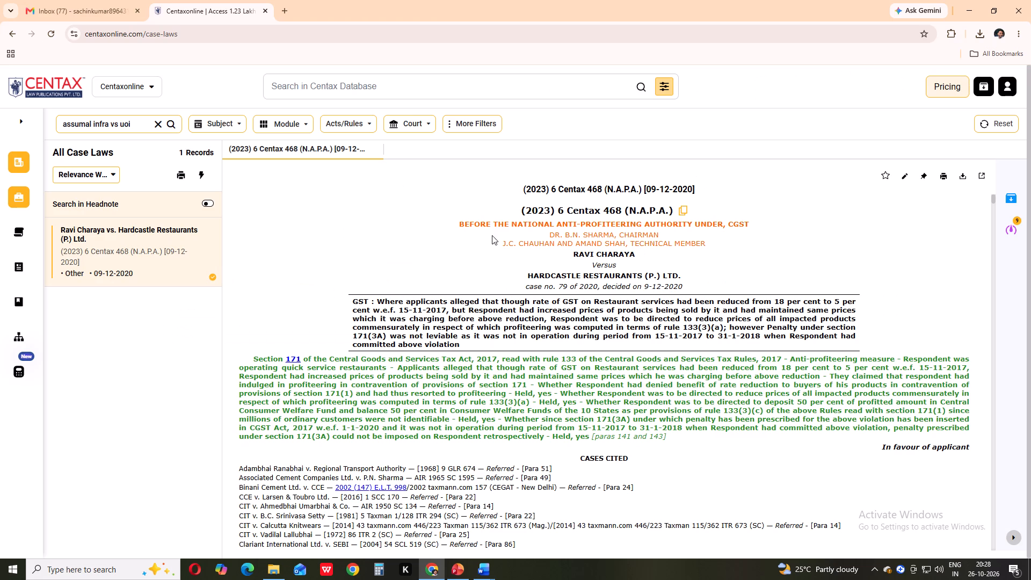
{"action": "left_click", "coordinate": [159, 124]}
{"action": "left_click", "coordinate": [438, 129]}
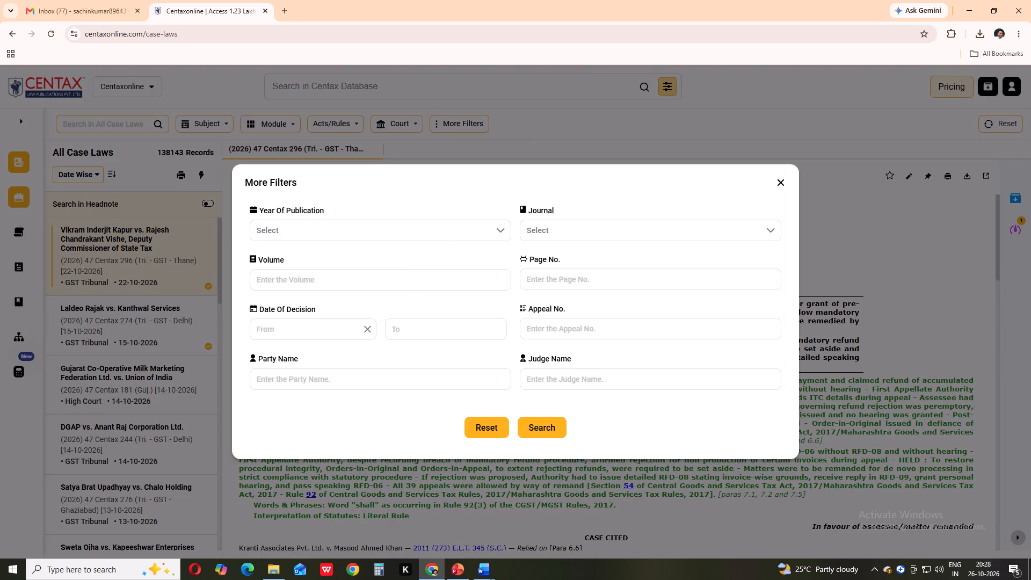
{"action": "left_click", "coordinate": [286, 377]}
{"action": "key", "text": "ctrl+v"}
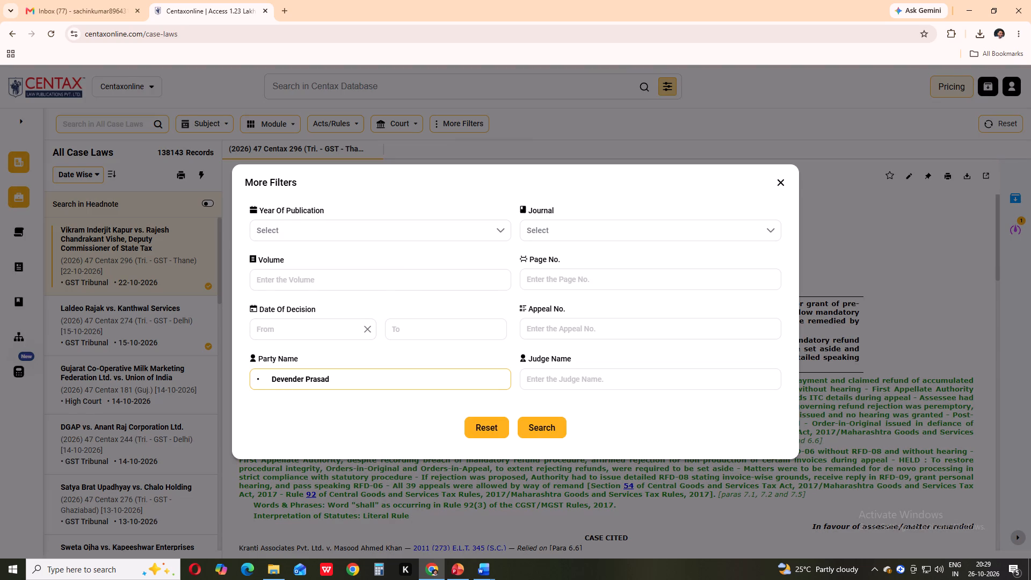
{"action": "left_click", "coordinate": [272, 379]}
{"action": "key", "text": "BackSpace"}
{"action": "key", "text": "BackSpace"}
{"action": "key", "text": "BackSpace"}
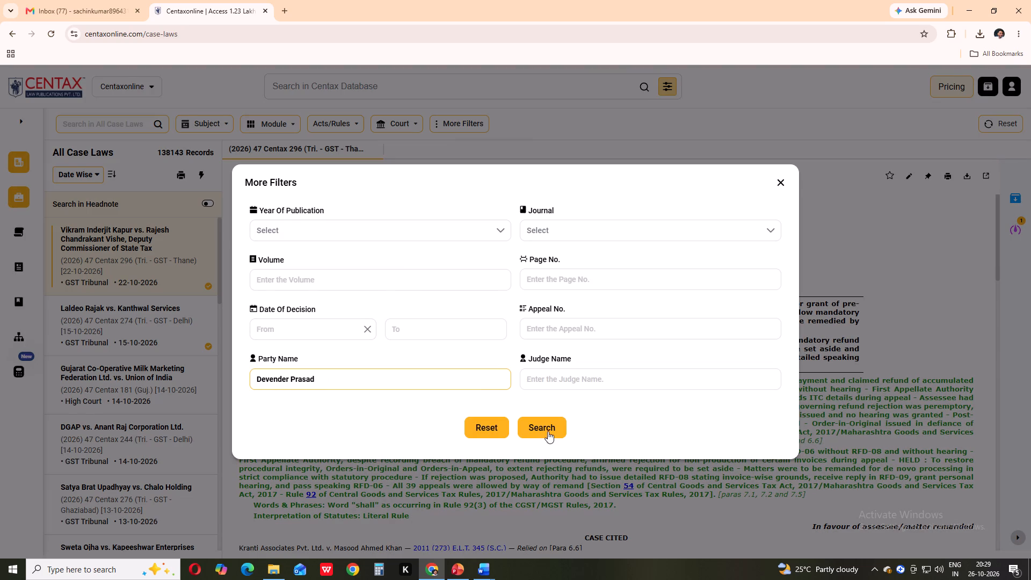
{"action": "left_click", "coordinate": [548, 431]}
Check the petitioner's name against the Word entry and rerun the Centax party-name search.
{"action": "key", "text": "alt+Tab"}
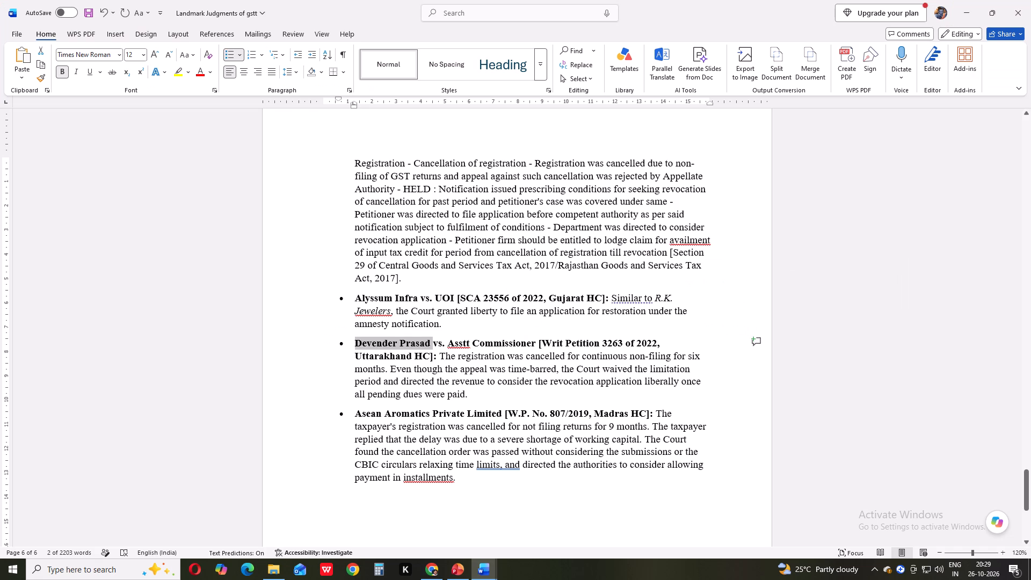
{"action": "key", "text": "alt+Tab"}
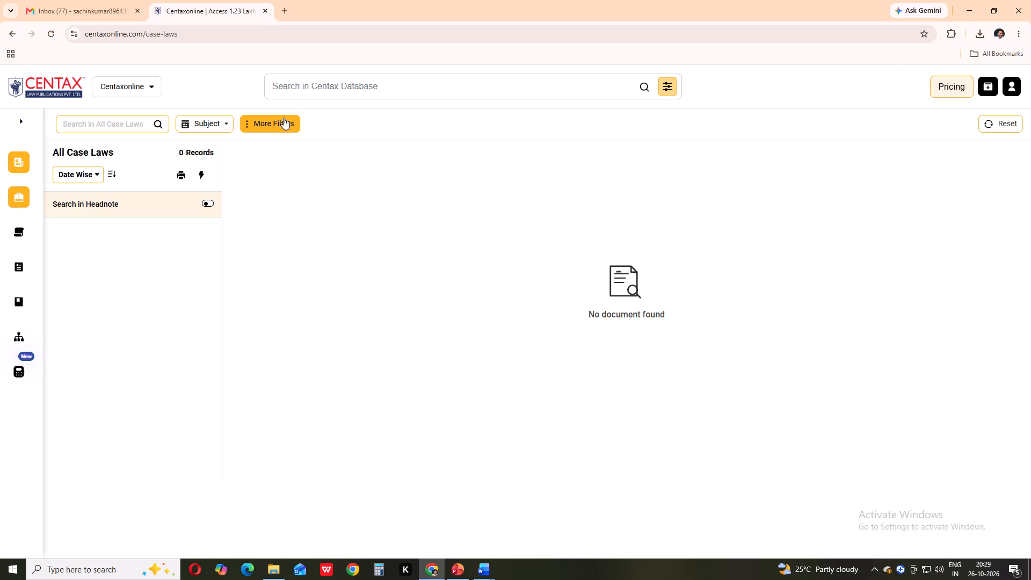
{"action": "left_click", "coordinate": [284, 118]}
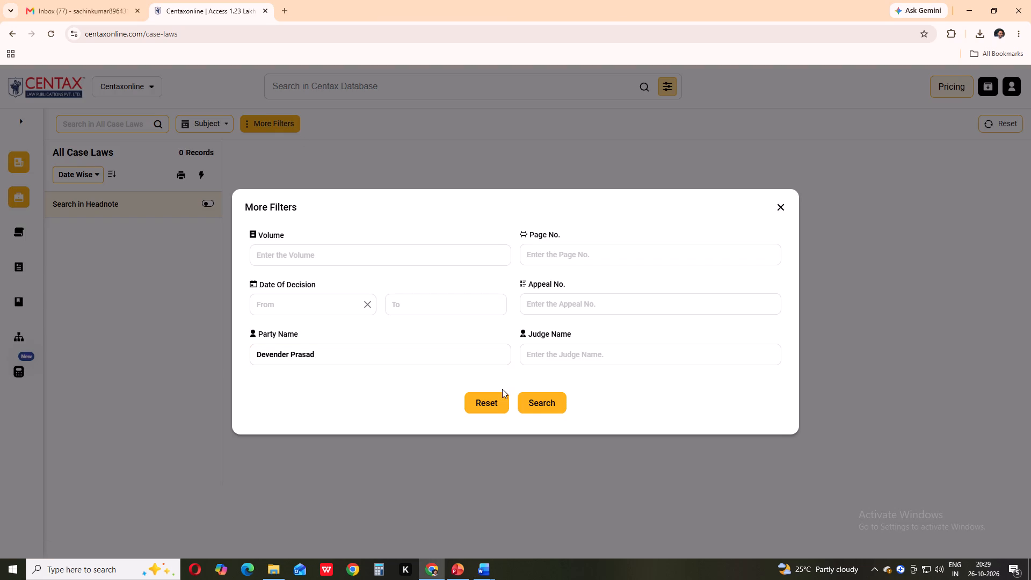
{"action": "left_click", "coordinate": [533, 402]}
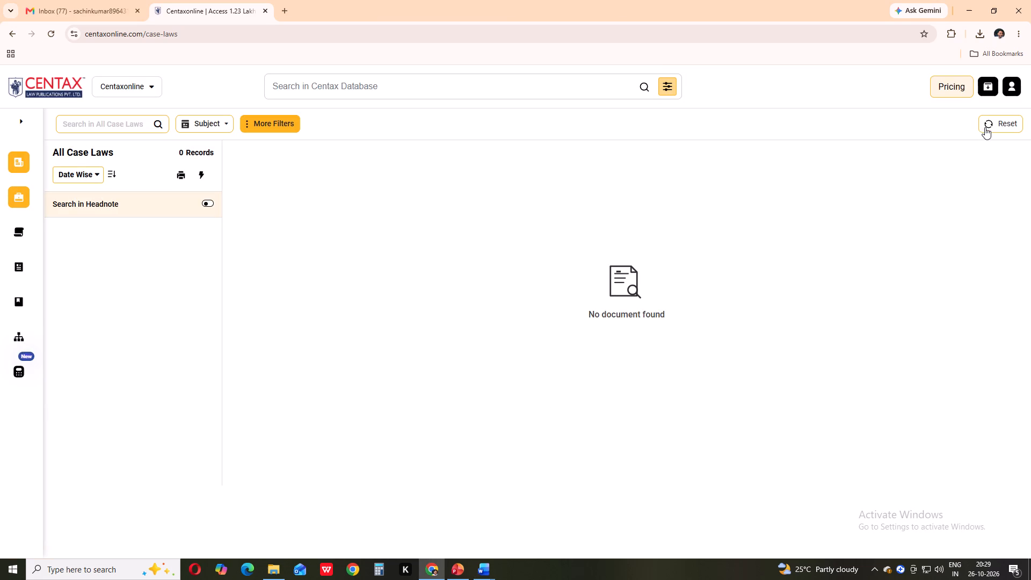
Reset the case-law filters and search all case laws for the Uttarakhand HC petitioner's name, without the pasted bullet.
{"action": "left_click", "coordinate": [985, 127]}
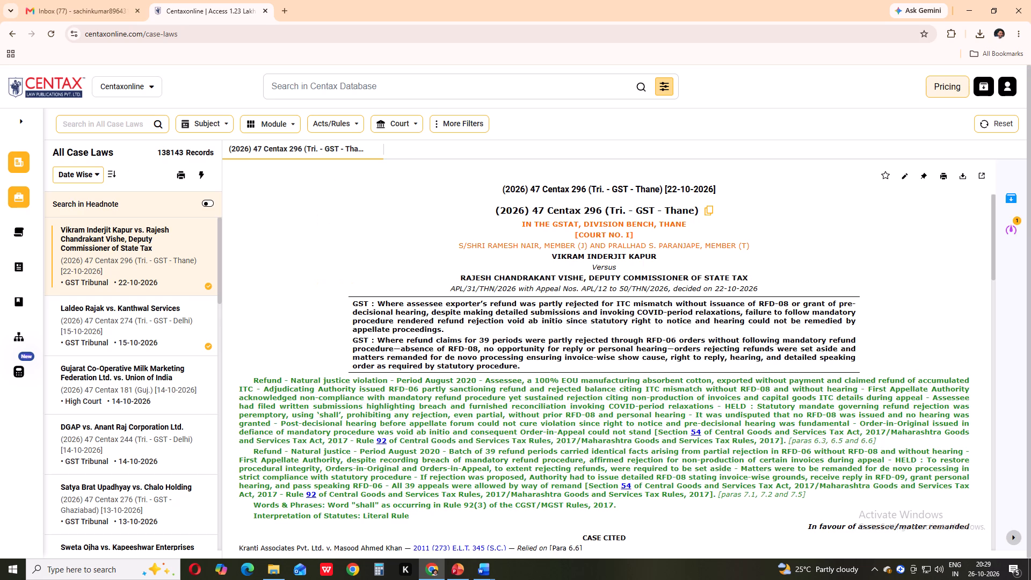
{"action": "left_click", "coordinate": [92, 132]}
{"action": "key", "text": "ctrl+v"}
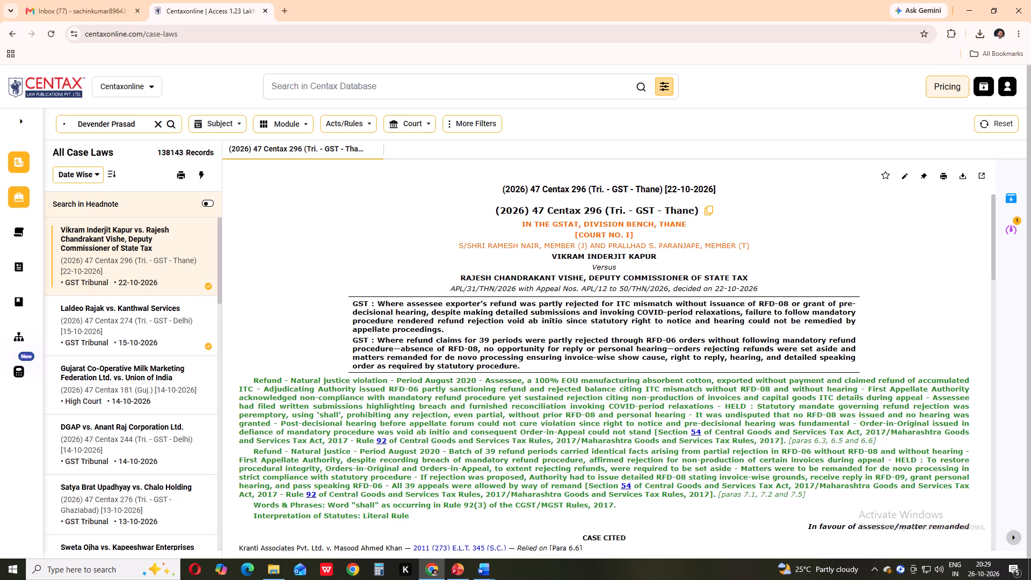
{"action": "left_click", "coordinate": [79, 127]}
{"action": "key", "text": "BackSpace"}
{"action": "key", "text": "BackSpace"}
{"action": "key", "text": "BackSpace"}
{"action": "key", "text": "BackSpace"}
{"action": "key", "text": "BackSpace"}
{"action": "key", "text": "Return"}
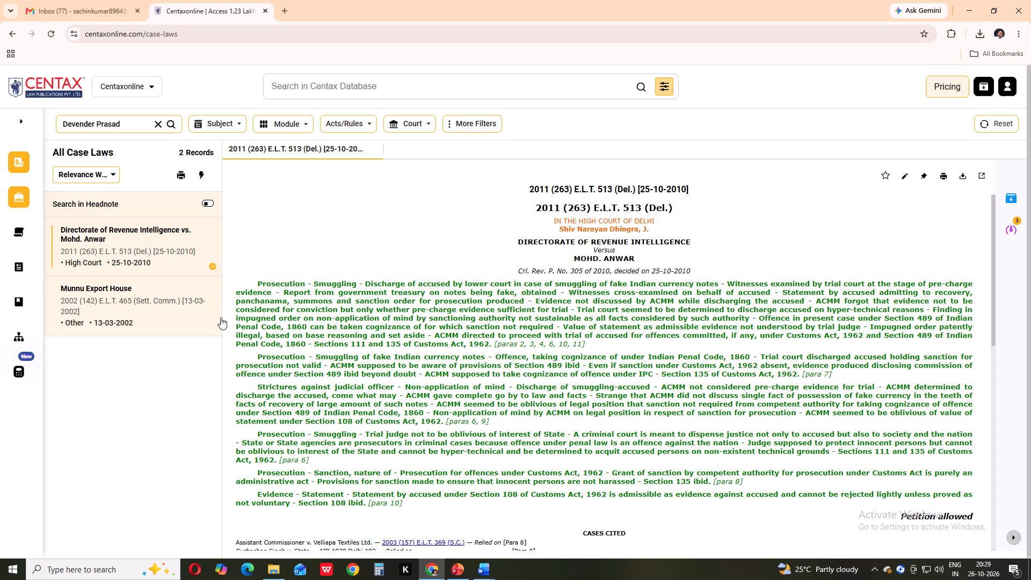
Copy the full case title, including Asstt Commissioner, from the Uttarakhand HC entry in Word and search all Centax case laws for it.
{"action": "key", "text": "alt+Tab"}
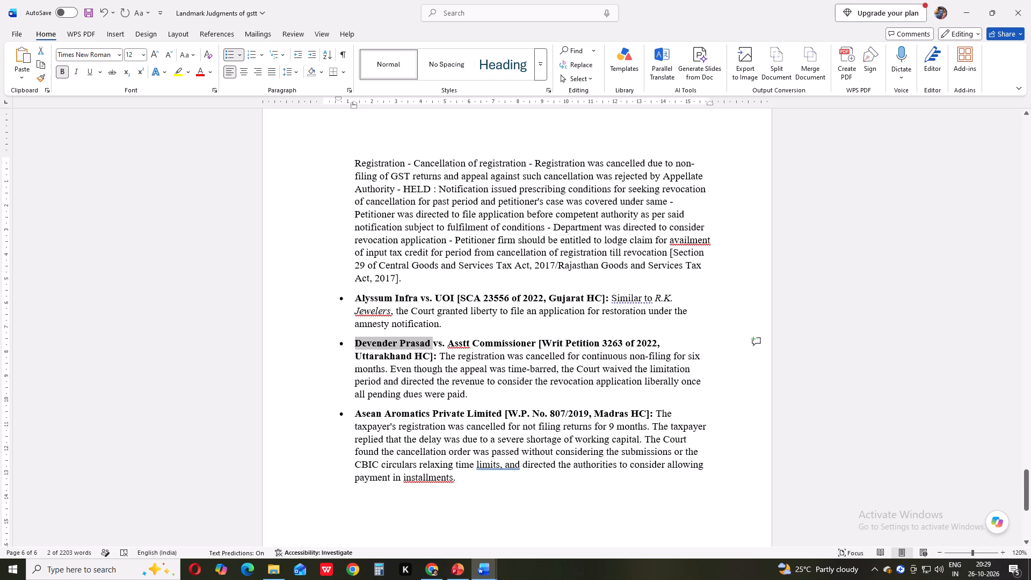
{"action": "scroll", "coordinate": [492, 397], "scroll_direction": "down", "scroll_amount": 4}
{"action": "scroll", "coordinate": [492, 397], "scroll_direction": "up", "scroll_amount": 12}
{"action": "scroll", "coordinate": [492, 397], "scroll_direction": "down", "scroll_amount": 8}
{"action": "left_click", "coordinate": [363, 347]}
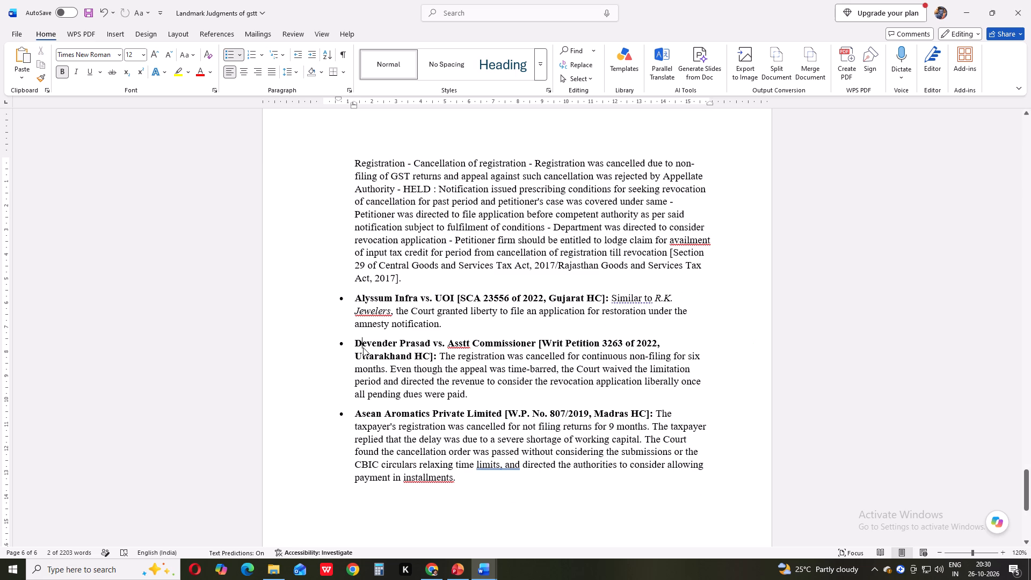
{"action": "left_click_drag", "start_coordinate": [356, 341], "coordinate": [495, 343]}
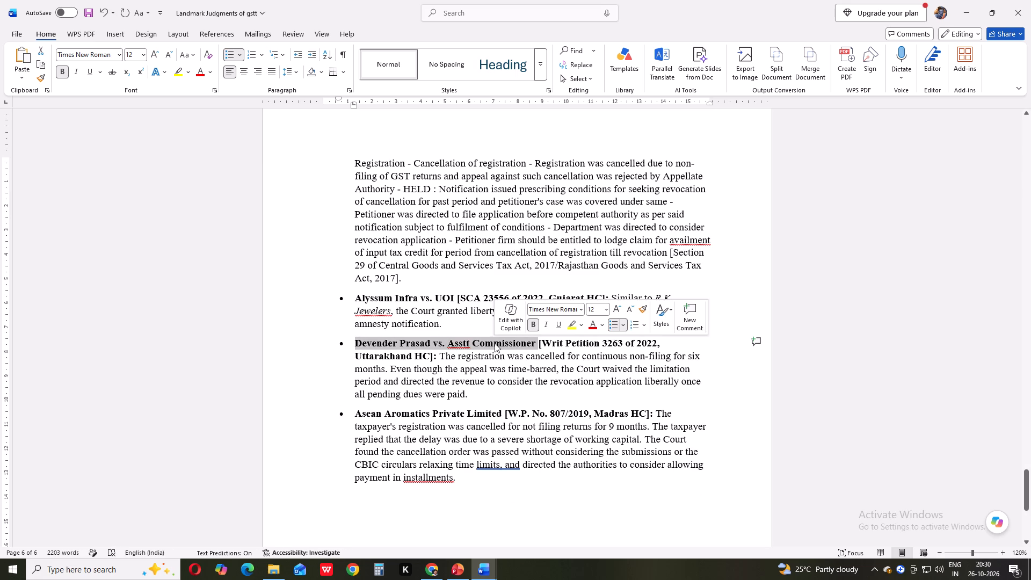
{"action": "key", "text": "ctrl+c"}
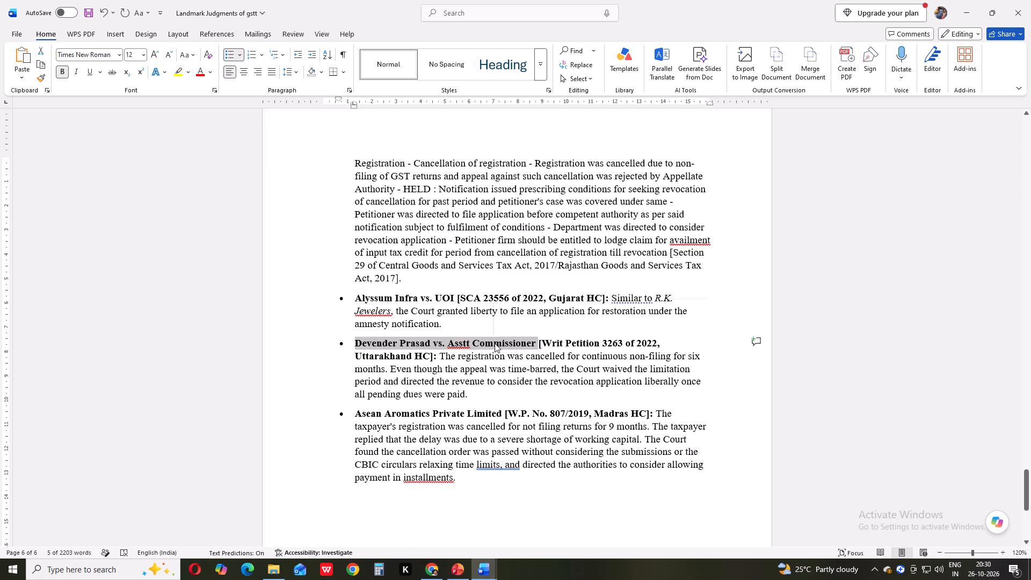
{"action": "key", "text": "alt+Tab"}
{"action": "left_click", "coordinate": [157, 120]}
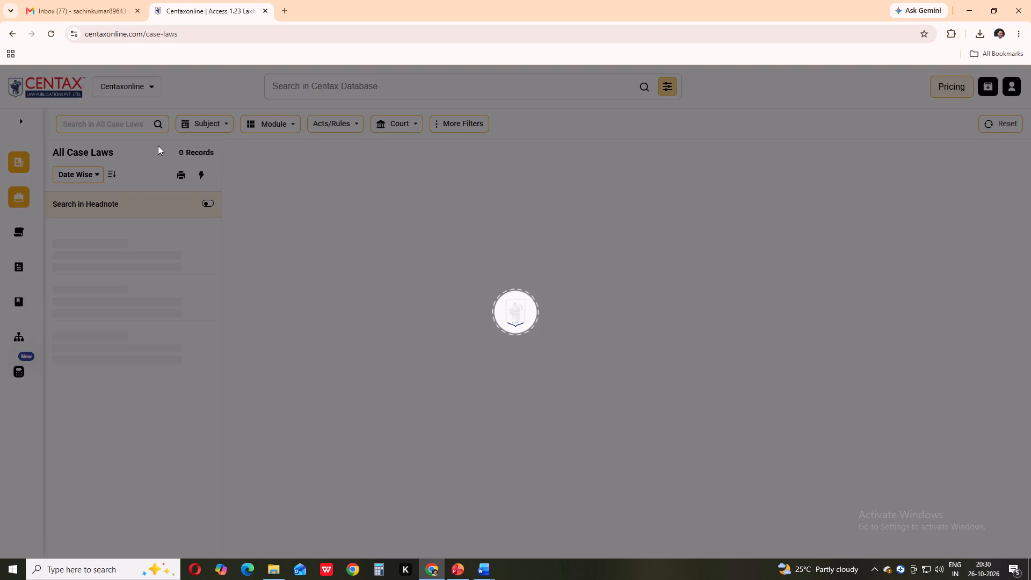
{"action": "left_click", "coordinate": [124, 124]}
{"action": "key", "text": "ctrl+v"}
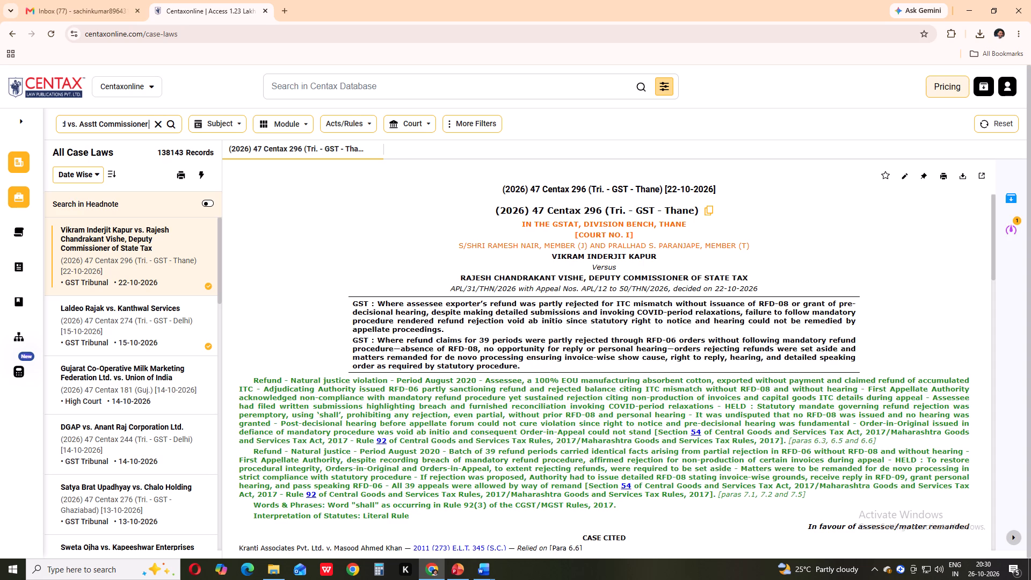
{"action": "key", "text": "Return"}
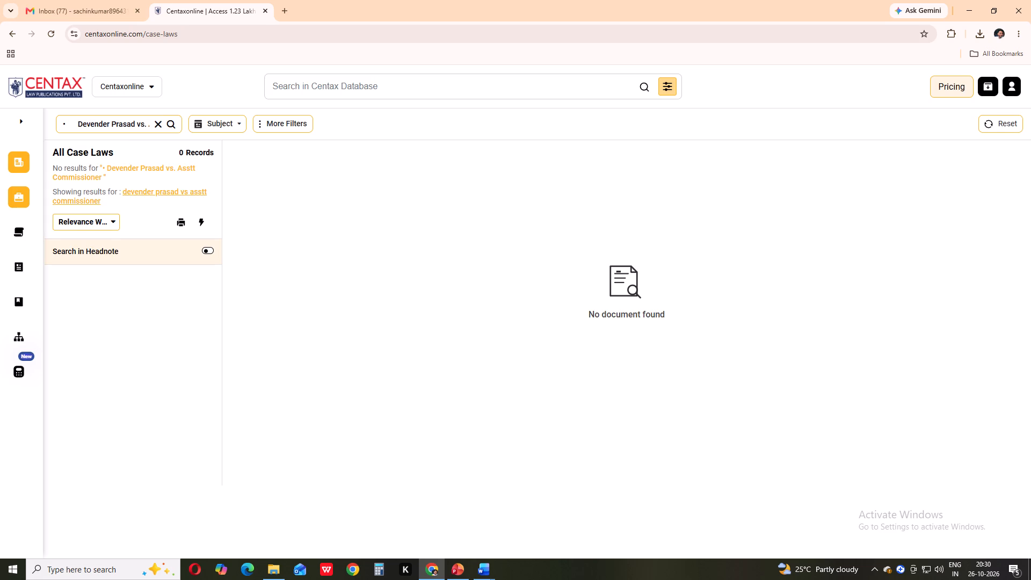
Remove the pasted bullet from the searched case title and search all case laws again.
{"action": "left_click", "coordinate": [79, 122]}
{"action": "key", "text": "BackSpace"}
{"action": "key", "text": "BackSpace"}
{"action": "key", "text": "BackSpace"}
{"action": "key", "text": "BackSpace"}
{"action": "key", "text": "BackSpace"}
{"action": "key", "text": "Return"}
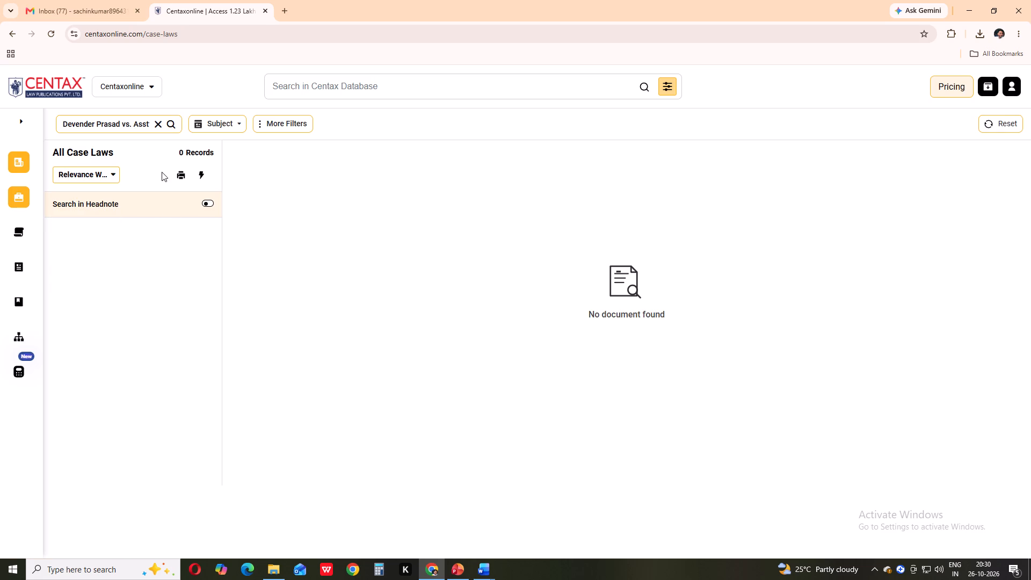
Review the searched case title through to its end and rerun the search for it.
{"action": "left_click", "coordinate": [125, 124]}
{"action": "key", "text": "Return"}
{"action": "key", "text": "Return"}
{"action": "key", "text": "Return"}
{"action": "key", "text": "Right"}
{"action": "key", "text": "Right"}
{"action": "key", "text": "Right"}
{"action": "key", "text": "Right"}
{"action": "key", "text": "Right"}
{"action": "key", "text": "Right"}
{"action": "key", "text": "Right"}
{"action": "key", "text": "Right"}
{"action": "key", "text": "Right"}
{"action": "key", "text": "Right"}
{"action": "key", "text": "Right"}
{"action": "key", "text": "Right"}
{"action": "key", "text": "Right"}
{"action": "key", "text": "Right"}
{"action": "key", "text": "Right"}
{"action": "key", "text": "Right"}
{"action": "key", "text": "Right"}
{"action": "key", "text": "Right"}
{"action": "key", "text": "Right"}
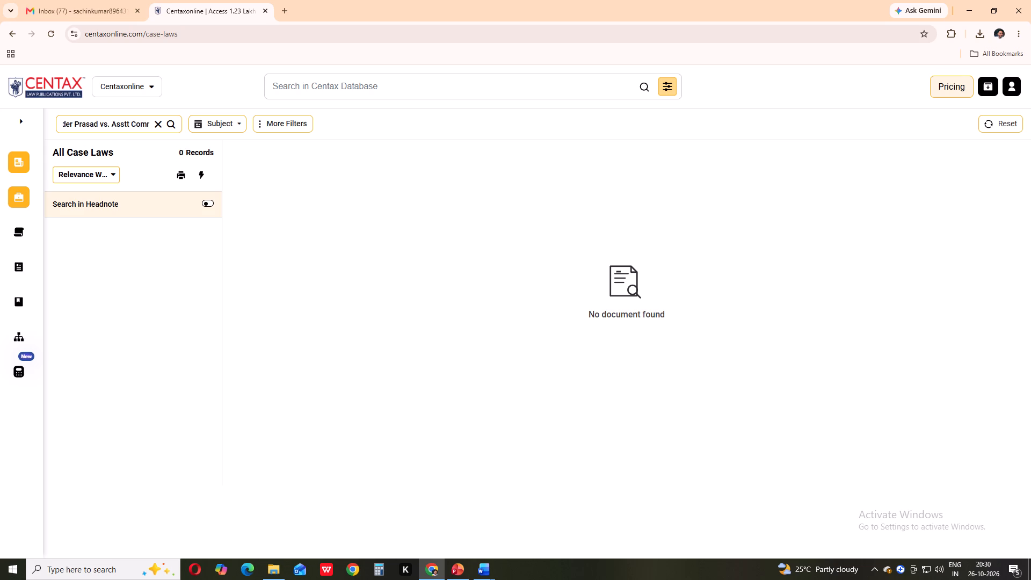
{"action": "key", "text": "Return"}
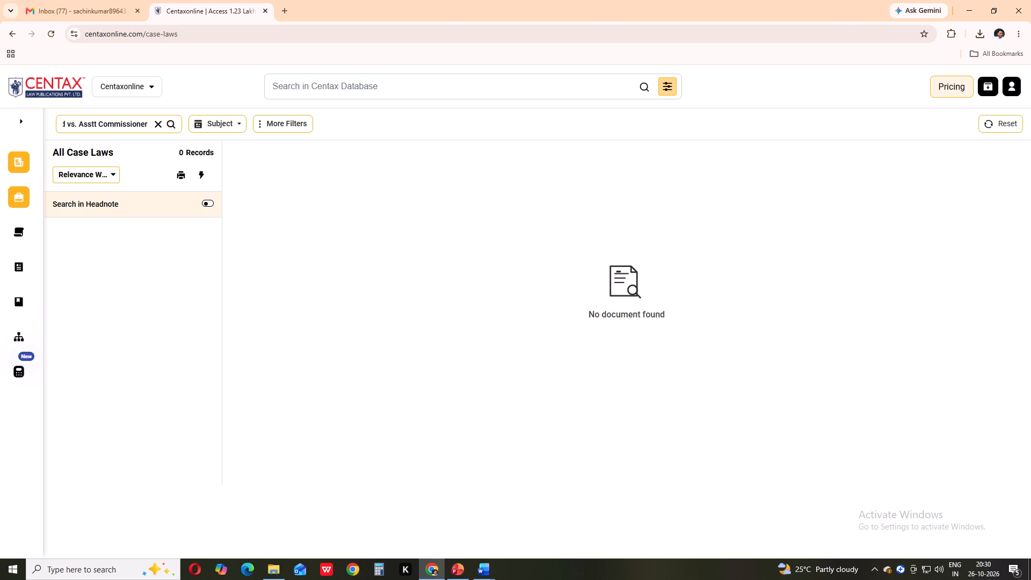
Add blank lines after the Asean Aromatics Private Limited entry in Word until the insertion point reaches a new page.
{"action": "key", "text": "alt+Tab"}
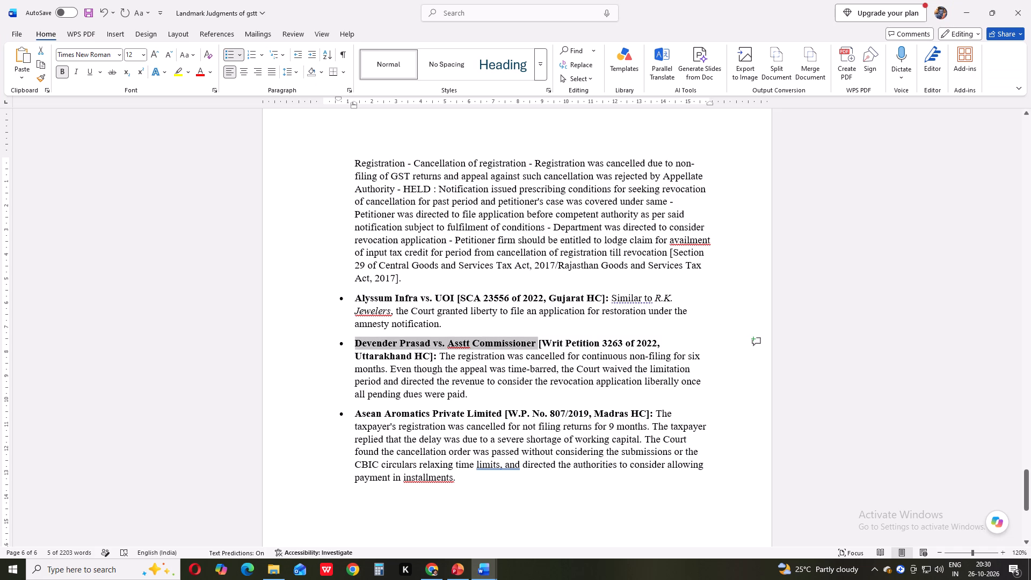
{"action": "scroll", "coordinate": [528, 365], "scroll_direction": "down", "scroll_amount": 2}
{"action": "scroll", "coordinate": [493, 418], "scroll_direction": "down", "scroll_amount": 6}
{"action": "scroll", "coordinate": [490, 324], "scroll_direction": "up", "scroll_amount": 4}
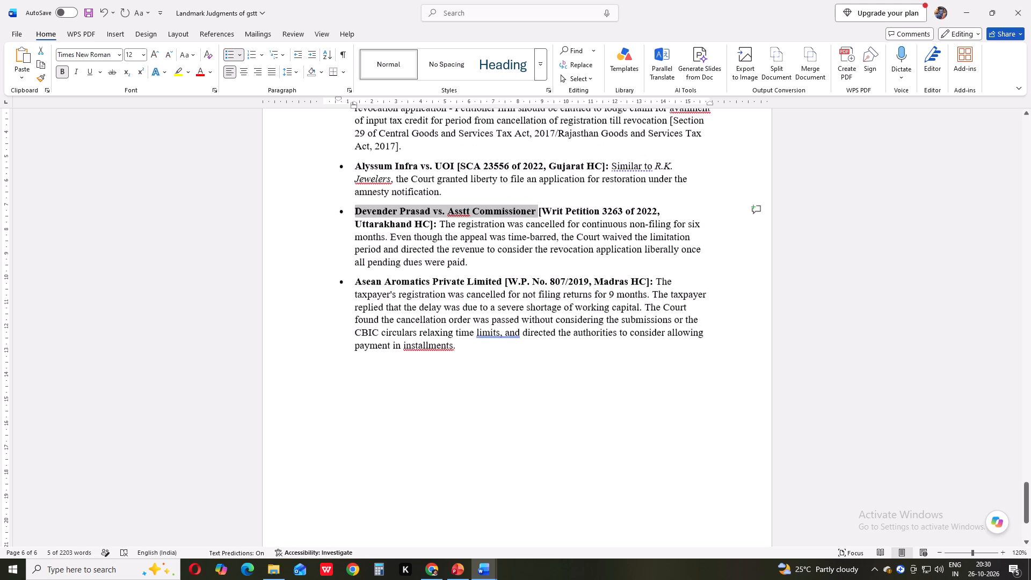
{"action": "scroll", "coordinate": [485, 339], "scroll_direction": "down", "scroll_amount": 2}
{"action": "left_click", "coordinate": [471, 300]}
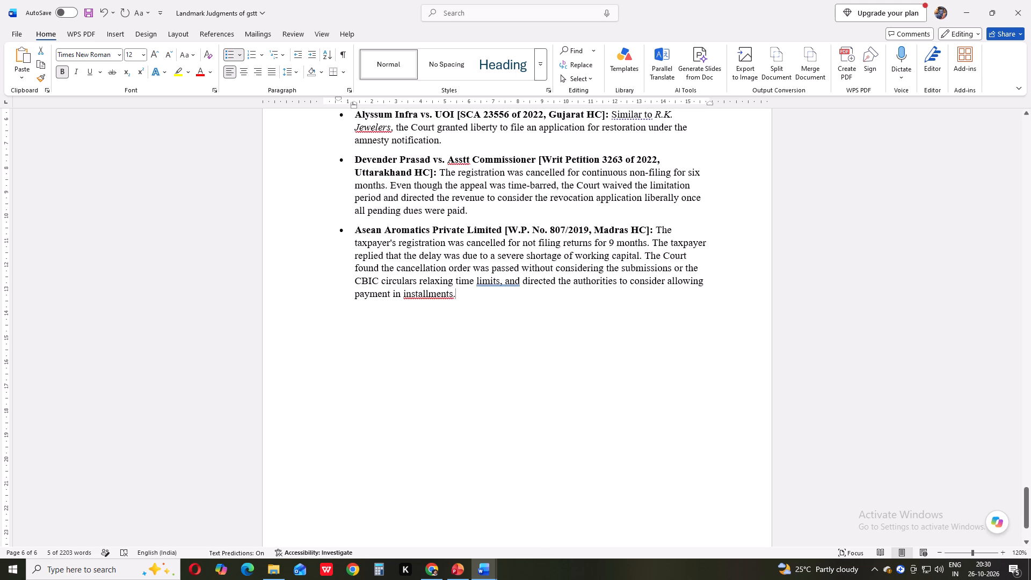
{"action": "key", "text": "Return"}
{"action": "key", "text": "Return"}
{"action": "key", "text": "Return"}
{"action": "key", "text": "Return"}
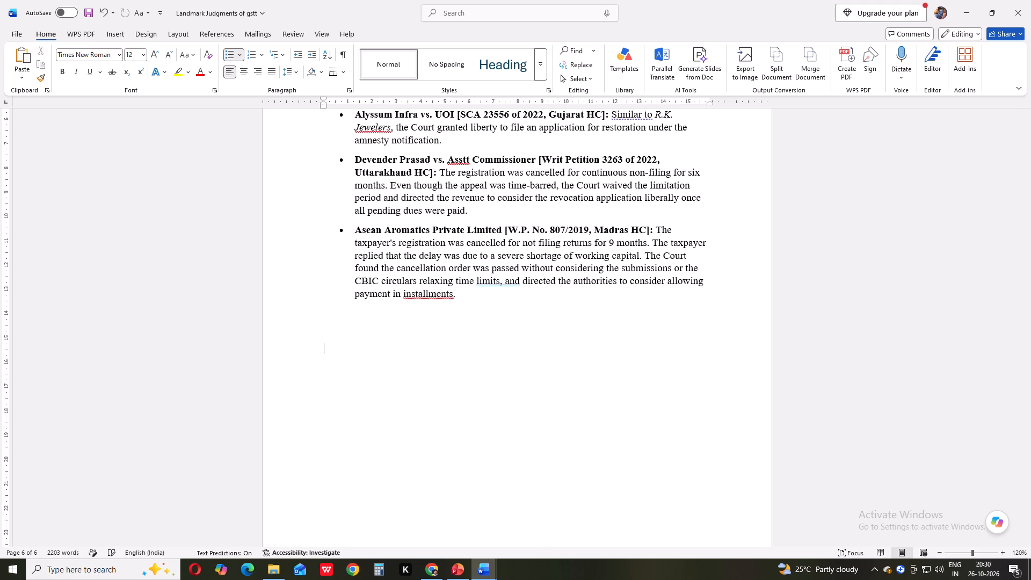
{"action": "key", "text": "Return"}
{"action": "key", "text": "Return"}
{"action": "key", "text": "Return"}
{"action": "key", "text": "Return"}
{"action": "key", "text": "Return"}
{"action": "key", "text": "Return"}
{"action": "key", "text": "Return"}
{"action": "key", "text": "Return"}
{"action": "key", "text": "Return"}
{"action": "key", "text": "Return"}
{"action": "key", "text": "Return"}
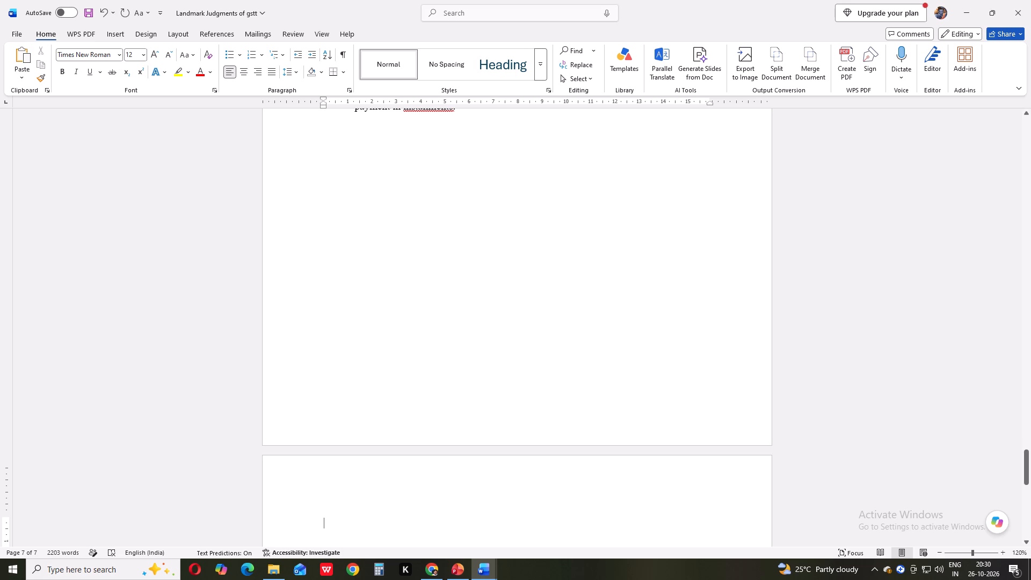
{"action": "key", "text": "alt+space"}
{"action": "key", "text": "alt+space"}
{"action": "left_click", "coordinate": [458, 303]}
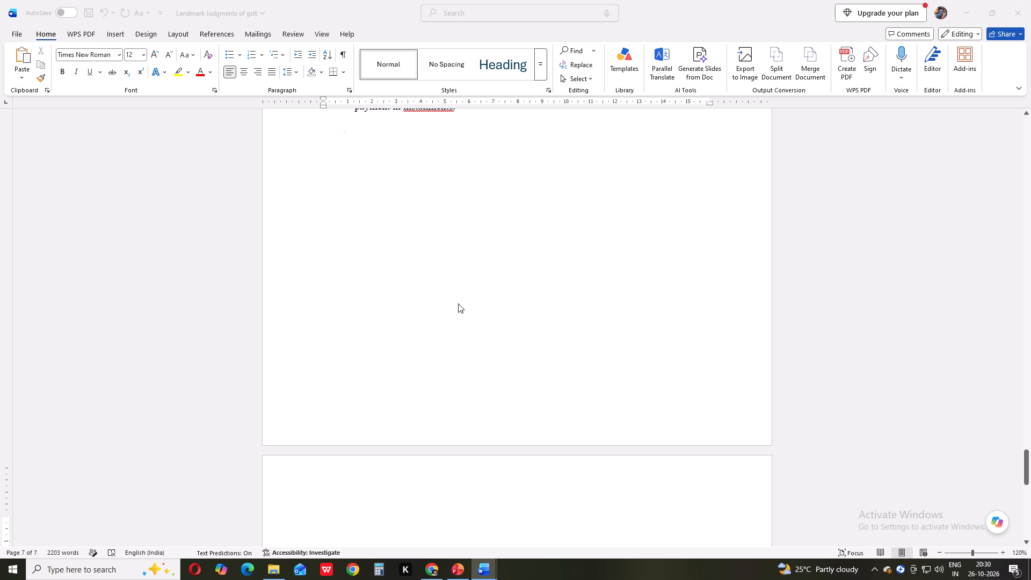
Remove the stray trailing whitespace at the end of the Landmark Judgments of gstt document and add two blank lines.
{"action": "key", "text": "space"}
{"action": "key", "text": "Tab"}
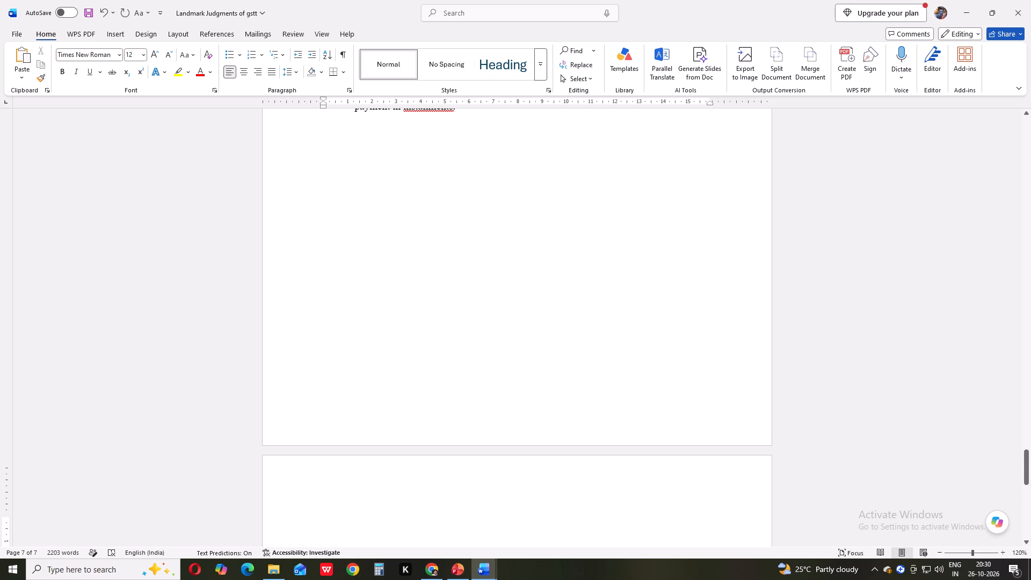
{"action": "key", "text": "alt+Tab"}
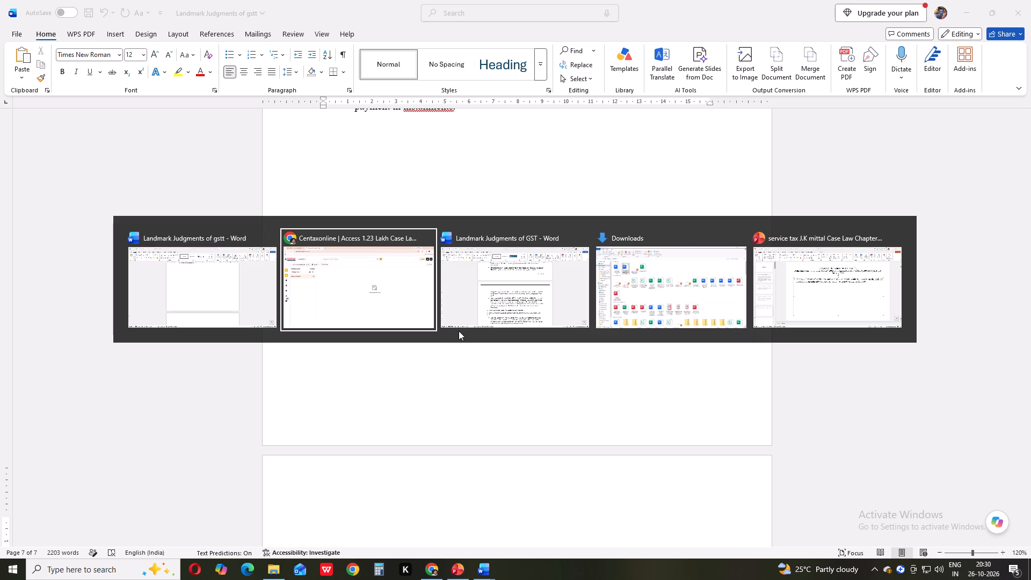
{"action": "key", "text": "alt+Tab"}
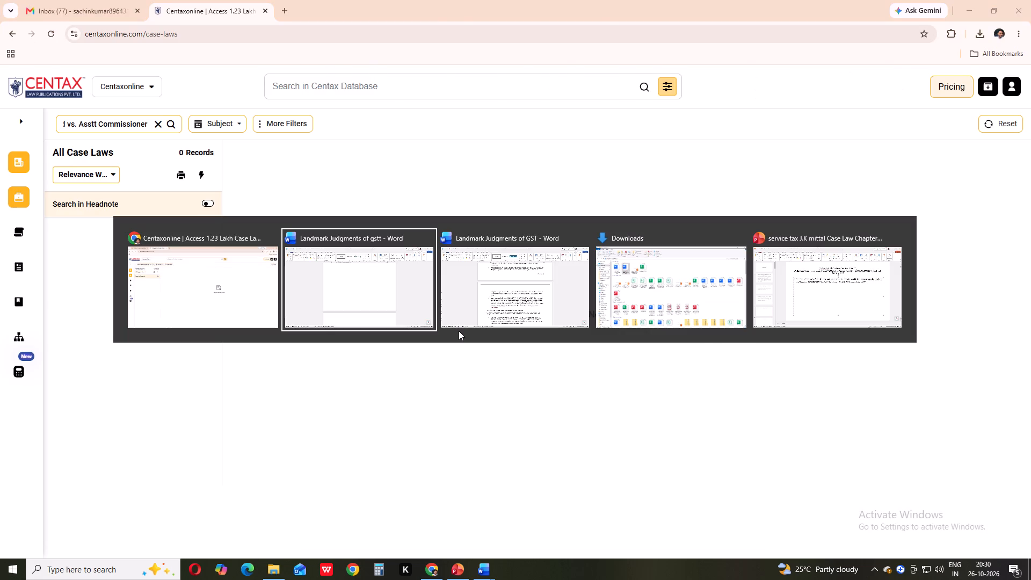
{"action": "key", "text": "BackSpace"}
{"action": "key", "text": "BackSpace"}
{"action": "key", "text": "BackSpace"}
{"action": "key", "text": "BackSpace"}
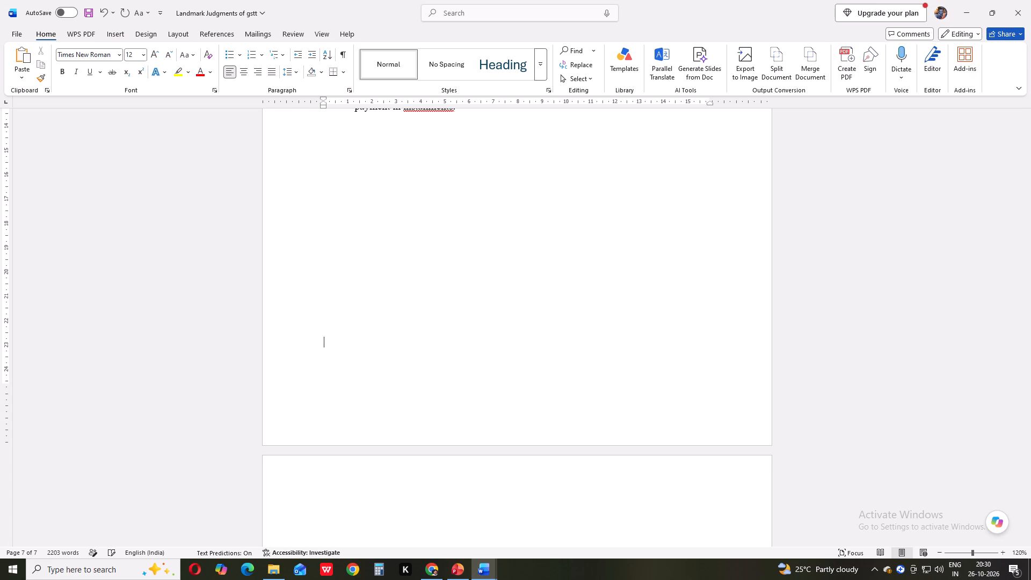
{"action": "key", "text": "Return"}
{"action": "key", "text": "Return"}
Copy section 4, Violation of Natural Justice, with its four case entries from Landmark Judgments of GST to the end of the gstt document.
{"action": "key", "text": "alt+Tab"}
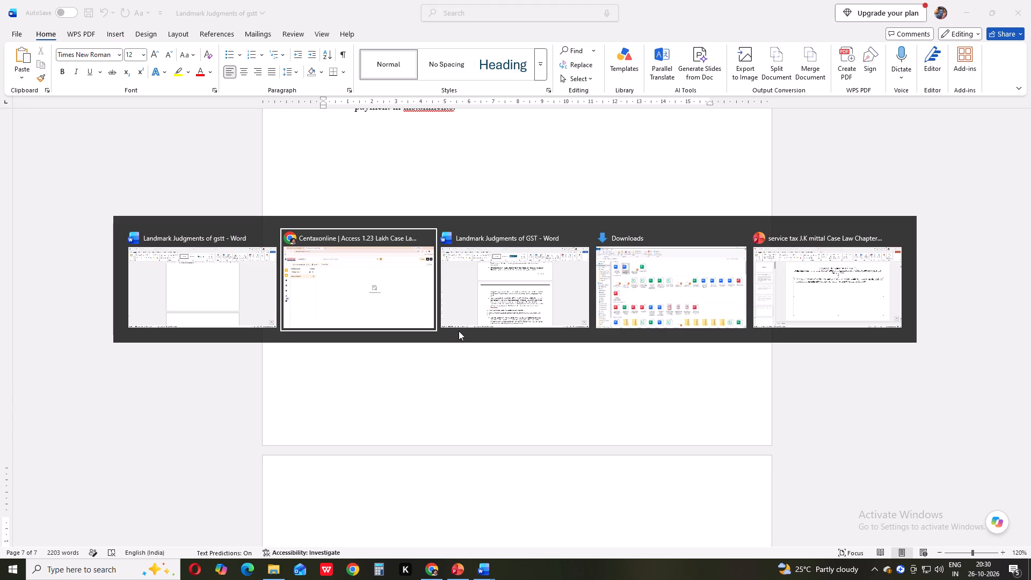
{"action": "key", "text": "alt+Tab"}
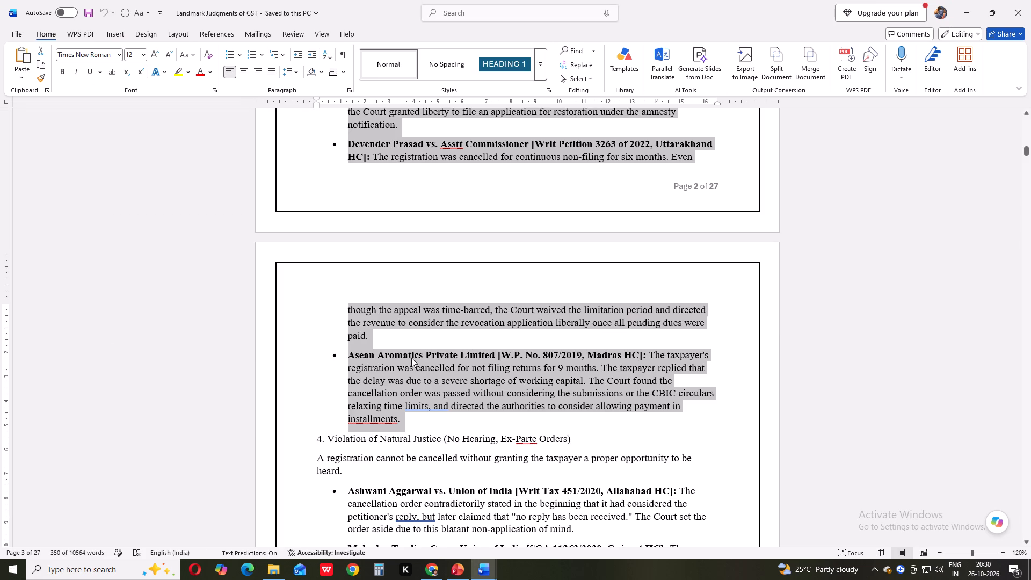
{"action": "scroll", "coordinate": [411, 358], "scroll_direction": "down", "scroll_amount": 5}
{"action": "scroll", "coordinate": [364, 277], "scroll_direction": "down", "scroll_amount": 1}
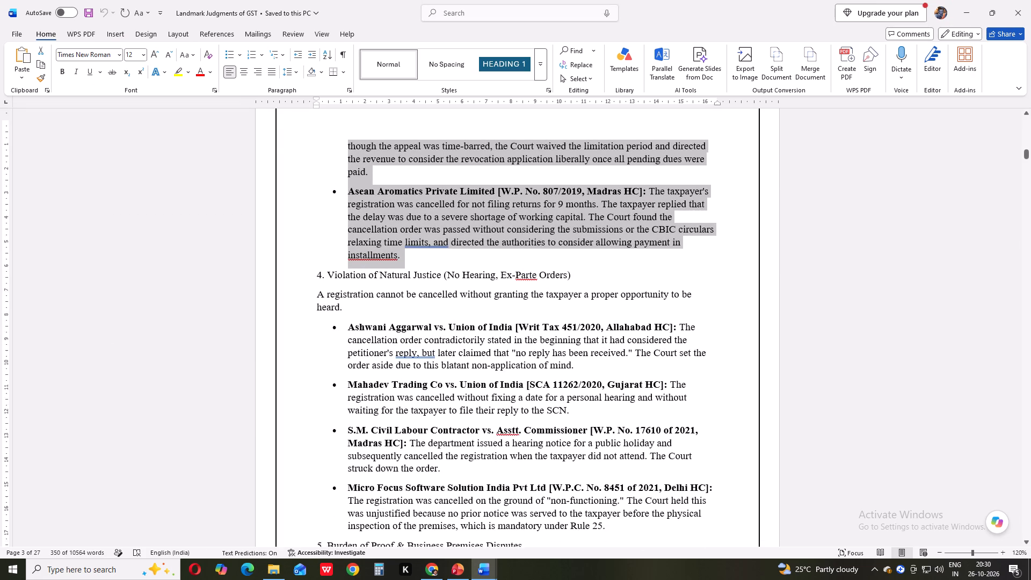
{"action": "scroll", "coordinate": [364, 277], "scroll_direction": "down", "scroll_amount": 1}
{"action": "left_click_drag", "start_coordinate": [314, 224], "coordinate": [503, 452]}
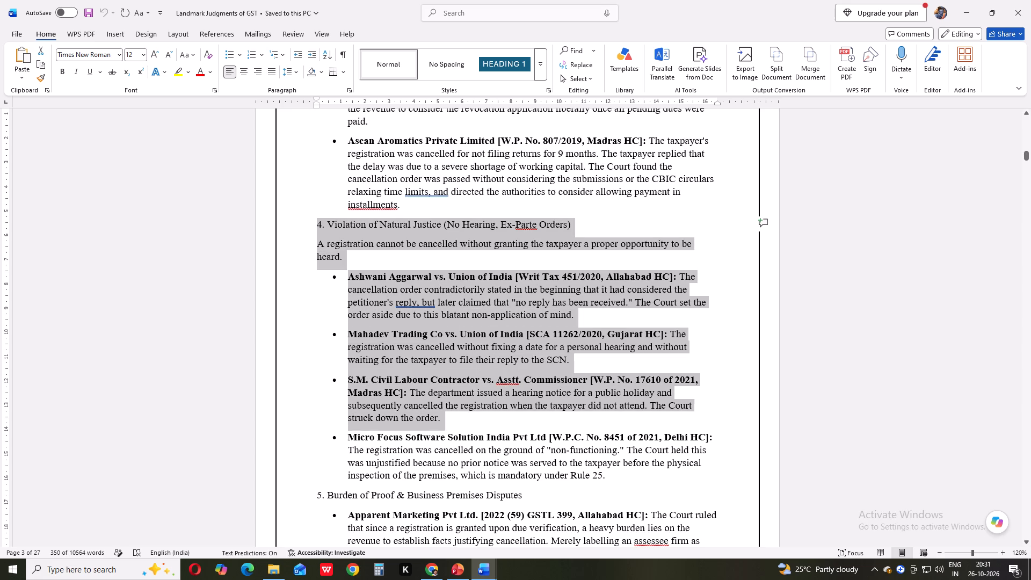
{"action": "left_click_drag", "start_coordinate": [503, 452], "coordinate": [616, 475]}
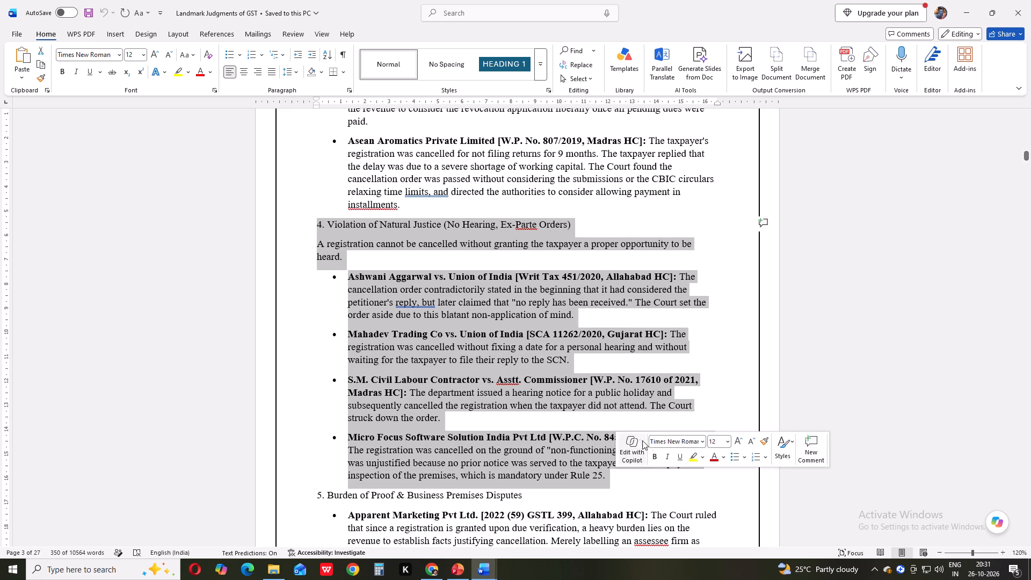
{"action": "key", "text": "ctrl+c"}
{"action": "key", "text": "alt+Tab"}
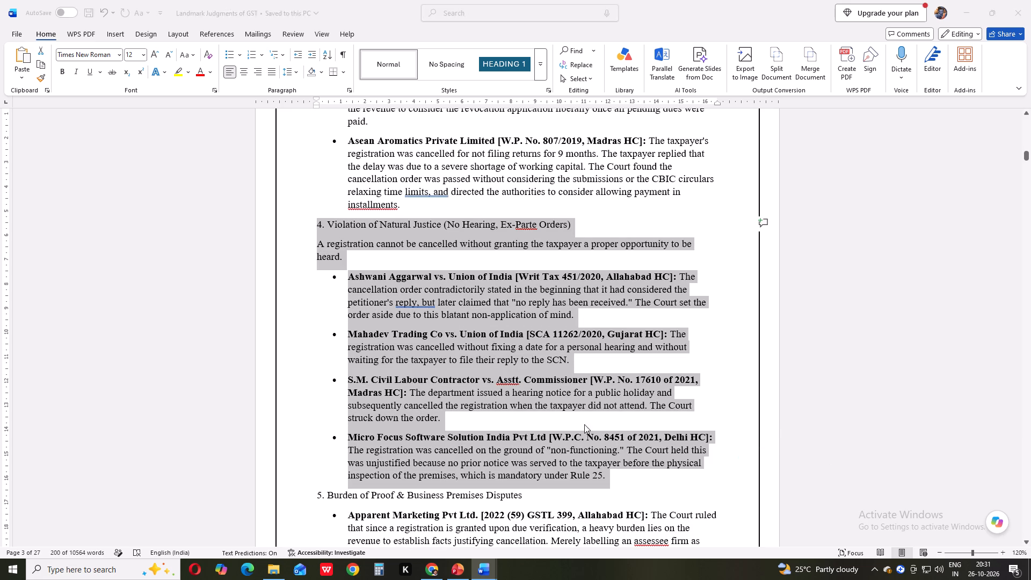
{"action": "key", "text": "ctrl+v"}
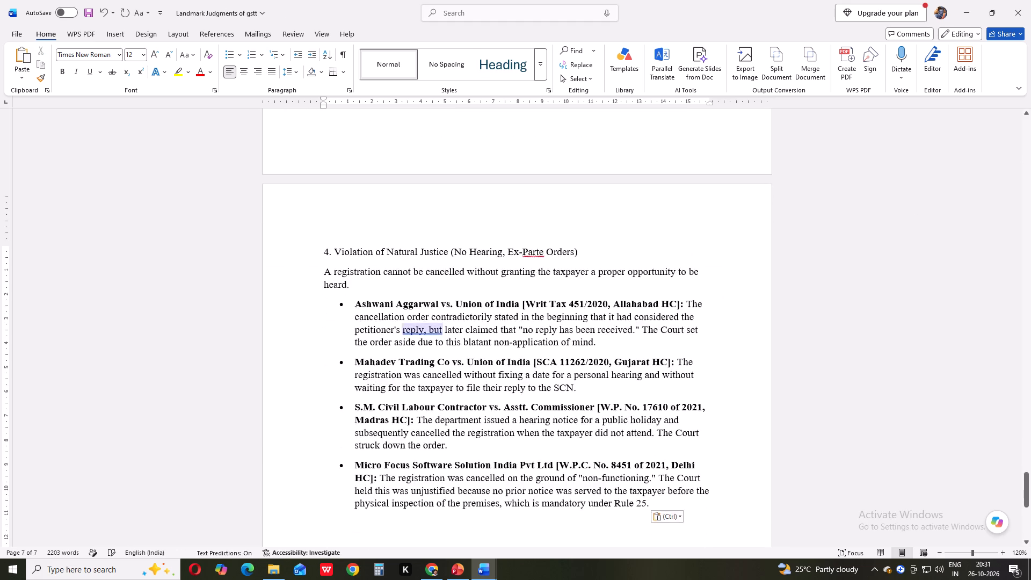
{"action": "scroll", "coordinate": [398, 331], "scroll_direction": "down", "scroll_amount": 3}
{"action": "scroll", "coordinate": [390, 340], "scroll_direction": "up", "scroll_amount": 1}
{"action": "scroll", "coordinate": [389, 340], "scroll_direction": "down", "scroll_amount": 2}
{"action": "scroll", "coordinate": [389, 340], "scroll_direction": "up", "scroll_amount": 4}
Copy the petitioner's name from the Writ Tax 451/2020, Allahabad HC entry and switch to Centax in Chrome.
{"action": "left_click_drag", "start_coordinate": [356, 303], "coordinate": [412, 302]}
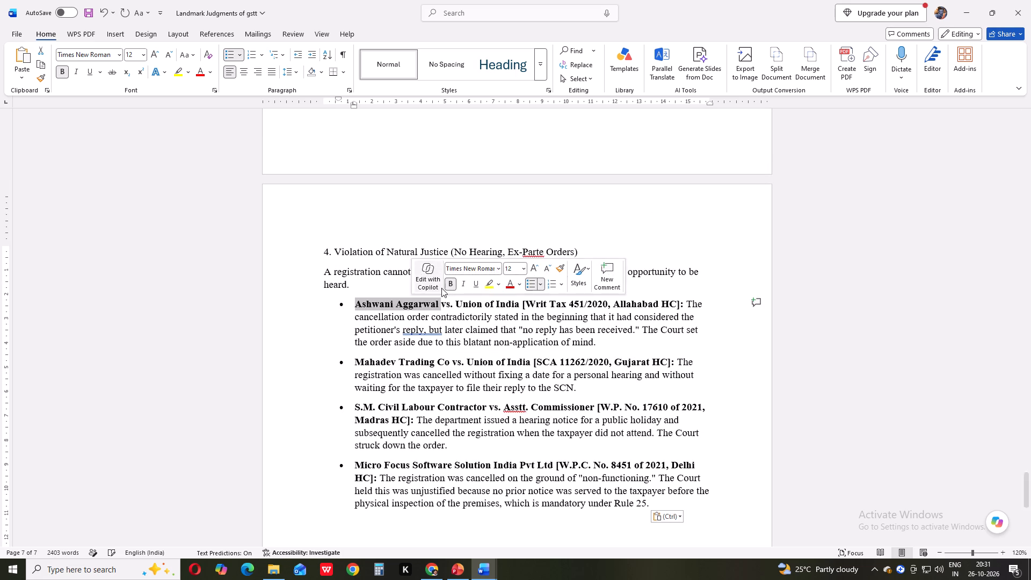
{"action": "key", "text": "ctrl+c"}
{"action": "key", "text": "alt+Tab"}
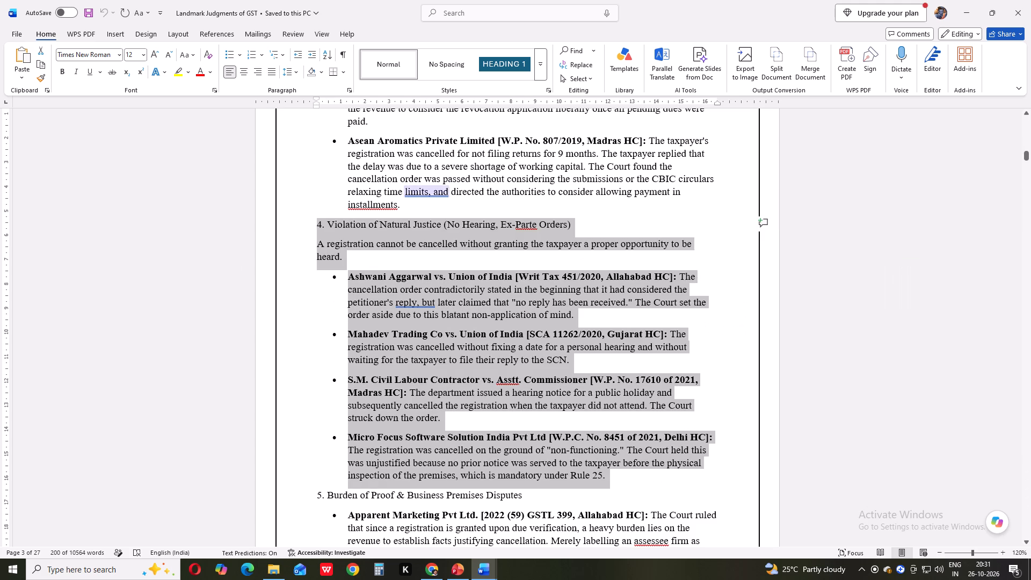
{"action": "key", "text": "alt+Tab"}
{"action": "key", "text": "alt+Tab"}
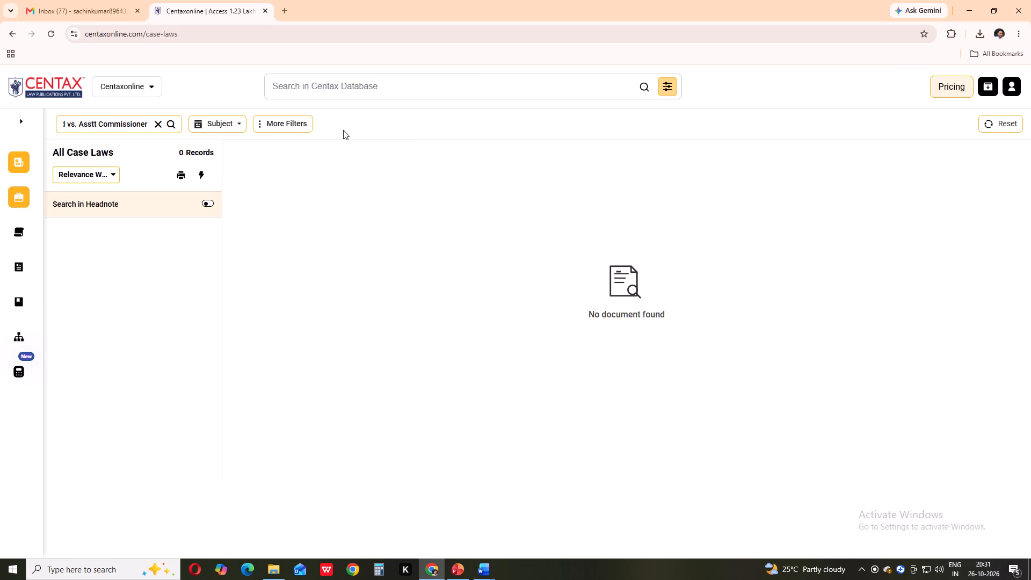
Reset the previous case-law search and search by party name for the copied petitioner's name, without the pasted bullet.
{"action": "left_click", "coordinate": [304, 124]}
{"action": "left_click", "coordinate": [783, 202]}
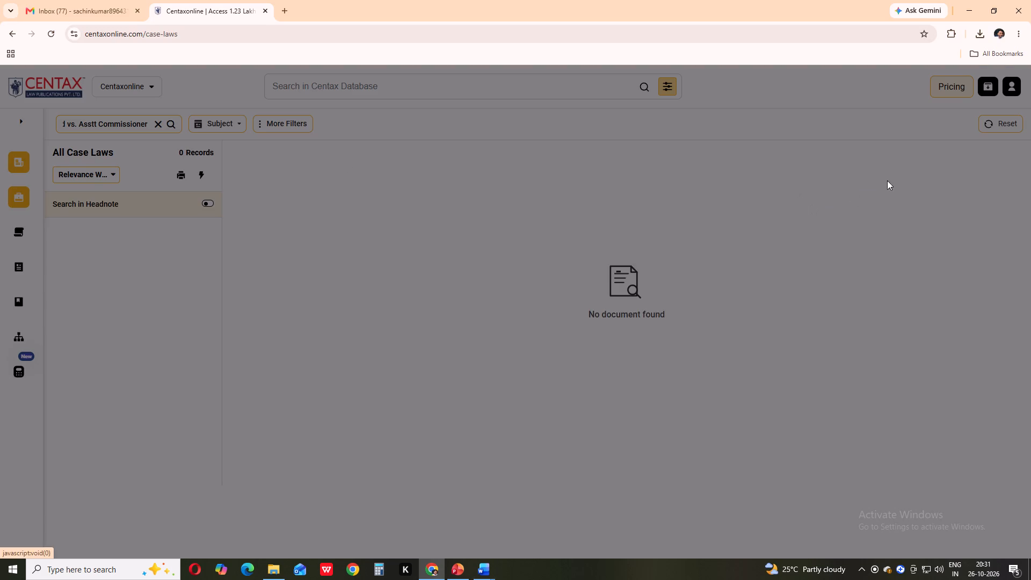
{"action": "left_click", "coordinate": [979, 125]}
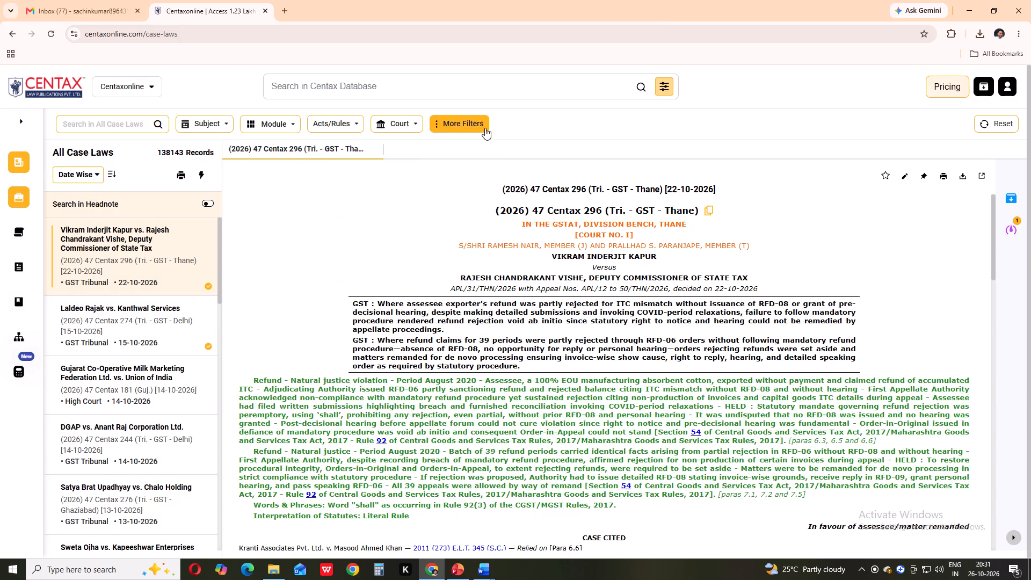
{"action": "left_click", "coordinate": [485, 128]}
{"action": "left_click", "coordinate": [462, 381]}
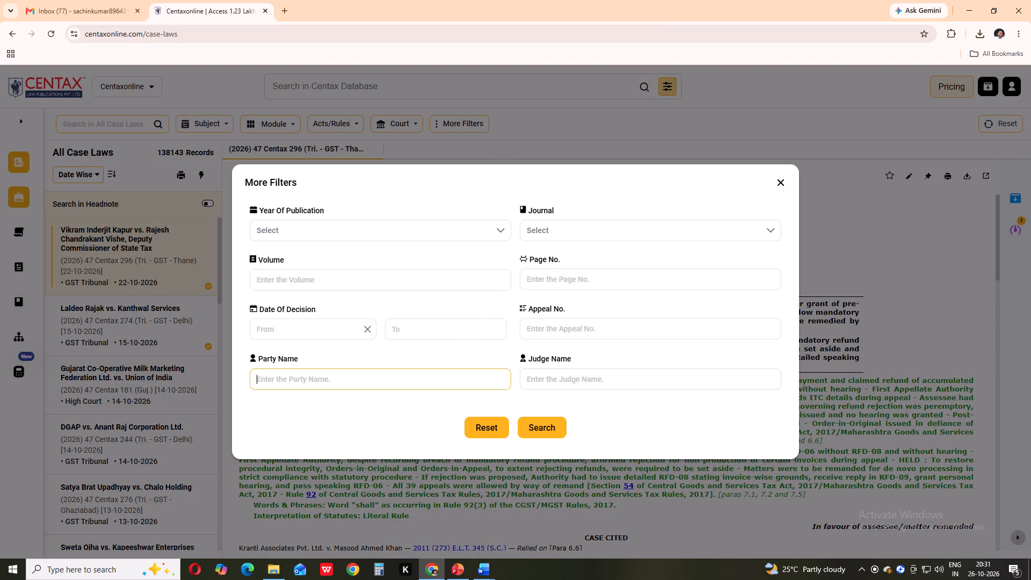
{"action": "key", "text": "ctrl+v"}
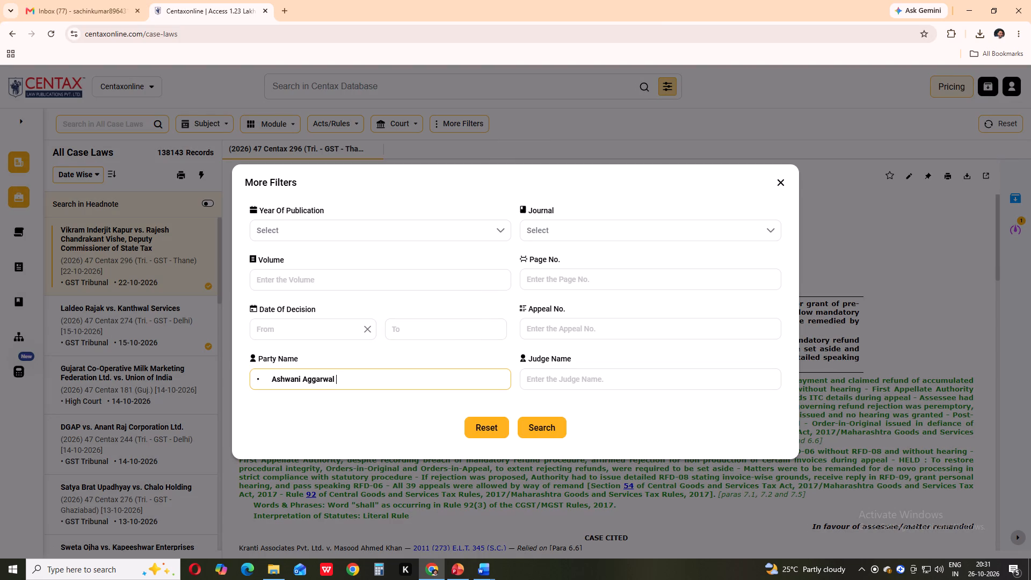
{"action": "left_click", "coordinate": [272, 379]}
{"action": "key", "text": "BackSpace"}
{"action": "key", "text": "BackSpace"}
{"action": "key", "text": "BackSpace"}
{"action": "key", "text": "BackSpace"}
{"action": "left_click", "coordinate": [534, 423]}
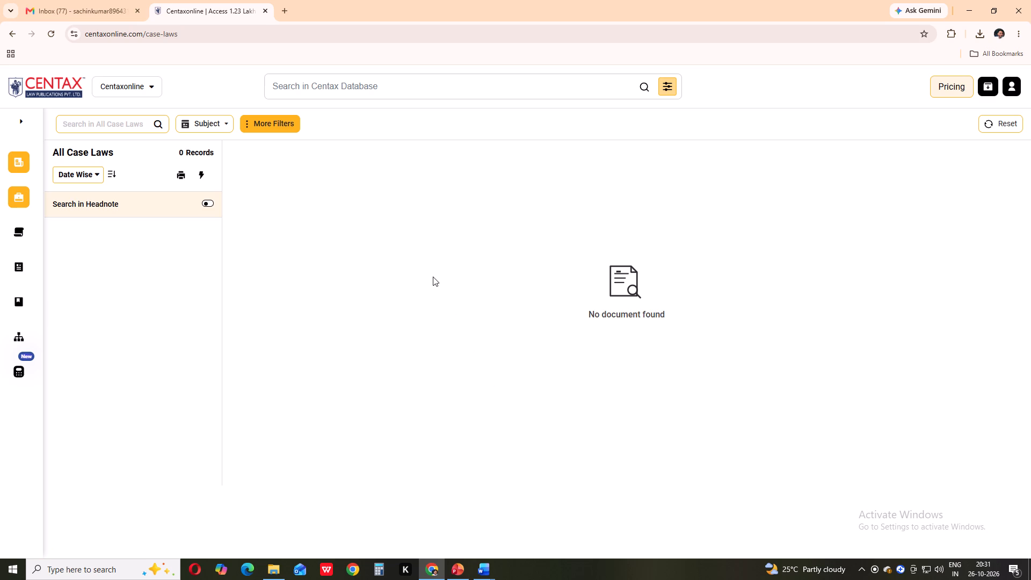
Remove the trailing space from the party name filter and rerun the search.
{"action": "left_click", "coordinate": [257, 127]}
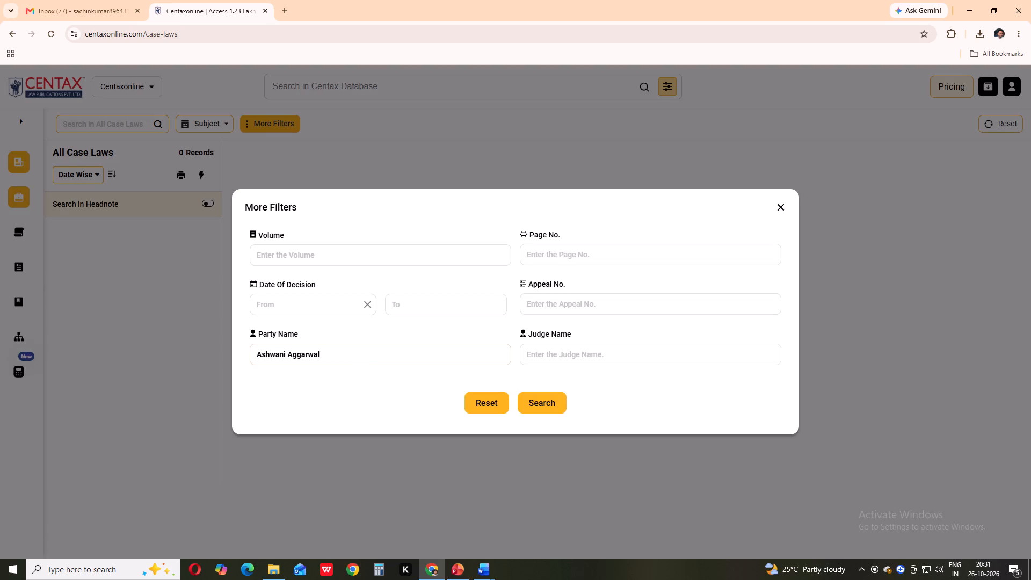
{"action": "left_click", "coordinate": [365, 352]}
{"action": "key", "text": "BackSpace"}
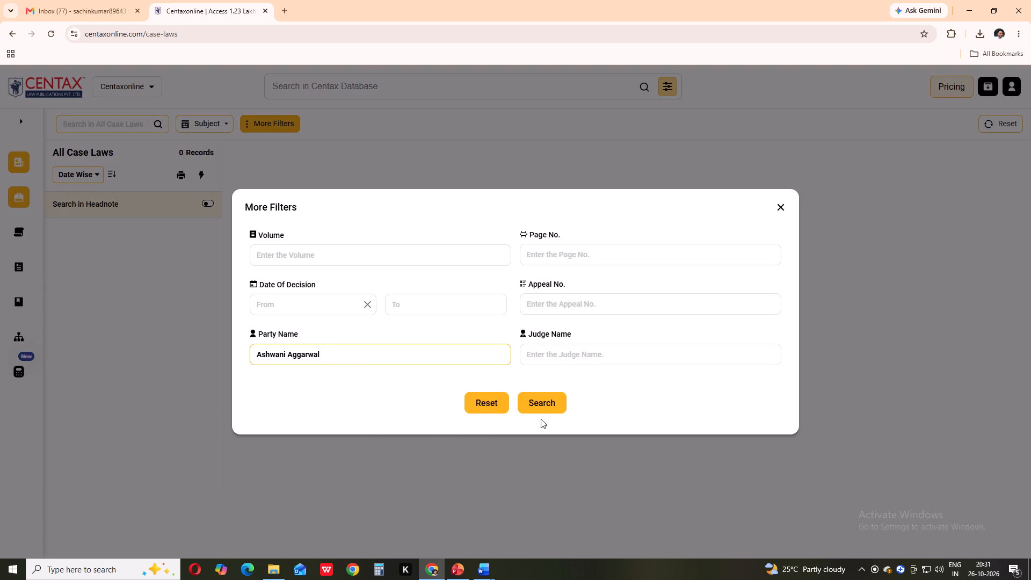
{"action": "left_click", "coordinate": [547, 405]}
Check the petitioner's name in the Allahabad HC entry in the Word document and return to Centax.
{"action": "key", "text": "alt+Tab"}
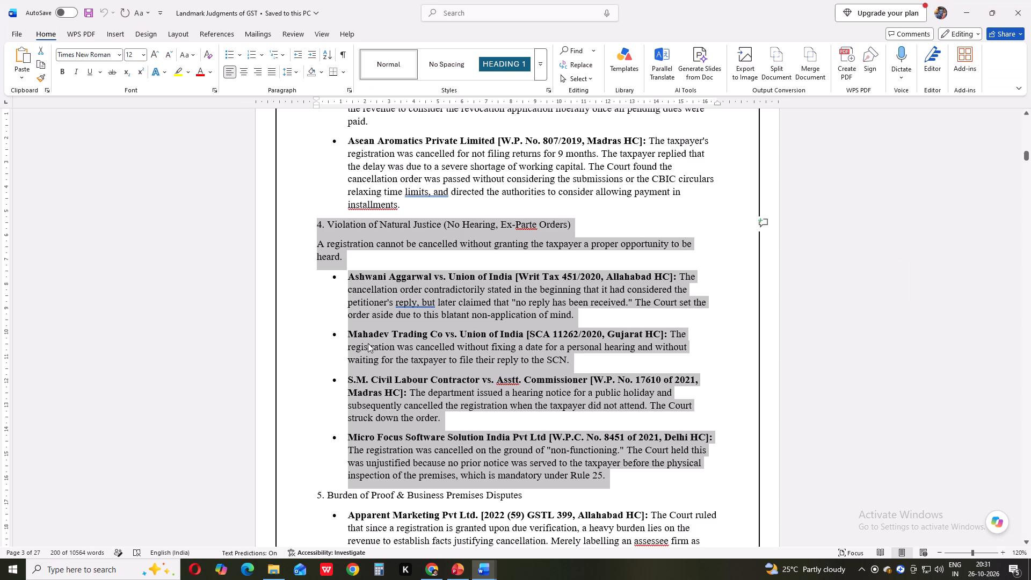
{"action": "key", "text": "alt+Tab"}
{"action": "key", "text": "alt+Tab"}
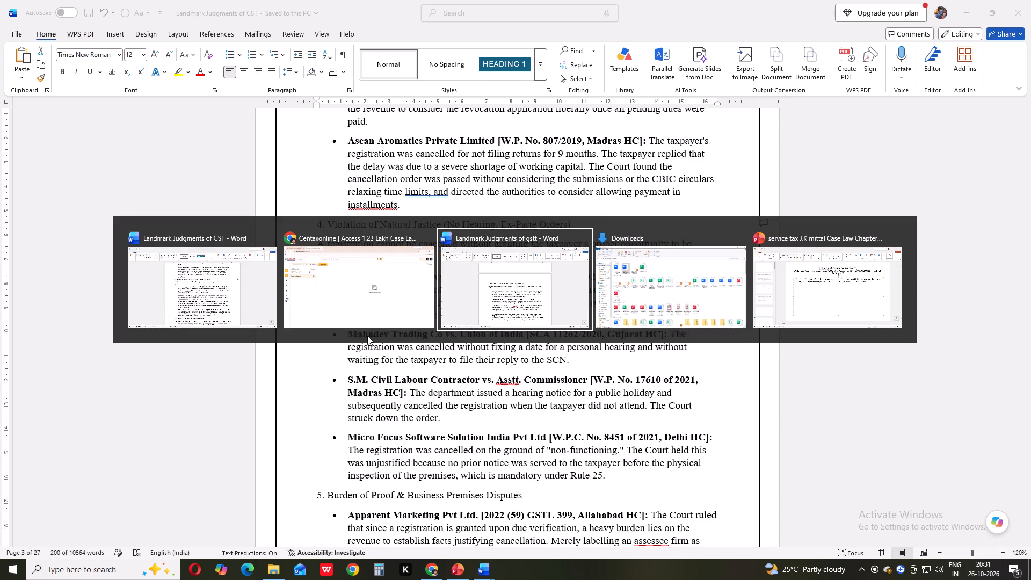
{"action": "key", "text": "alt+Tab"}
{"action": "key", "text": "alt+Tab"}
{"action": "key", "text": "alt+Tab"}
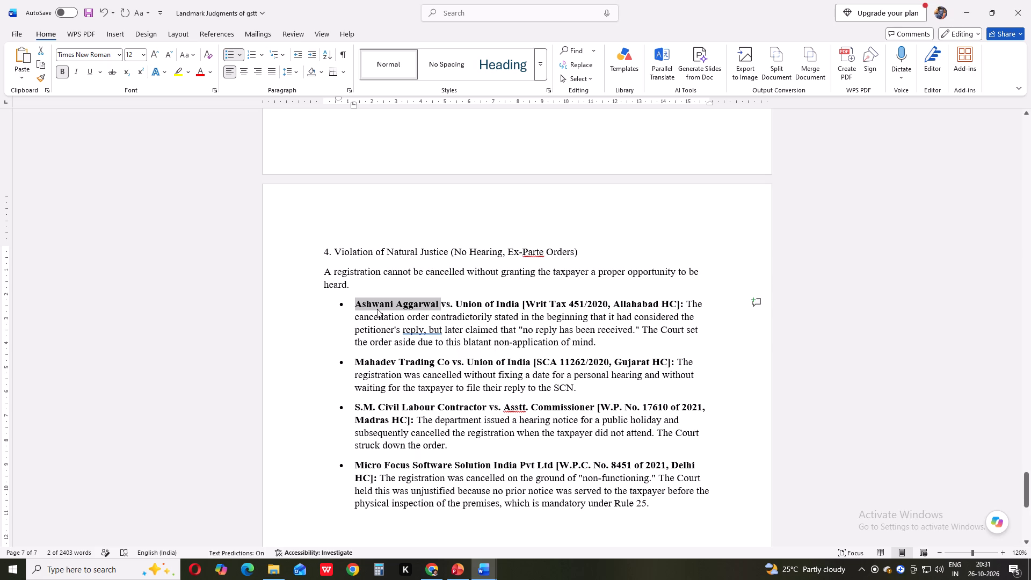
{"action": "key", "text": "alt+Tab"}
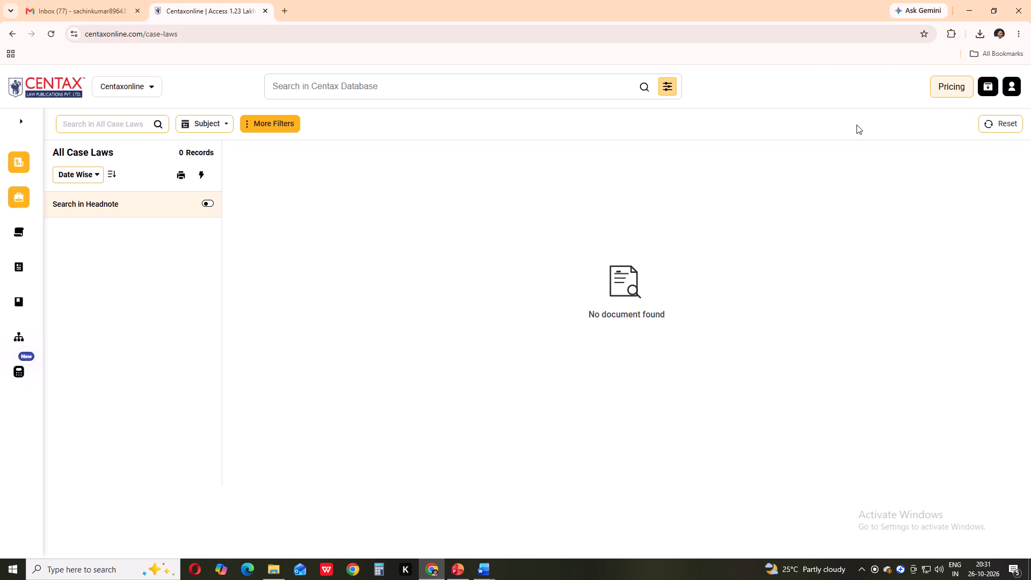
Reset the party name filter and search all case laws for the copied petitioner's name, without the pasted bullet.
{"action": "left_click", "coordinate": [1001, 119]}
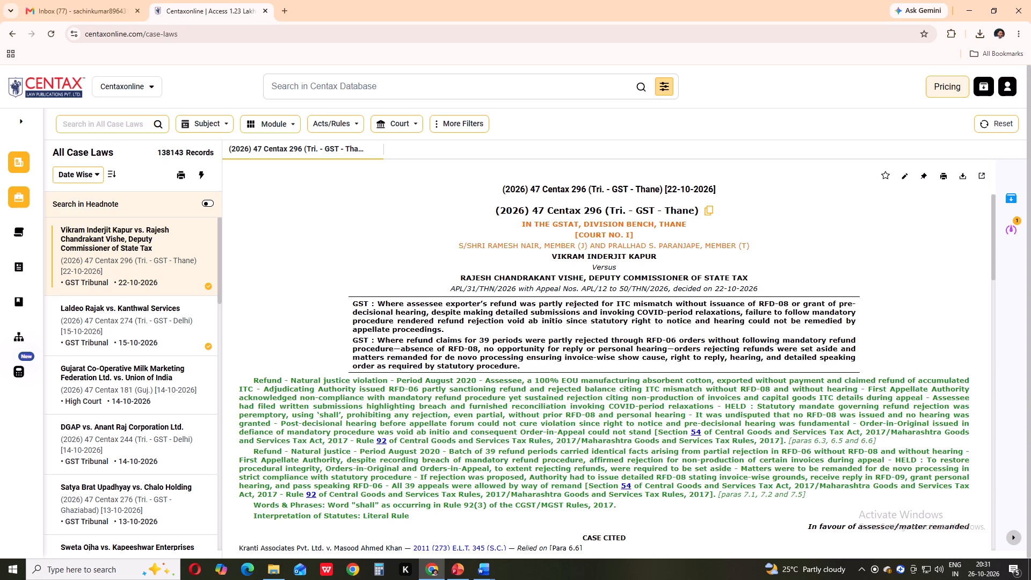
{"action": "left_click", "coordinate": [106, 122]}
{"action": "key", "text": "ctrl+v"}
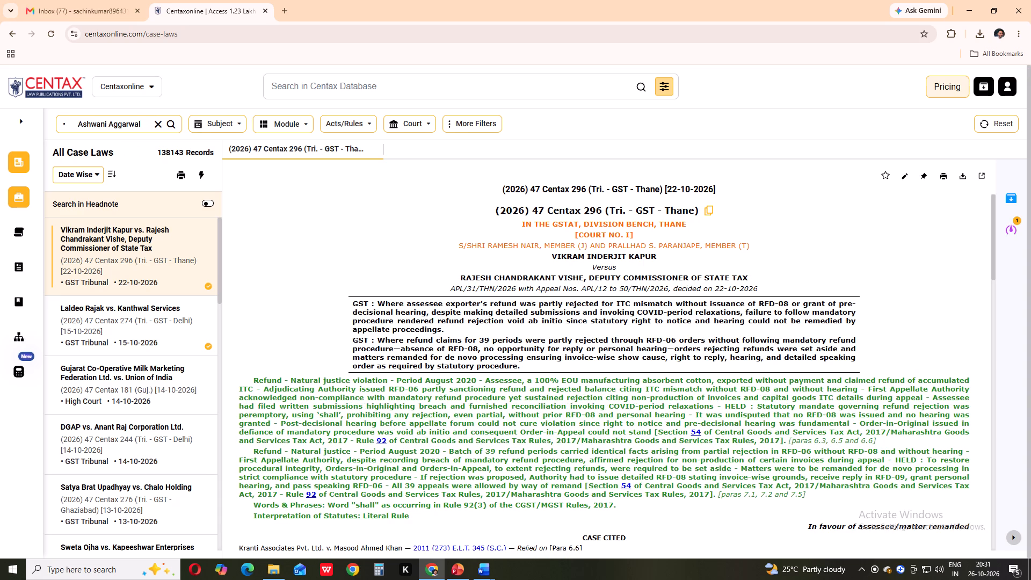
{"action": "left_click", "coordinate": [78, 123]}
{"action": "key", "text": "BackSpace"}
{"action": "key", "text": "BackSpace"}
{"action": "key", "text": "BackSpace"}
{"action": "key", "text": "BackSpace"}
{"action": "key", "text": "Return"}
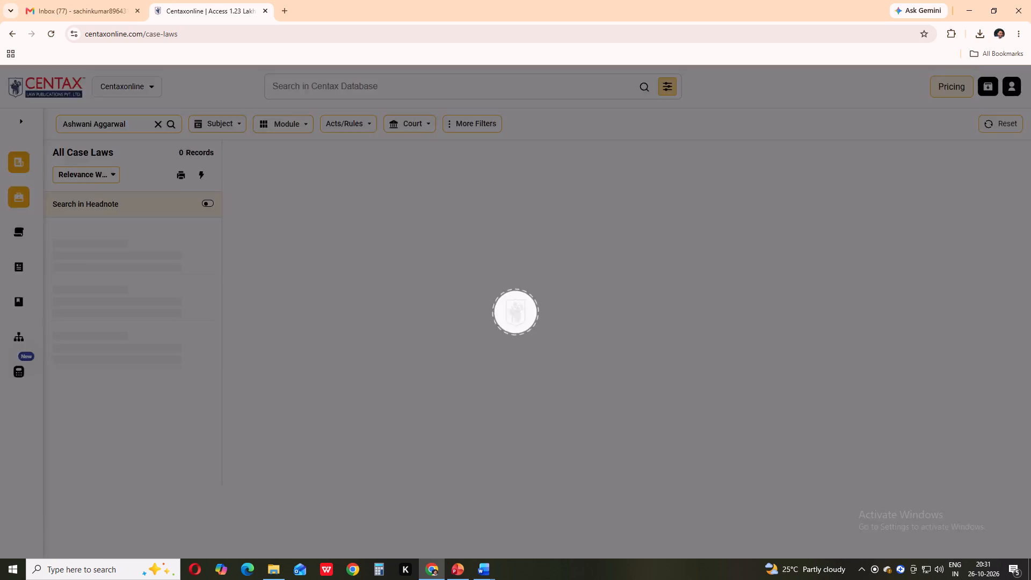
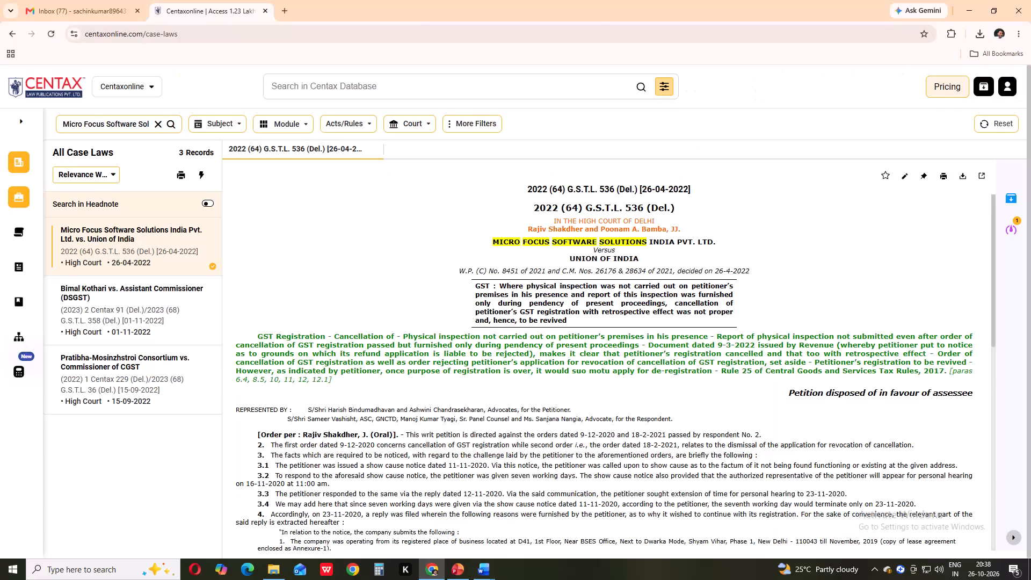
In the Word document, replace the indented blank lines after the Micro Focus headnote with unindented blank lines for the next section.
{"action": "key", "text": "alt+Tab"}
{"action": "key", "text": "BackSpace"}
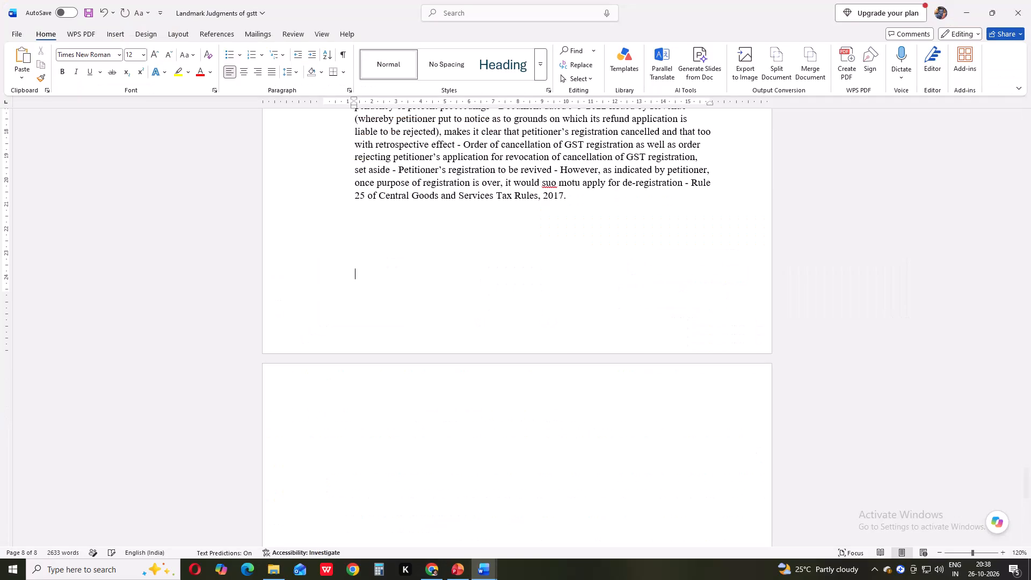
{"action": "key", "text": "BackSpace"}
{"action": "key", "text": "BackSpace"}
{"action": "key", "text": "BackSpace"}
{"action": "key", "text": "BackSpace"}
{"action": "key", "text": "Return"}
{"action": "key", "text": "Return"}
{"action": "key", "text": "Return"}
{"action": "key", "text": "Return"}
Copy all of section 5, Burden of Proof & Business Premises Disputes, through the Drs Wood Products entry from the Landmark Judgments of GST document.
{"action": "key", "text": "alt+Tab"}
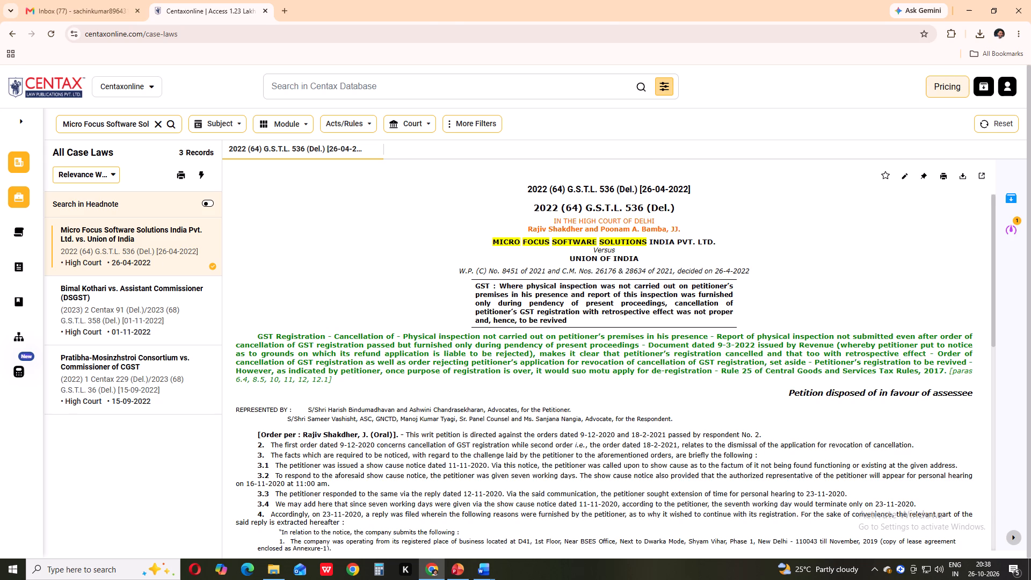
{"action": "key", "text": "alt+Tab"}
{"action": "key", "text": "alt+Tab"}
{"action": "key", "text": "alt+Tab"}
{"action": "key", "text": "alt+Tab"}
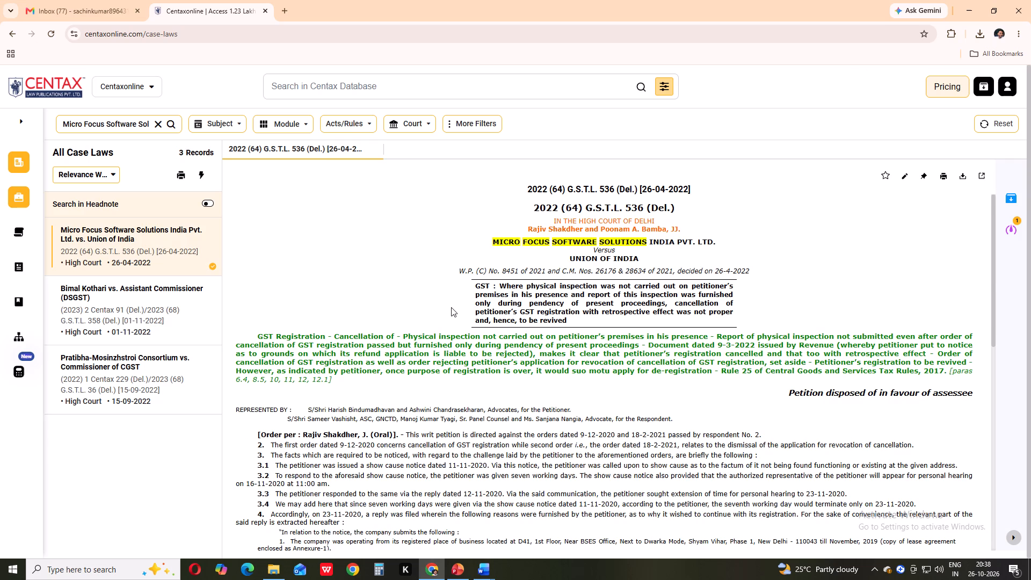
{"action": "key", "text": "alt+Tab"}
{"action": "key", "text": "alt+Tab"}
{"action": "scroll", "coordinate": [394, 320], "scroll_direction": "down", "scroll_amount": 4}
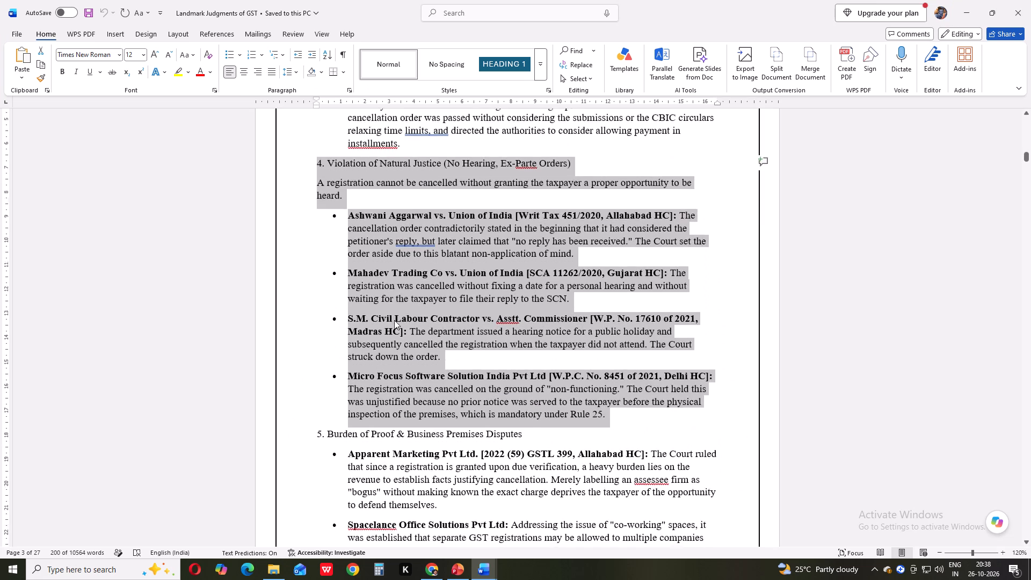
{"action": "scroll", "coordinate": [394, 320], "scroll_direction": "down", "scroll_amount": 4}
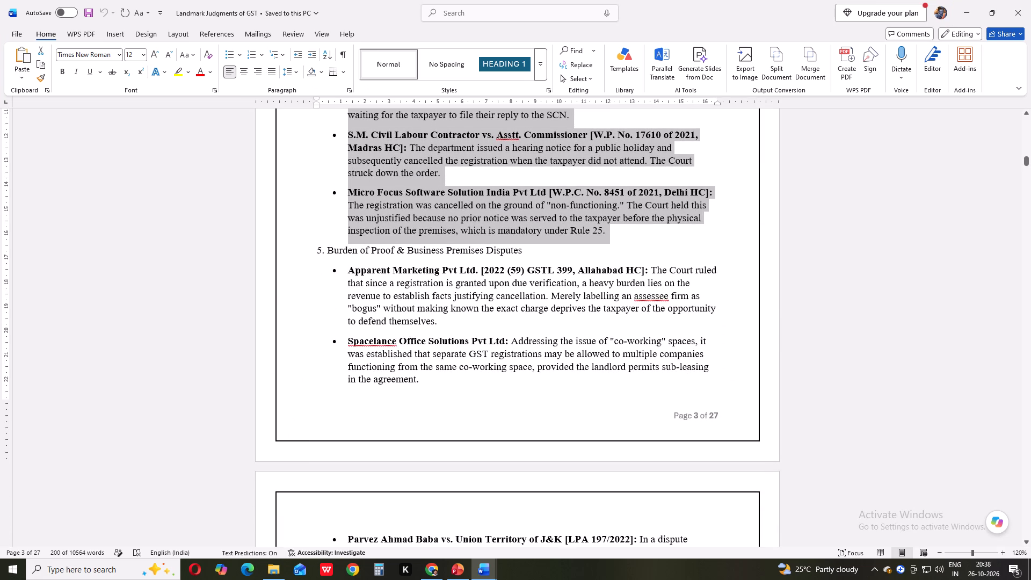
{"action": "left_click_drag", "start_coordinate": [316, 249], "coordinate": [453, 474]}
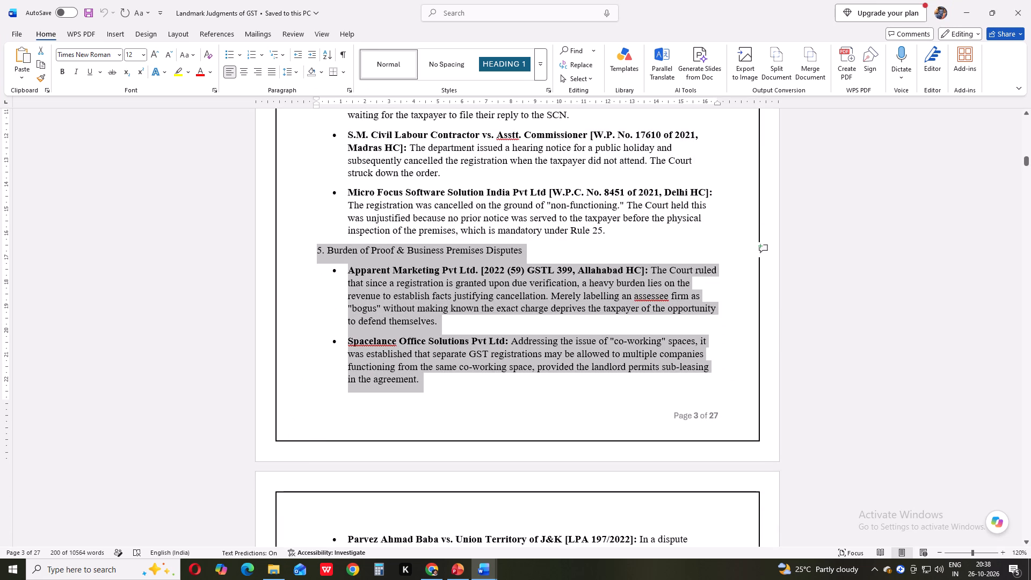
{"action": "left_click_drag", "start_coordinate": [453, 474], "coordinate": [468, 553]}
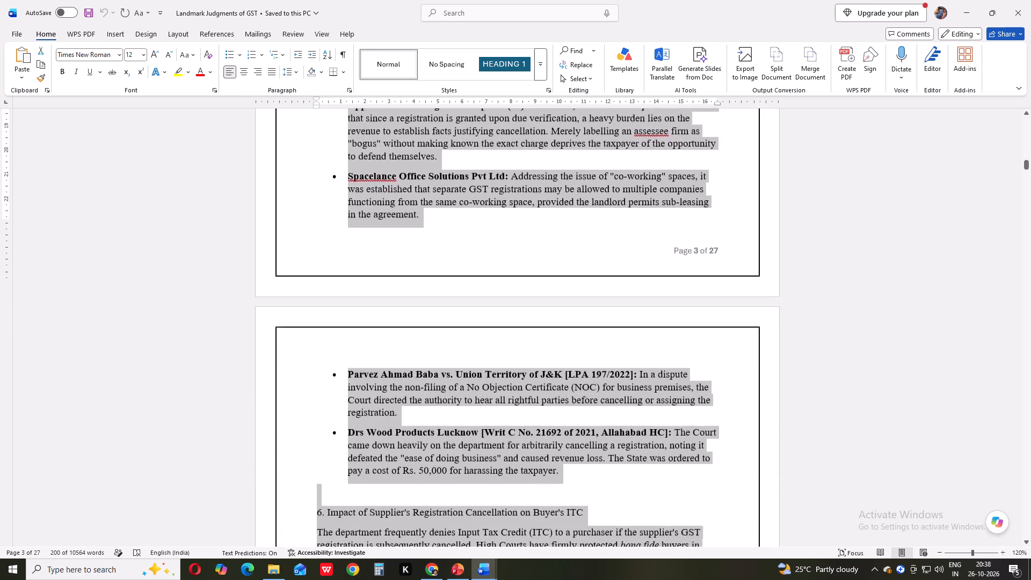
{"action": "left_click_drag", "start_coordinate": [468, 553], "coordinate": [564, 429]}
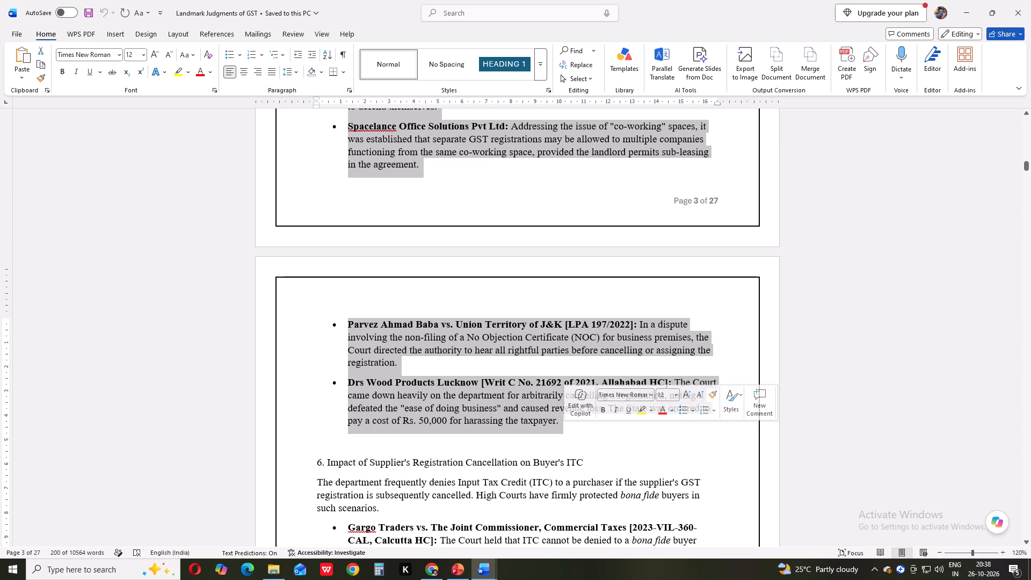
{"action": "key", "text": "ctrl+c"}
Paste the copied section 5 at the end of the Landmark Judgments of gstt document and save it.
{"action": "key", "text": "alt+Tab"}
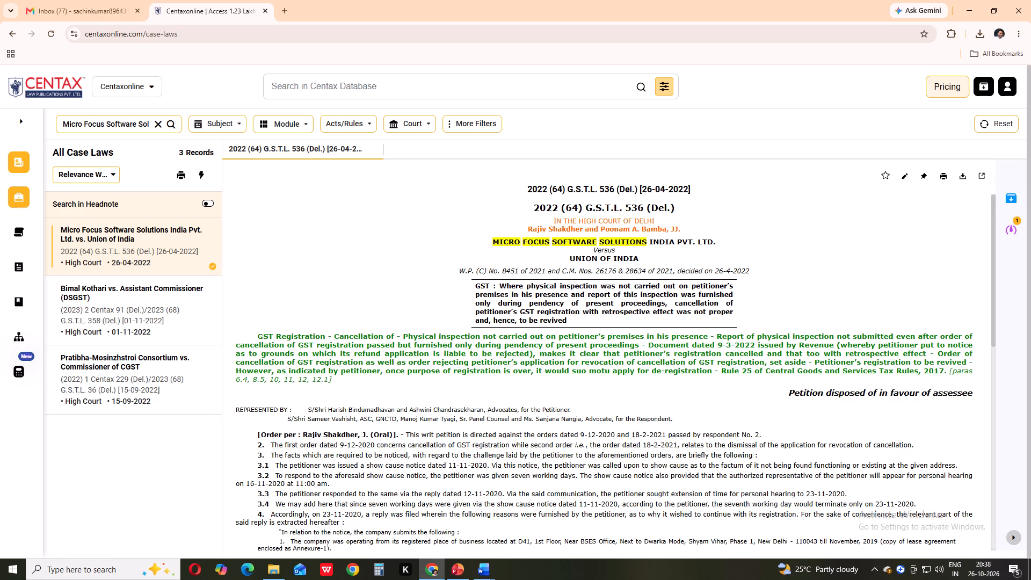
{"action": "key", "text": "alt+Tab"}
{"action": "key", "text": "alt+Tab"}
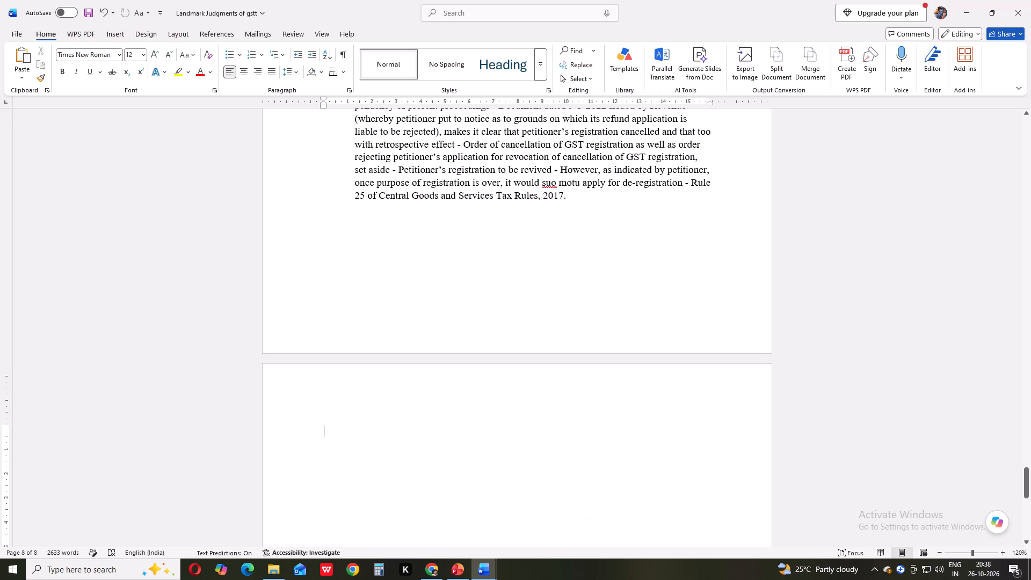
{"action": "key", "text": "ctrl+v"}
{"action": "scroll", "coordinate": [390, 316], "scroll_direction": "down", "scroll_amount": 1}
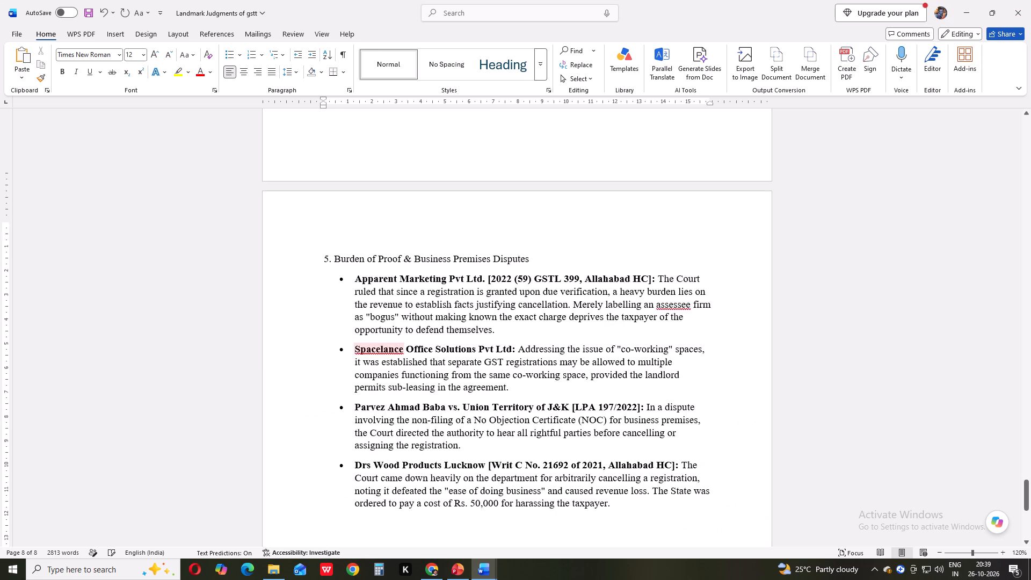
{"action": "scroll", "coordinate": [390, 315], "scroll_direction": "down", "scroll_amount": 1}
{"action": "scroll", "coordinate": [390, 315], "scroll_direction": "up", "scroll_amount": 2}
{"action": "key", "text": "ctrl+s"}
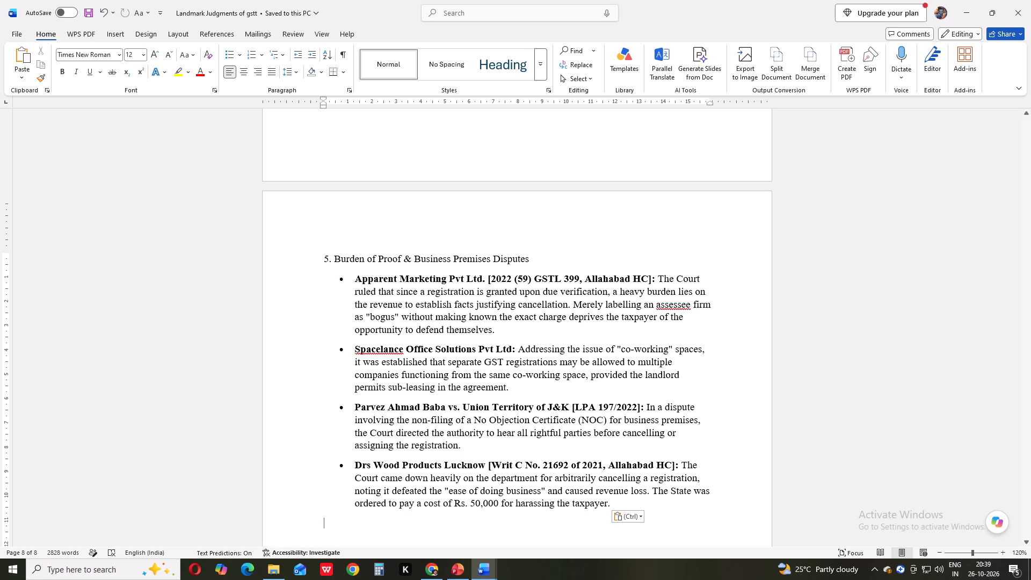
Copy "Apparent Marketing" from the first section 5 entry and search all Centax case laws for it, without the pasted bullet.
{"action": "scroll", "coordinate": [383, 252], "scroll_direction": "up", "scroll_amount": 13}
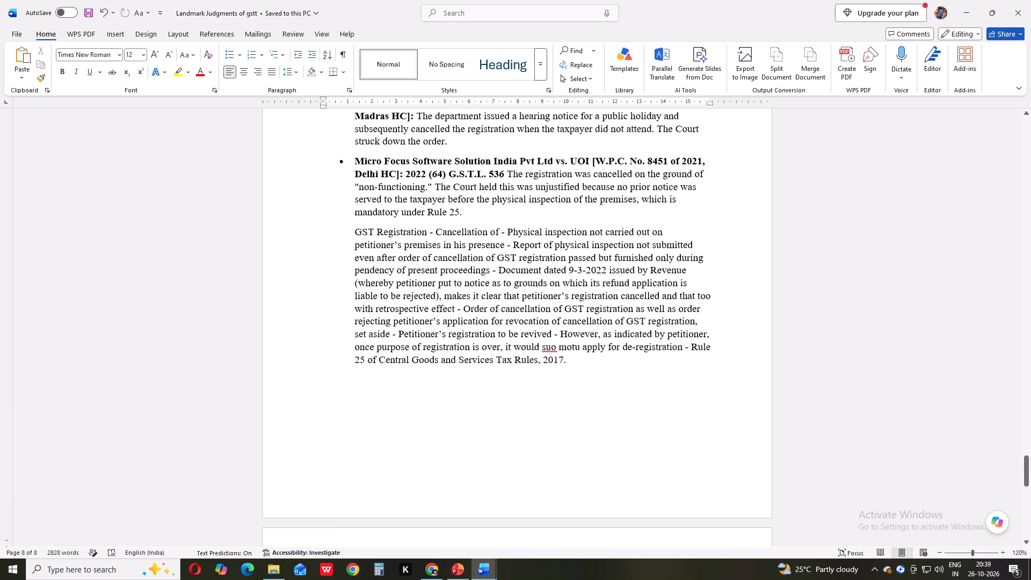
{"action": "scroll", "coordinate": [383, 252], "scroll_direction": "up", "scroll_amount": 2}
{"action": "scroll", "coordinate": [383, 252], "scroll_direction": "down", "scroll_amount": 17}
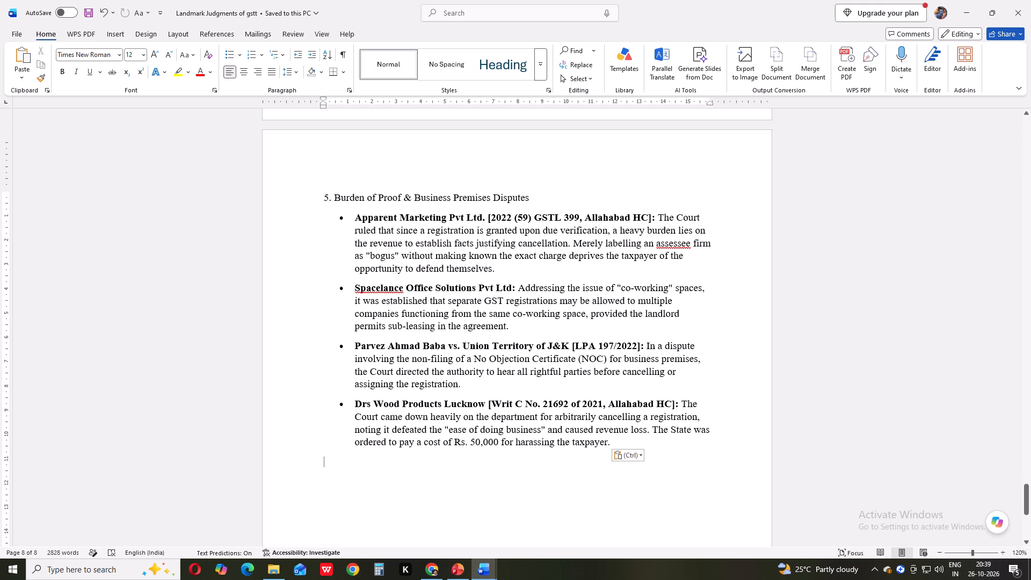
{"action": "left_click_drag", "start_coordinate": [355, 219], "coordinate": [420, 216]}
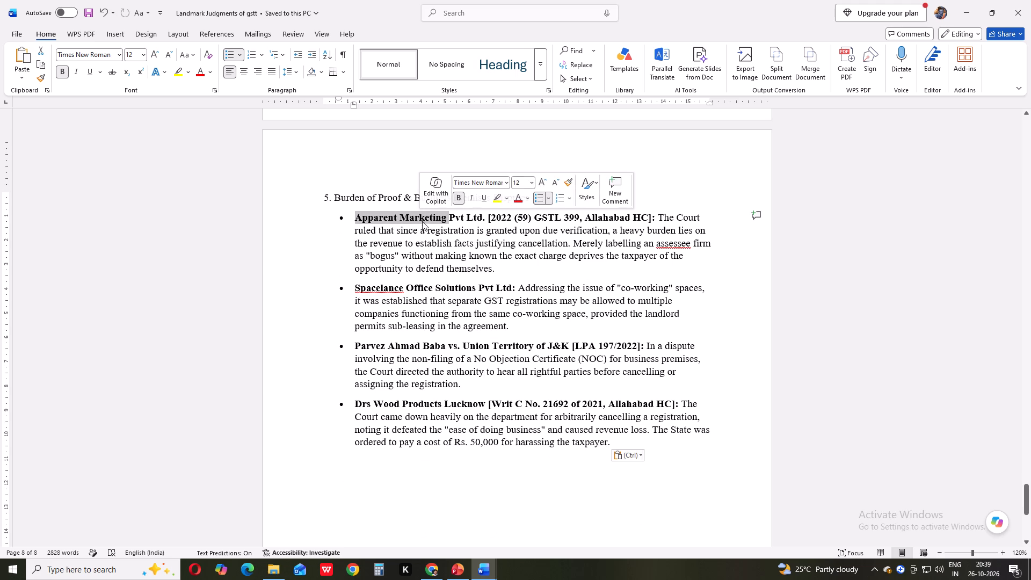
{"action": "key", "text": "ctrl+c"}
{"action": "key", "text": "alt+Tab"}
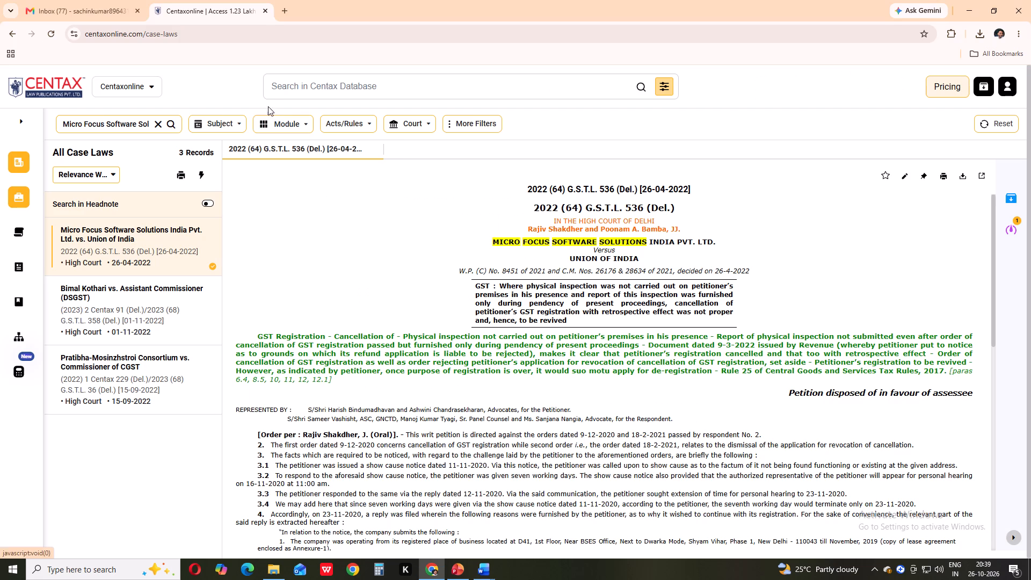
{"action": "left_click", "coordinate": [162, 121]}
{"action": "left_click", "coordinate": [123, 122]}
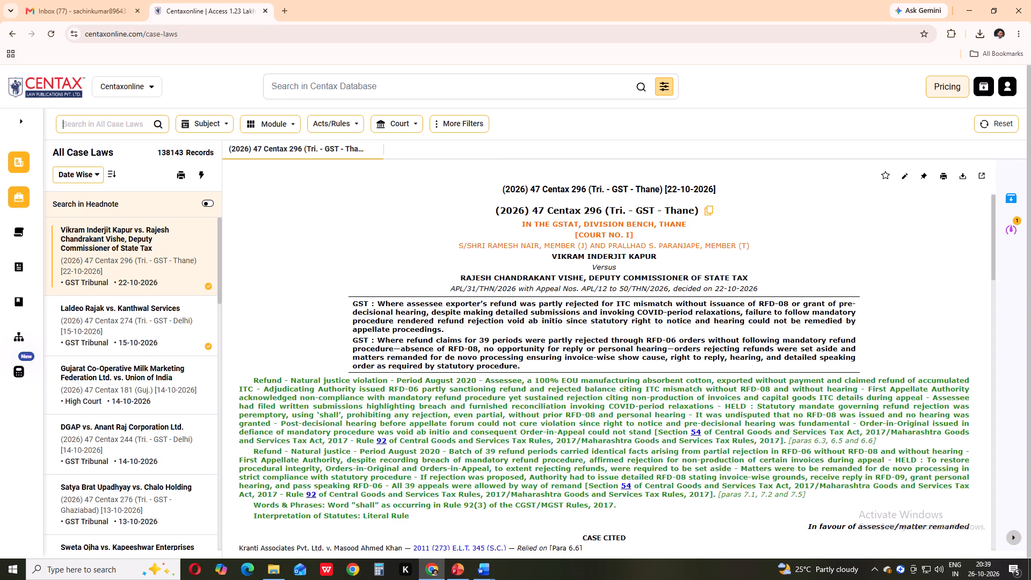
{"action": "key", "text": "ctrl+v"}
{"action": "key", "text": "Return"}
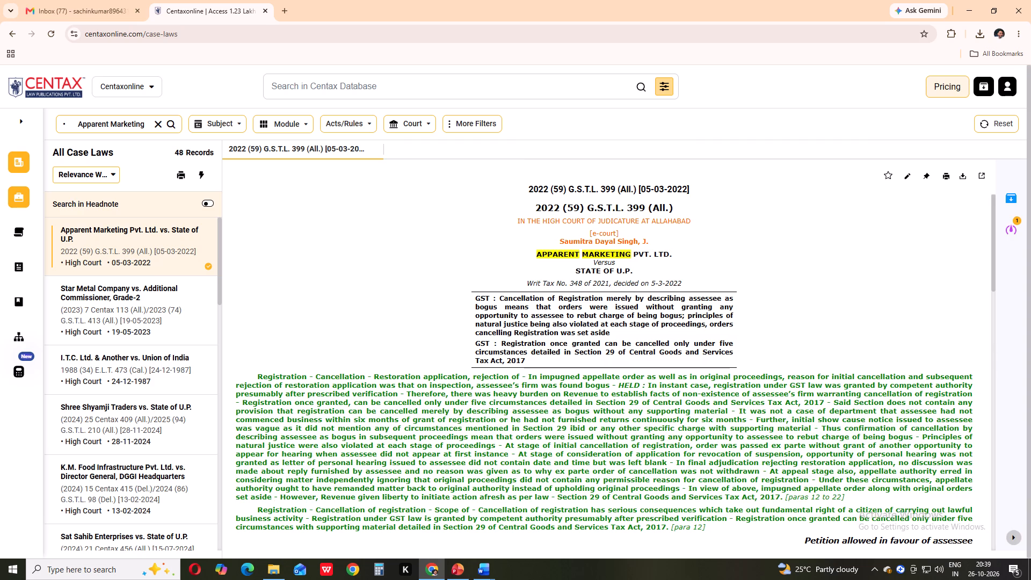
{"action": "left_click", "coordinate": [78, 124]}
{"action": "key", "text": "BackSpace"}
{"action": "key", "text": "BackSpace"}
{"action": "key", "text": "BackSpace"}
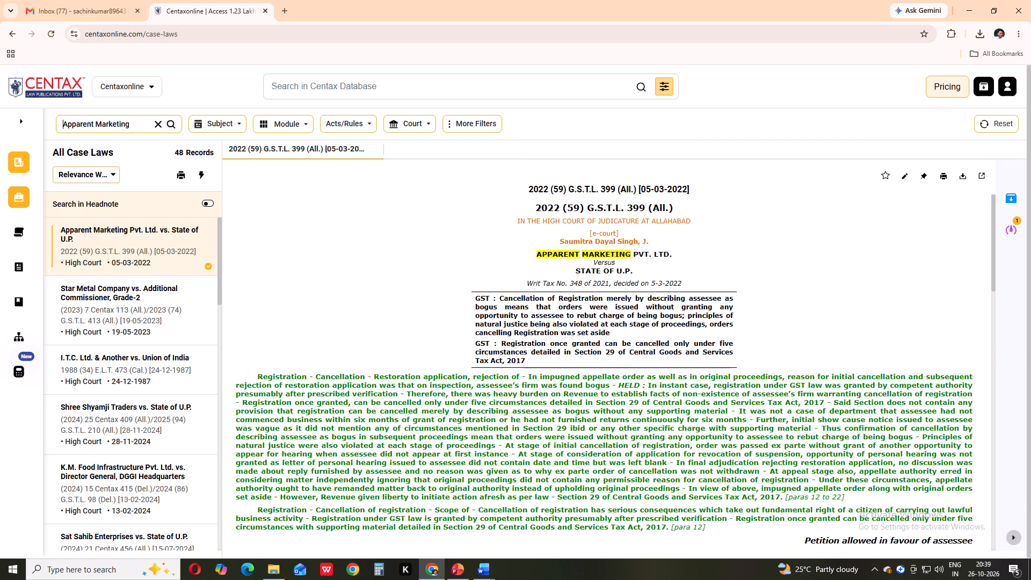
{"action": "key", "text": "Return"}
Compare the Apparent Marketing judgment's parties and citation in Centax with the first section 5 entry in the Word document.
{"action": "key", "text": "alt+Tab"}
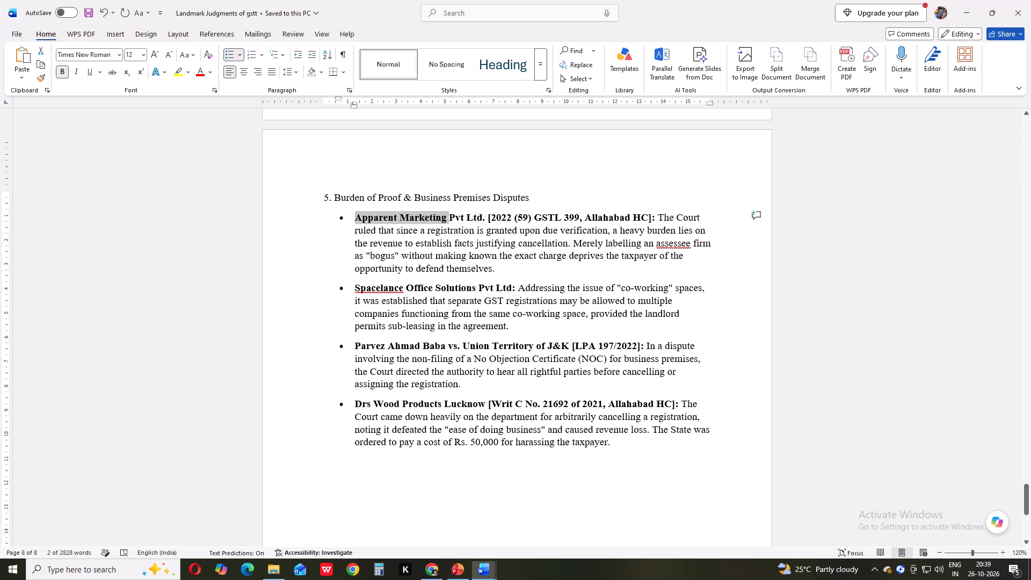
{"action": "key", "text": "alt+Tab"}
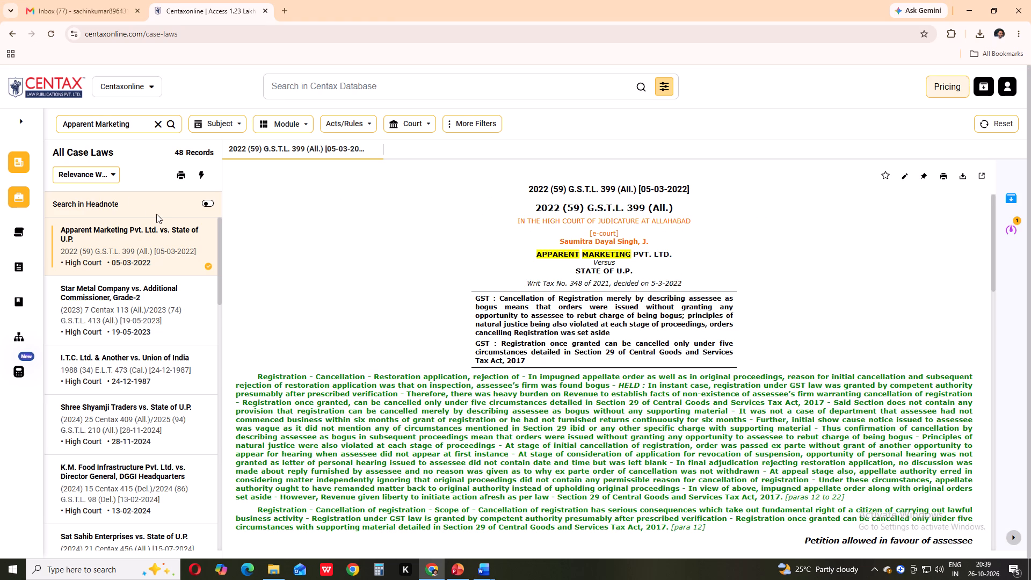
{"action": "key", "text": "alt+Tab"}
{"action": "key", "text": "alt+Tab"}
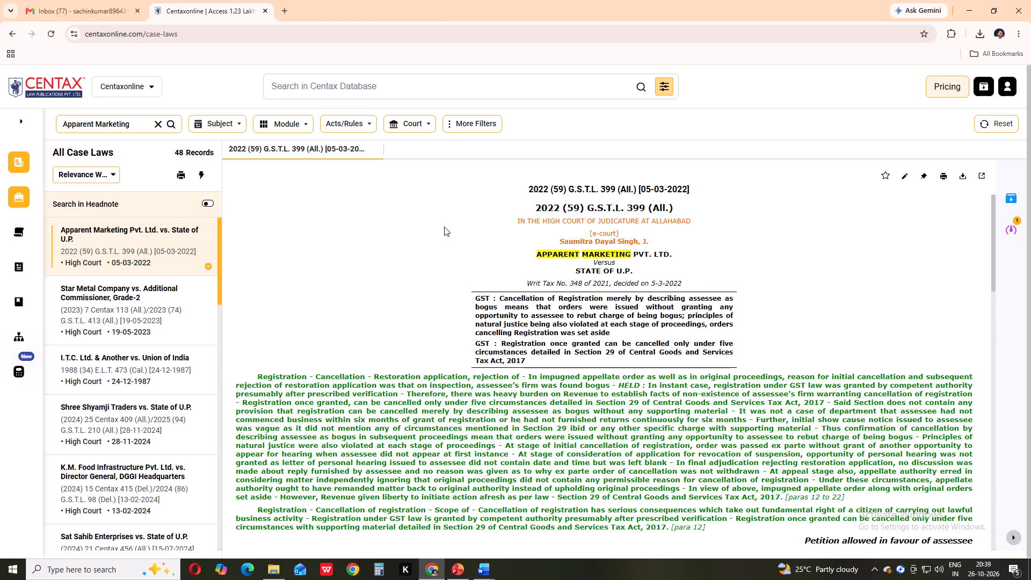
{"action": "key", "text": "alt+Tab"}
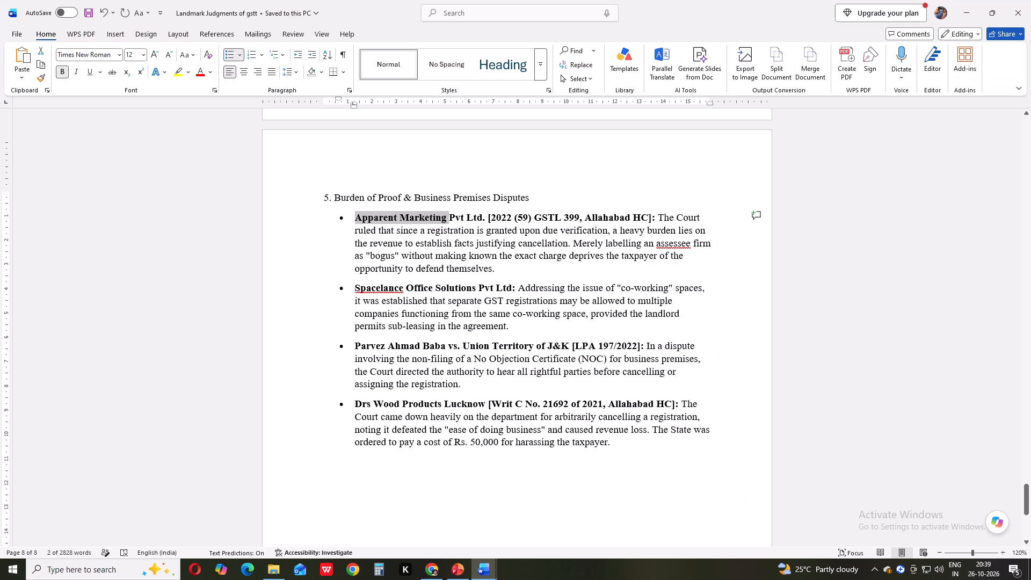
{"action": "key", "text": "alt+Tab"}
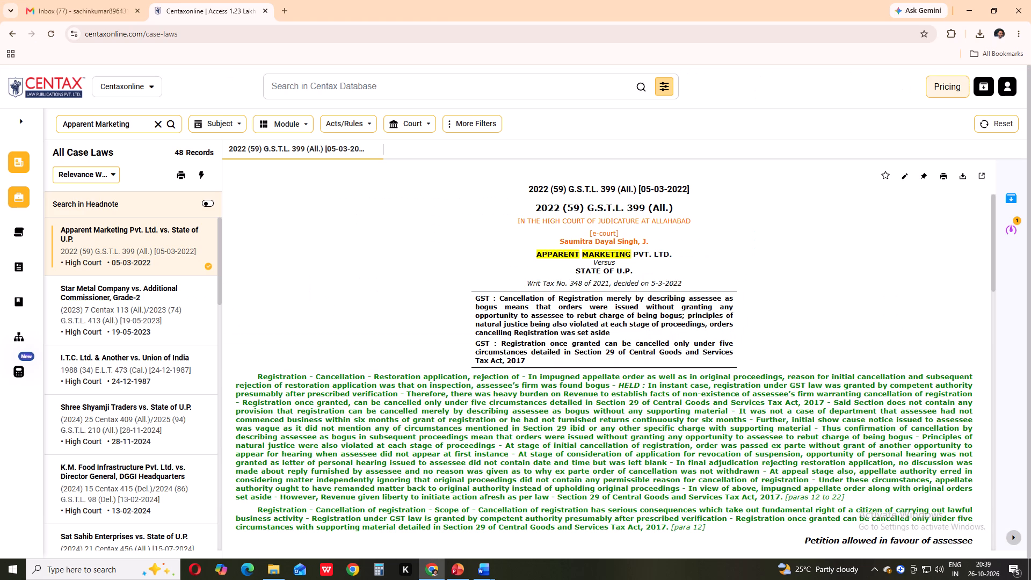
{"action": "key", "text": "alt+Tab"}
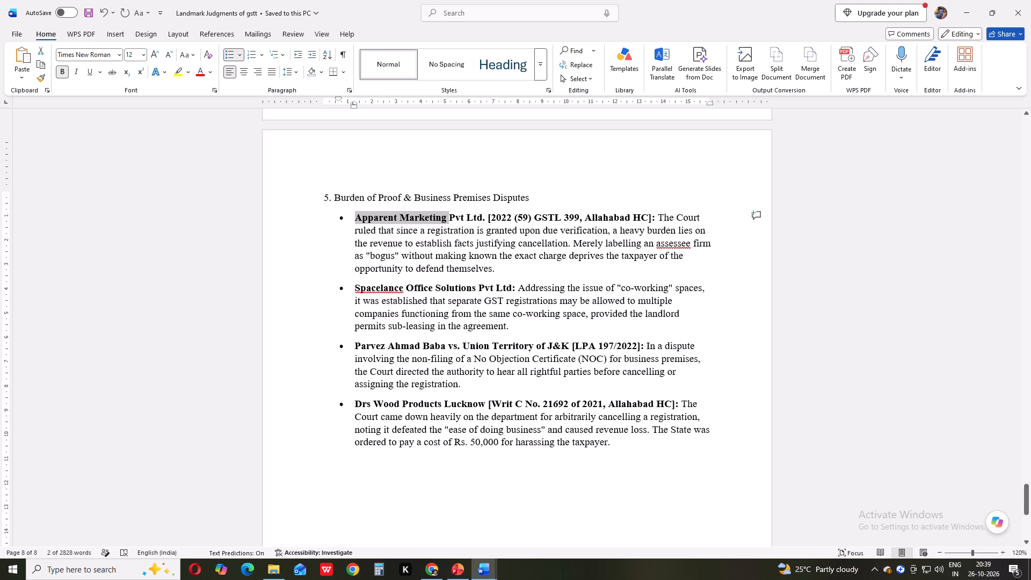
{"action": "key", "text": "alt+Tab"}
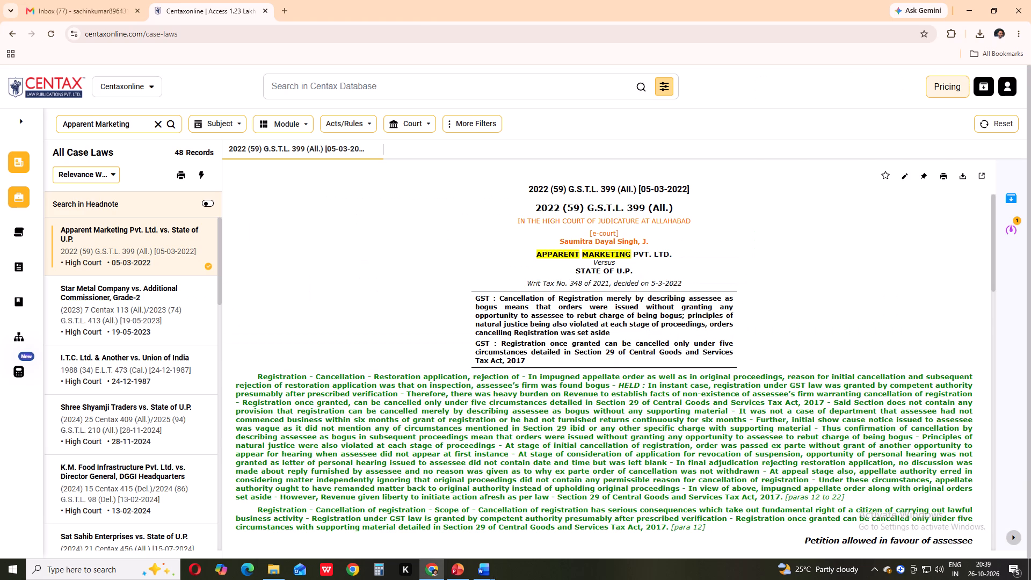
{"action": "key", "text": "alt+Tab"}
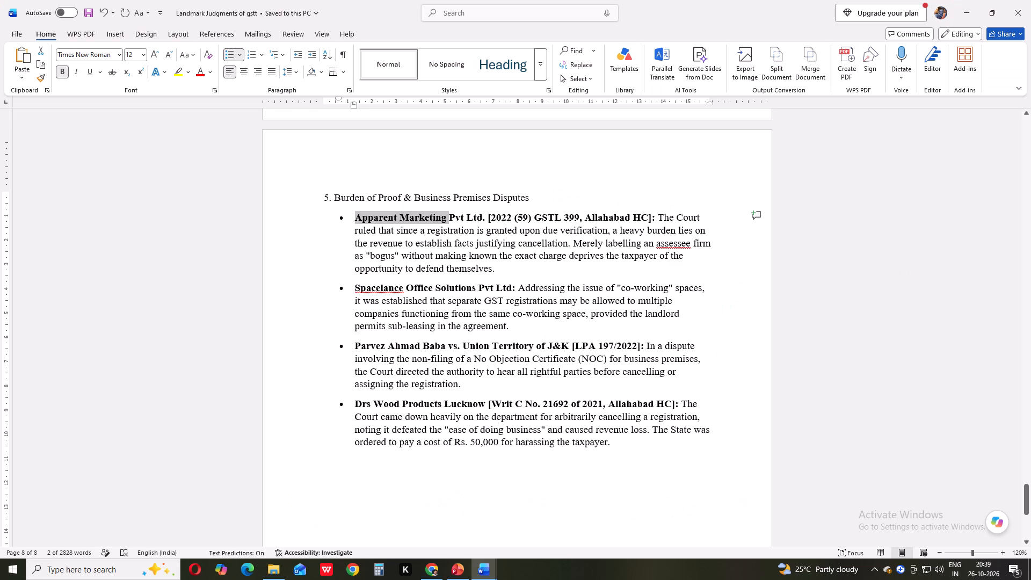
{"action": "key", "text": "alt+Tab"}
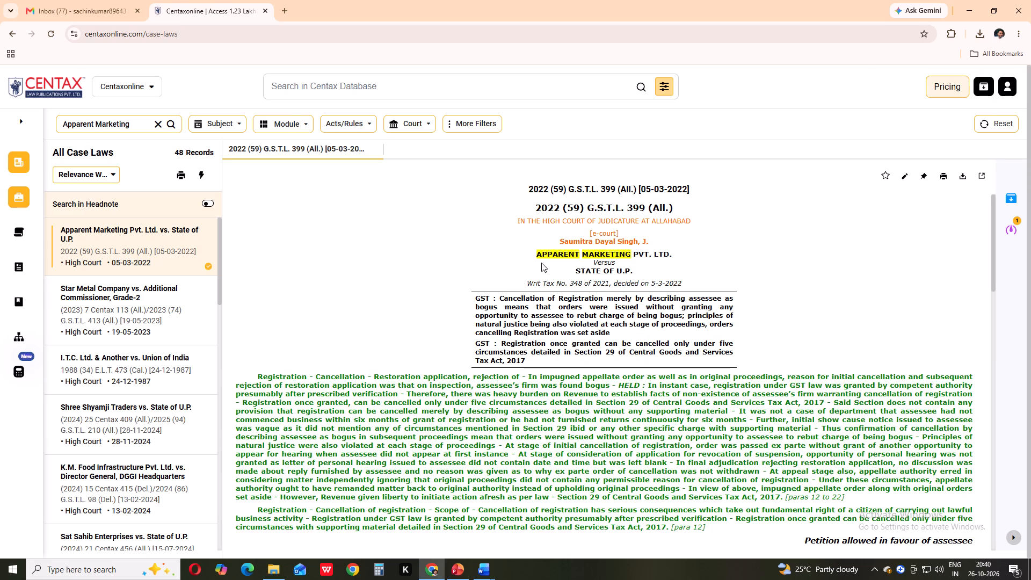
{"action": "left_click_drag", "start_coordinate": [571, 269], "coordinate": [635, 273]}
{"action": "left_click", "coordinate": [604, 233]}
In the Word document, insert lowercase "vs." and the copied "STATE OF U.P." after Apparent Marketing Pvt Ltd. in the first section 5 entry.
{"action": "key", "text": "alt+Tab"}
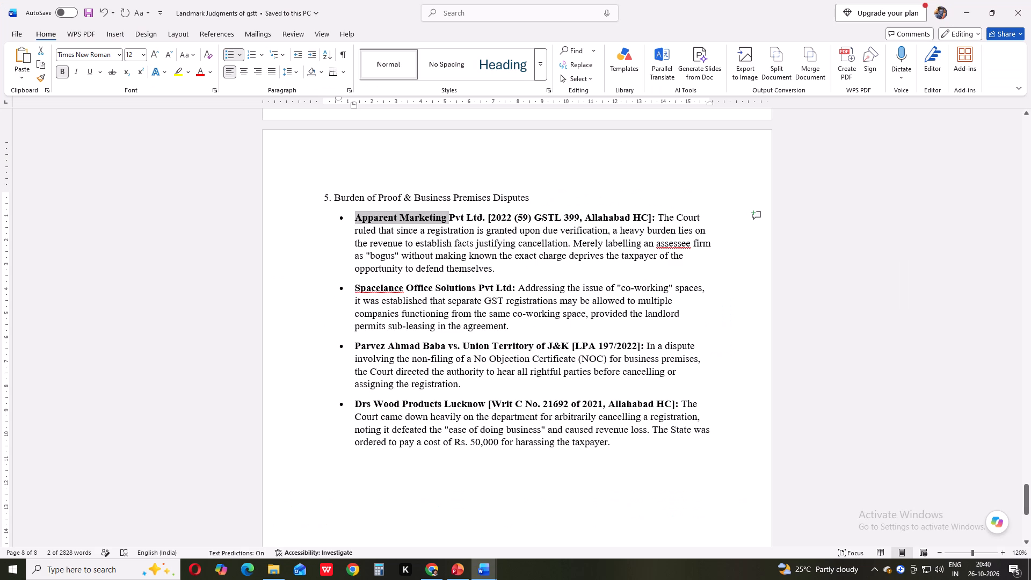
{"action": "left_click", "coordinate": [488, 215]}
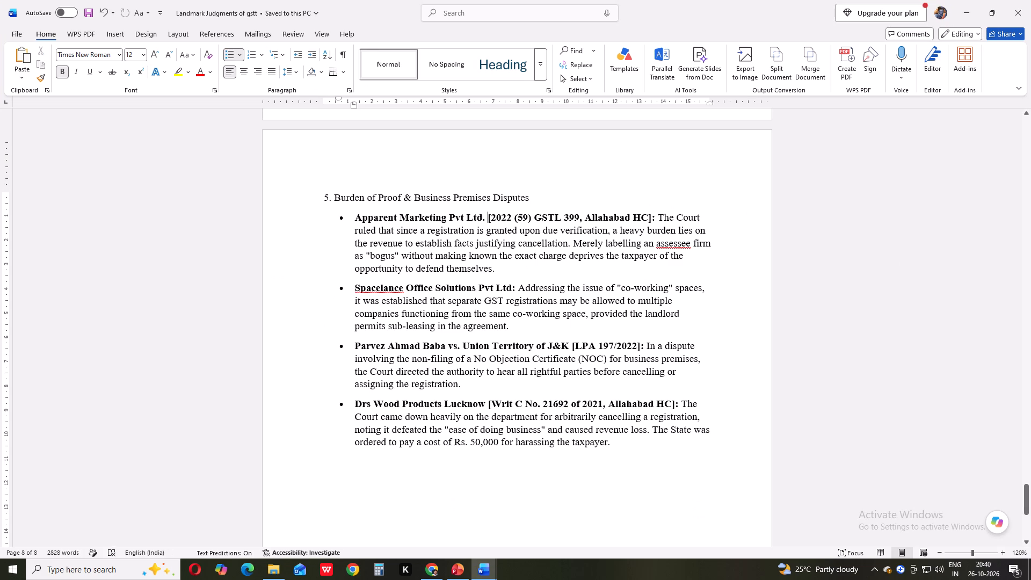
{"action": "type", "text": "vs."}
{"action": "key", "text": "space"}
{"action": "key", "text": "BackSpace"}
{"action": "key", "text": "BackSpace"}
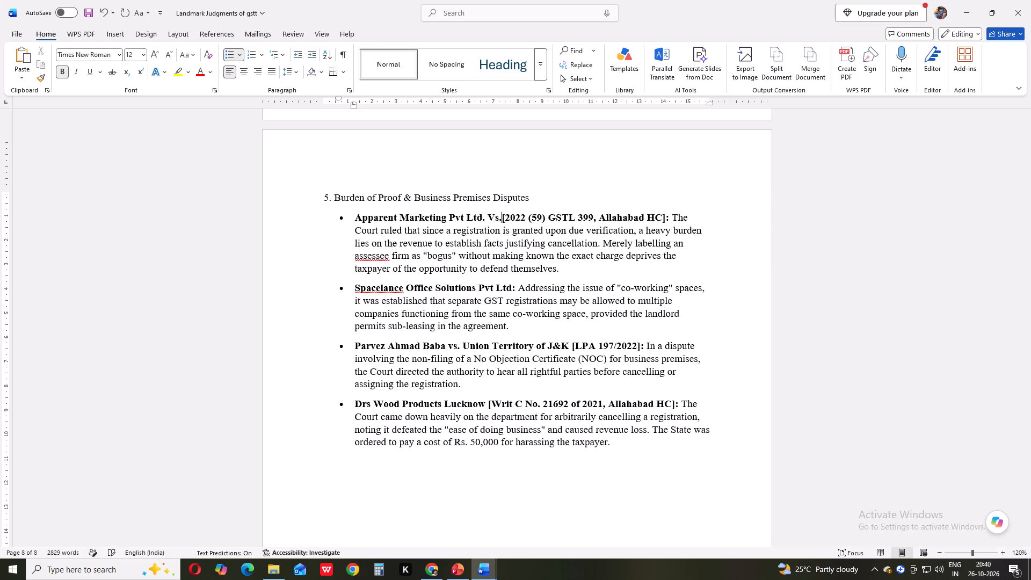
{"action": "key", "text": "BackSpace"}
{"action": "key", "text": "BackSpace"}
{"action": "key", "text": "BackSpace"}
{"action": "key", "text": "space"}
{"action": "type", "text": "vs."}
{"action": "key", "text": "space"}
{"action": "key", "text": "BackSpace"}
{"action": "key", "text": "BackSpace"}
{"action": "key", "text": "BackSpace"}
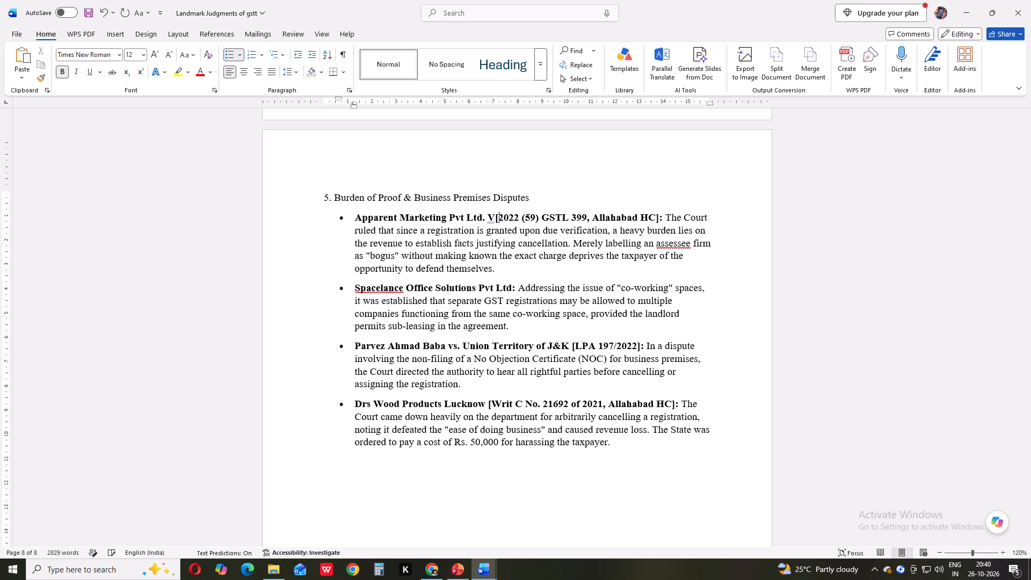
{"action": "key", "text": "BackSpace"}
{"action": "key", "text": "v"}
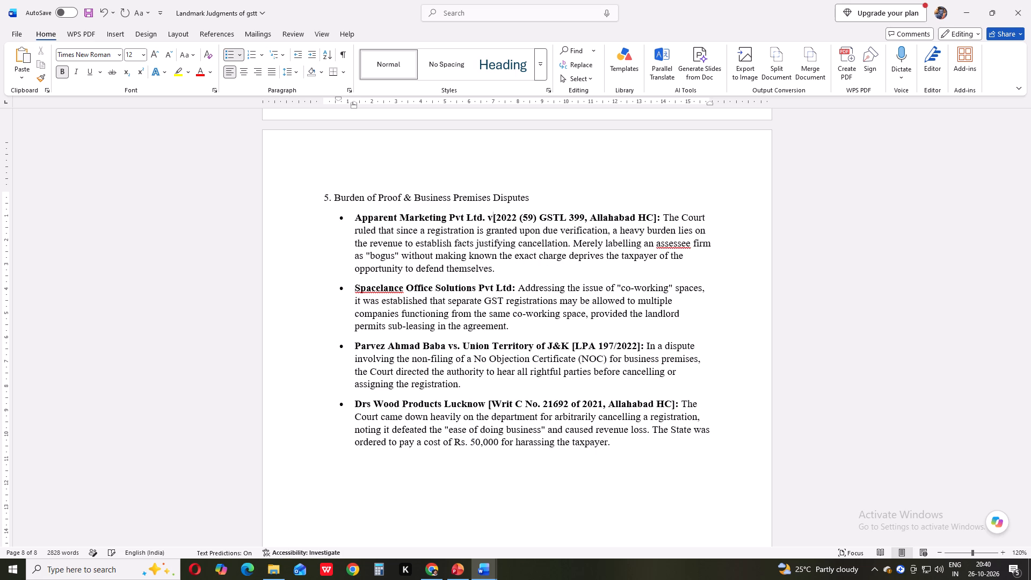
{"action": "key", "text": "s"}
{"action": "key", "text": "space"}
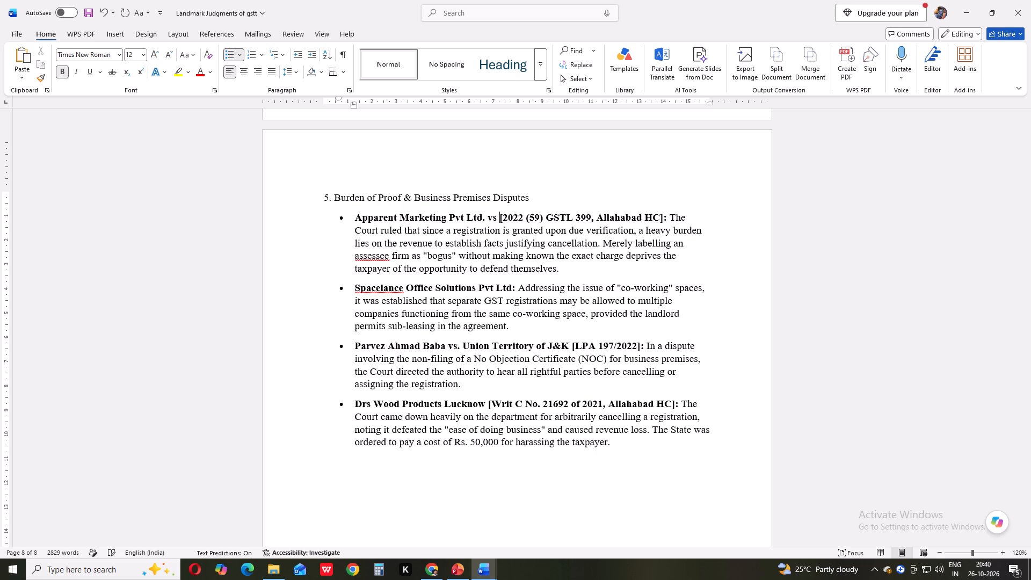
{"action": "key", "text": "BackSpace"}
{"action": "type", "text": "."}
{"action": "key", "text": "space"}
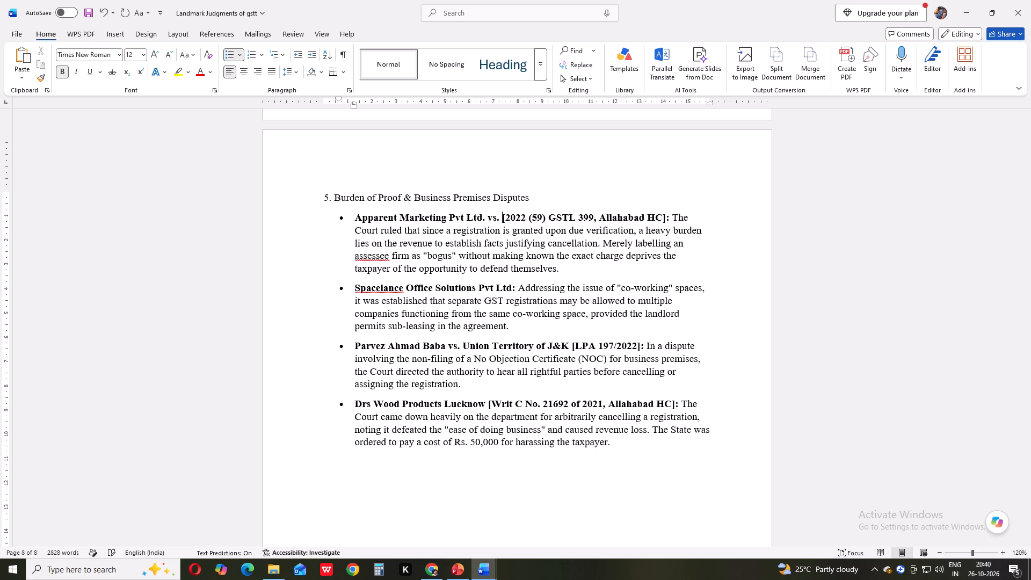
{"action": "key", "text": "ctrl+v"}
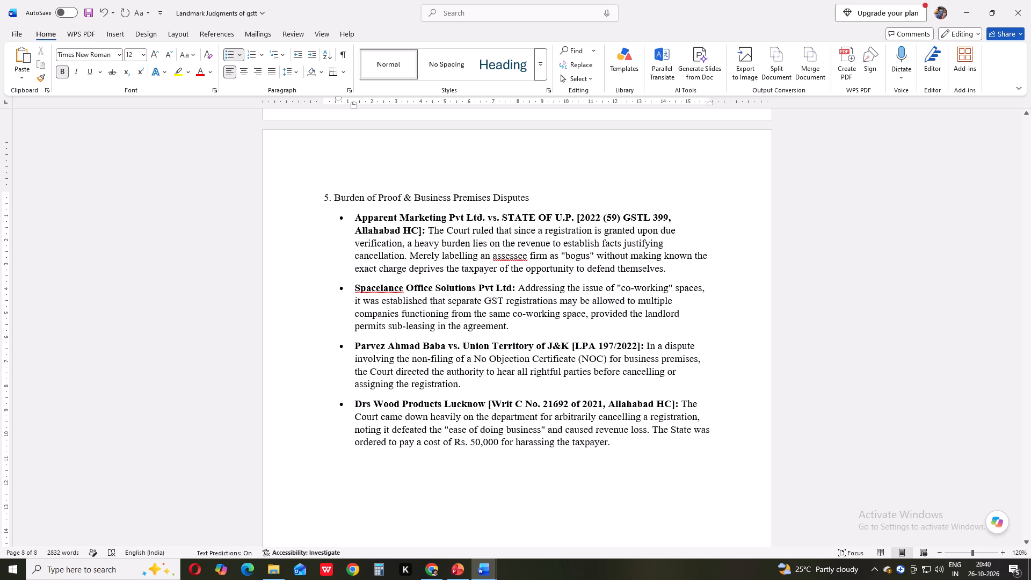
Change the pasted "STATE OF U.P." in the Apparent Marketing entry to capitalise each word.
{"action": "left_click_drag", "start_coordinate": [503, 218], "coordinate": [566, 216]}
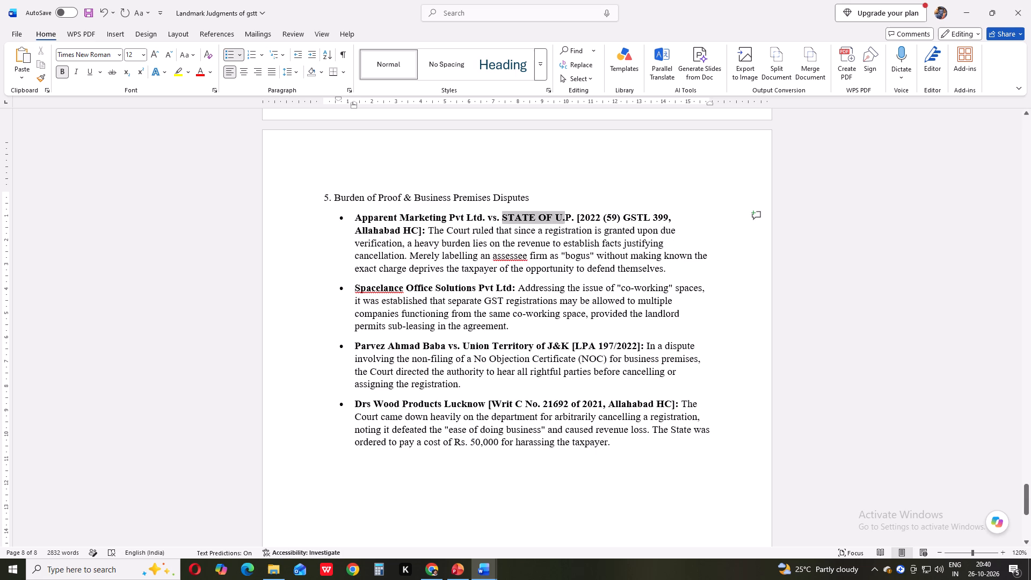
{"action": "left_click_drag", "start_coordinate": [566, 216], "coordinate": [571, 216]}
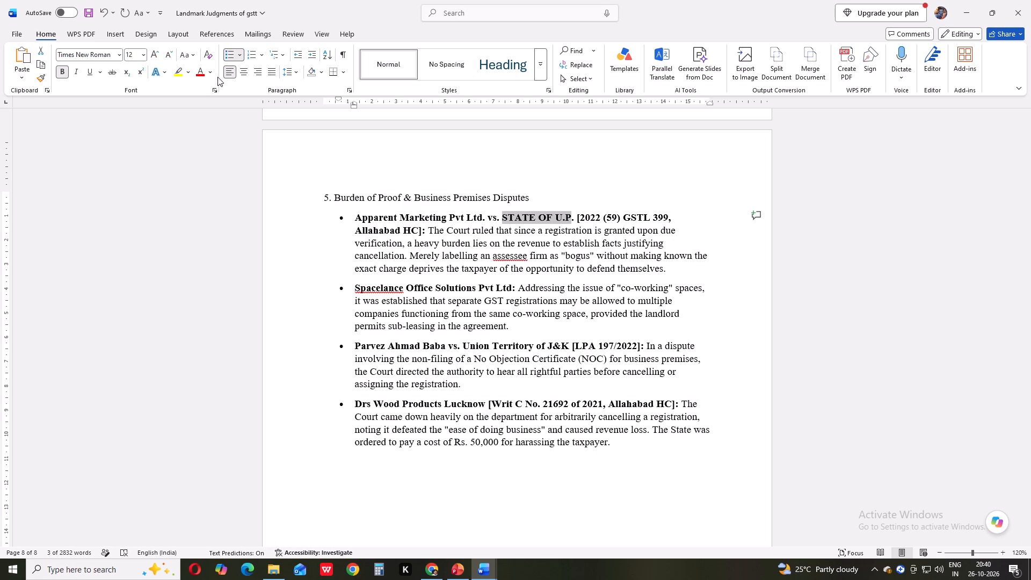
{"action": "left_click", "coordinate": [187, 55]}
{"action": "left_click", "coordinate": [226, 114]}
Copy "Writ Tax No. 348 of 2021" from Centax into its own square brackets before the Apparent Marketing entry's GSTL citation, and save the document.
{"action": "left_click", "coordinate": [563, 216]}
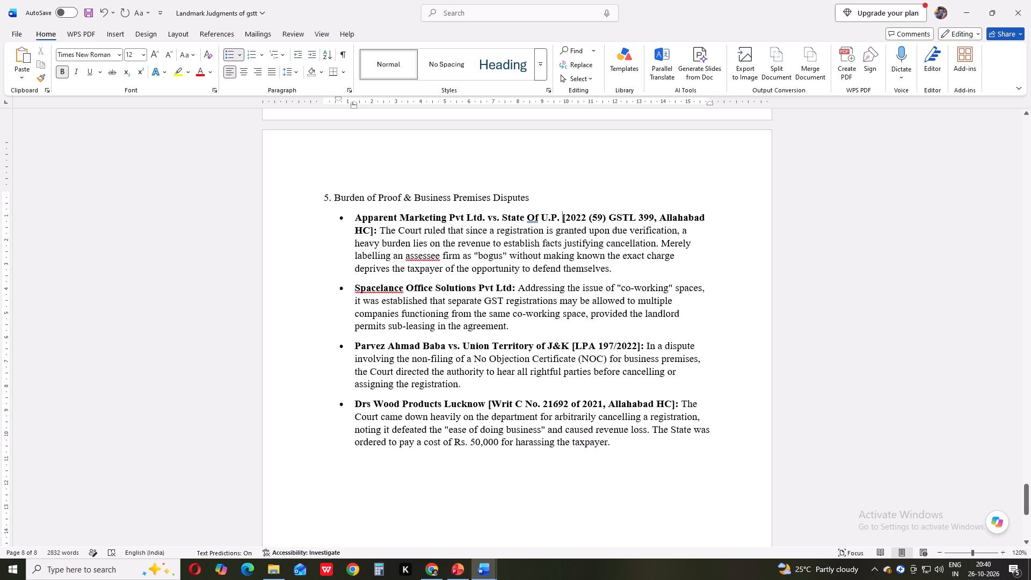
{"action": "scroll", "coordinate": [563, 249], "scroll_direction": "up", "scroll_amount": 4}
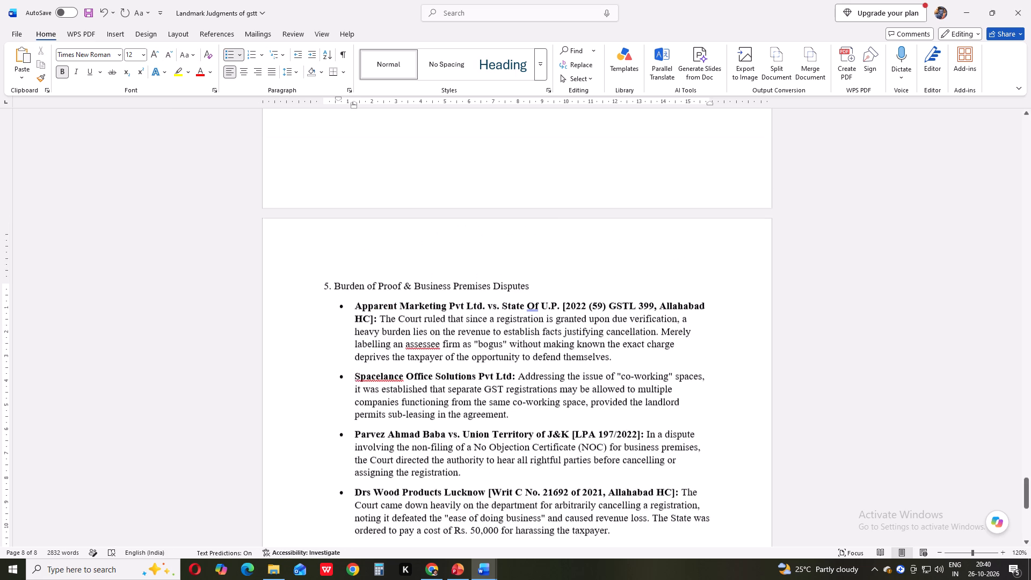
{"action": "scroll", "coordinate": [563, 249], "scroll_direction": "up", "scroll_amount": 12}
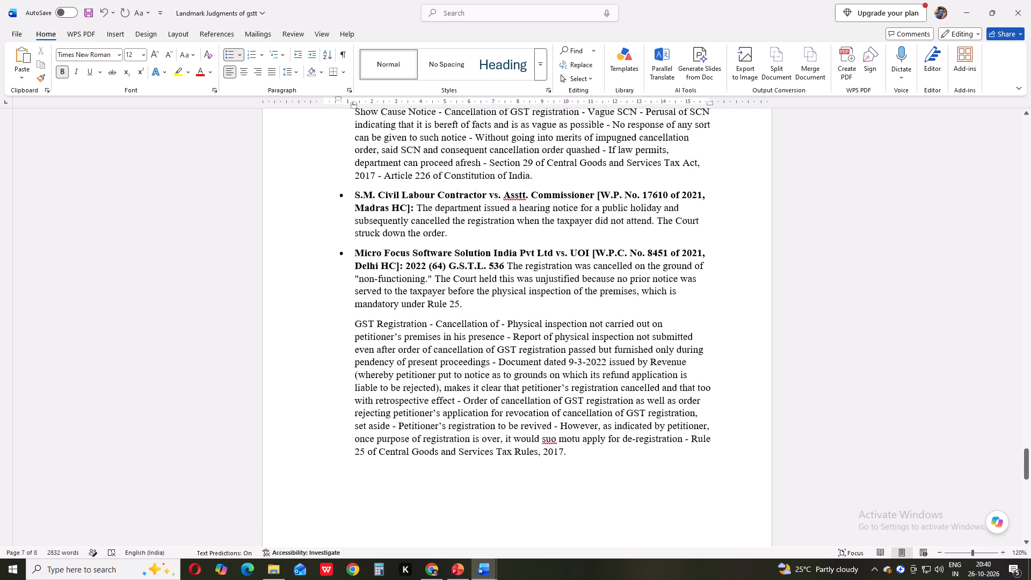
{"action": "scroll", "coordinate": [567, 249], "scroll_direction": "down", "scroll_amount": 13}
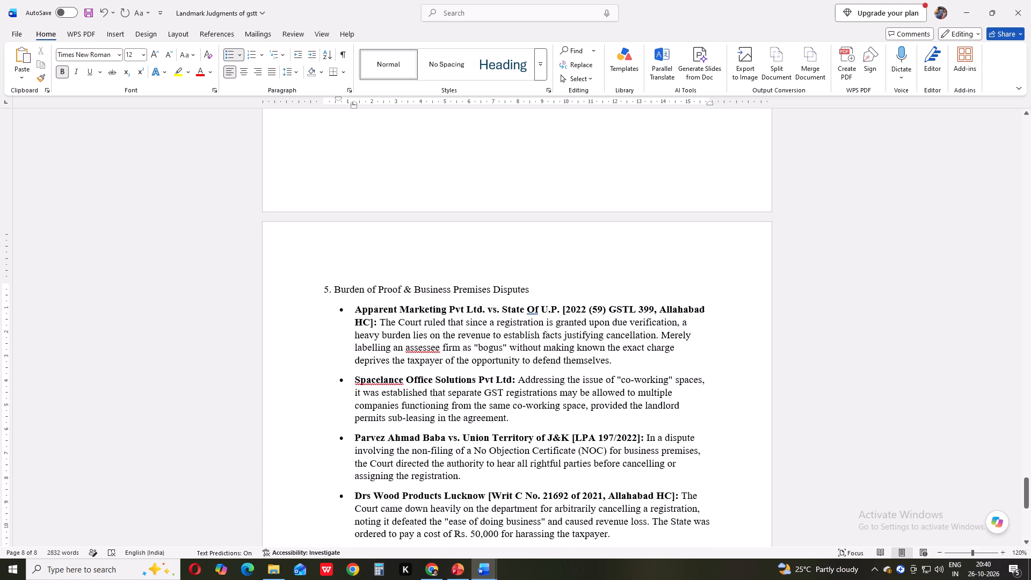
{"action": "key", "text": "9"}
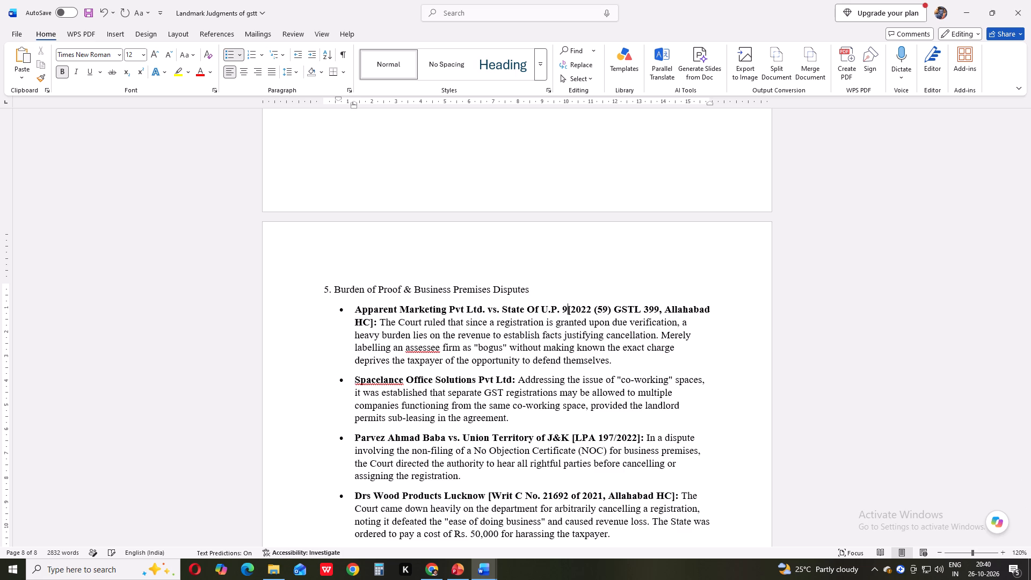
{"action": "key", "text": "BackSpace"}
{"action": "key", "text": "shift+parenleft"}
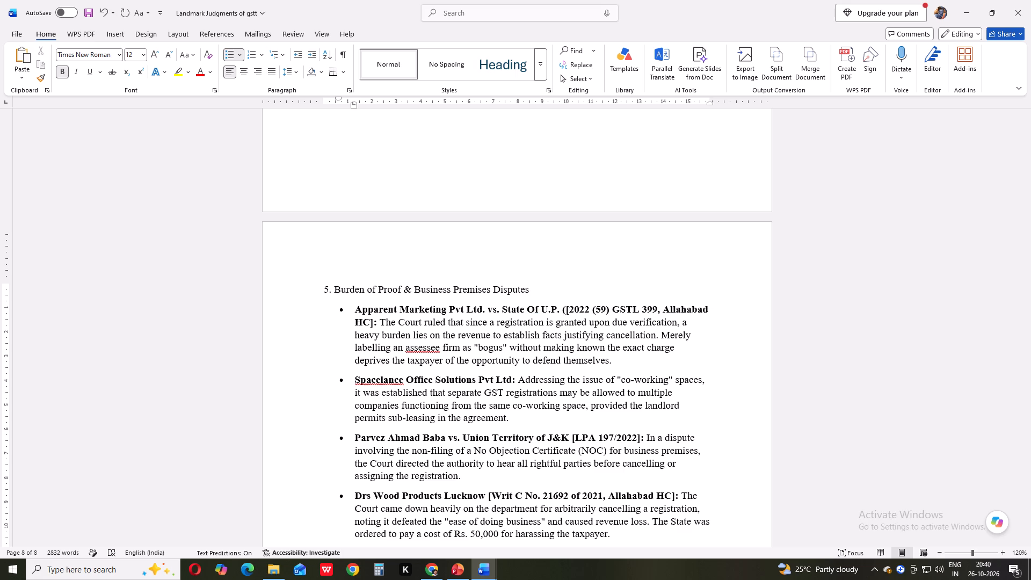
{"action": "key", "text": "BackSpace"}
{"action": "key", "text": "bracketleft"}
{"action": "key", "text": "alt+Tab"}
{"action": "left_click_drag", "start_coordinate": [526, 283], "coordinate": [607, 282]}
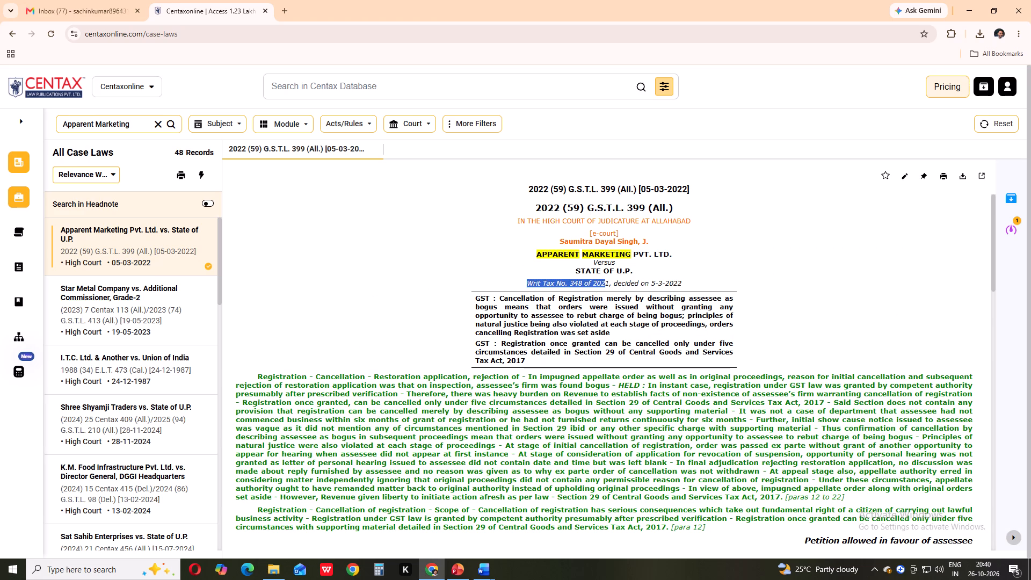
{"action": "left_click_drag", "start_coordinate": [607, 282], "coordinate": [608, 281]}
{"action": "left_click", "coordinate": [571, 246]}
{"action": "key", "text": "alt+Tab"}
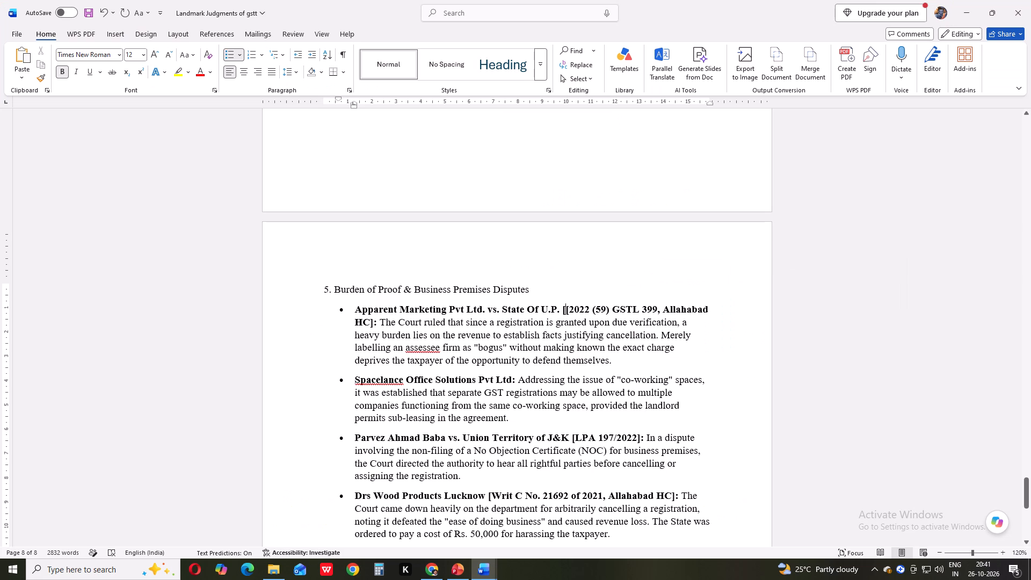
{"action": "key", "text": "ctrl+v"}
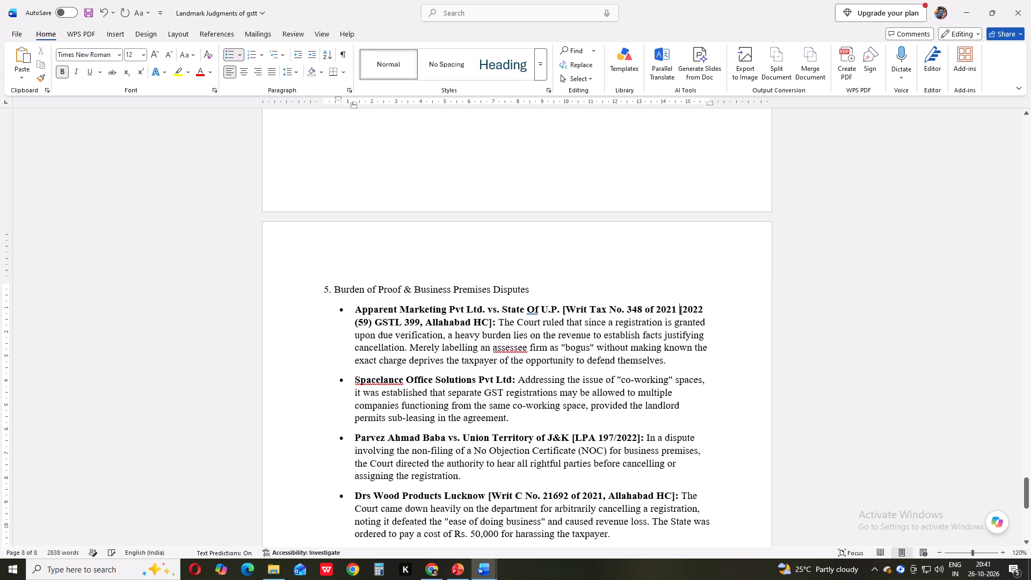
{"action": "key", "text": "BackSpace"}
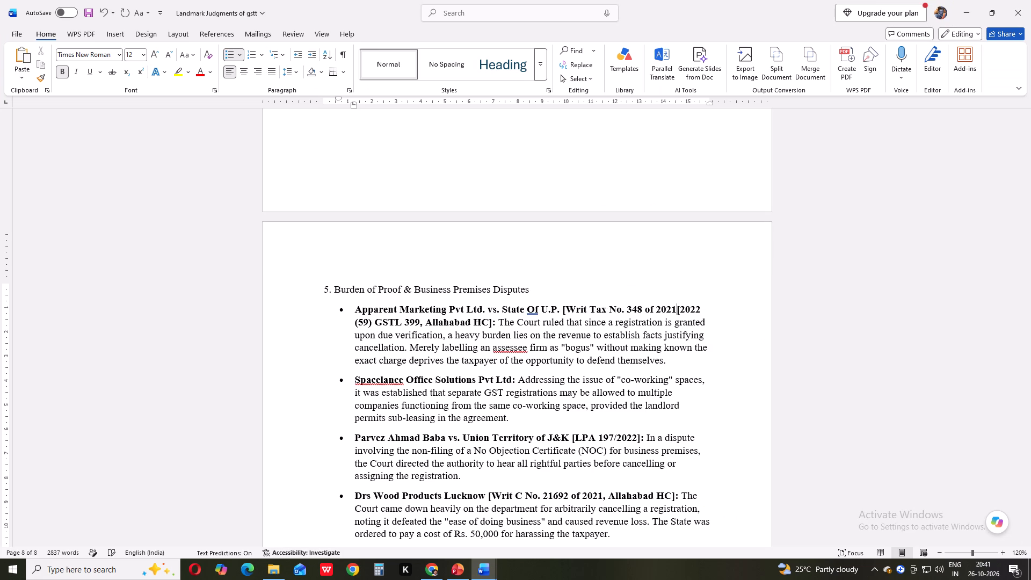
{"action": "key", "text": "bracketright"}
{"action": "key", "text": "space"}
{"action": "key", "text": "ctrl+s"}
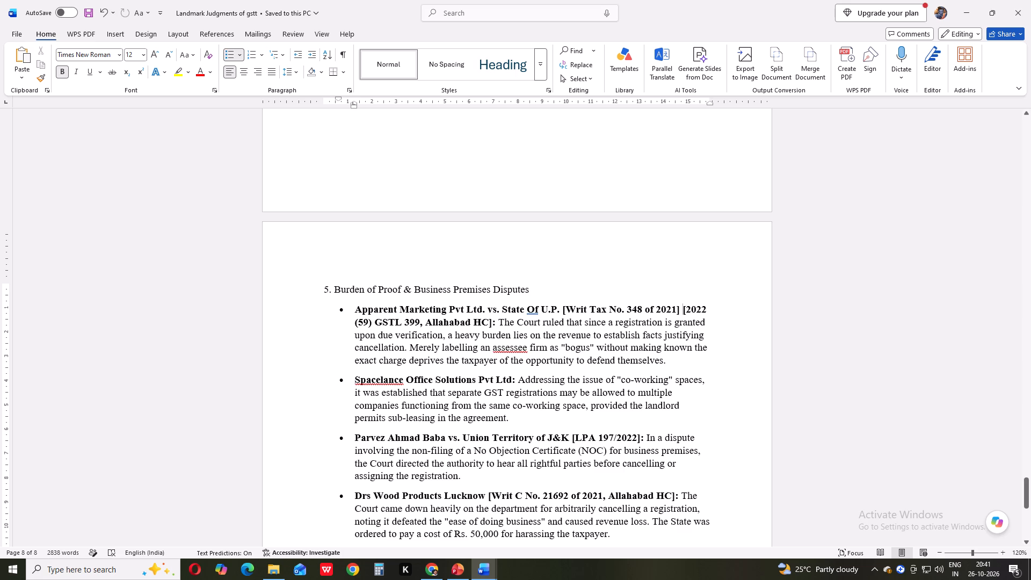
Copy the first green headnote paragraph of the Apparent Marketing judgment in Centax, leaving out the "[paras 12 to 22]" reference.
{"action": "key", "text": "alt+Tab"}
{"action": "key", "text": "alt+Tab"}
{"action": "key", "text": "alt+Tab"}
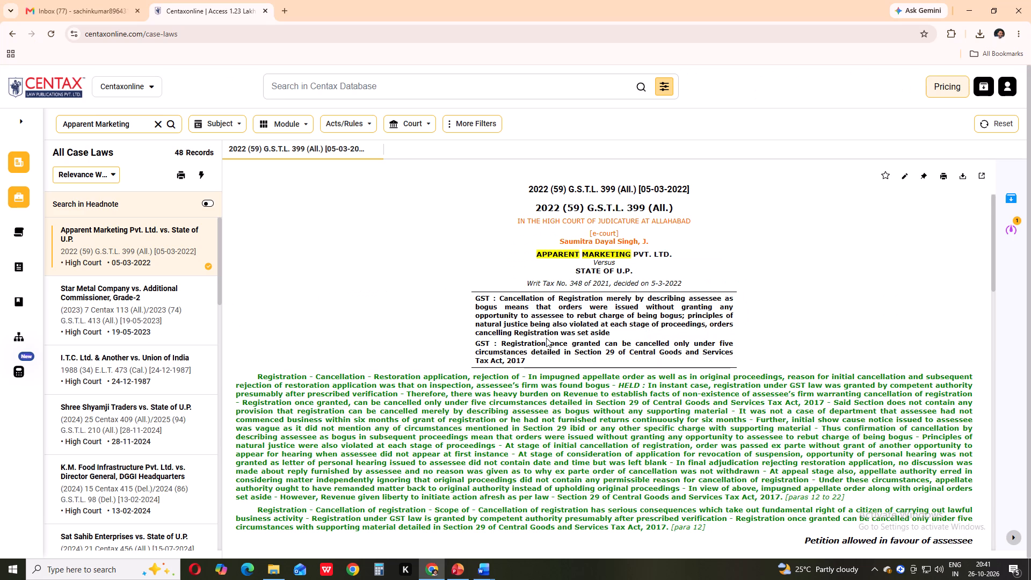
{"action": "scroll", "coordinate": [423, 347], "scroll_direction": "down", "scroll_amount": 2}
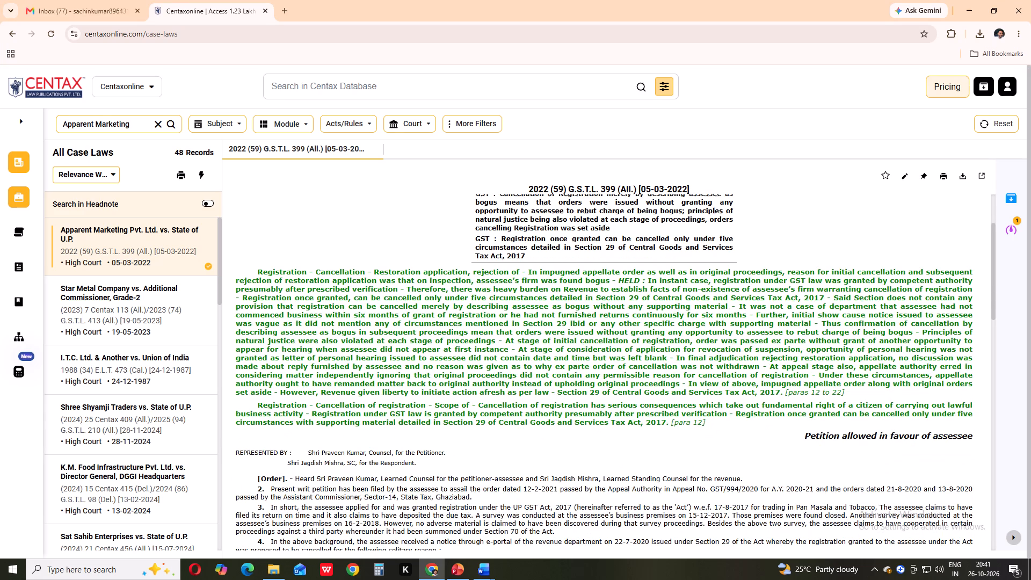
{"action": "left_click_drag", "start_coordinate": [256, 265], "coordinate": [741, 388]}
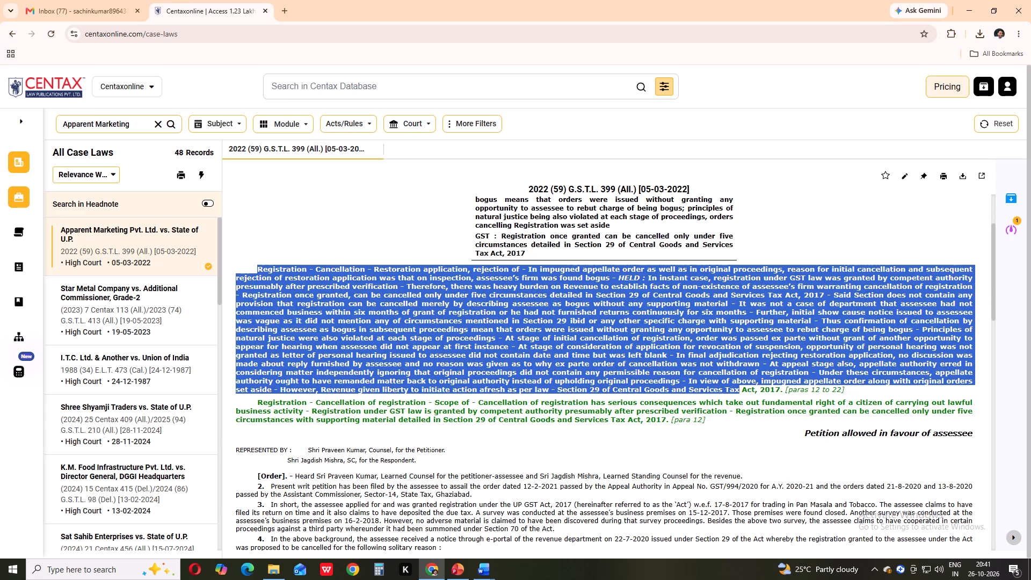
{"action": "left_click_drag", "start_coordinate": [741, 388], "coordinate": [784, 388]}
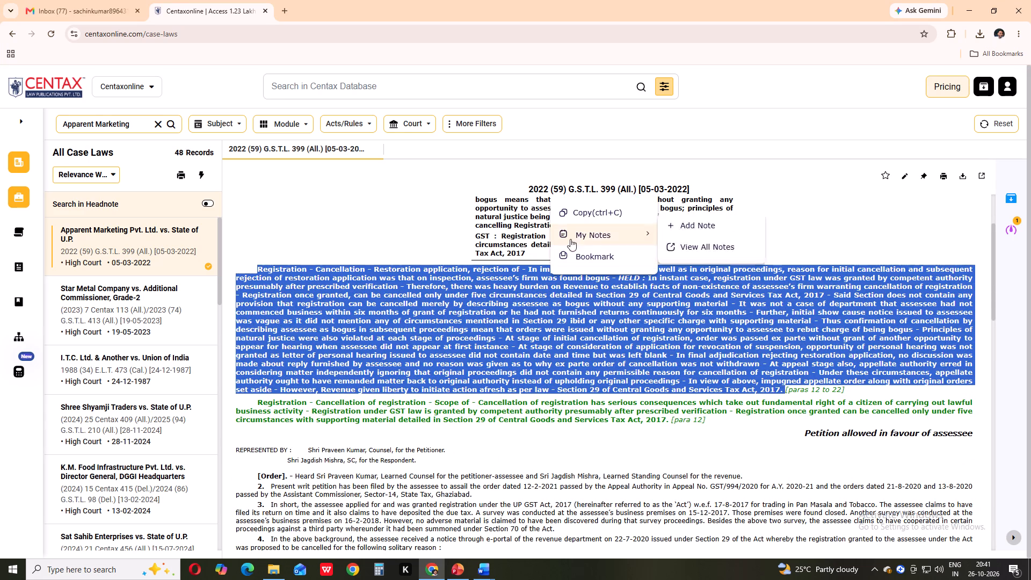
{"action": "left_click", "coordinate": [565, 215]}
Paste the copied headnote in Word as an unbulleted paragraph beneath the Apparent Marketing entry and save the document.
{"action": "key", "text": "alt+Tab"}
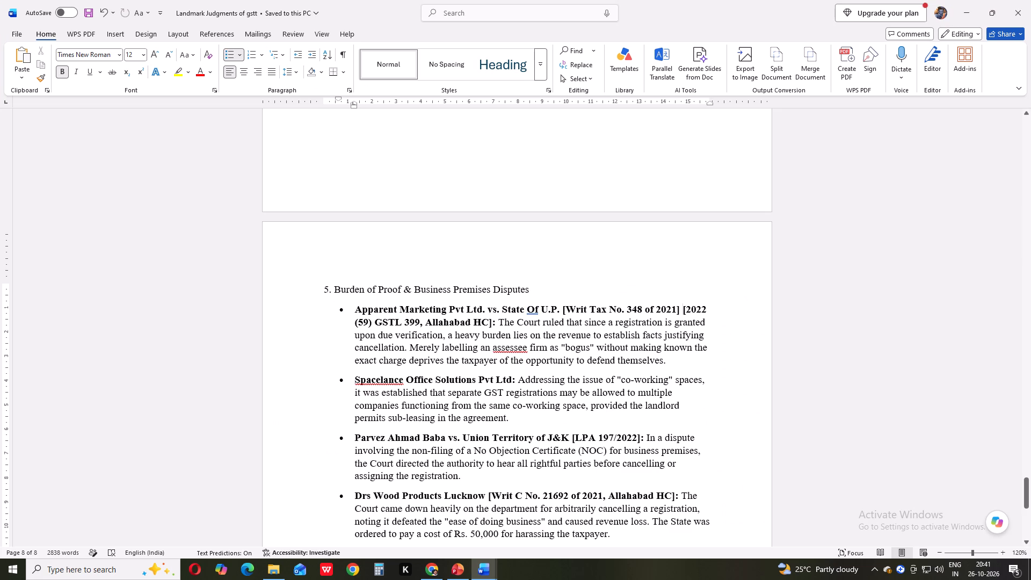
{"action": "left_click", "coordinate": [676, 361]}
{"action": "key", "text": "Return"}
{"action": "key", "text": "BackSpace"}
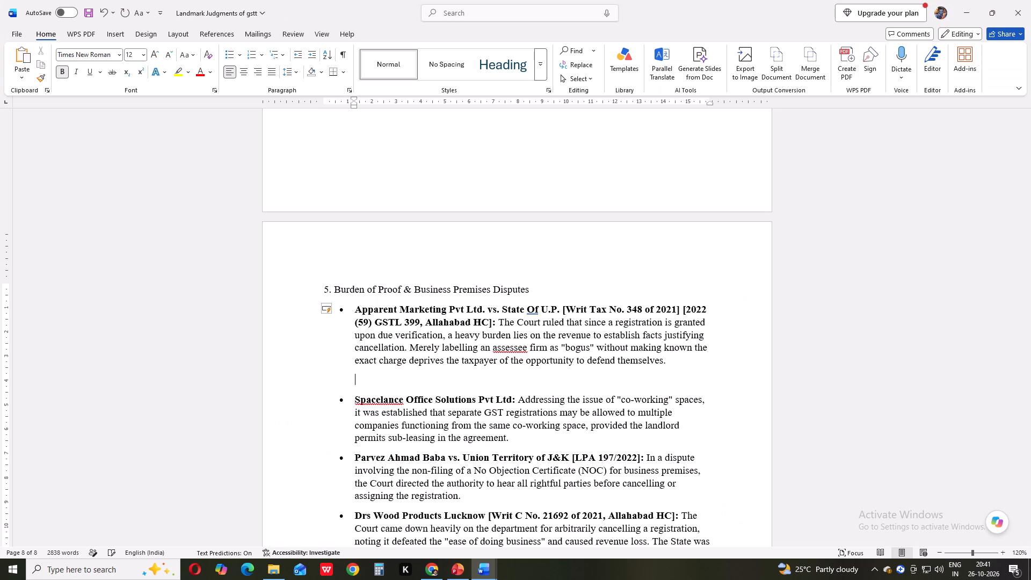
{"action": "key", "text": "ctrl+v"}
{"action": "scroll", "coordinate": [629, 346], "scroll_direction": "down", "scroll_amount": 3}
{"action": "scroll", "coordinate": [628, 344], "scroll_direction": "up", "scroll_amount": 9}
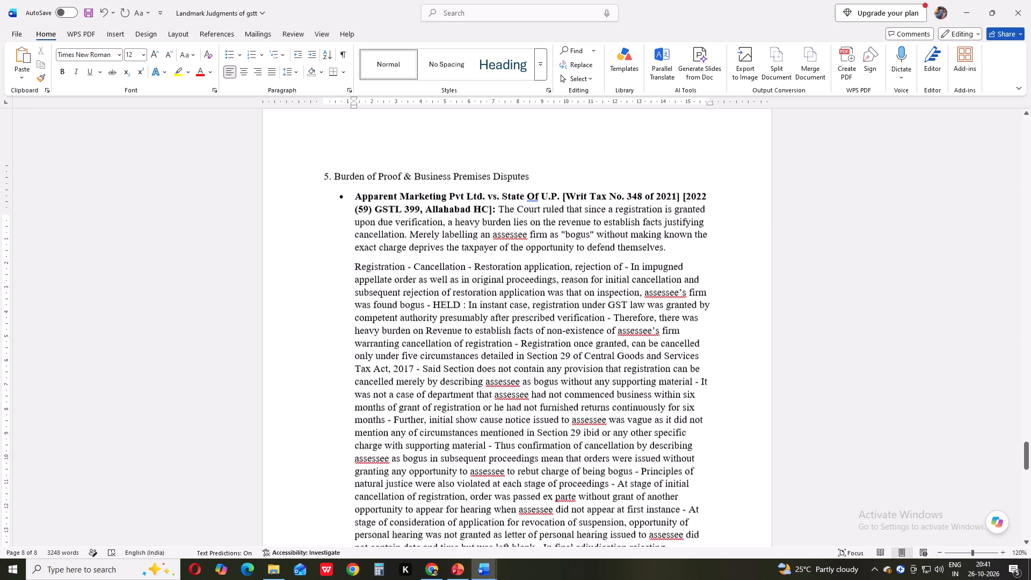
{"action": "scroll", "coordinate": [625, 343], "scroll_direction": "down", "scroll_amount": 4}
{"action": "key", "text": "ctrl+s"}
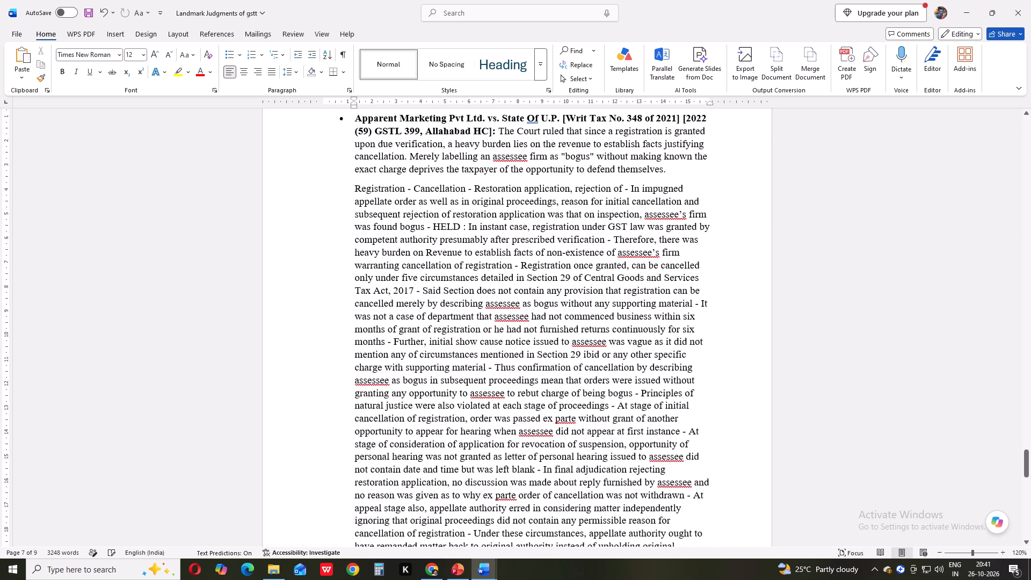
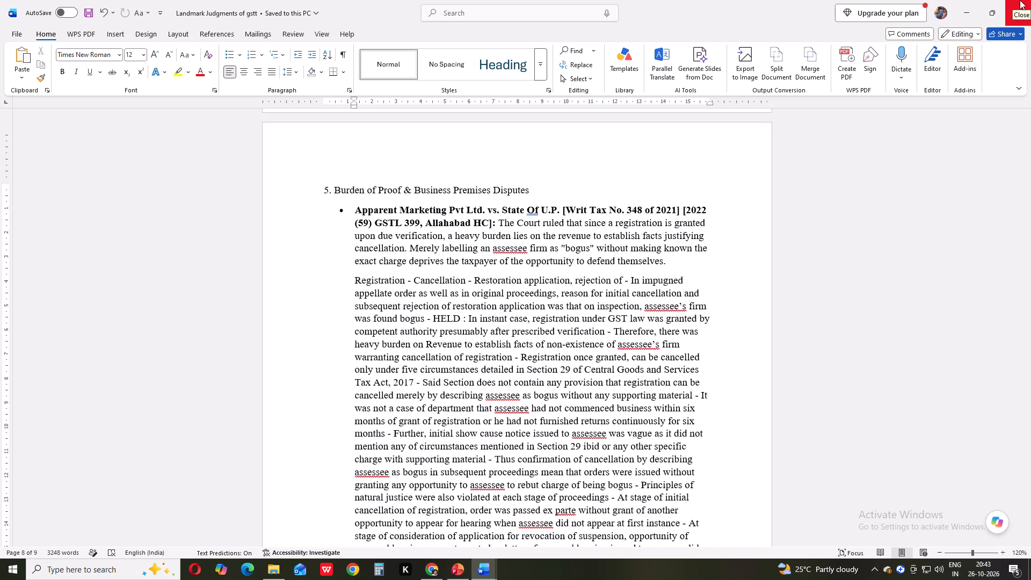
Check the remaining entries under "Burden of Proof & Business Premises Disputes" in the Word document and save it.
{"action": "scroll", "coordinate": [631, 236], "scroll_direction": "down", "scroll_amount": 16}
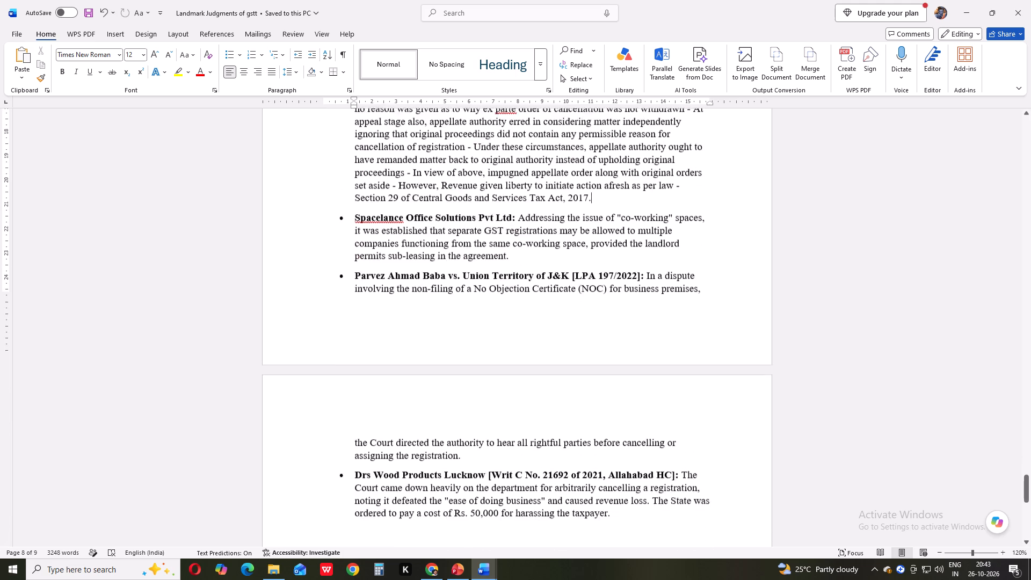
{"action": "scroll", "coordinate": [571, 253], "scroll_direction": "down", "scroll_amount": 3}
{"action": "key", "text": "ctrl+s"}
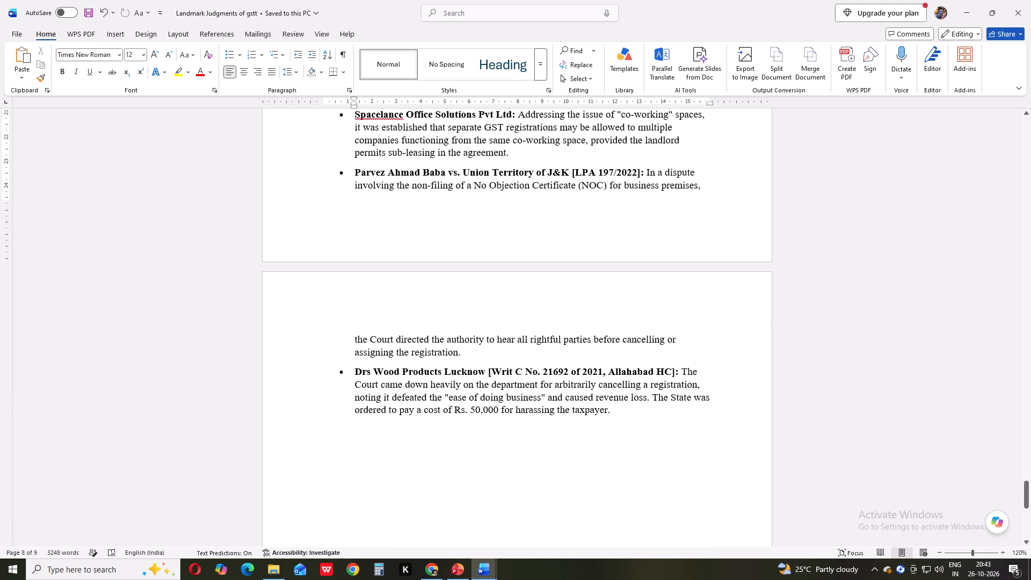
{"action": "key", "text": "ctrl+s"}
{"action": "key", "text": "ctrl+s"}
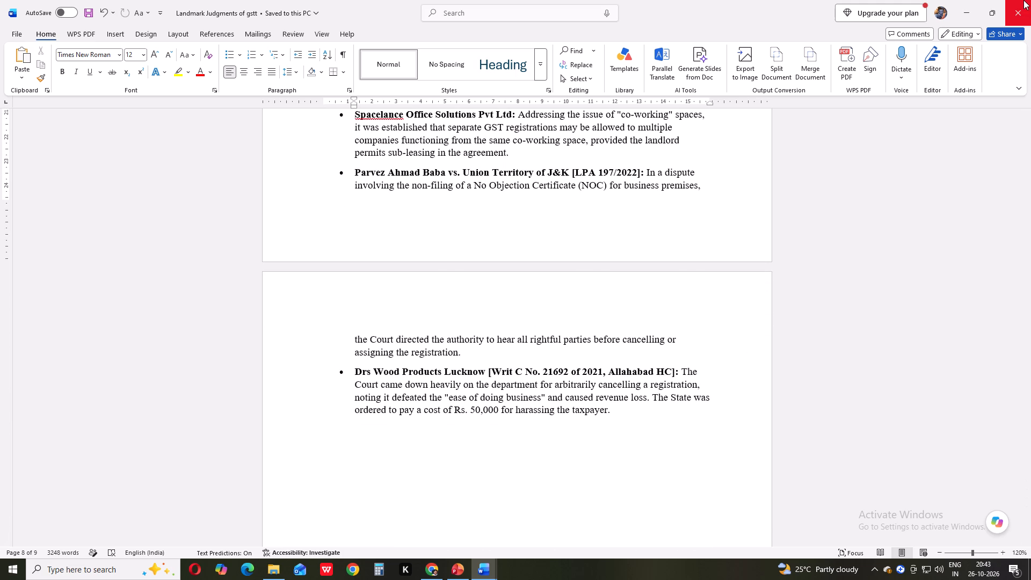
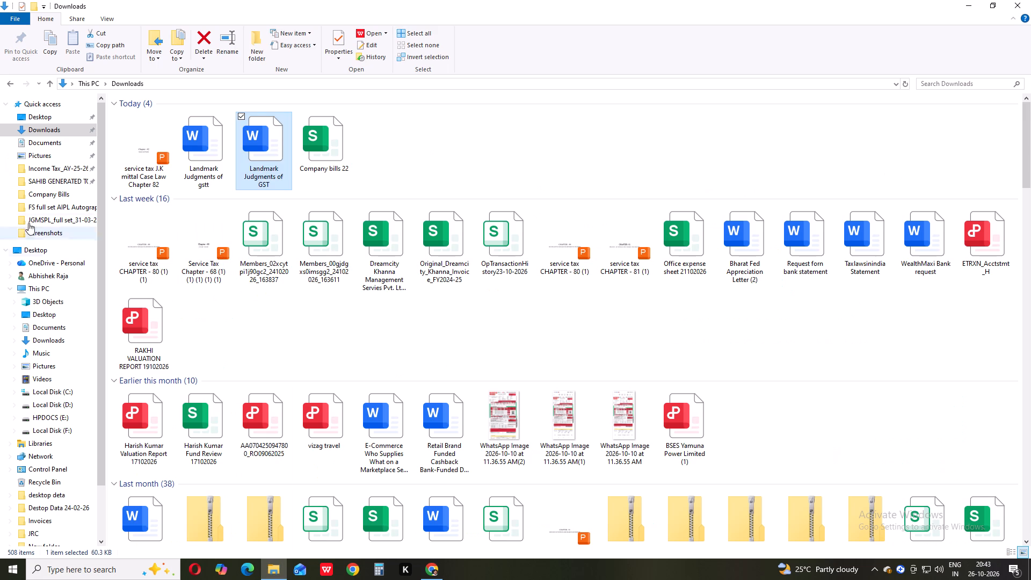
Open the file "Landmark Judgments of gstt" from the Downloads folder in Word.
{"action": "right_click", "coordinate": [198, 154]}
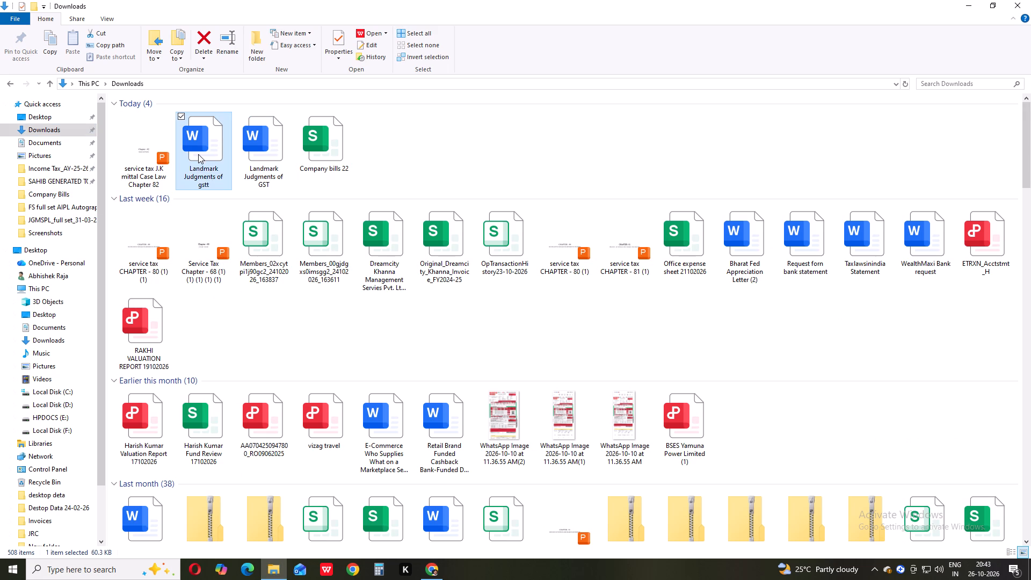
{"action": "left_click", "coordinate": [268, 253]}
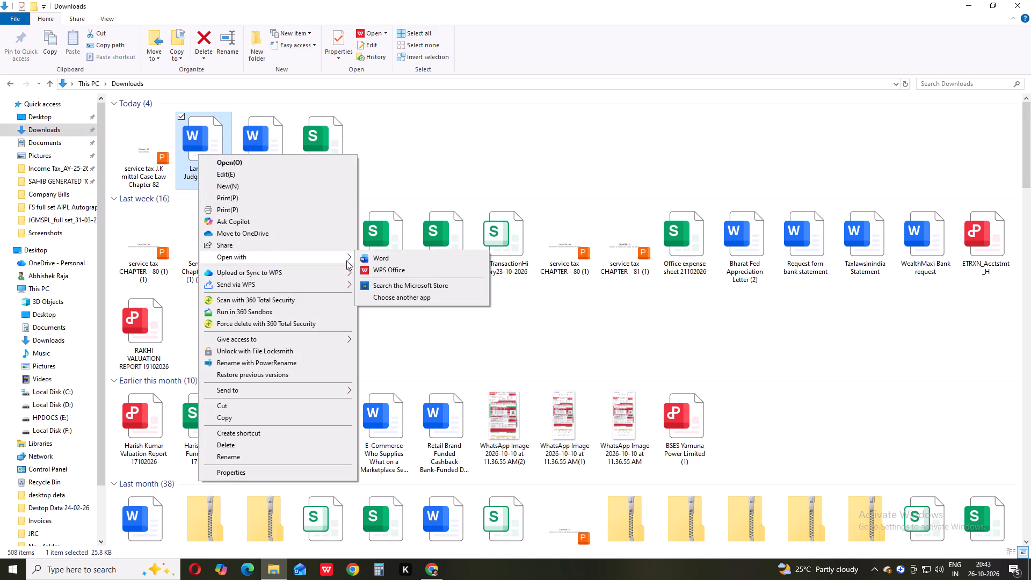
{"action": "left_click", "coordinate": [372, 257]}
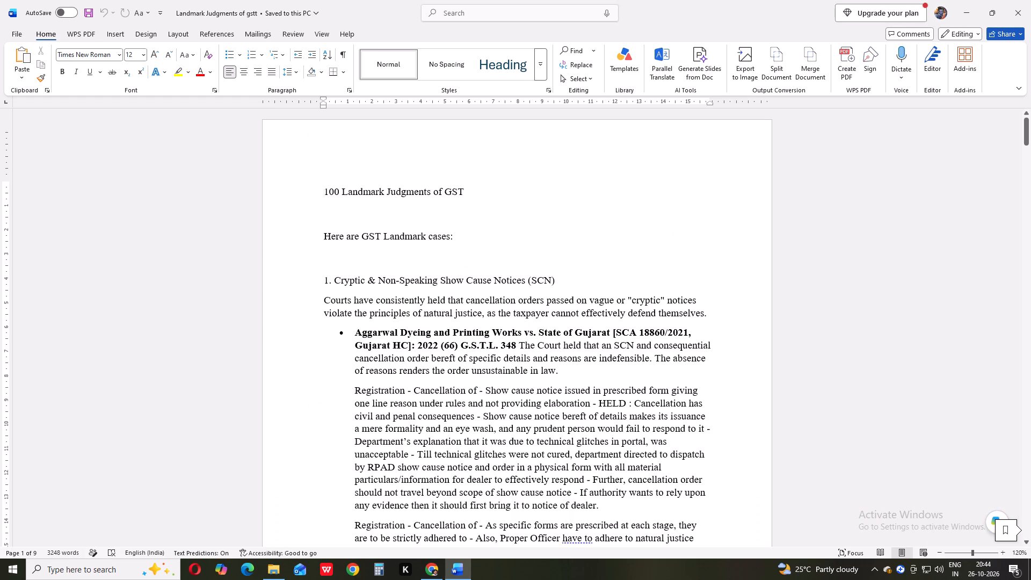
Copy the case name "Spacelance Office Solutions" from its bulleted entry near the end of the document.
{"action": "scroll", "coordinate": [430, 257], "scroll_direction": "down", "scroll_amount": 20}
{"action": "scroll", "coordinate": [430, 257], "scroll_direction": "down", "scroll_amount": 19}
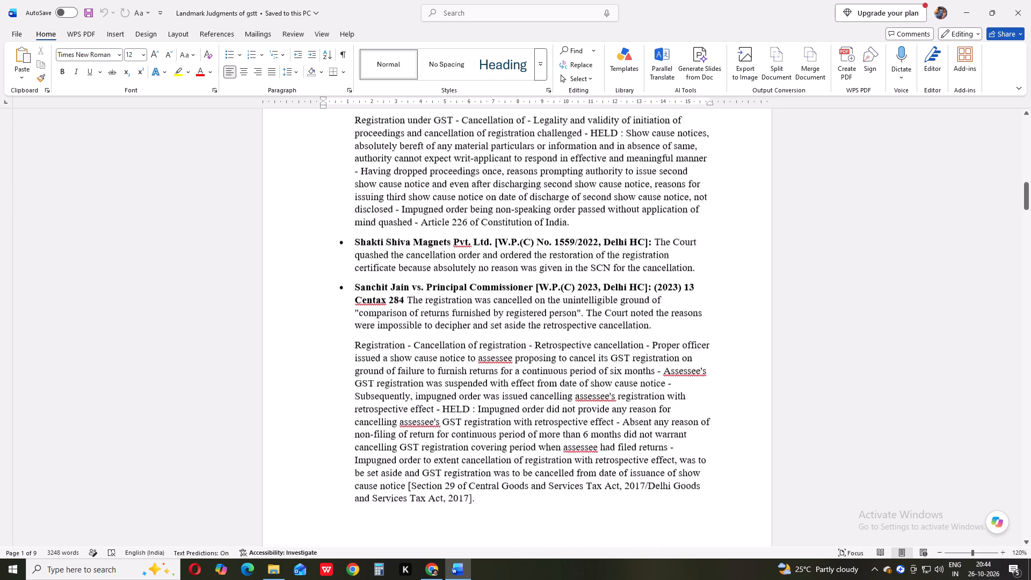
{"action": "scroll", "coordinate": [454, 252], "scroll_direction": "down", "scroll_amount": 20}
{"action": "scroll", "coordinate": [454, 252], "scroll_direction": "down", "scroll_amount": 11}
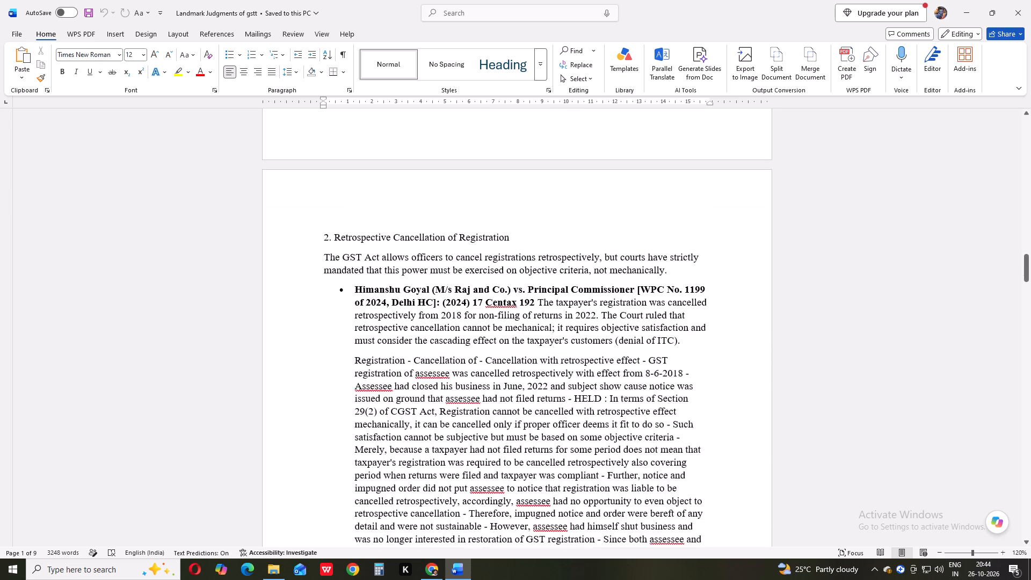
{"action": "scroll", "coordinate": [454, 252], "scroll_direction": "down", "scroll_amount": 13}
{"action": "scroll", "coordinate": [454, 252], "scroll_direction": "down", "scroll_amount": 16}
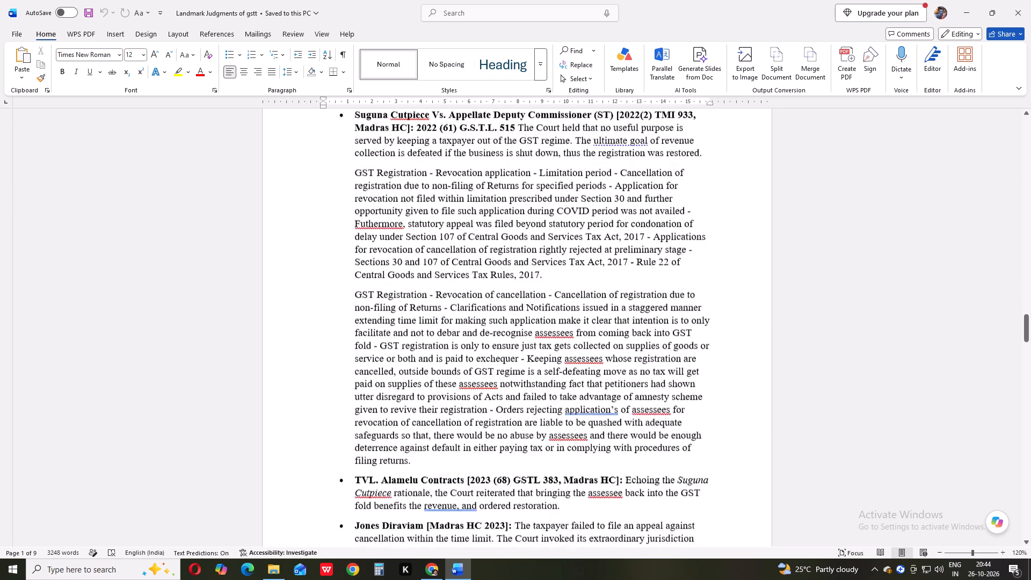
{"action": "scroll", "coordinate": [454, 252], "scroll_direction": "down", "scroll_amount": 20}
{"action": "scroll", "coordinate": [454, 252], "scroll_direction": "down", "scroll_amount": 14}
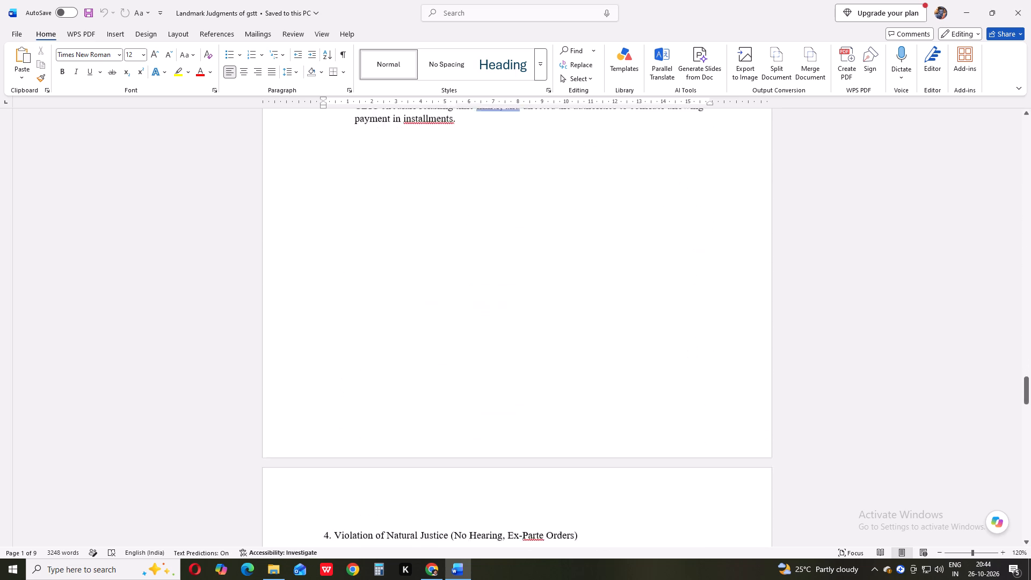
{"action": "scroll", "coordinate": [454, 252], "scroll_direction": "down", "scroll_amount": 18}
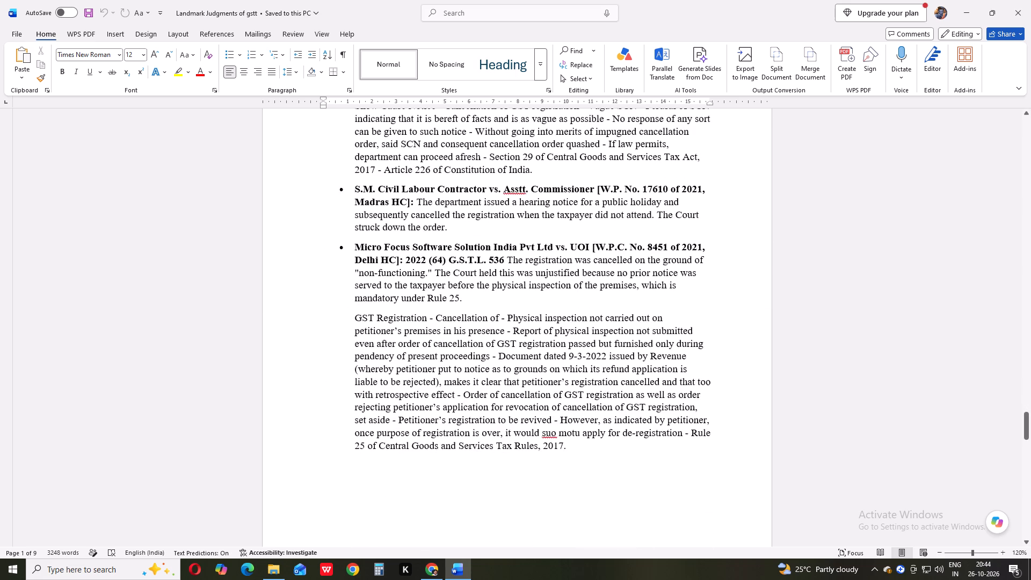
{"action": "scroll", "coordinate": [454, 252], "scroll_direction": "down", "scroll_amount": 16}
{"action": "scroll", "coordinate": [454, 252], "scroll_direction": "down", "scroll_amount": 5}
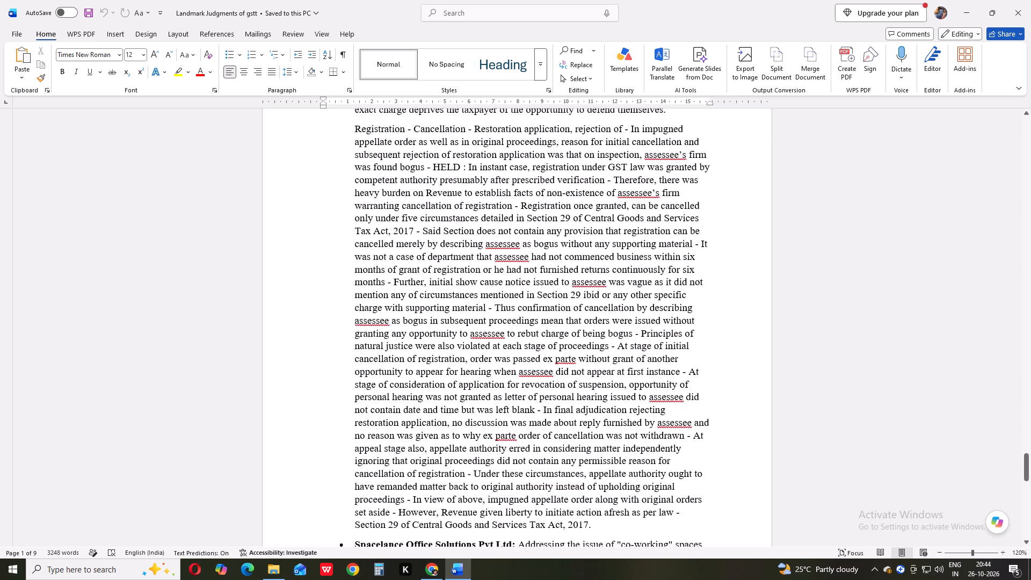
{"action": "scroll", "coordinate": [454, 252], "scroll_direction": "down", "scroll_amount": 12}
{"action": "scroll", "coordinate": [454, 252], "scroll_direction": "up", "scroll_amount": 2}
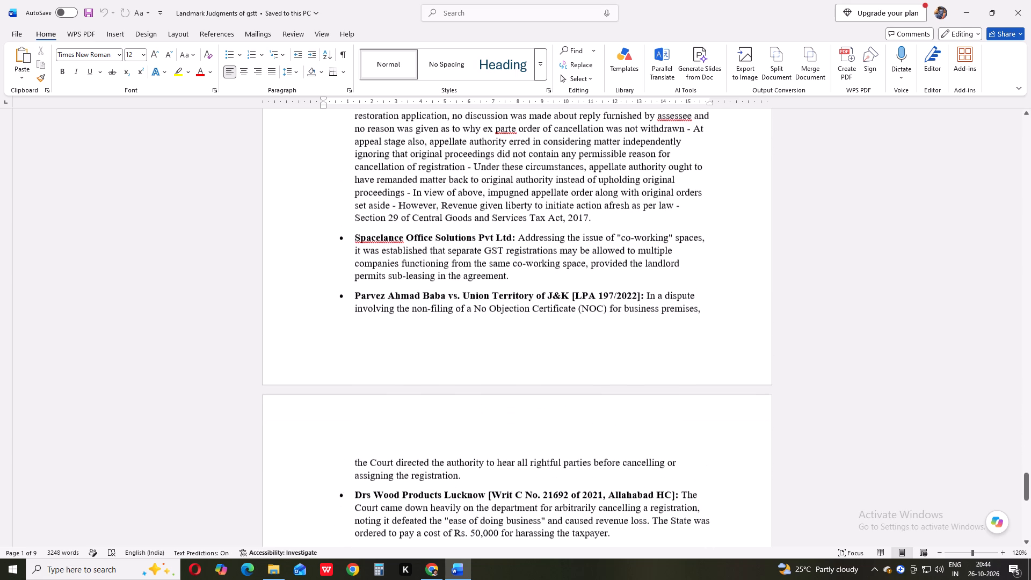
{"action": "left_click", "coordinate": [357, 240]}
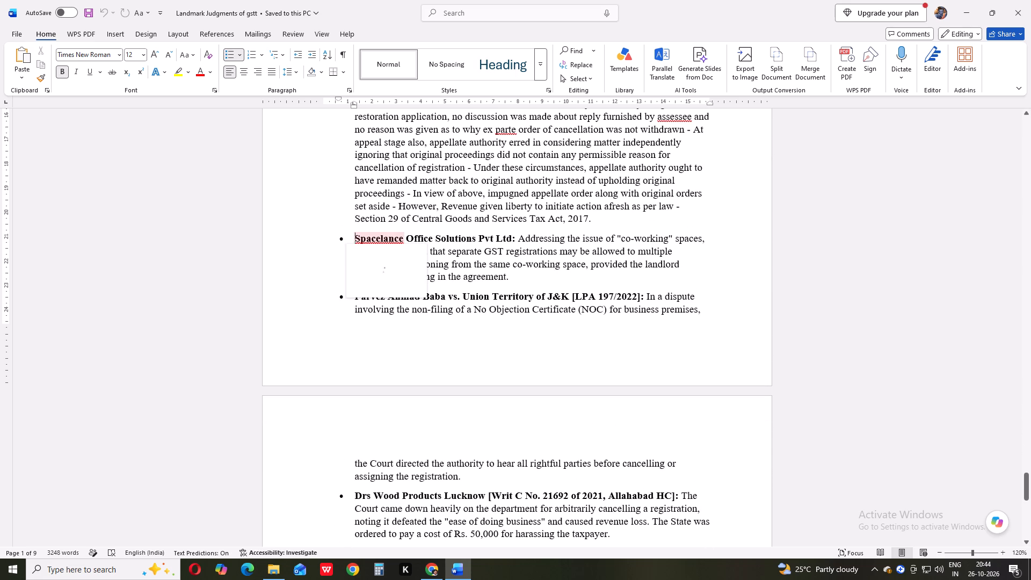
{"action": "left_click_drag", "start_coordinate": [355, 238], "coordinate": [428, 238]}
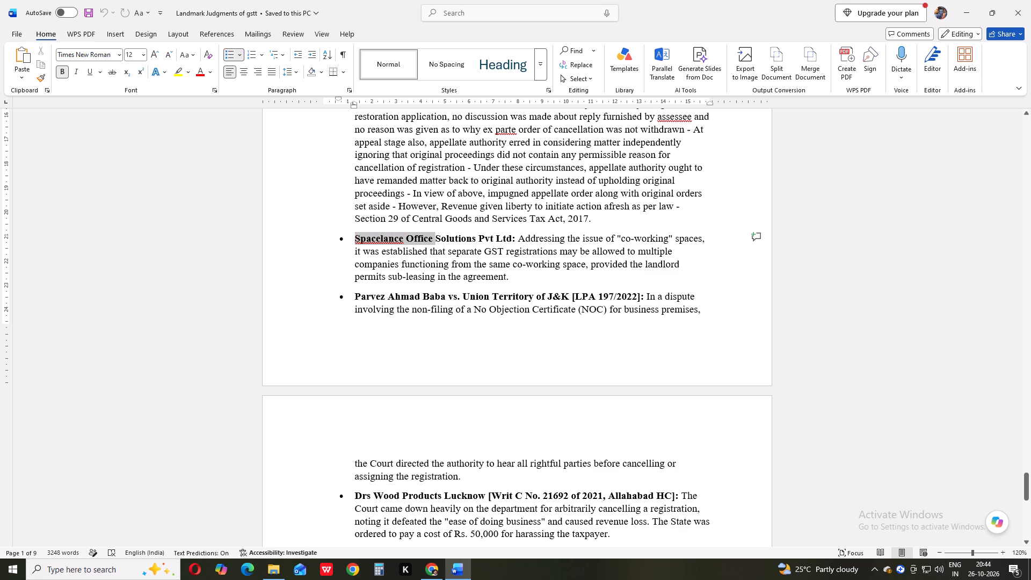
{"action": "left_click_drag", "start_coordinate": [428, 238], "coordinate": [447, 237]}
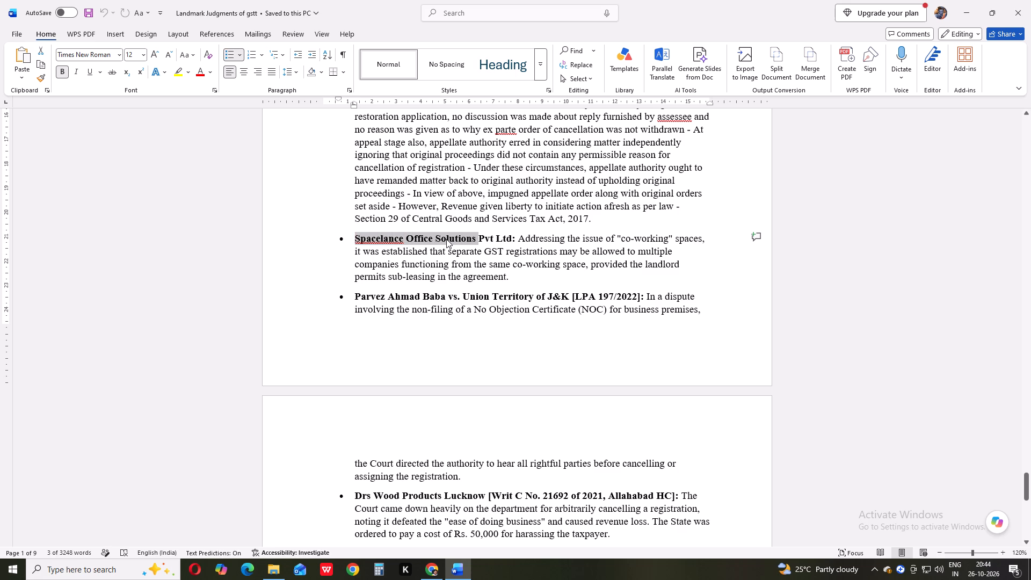
{"action": "key", "text": "ctrl+c"}
Search all case laws in Centax for "Spacelance Office Solutions", removing the pasted bullet from the search text.
{"action": "key", "text": "alt+Tab"}
{"action": "key", "text": "alt+Tab"}
{"action": "key", "text": "alt+Tab"}
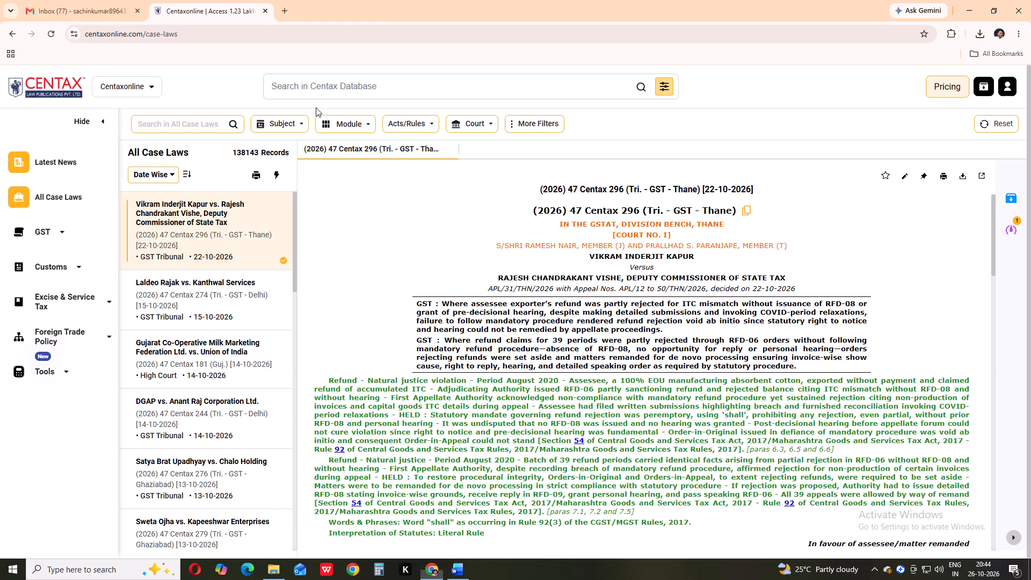
{"action": "left_click", "coordinate": [221, 127]}
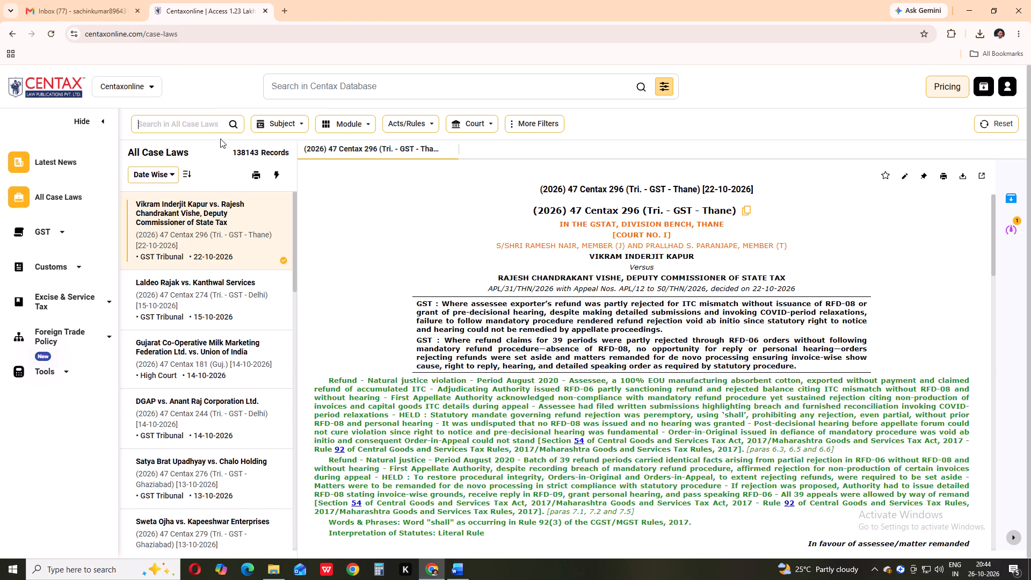
{"action": "key", "text": "ctrl+v"}
{"action": "key", "text": "Return"}
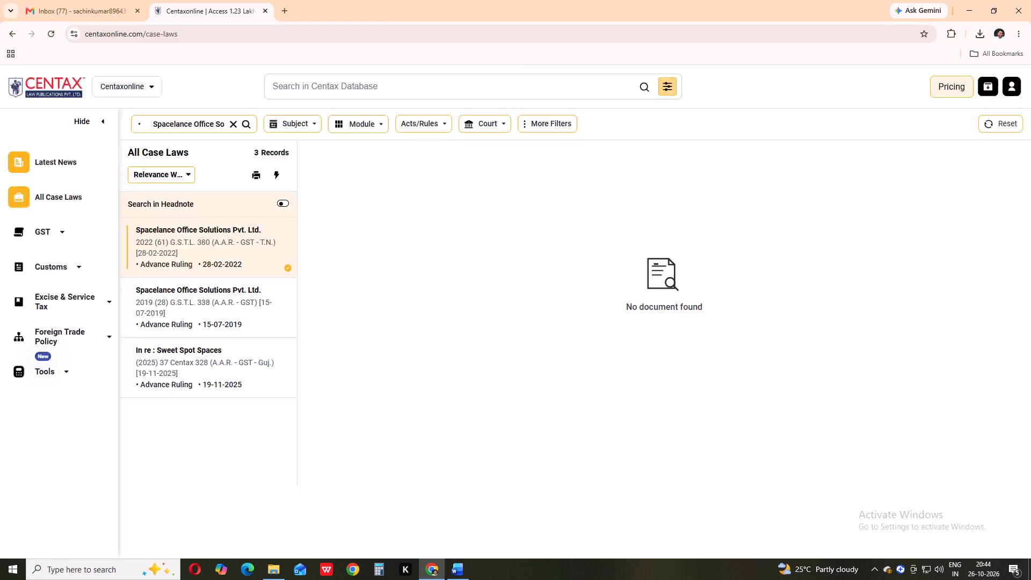
{"action": "left_click", "coordinate": [153, 124]}
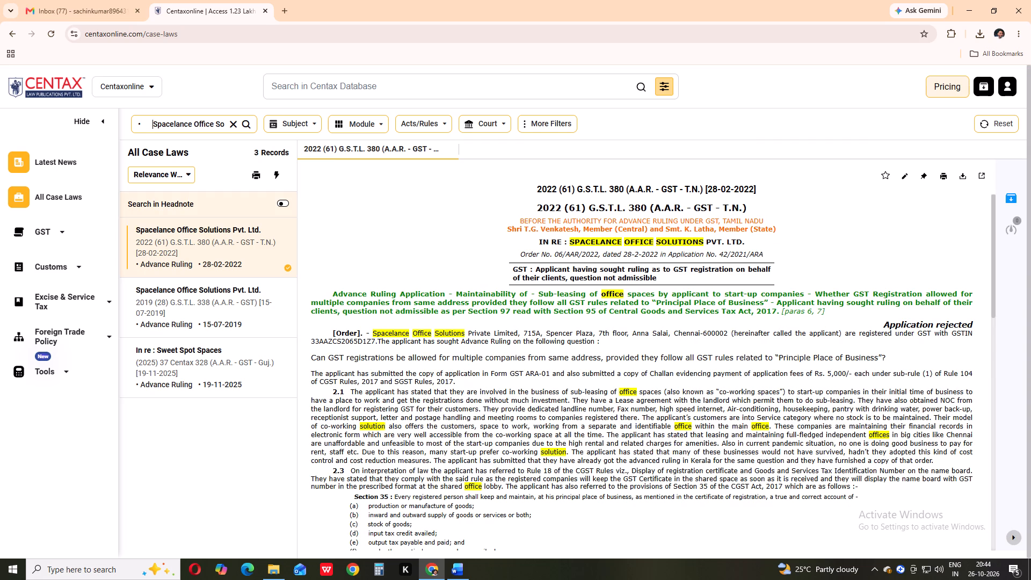
{"action": "key", "text": "BackSpace"}
{"action": "key", "text": "BackSpace"}
{"action": "key", "text": "BackSpace"}
{"action": "key", "text": "BackSpace"}
{"action": "key", "text": "Return"}
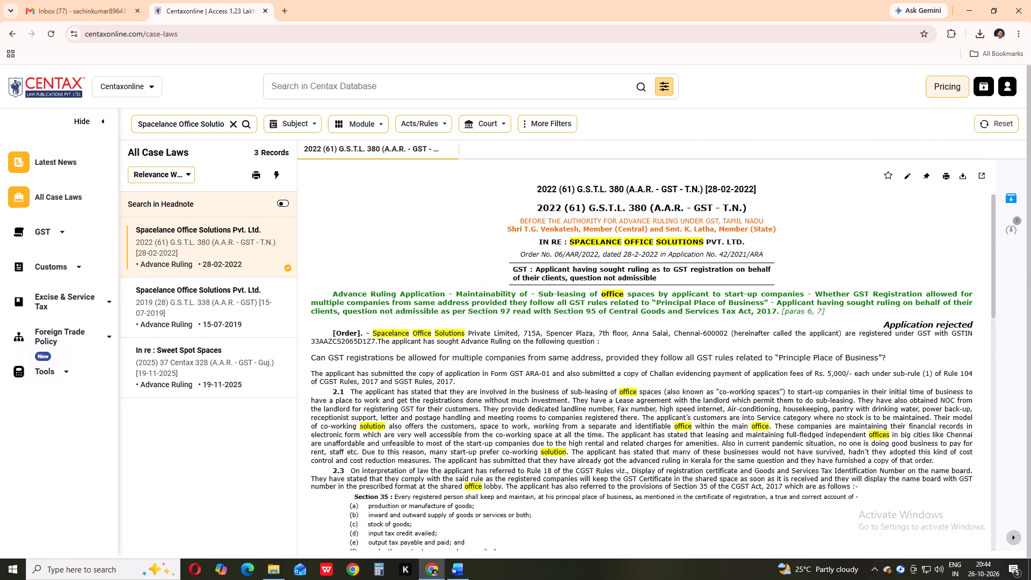
Compare the Spacelance entry in Word with the 2022 (61) G.S.T.L. 380 advance ruling in Centax.
{"action": "key", "text": "alt+Tab"}
{"action": "key", "text": "alt+Tab"}
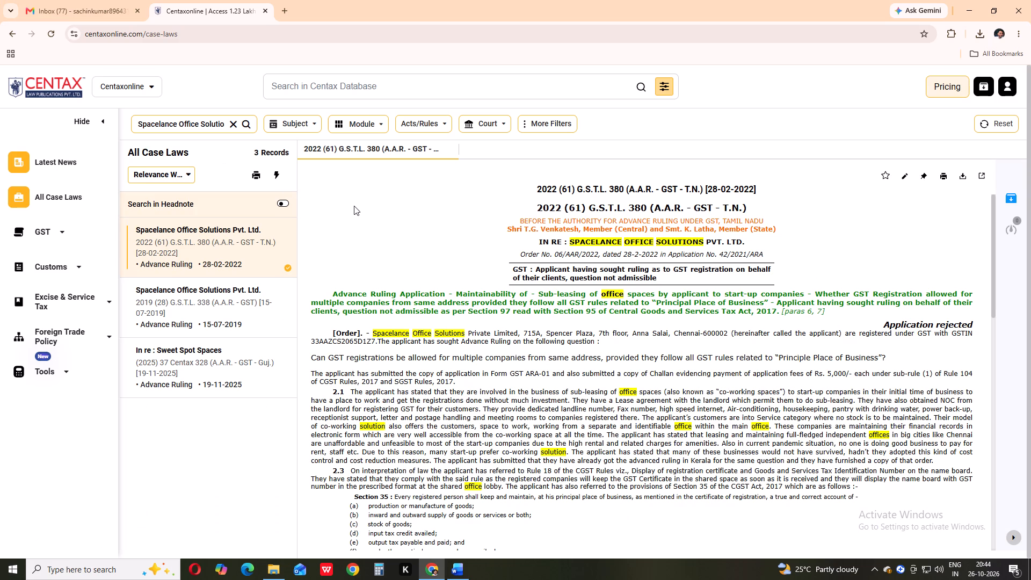
{"action": "key", "text": "alt+Tab"}
{"action": "key", "text": "alt+Tab"}
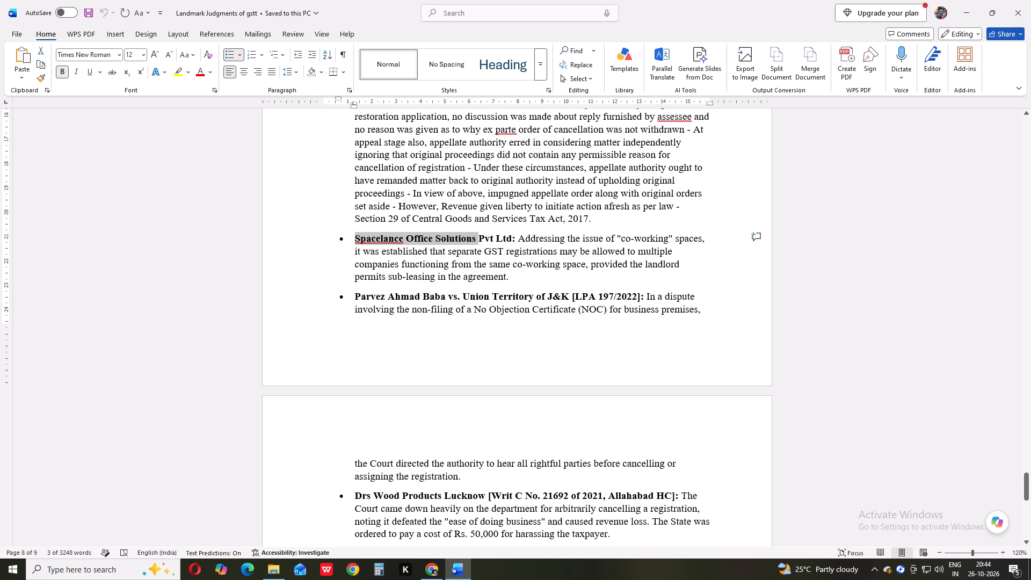
{"action": "left_click", "coordinate": [519, 234]}
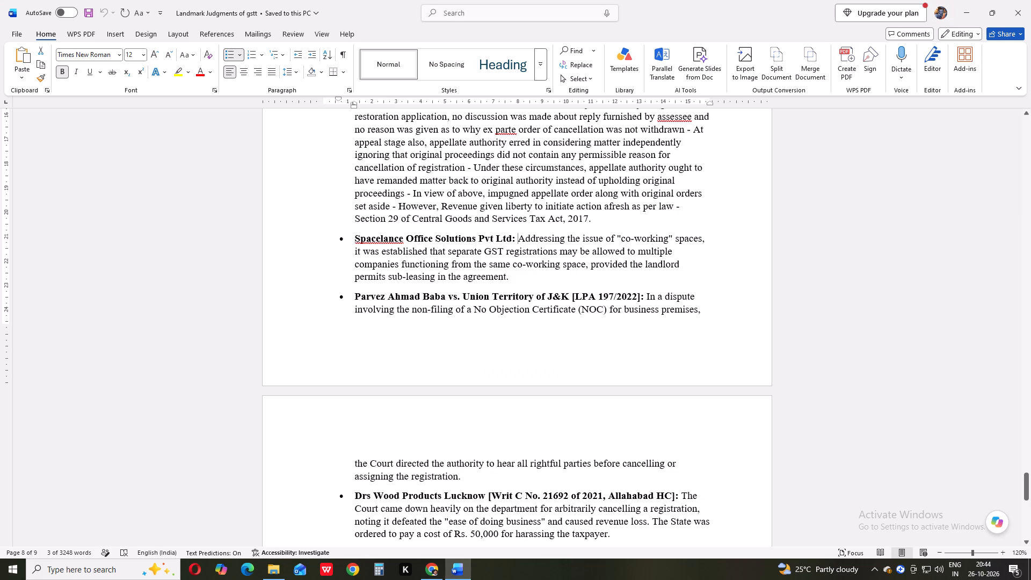
{"action": "key", "text": "alt+Tab"}
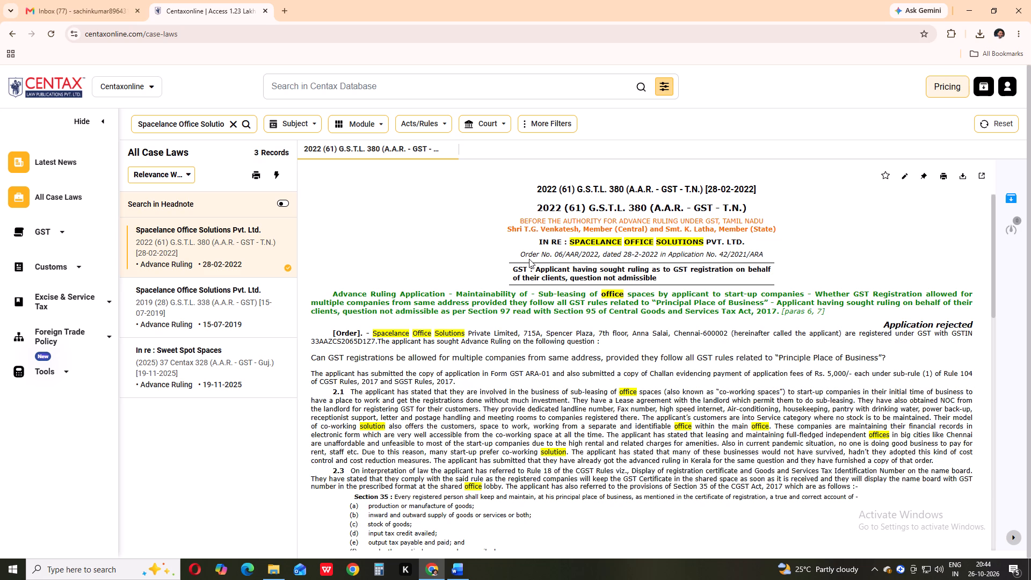
{"action": "key", "text": "alt+Tab"}
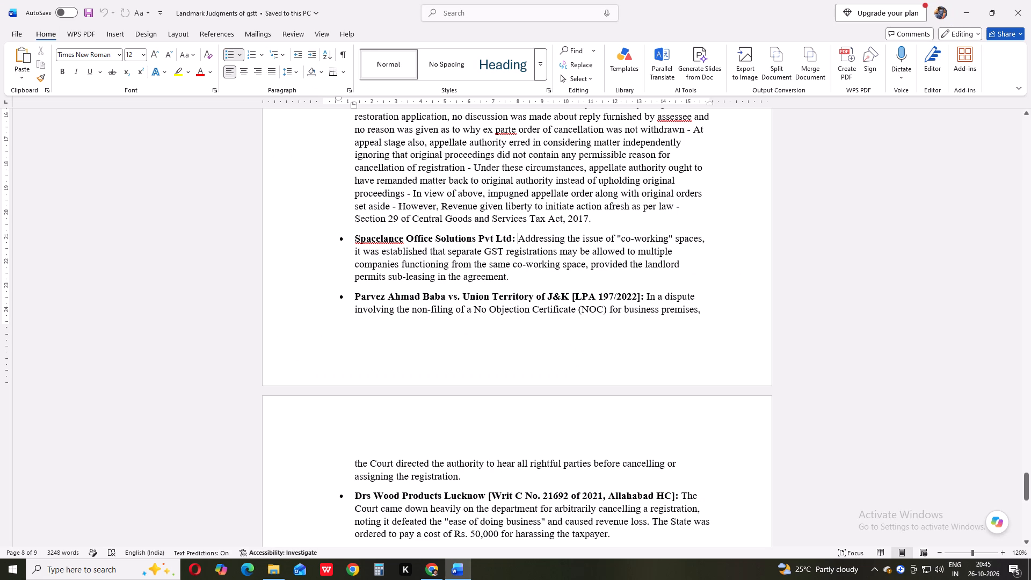
Copy the petitioner's name from the Union Territory of J&K [LPA 197/2022] entry in Word.
{"action": "scroll", "coordinate": [463, 295], "scroll_direction": "down", "scroll_amount": 1}
{"action": "left_click_drag", "start_coordinate": [355, 263], "coordinate": [397, 264]}
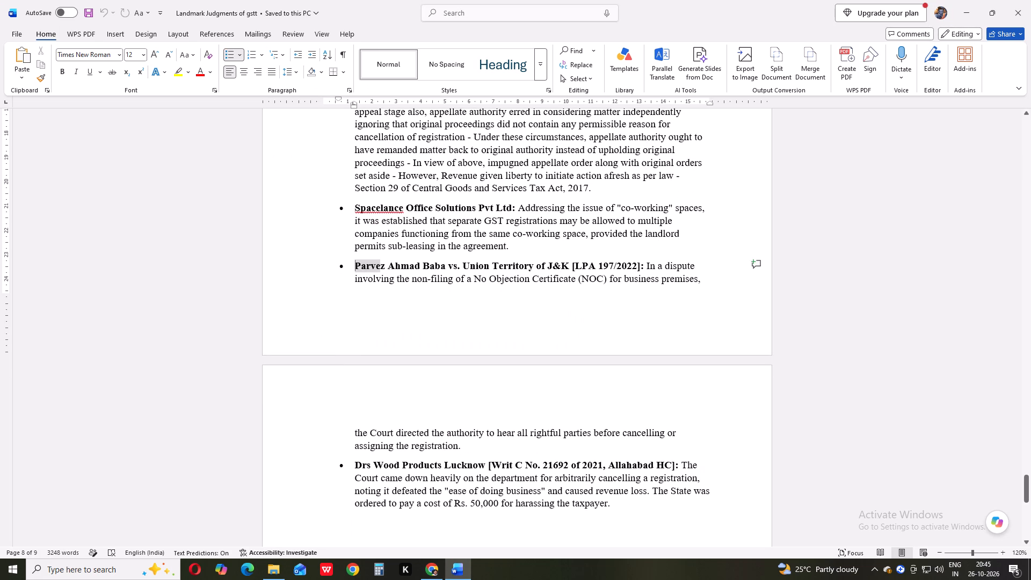
{"action": "left_click_drag", "start_coordinate": [397, 264], "coordinate": [439, 266]}
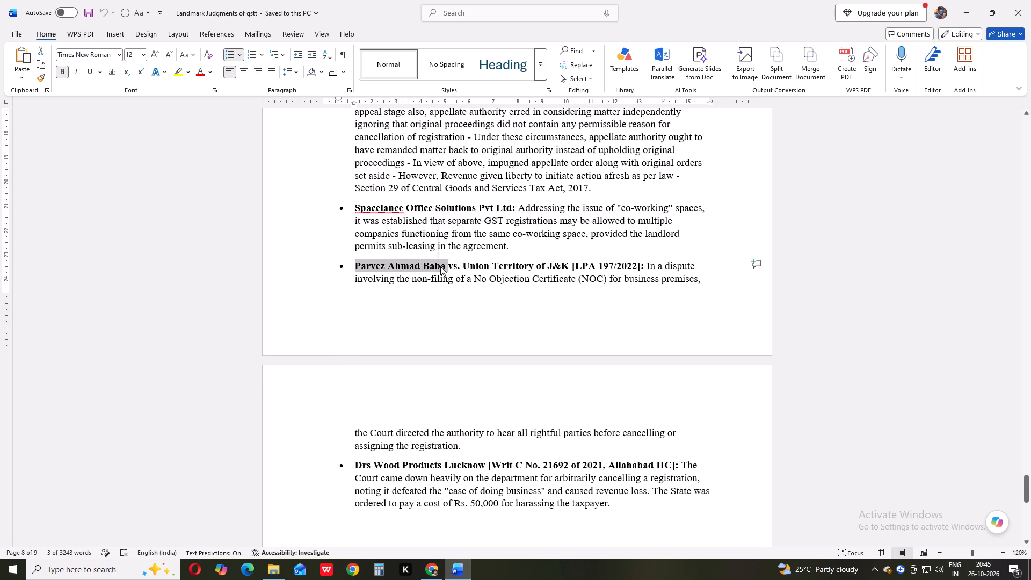
{"action": "key", "text": "ctrl+c"}
Clear the Spacelance search in Centax and search all case laws for the copied petitioner's name without the pasted bullet.
{"action": "key", "text": "alt+Tab"}
{"action": "key", "text": "alt+Tab"}
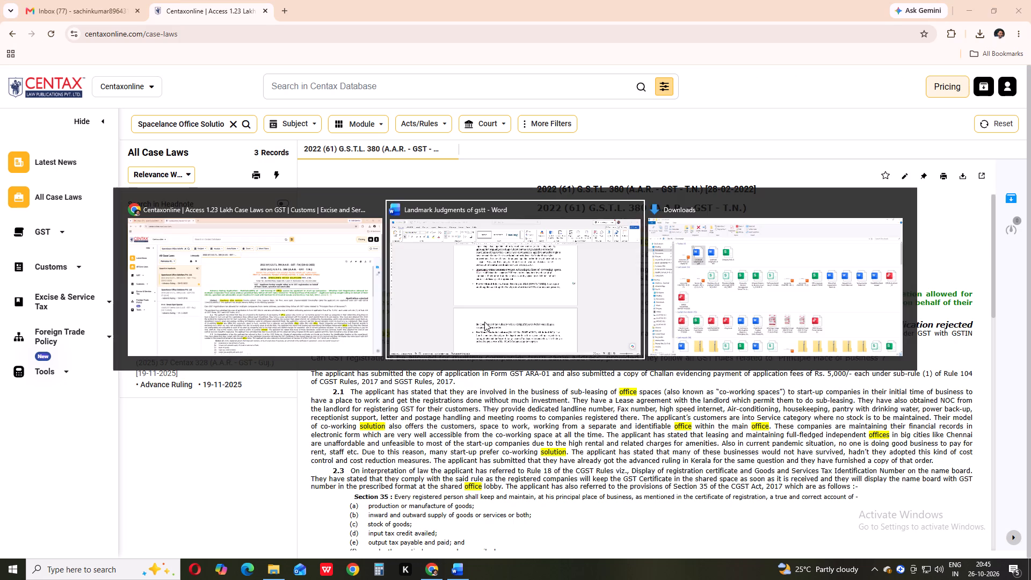
{"action": "key", "text": "alt+Tab"}
{"action": "key", "text": "alt+Tab"}
{"action": "key", "text": "alt+Tab"}
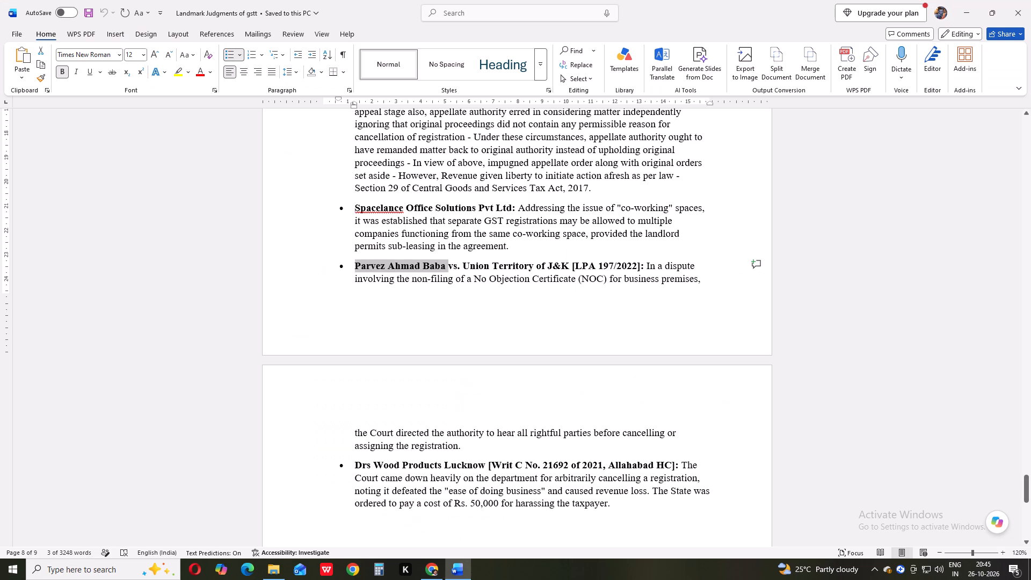
{"action": "key", "text": "alt+Tab"}
{"action": "key", "text": "alt+Tab"}
{"action": "key", "text": "alt+Tab"}
{"action": "key", "text": "alt+Tab"}
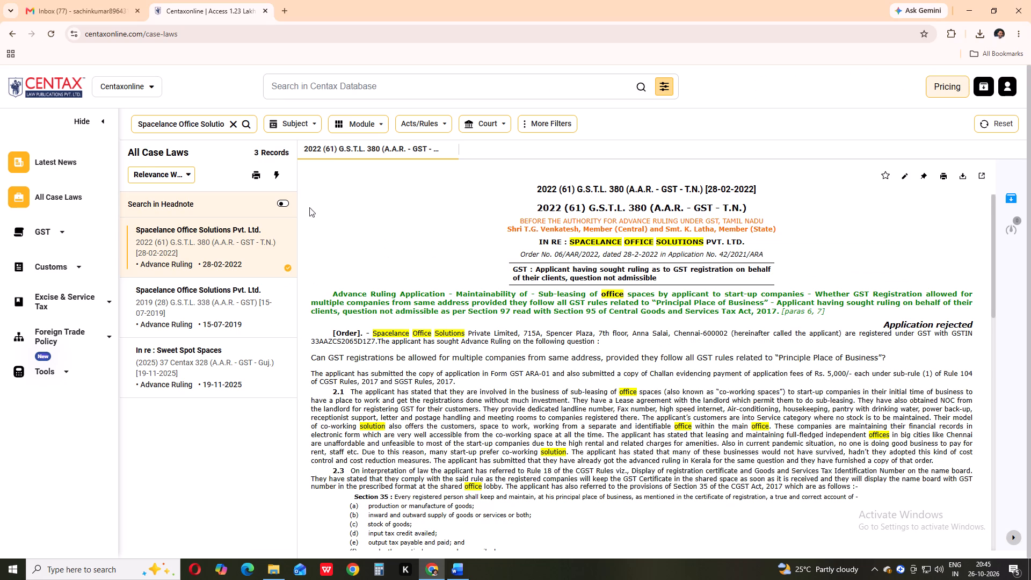
{"action": "left_click", "coordinate": [231, 123]}
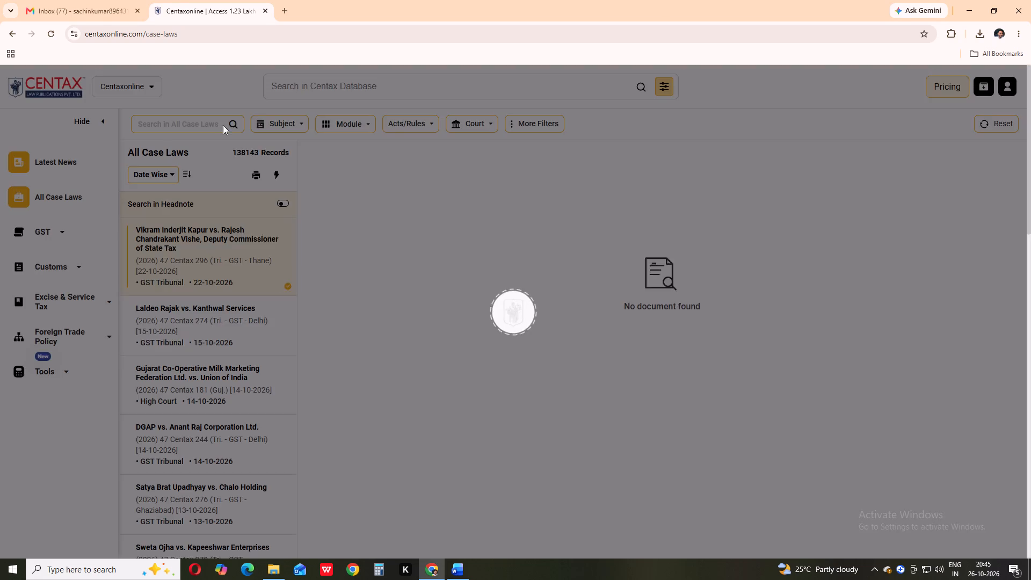
{"action": "left_click", "coordinate": [221, 124]}
{"action": "key", "text": "ctrl+v"}
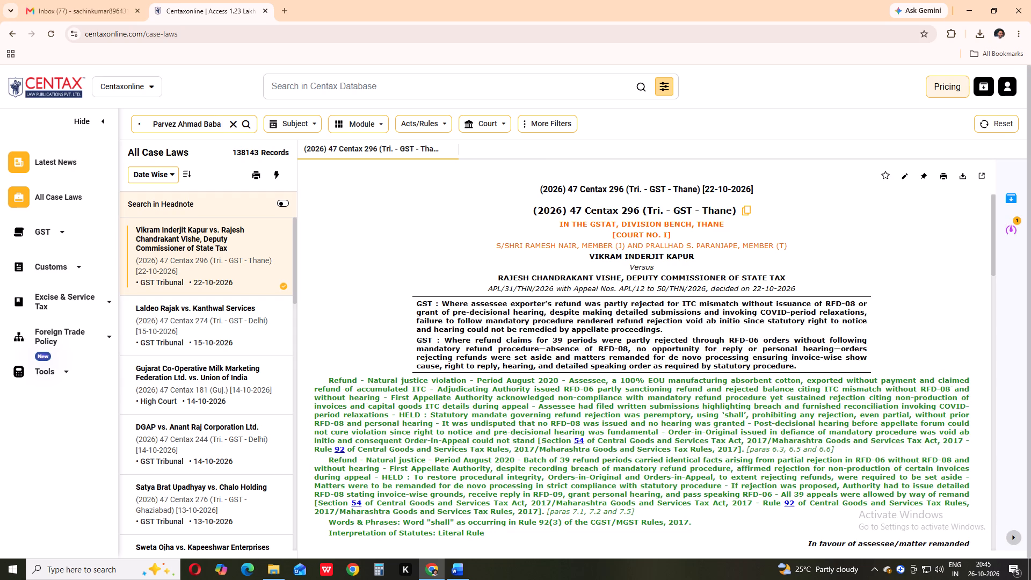
{"action": "key", "text": "Return"}
{"action": "left_click", "coordinate": [155, 127]}
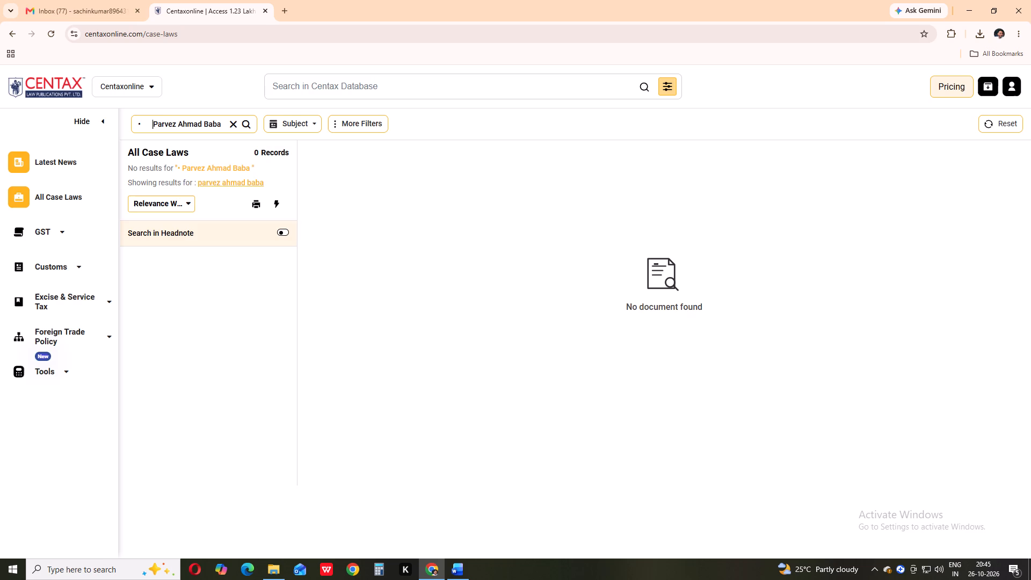
{"action": "key", "text": "BackSpace"}
{"action": "key", "text": "BackSpace"}
{"action": "key", "text": "BackSpace"}
{"action": "key", "text": "Return"}
Switch back to the "Landmark Judgments of gstt" document in Word.
{"action": "key", "text": "alt+Tab"}
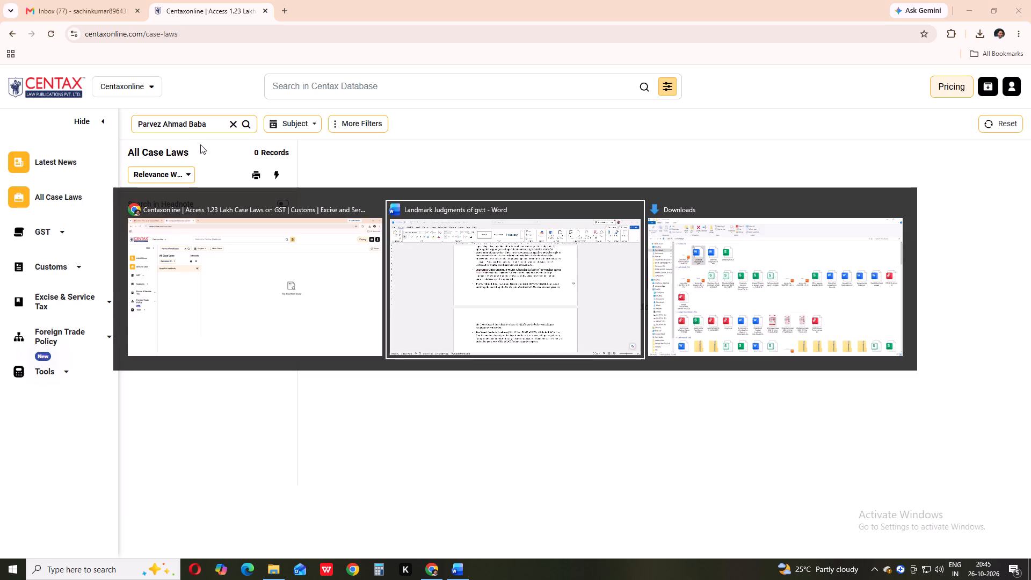